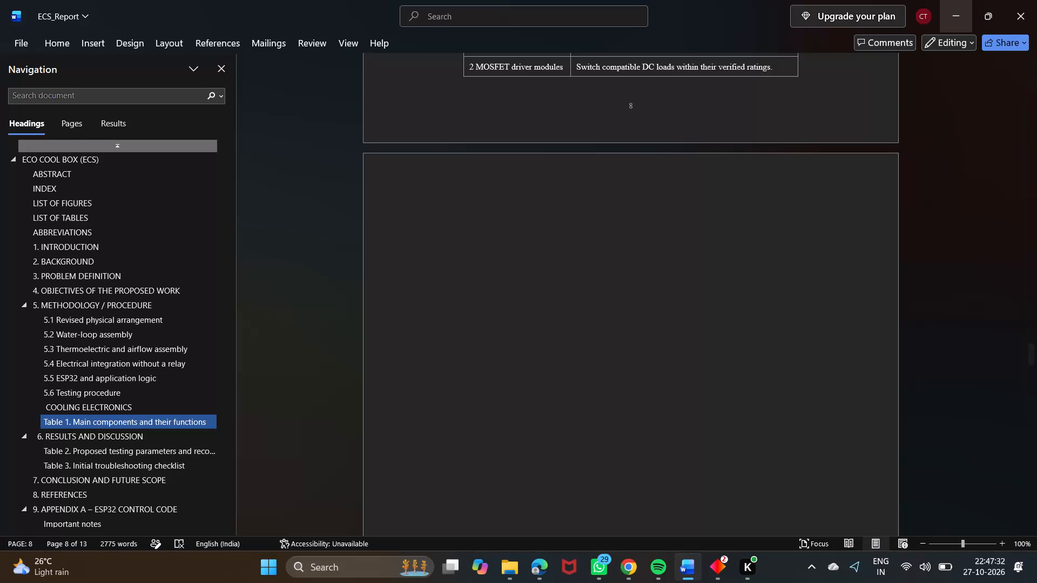
Insert one more space before the "6. RESULTS AND DISCUSSION" heading.
{"action": "key", "text": "space"}
{"action": "key", "text": "Menu"}
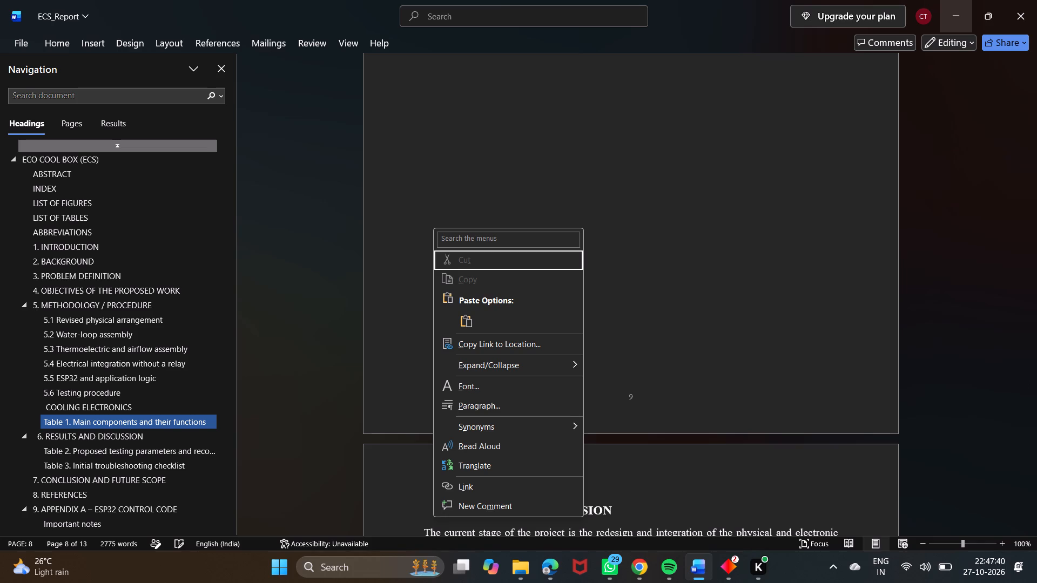
{"action": "left_click", "coordinate": [806, 229]}
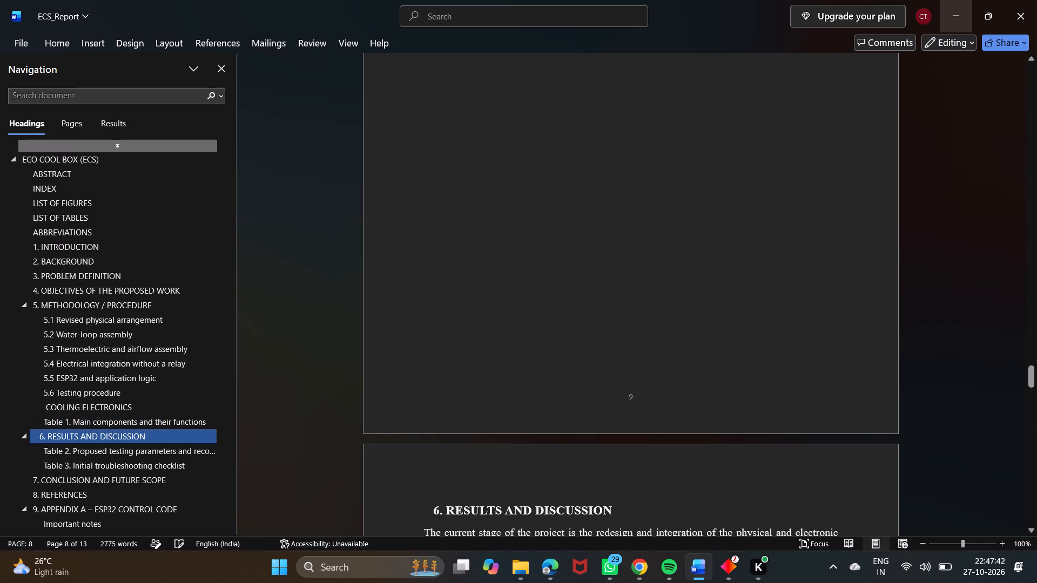
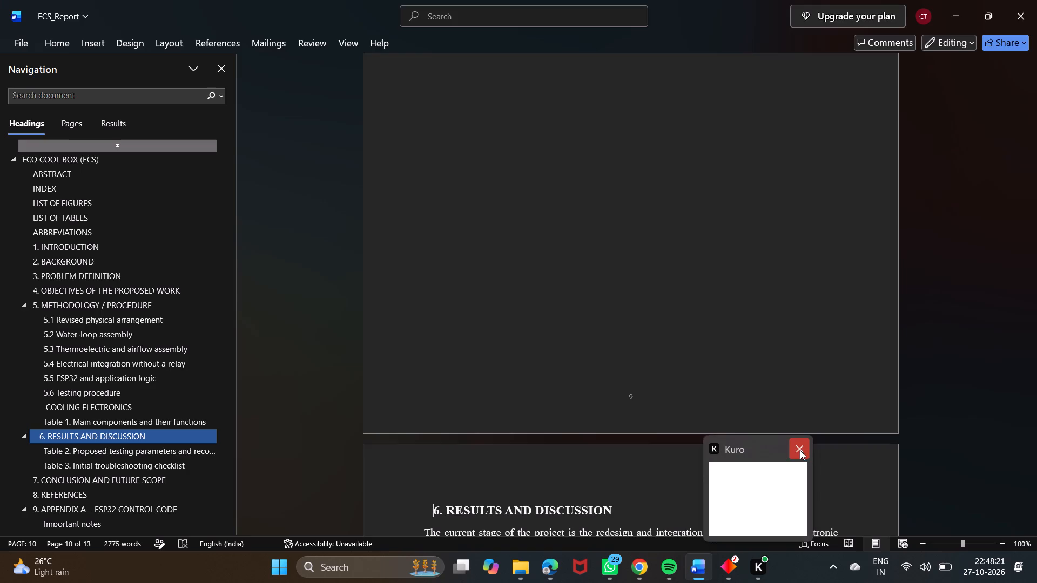
Close the Kuro window.
{"action": "left_click", "coordinate": [798, 450]}
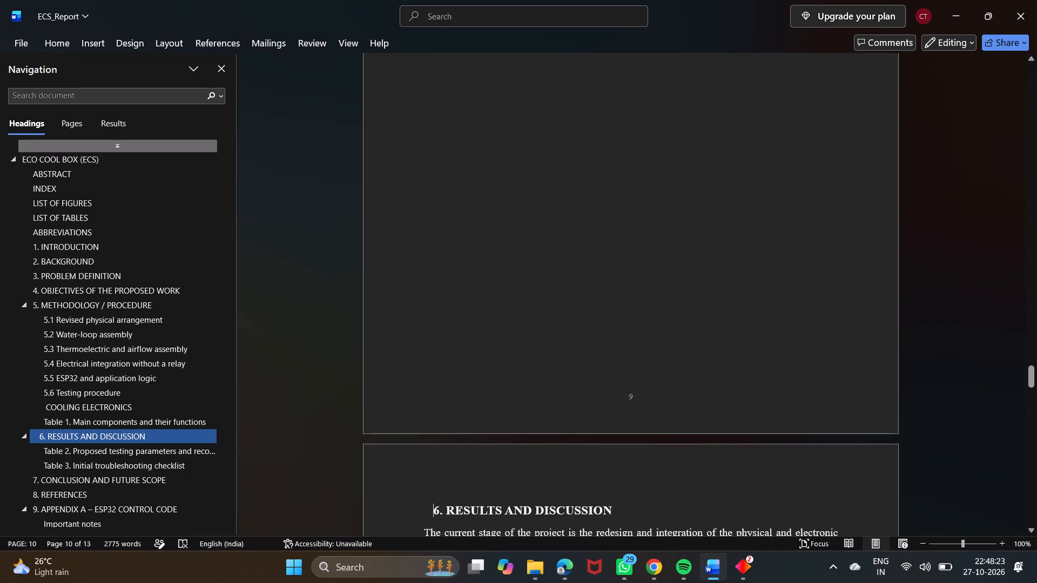
Select the ESP32 control code in Appendix A, from the "#include <DHT.h>" line through the code's end above "Important notes".
{"action": "scroll", "coordinate": [651, 268], "scroll_direction": "down", "scroll_amount": 9}
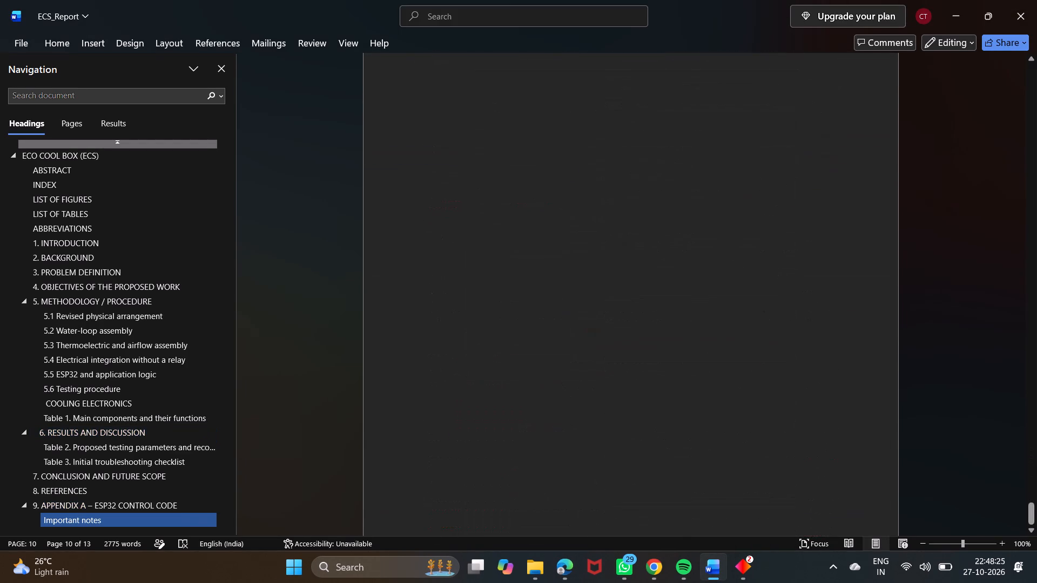
{"action": "scroll", "coordinate": [651, 268], "scroll_direction": "down", "scroll_amount": 1}
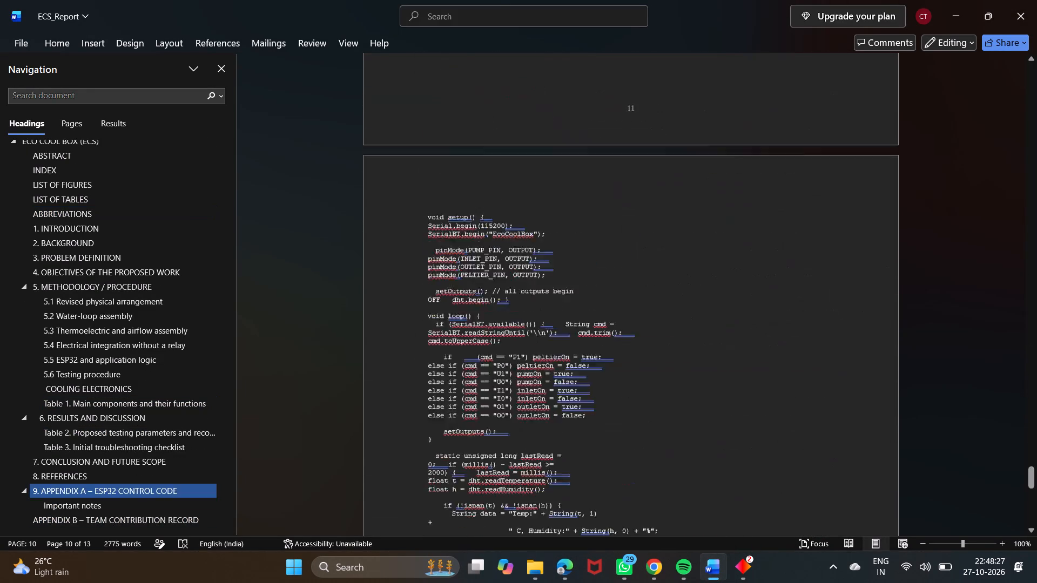
{"action": "scroll", "coordinate": [651, 268], "scroll_direction": "down", "scroll_amount": 1}
{"action": "scroll", "coordinate": [651, 268], "scroll_direction": "up", "scroll_amount": 3}
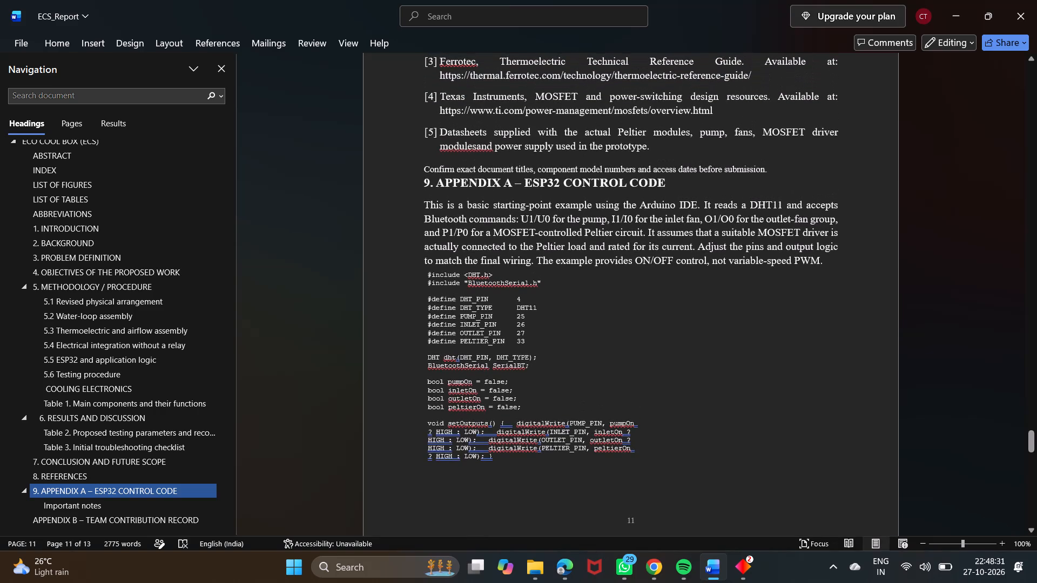
{"action": "left_click", "coordinate": [424, 274]}
{"action": "left_click_drag", "start_coordinate": [424, 274], "coordinate": [503, 449]}
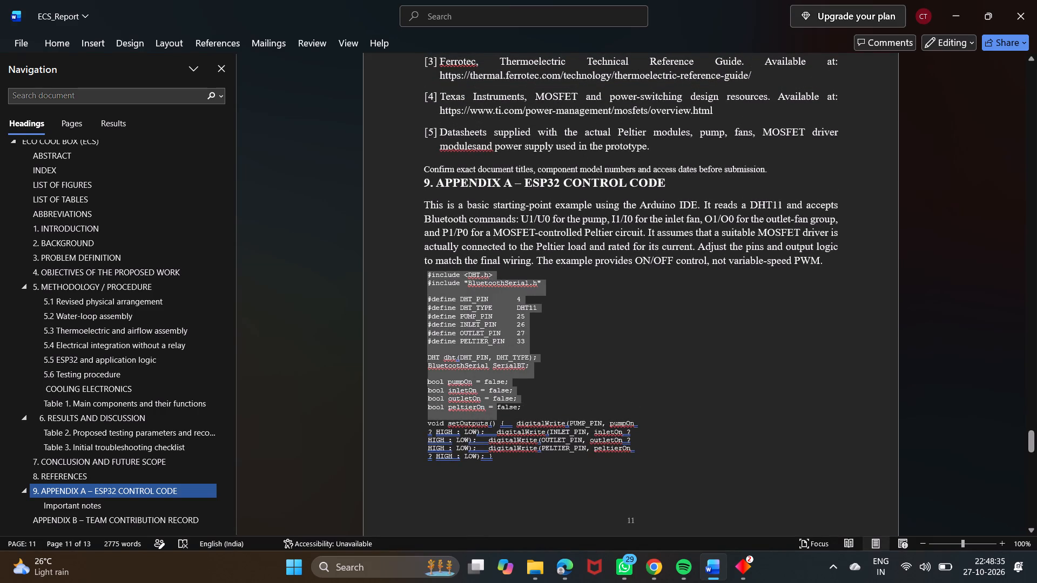
{"action": "left_click_drag", "start_coordinate": [503, 449], "coordinate": [582, 507]}
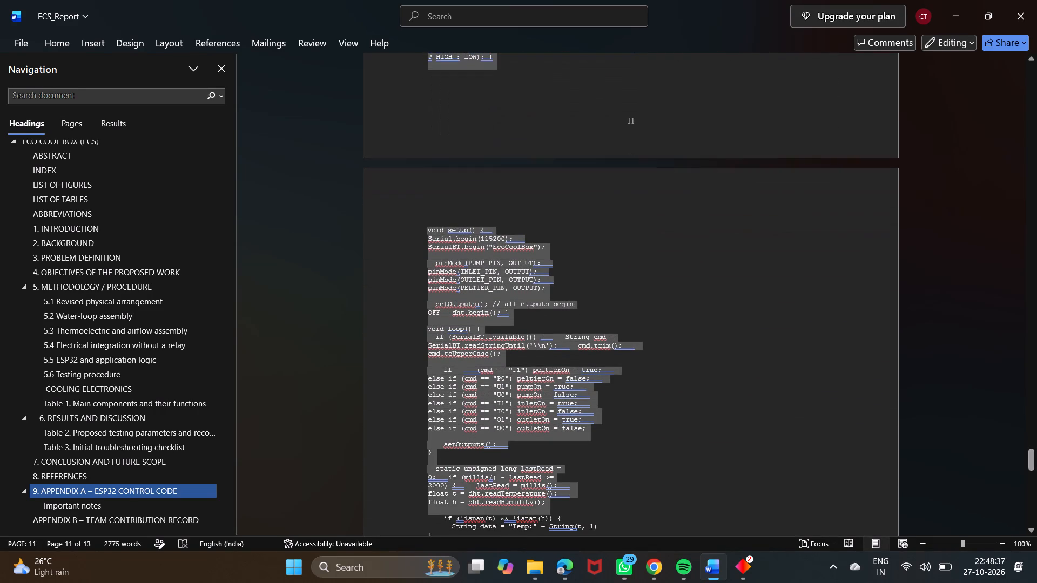
{"action": "left_click_drag", "start_coordinate": [582, 507], "coordinate": [632, 424]}
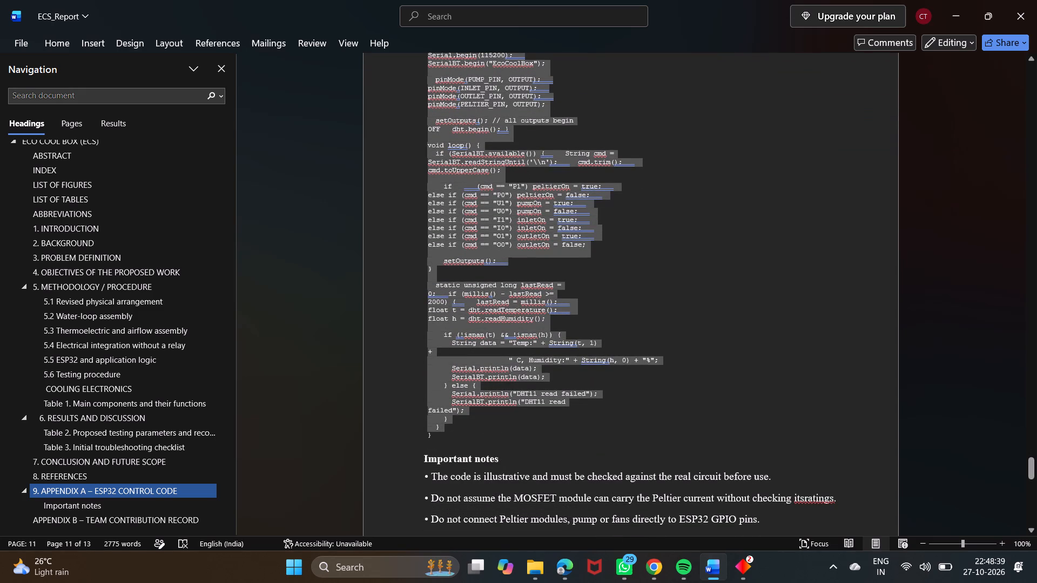
Delete the whole ESP32 control code listing in Appendix A, down to the "Important notes" heading.
{"action": "left_click_drag", "start_coordinate": [632, 424], "coordinate": [634, 438]}
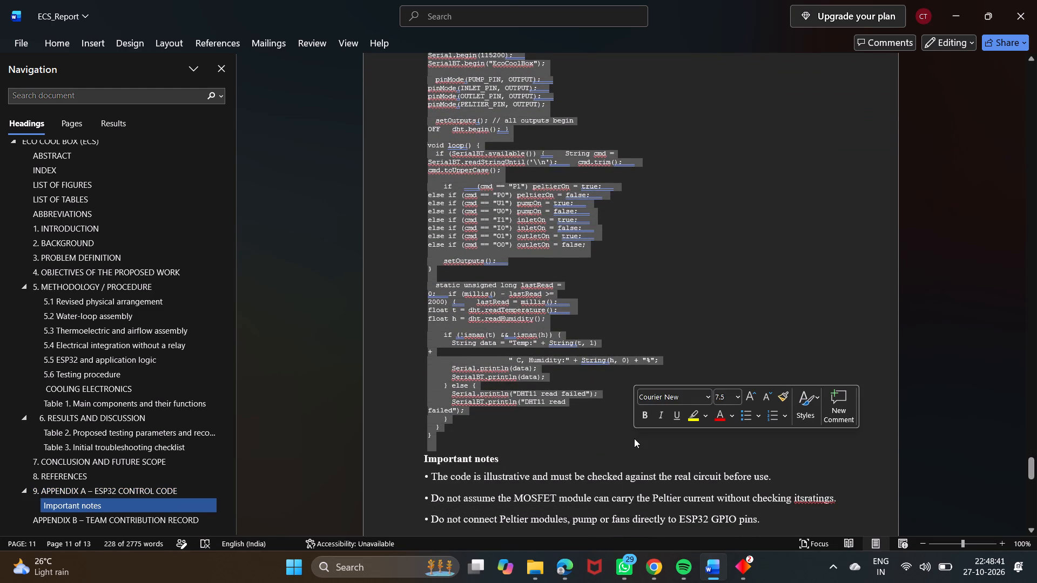
{"action": "key", "text": "BackSpace"}
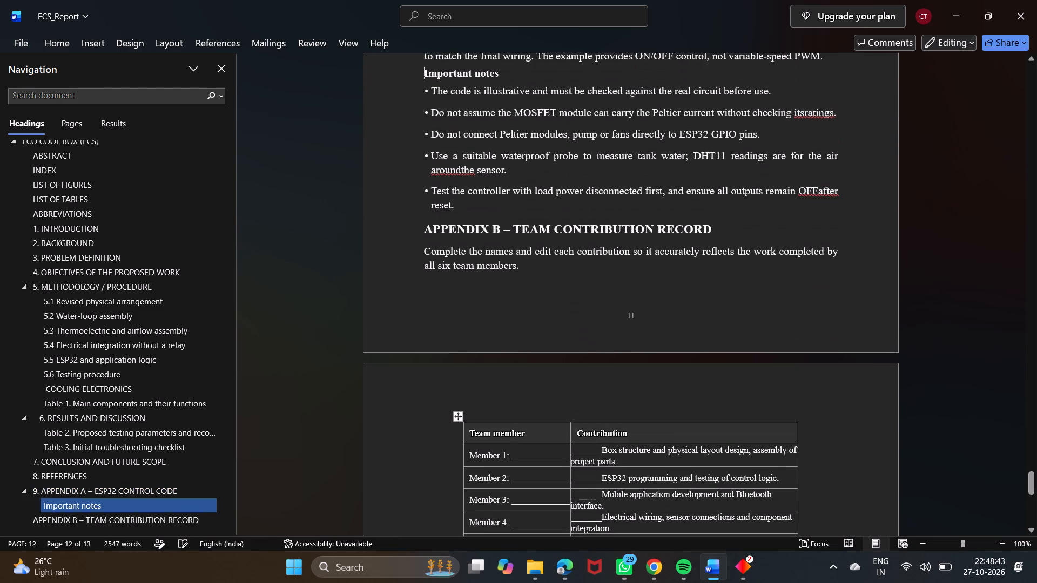
Insert a new empty paragraph after the last "Important notes" bullet, the one about testing the controller, before the Appendix B heading.
{"action": "scroll", "coordinate": [481, 299], "scroll_direction": "down", "scroll_amount": 1}
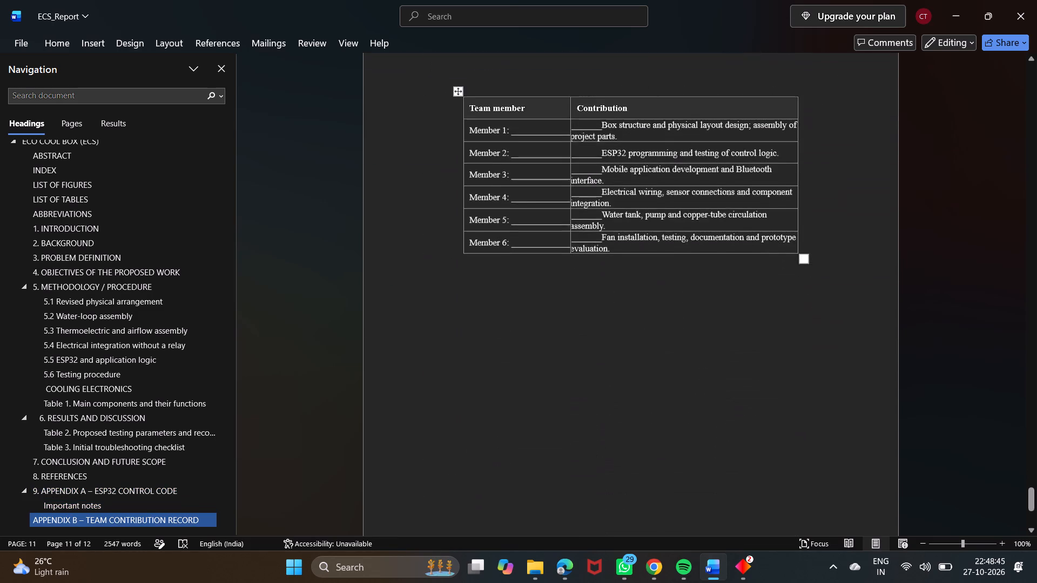
{"action": "scroll", "coordinate": [481, 299], "scroll_direction": "down", "scroll_amount": 1}
{"action": "scroll", "coordinate": [481, 299], "scroll_direction": "up", "scroll_amount": 2}
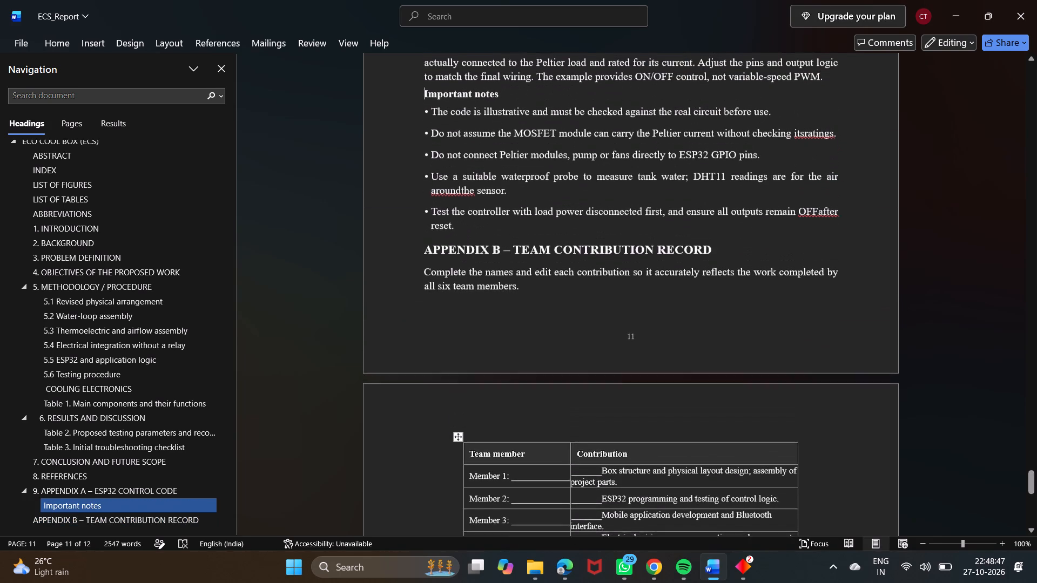
{"action": "scroll", "coordinate": [481, 299], "scroll_direction": "up", "scroll_amount": 2}
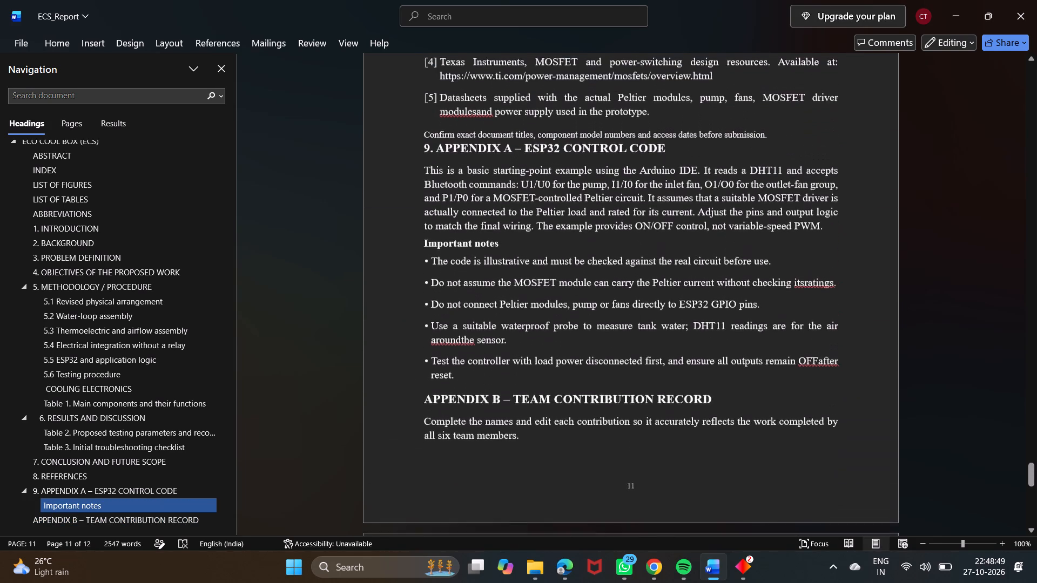
{"action": "scroll", "coordinate": [451, 324], "scroll_direction": "up", "scroll_amount": 1}
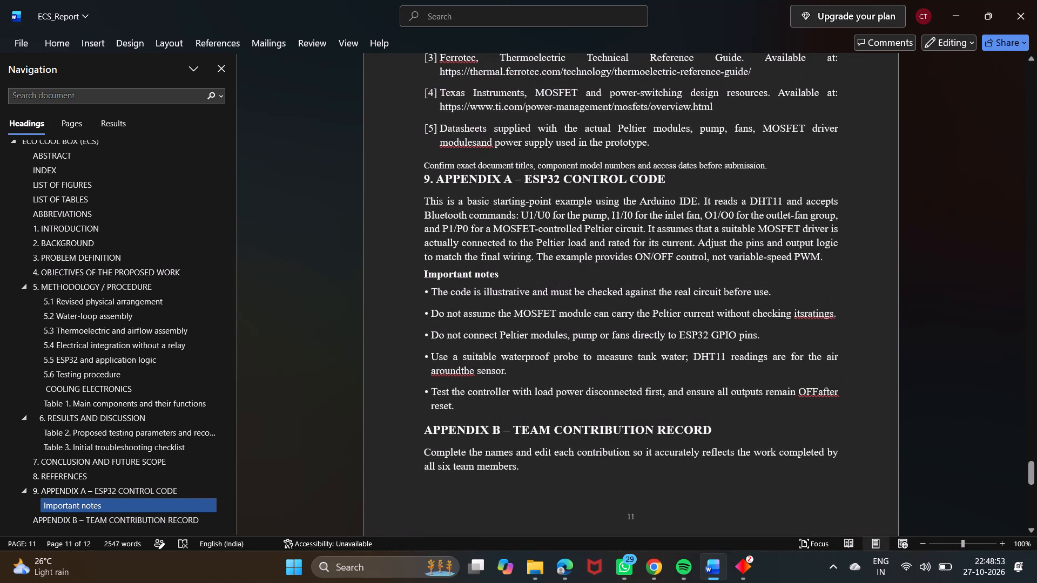
{"action": "left_click", "coordinate": [461, 413]}
{"action": "key", "text": "Return"}
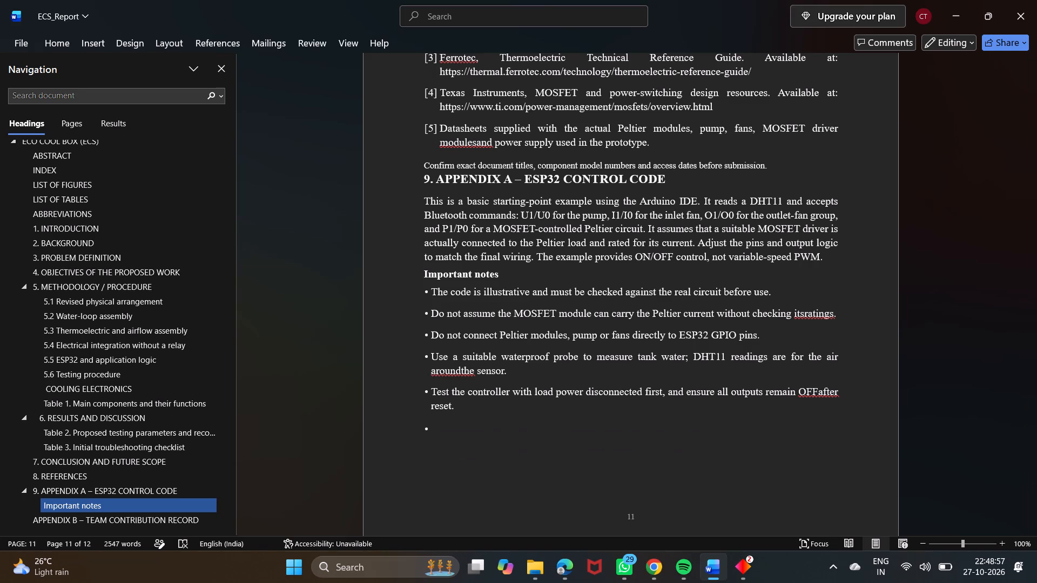
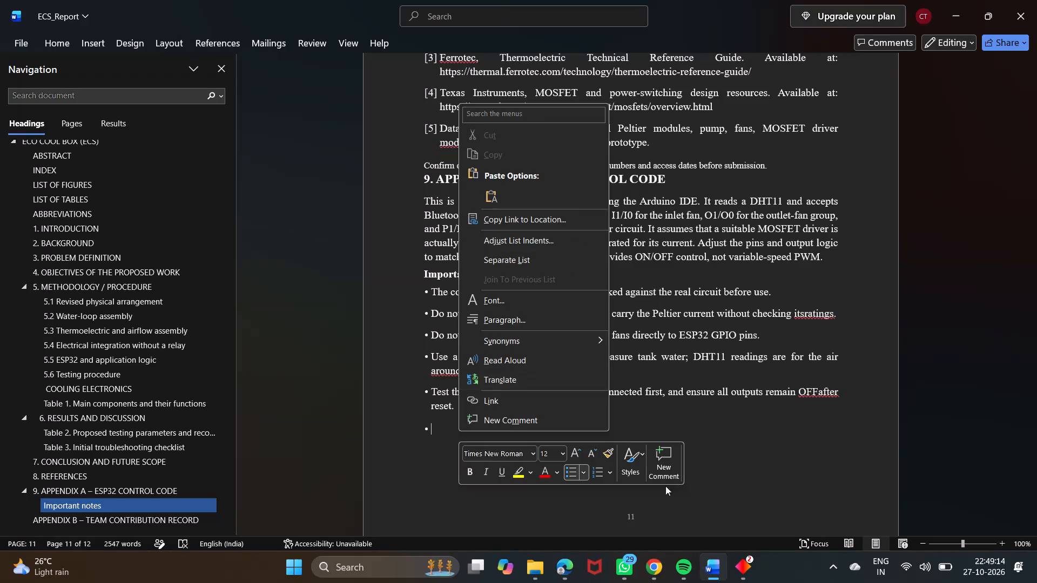
Paste the copied ESP32 control code at the empty bullet after the last item of "Important notes" in Appendix A.
{"action": "left_click", "coordinate": [738, 458]}
{"action": "key", "text": "ctrl+v"}
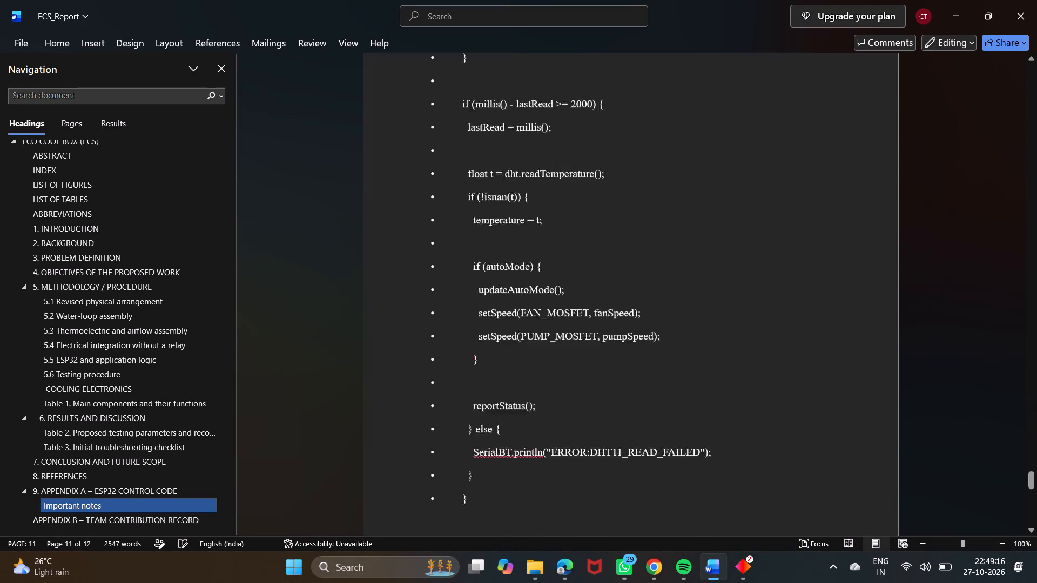
Review the pasted ESP32 code from its end back up to the "#include <DHT.h>" line beneath "Important notes".
{"action": "scroll", "coordinate": [663, 263], "scroll_direction": "up", "scroll_amount": 3}
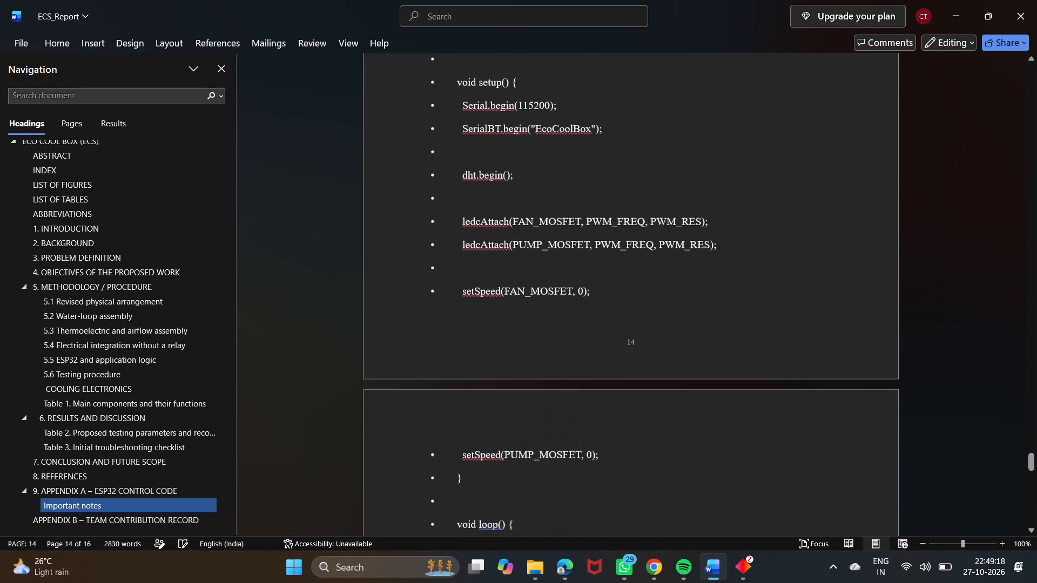
{"action": "scroll", "coordinate": [663, 263], "scroll_direction": "up", "scroll_amount": 3}
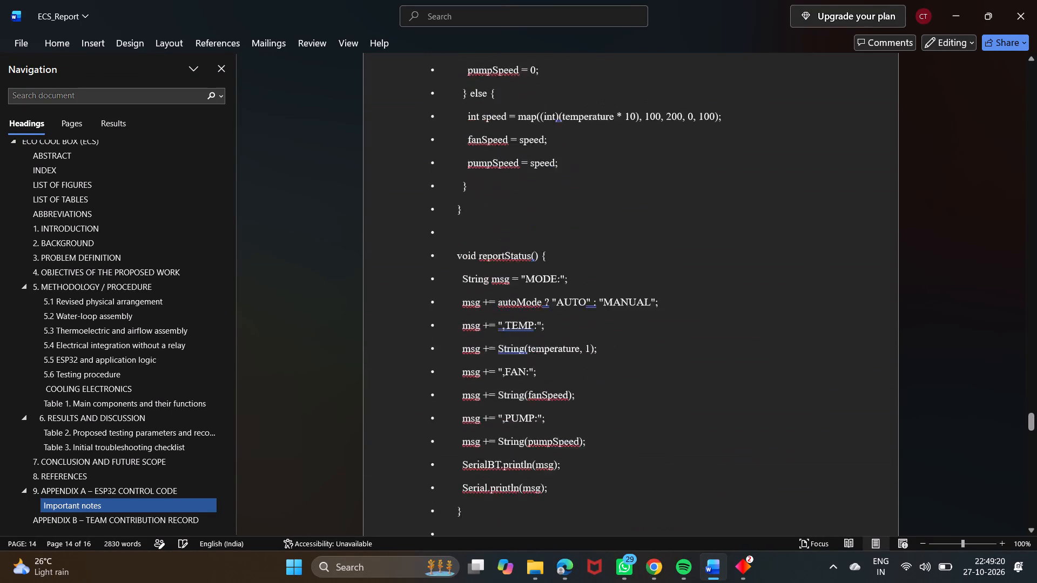
{"action": "scroll", "coordinate": [663, 263], "scroll_direction": "up", "scroll_amount": 3}
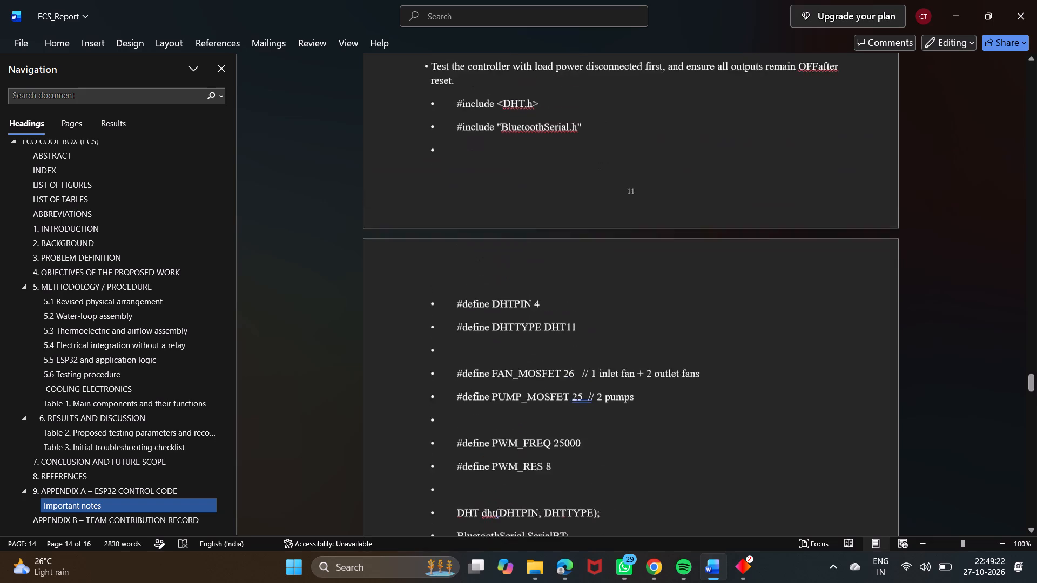
{"action": "scroll", "coordinate": [663, 263], "scroll_direction": "up", "scroll_amount": 1}
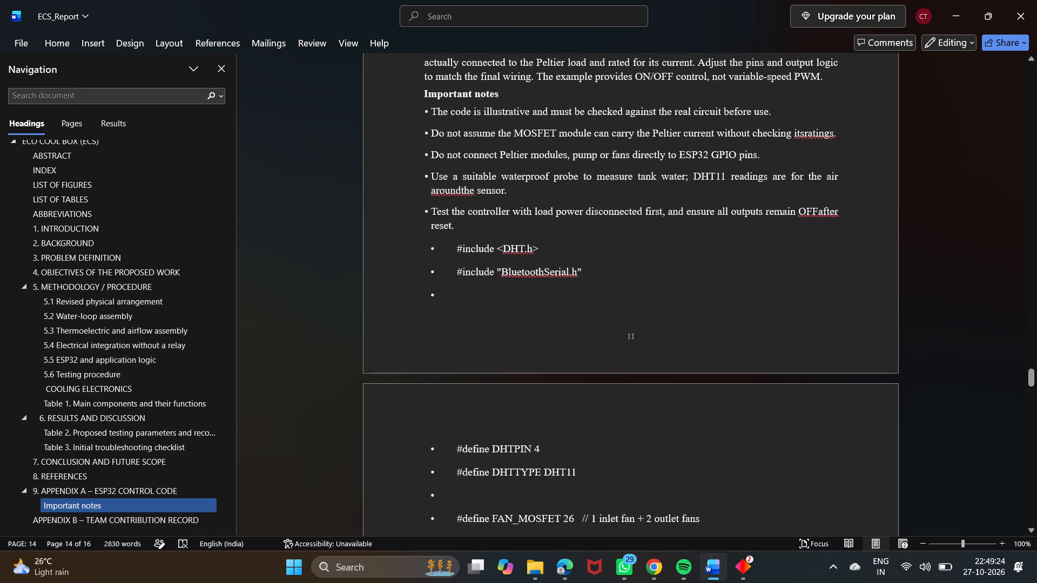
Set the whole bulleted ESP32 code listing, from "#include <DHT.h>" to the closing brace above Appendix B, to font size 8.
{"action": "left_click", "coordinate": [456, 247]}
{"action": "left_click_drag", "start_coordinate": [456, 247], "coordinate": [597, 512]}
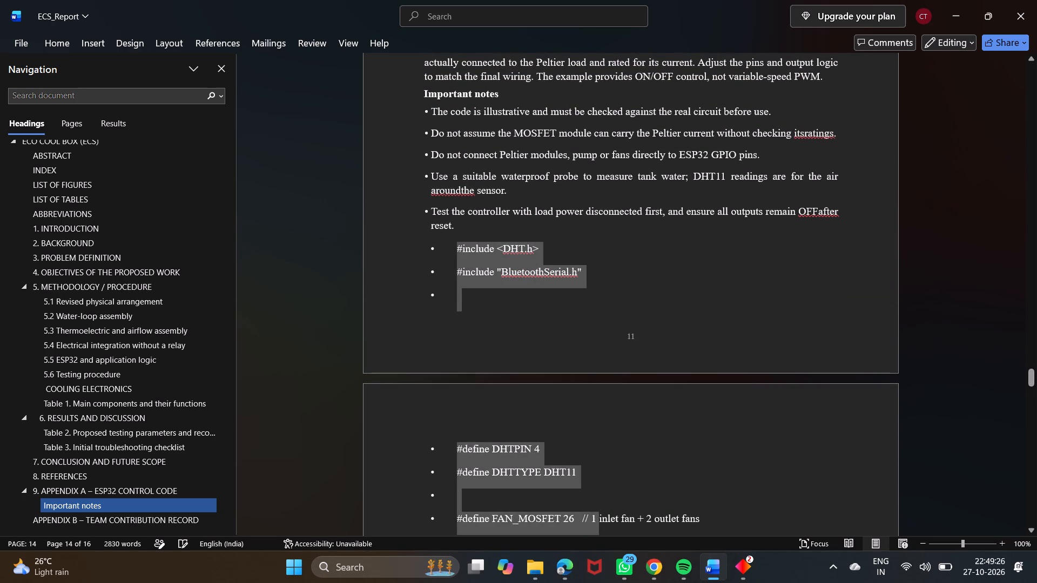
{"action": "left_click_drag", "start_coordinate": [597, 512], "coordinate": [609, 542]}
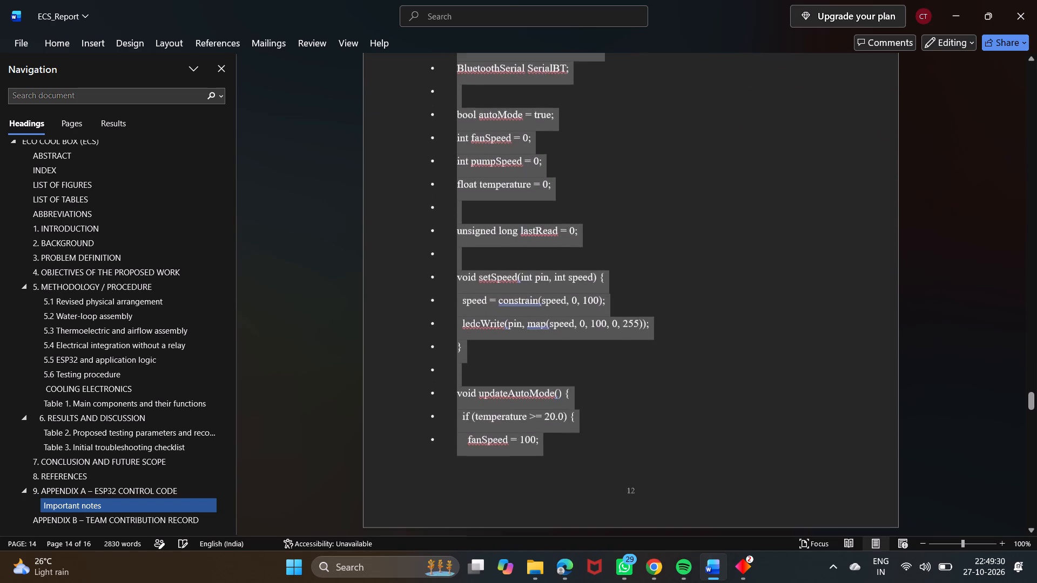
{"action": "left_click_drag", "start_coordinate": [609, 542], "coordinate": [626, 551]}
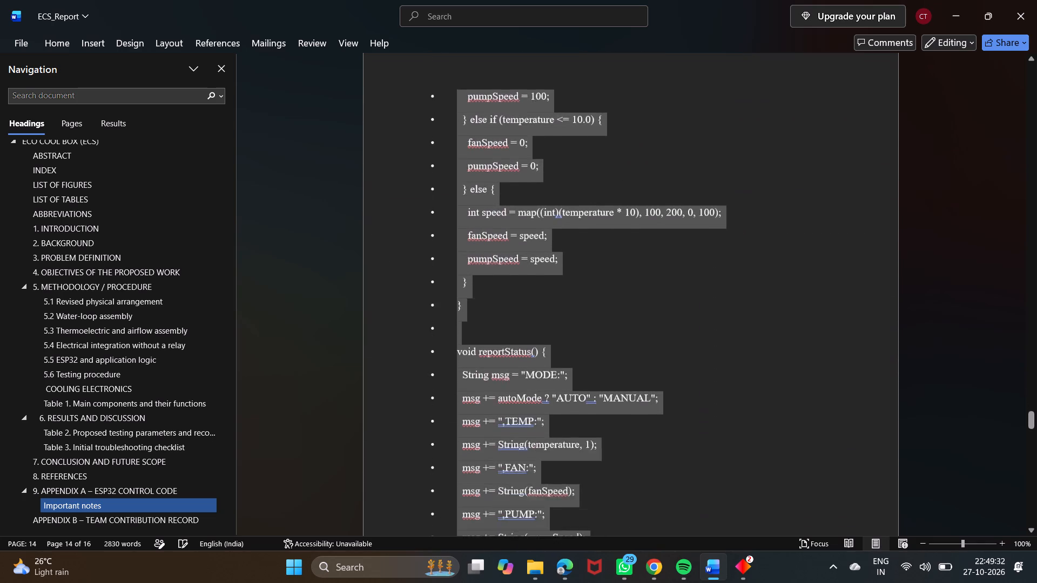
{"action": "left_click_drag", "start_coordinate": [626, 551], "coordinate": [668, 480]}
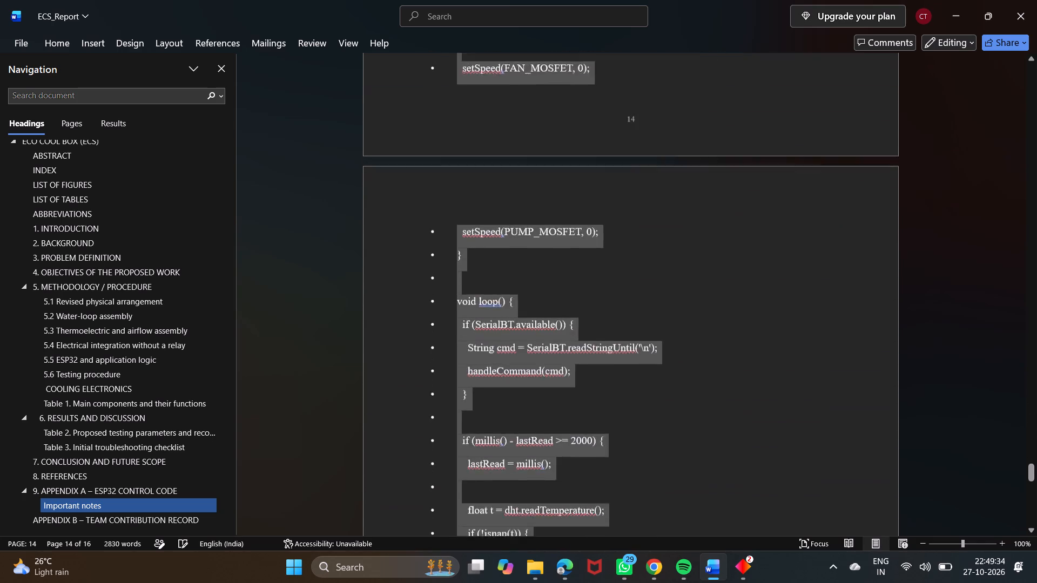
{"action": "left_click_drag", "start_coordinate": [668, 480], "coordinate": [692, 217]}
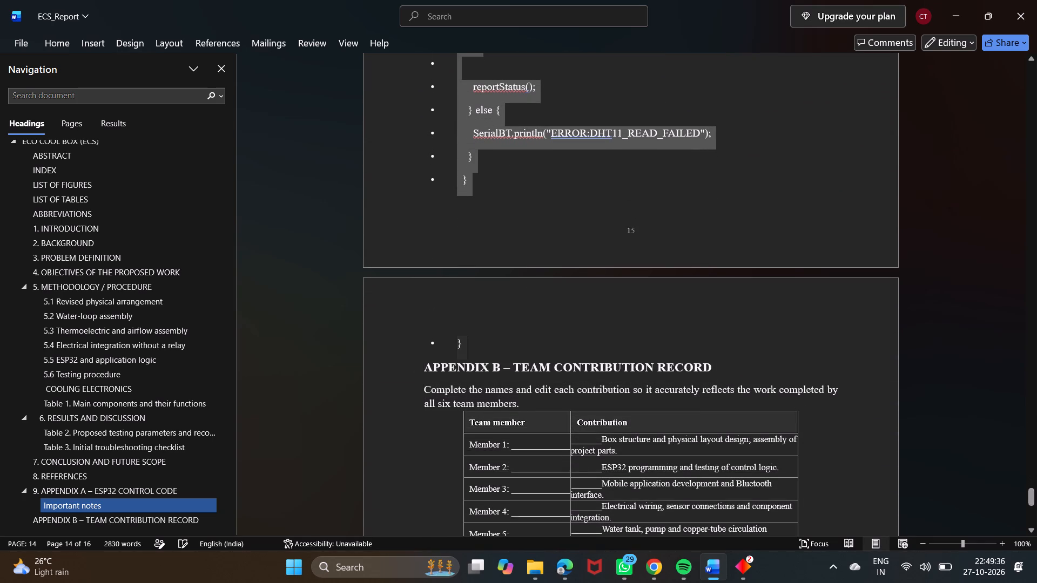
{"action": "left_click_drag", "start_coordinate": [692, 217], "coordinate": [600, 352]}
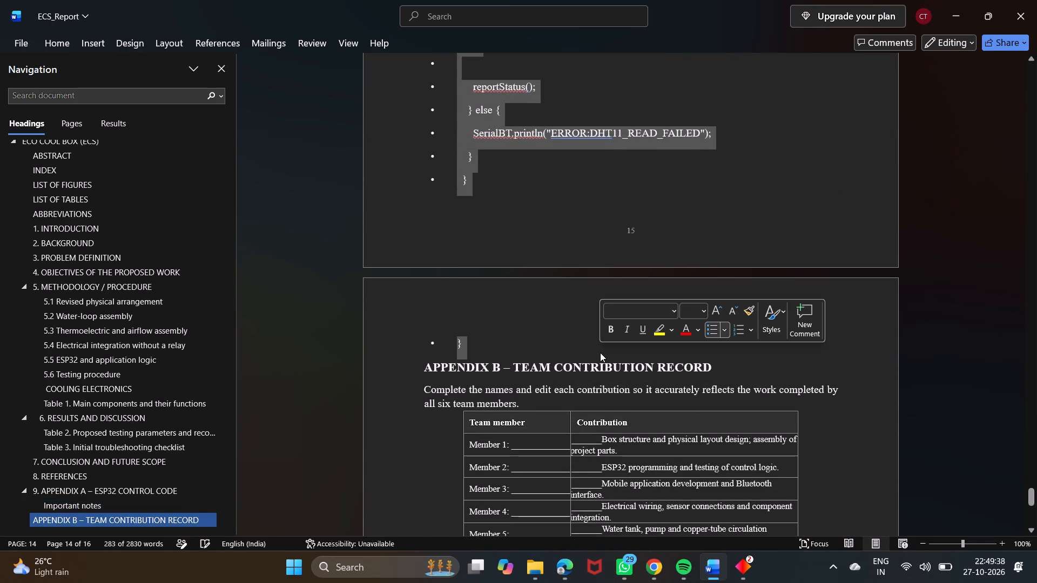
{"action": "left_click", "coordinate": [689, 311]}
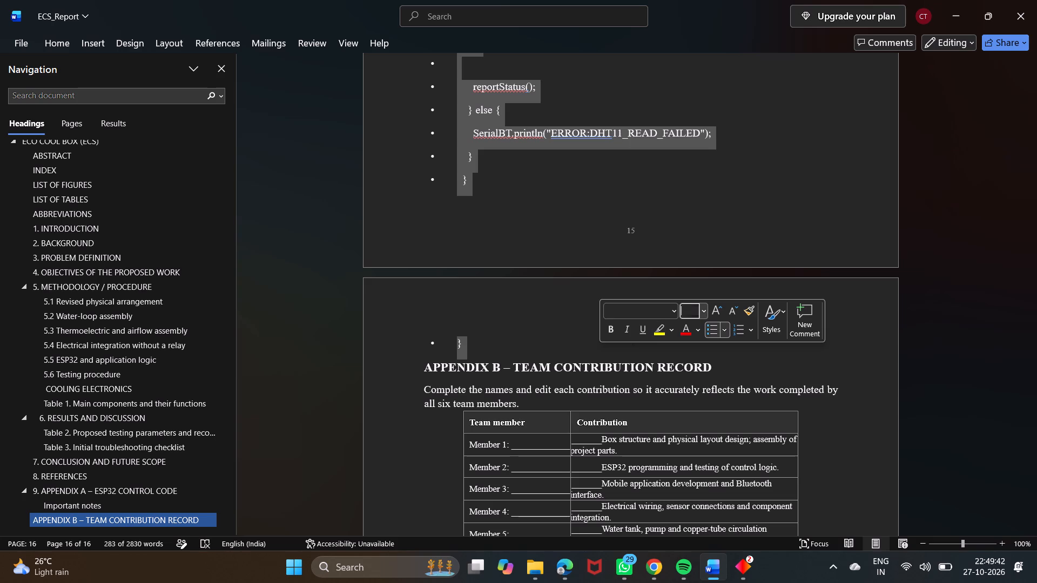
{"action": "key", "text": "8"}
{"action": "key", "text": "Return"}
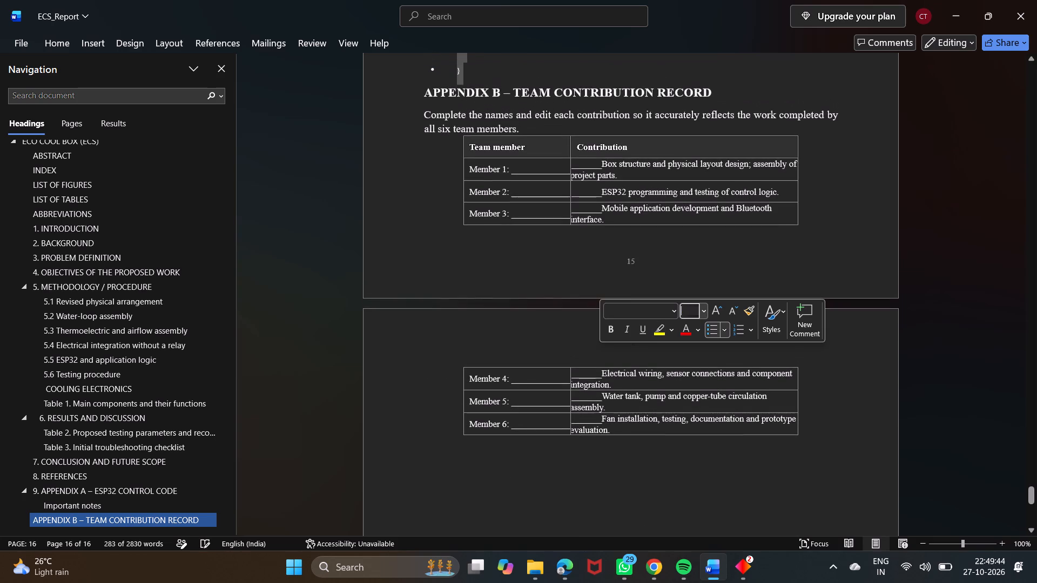
Delete the entire selected bulleted code listing between the Important notes and Appendix B.
{"action": "scroll", "coordinate": [606, 213], "scroll_direction": "up", "scroll_amount": 4}
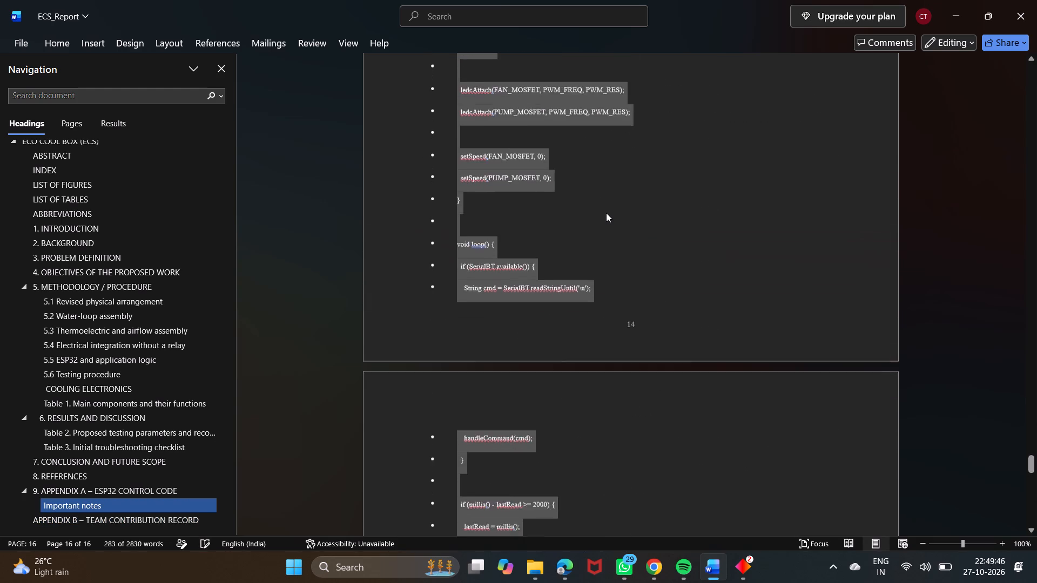
{"action": "scroll", "coordinate": [606, 213], "scroll_direction": "up", "scroll_amount": 2}
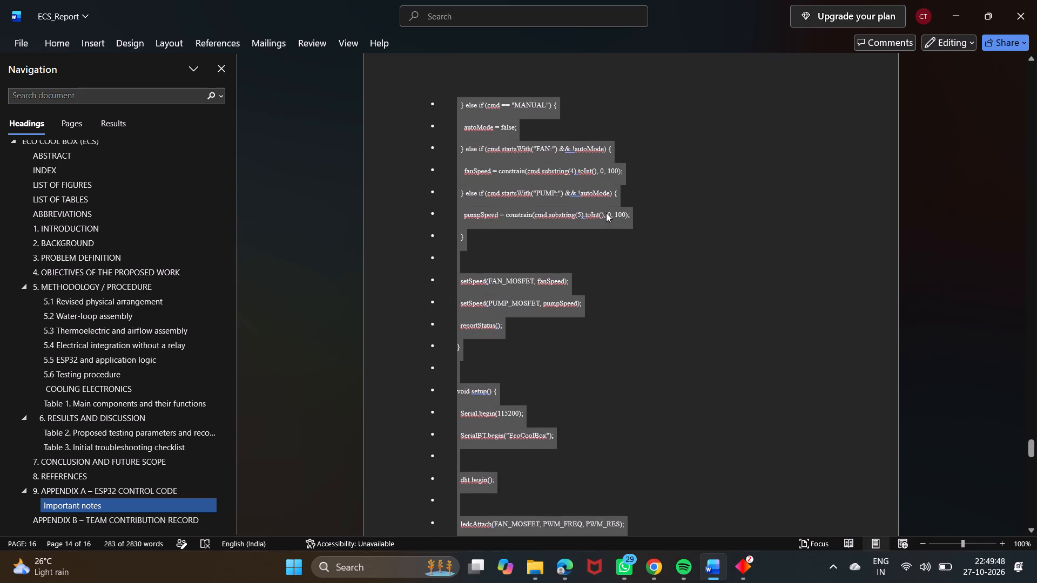
{"action": "key", "text": "BackSpace"}
{"action": "scroll", "coordinate": [487, 194], "scroll_direction": "up", "scroll_amount": 1}
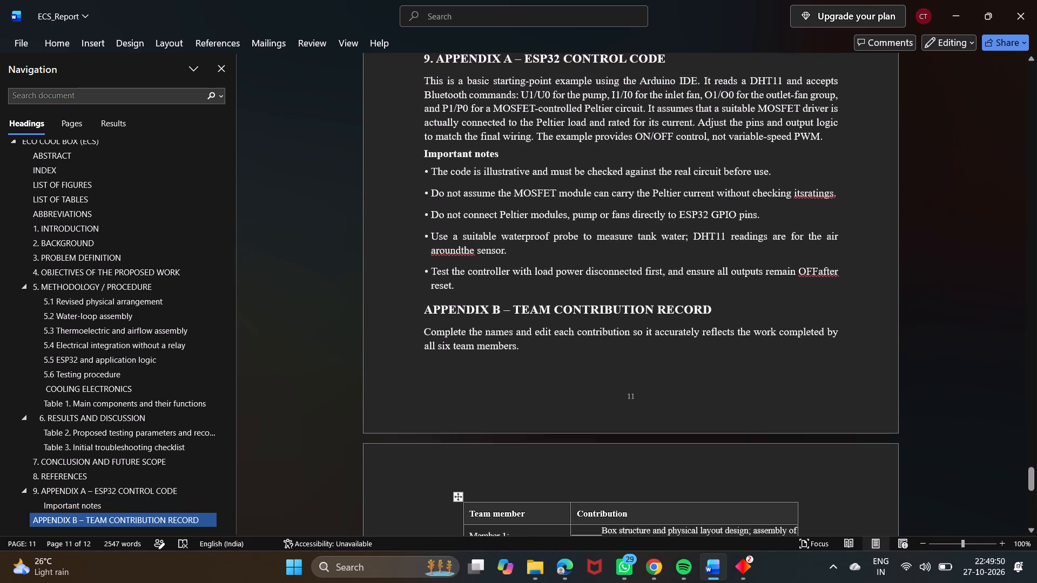
Paste the ESP32 code on a new unbulleted line after the last Important notes item, ending in "reset.".
{"action": "scroll", "coordinate": [487, 194], "scroll_direction": "up", "scroll_amount": 1}
{"action": "left_click", "coordinate": [462, 287]}
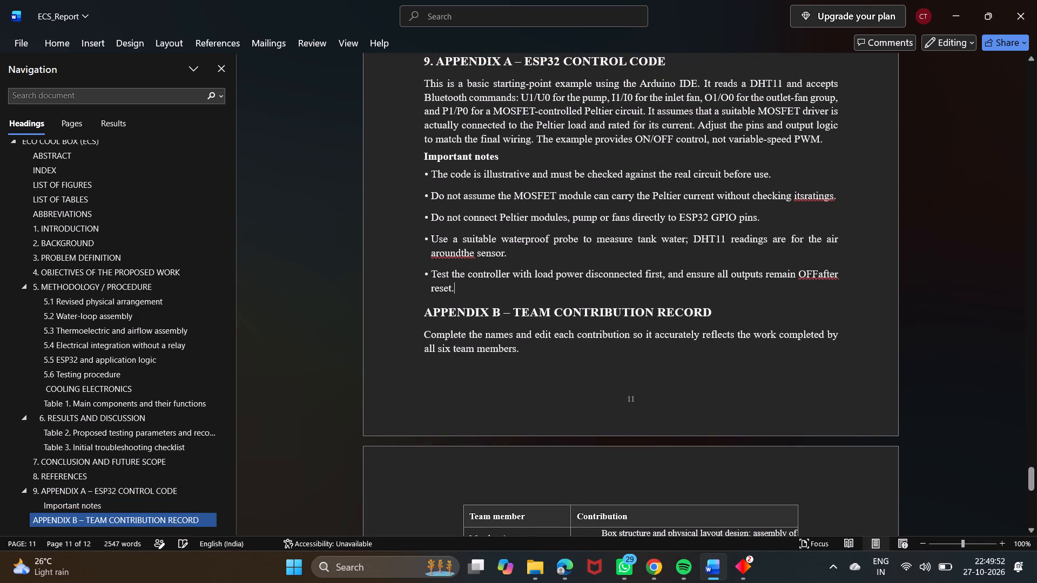
{"action": "key", "text": "Return"}
{"action": "key", "text": "BackSpace"}
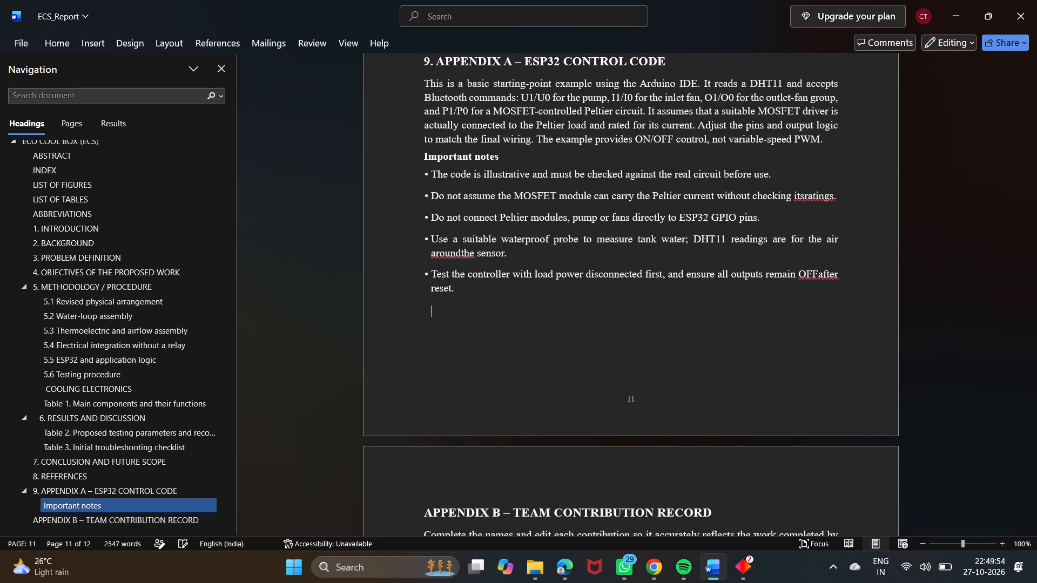
{"action": "key", "text": "ctrl+v"}
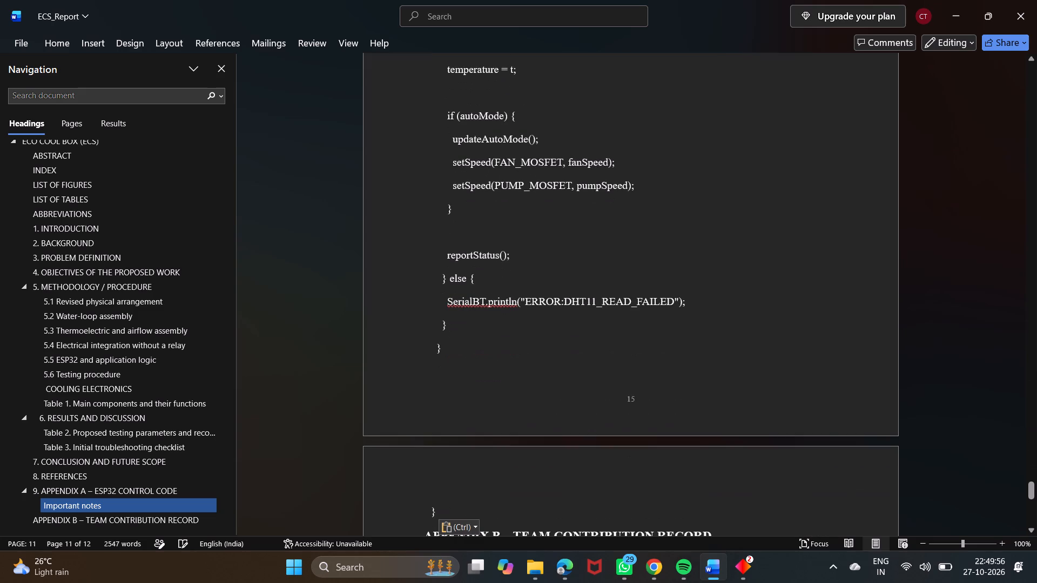
Set the pasted ESP32 code, from "#include <DHT.h>" to the final closing brace above Appendix B, to font size 8.
{"action": "scroll", "coordinate": [462, 287], "scroll_direction": "up", "scroll_amount": 1}
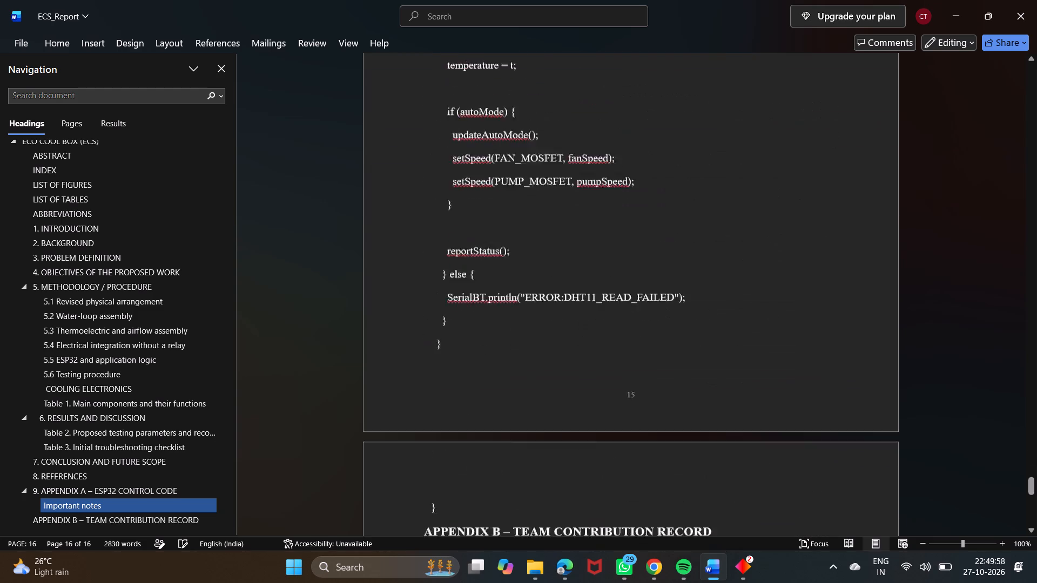
{"action": "scroll", "coordinate": [462, 287], "scroll_direction": "up", "scroll_amount": 3}
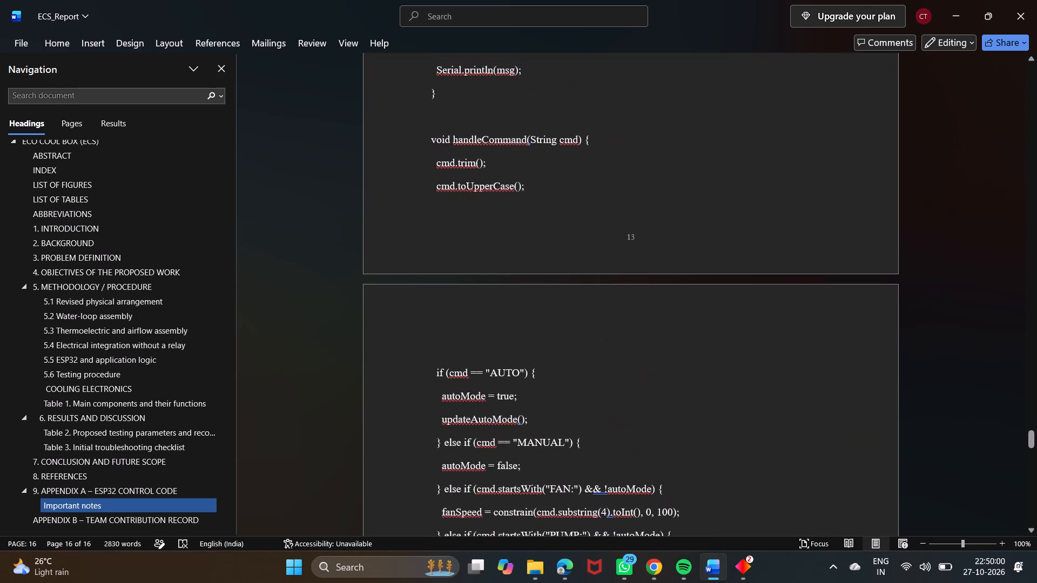
{"action": "scroll", "coordinate": [492, 269], "scroll_direction": "up", "scroll_amount": 1}
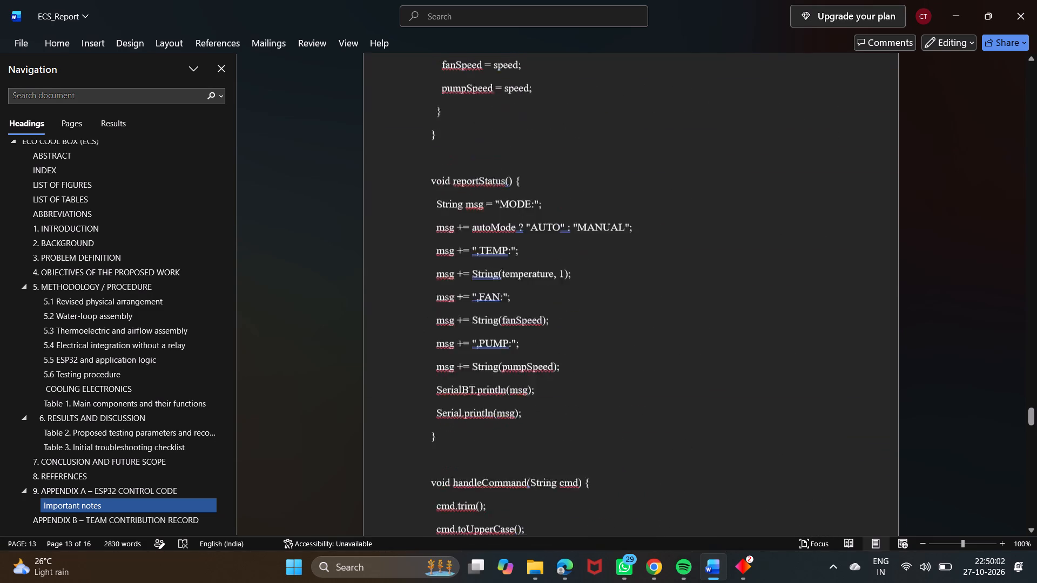
{"action": "scroll", "coordinate": [492, 269], "scroll_direction": "up", "scroll_amount": 3}
{"action": "scroll", "coordinate": [492, 269], "scroll_direction": "down", "scroll_amount": 1}
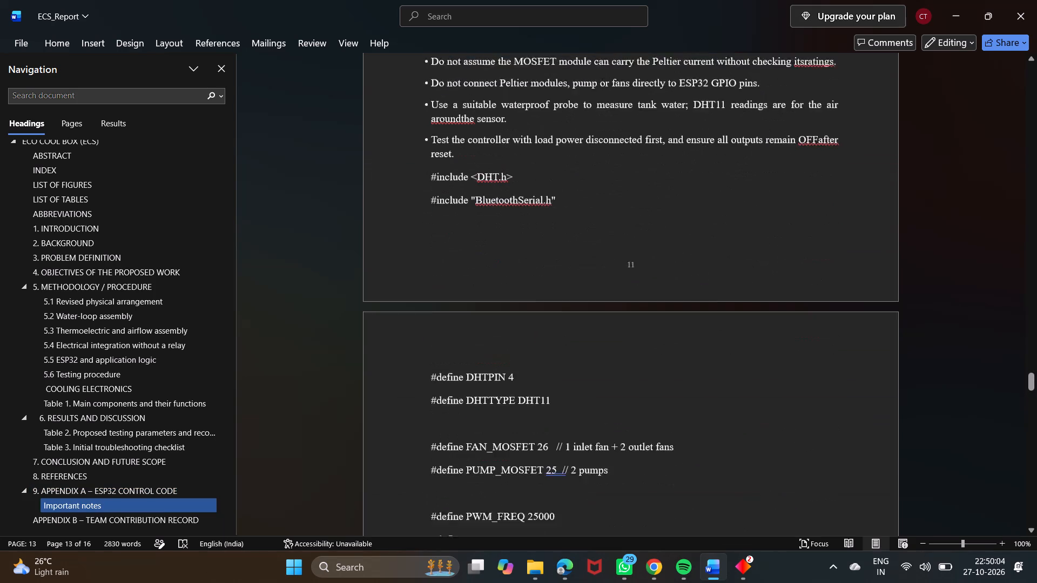
{"action": "left_click", "coordinate": [432, 134]}
{"action": "left_click_drag", "start_coordinate": [432, 134], "coordinate": [575, 579]}
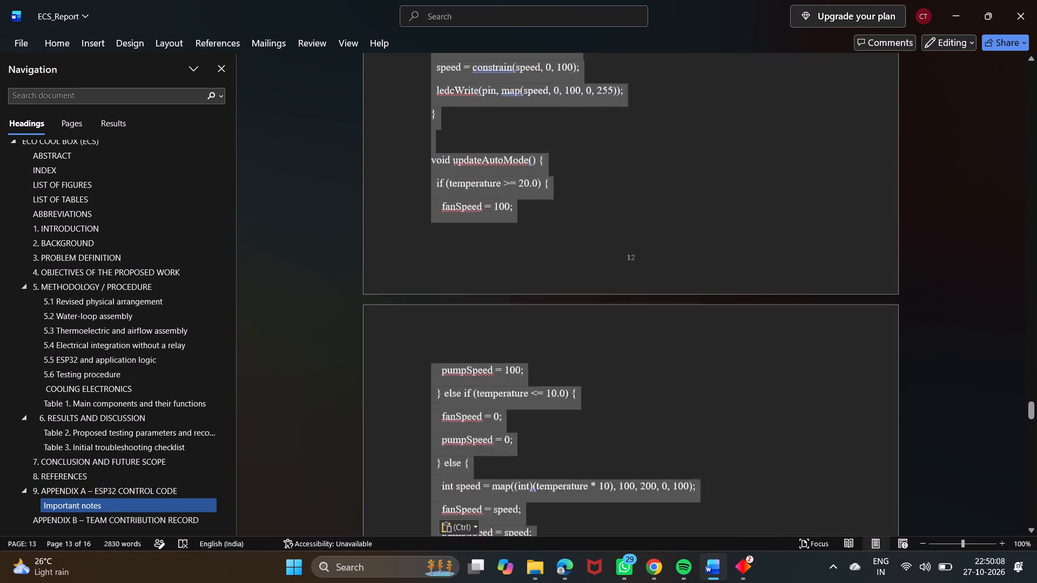
{"action": "left_click_drag", "start_coordinate": [575, 579], "coordinate": [661, 388]}
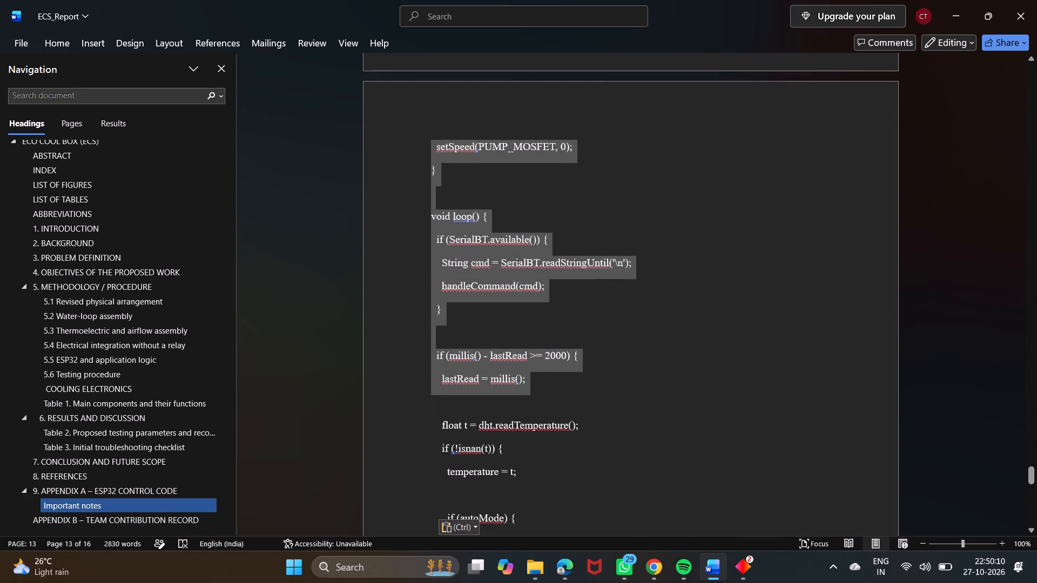
{"action": "left_click_drag", "start_coordinate": [661, 388], "coordinate": [631, 379]}
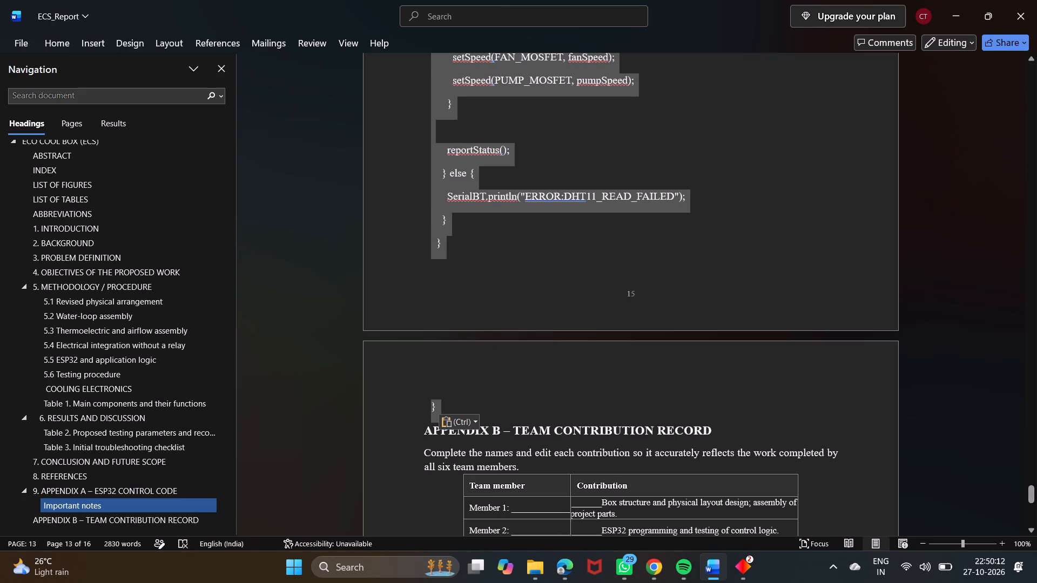
{"action": "left_click_drag", "start_coordinate": [631, 379], "coordinate": [629, 383]}
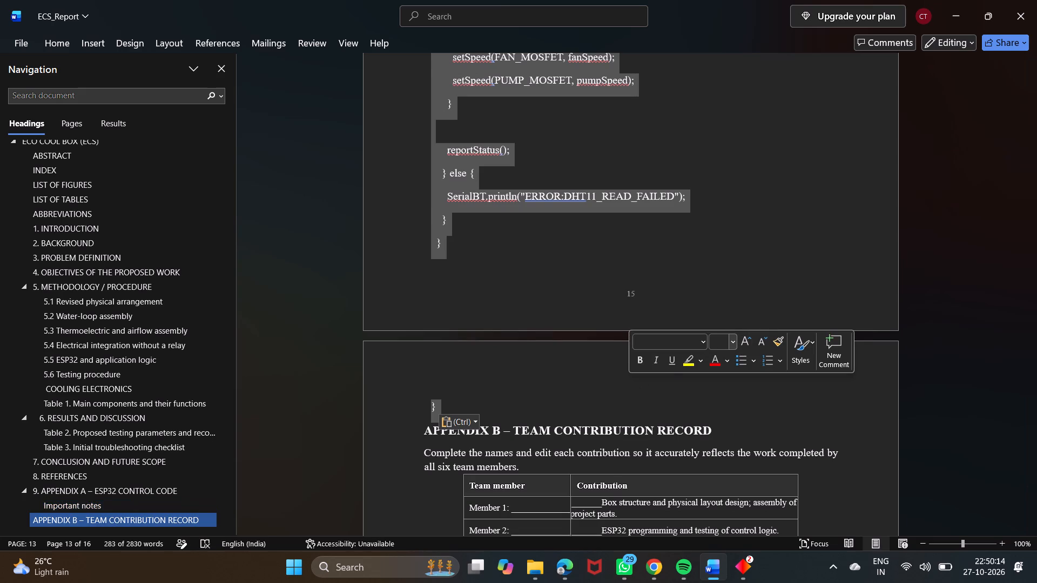
{"action": "left_click", "coordinate": [722, 341]}
{"action": "key", "text": "8"}
{"action": "key", "text": "Return"}
Remove the blank line between #include "BluetoothSerial.h" and #define DHTPIN 4 in the code listing.
{"action": "scroll", "coordinate": [579, 164], "scroll_direction": "up", "scroll_amount": 1}
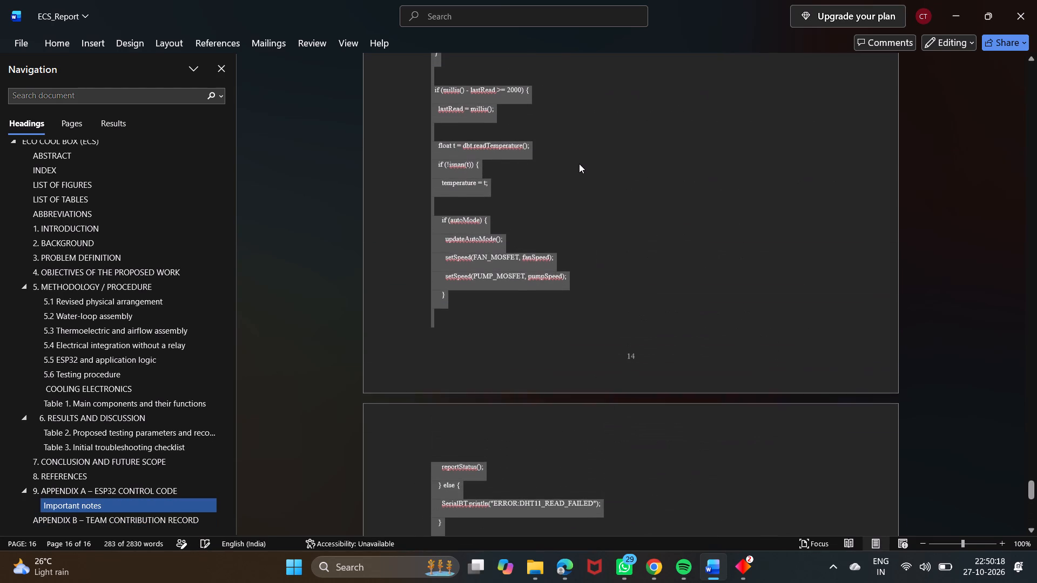
{"action": "scroll", "coordinate": [579, 164], "scroll_direction": "up", "scroll_amount": 1}
{"action": "scroll", "coordinate": [573, 385], "scroll_direction": "up", "scroll_amount": 1}
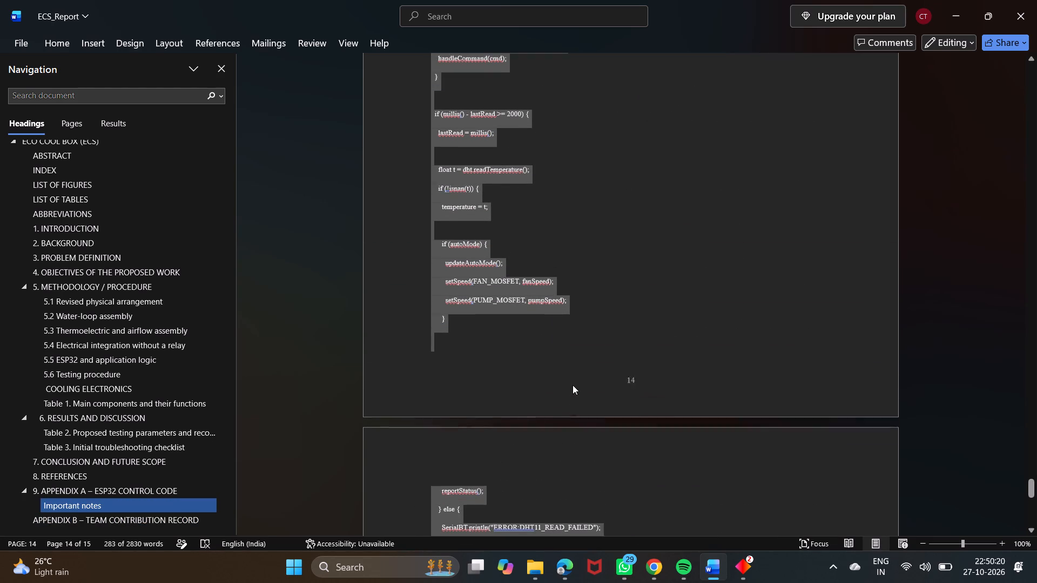
{"action": "scroll", "coordinate": [573, 385], "scroll_direction": "up", "scroll_amount": 1}
{"action": "left_click", "coordinate": [630, 303]}
{"action": "scroll", "coordinate": [630, 303], "scroll_direction": "up", "scroll_amount": 1}
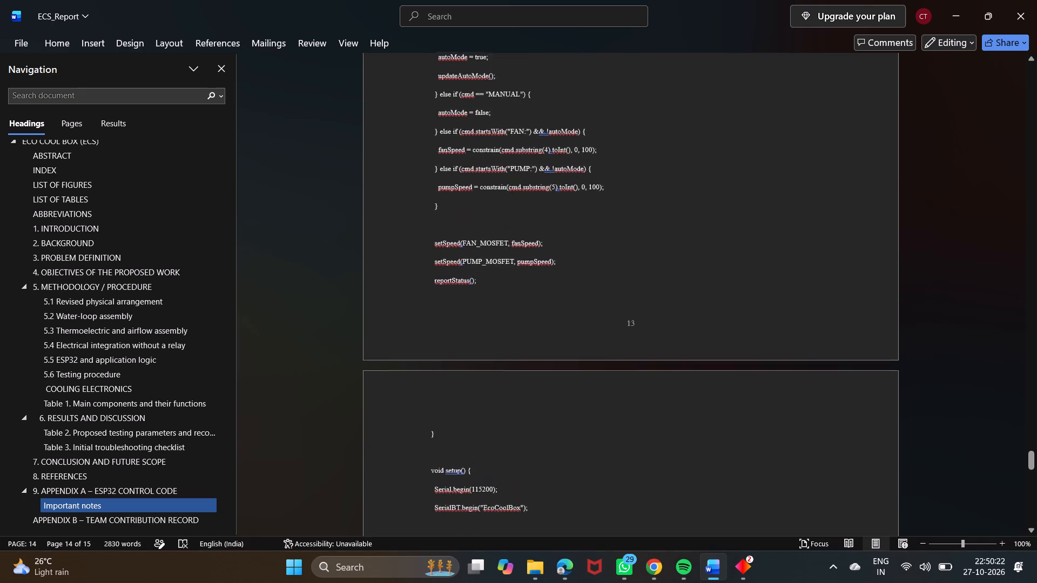
{"action": "scroll", "coordinate": [630, 303], "scroll_direction": "up", "scroll_amount": 2}
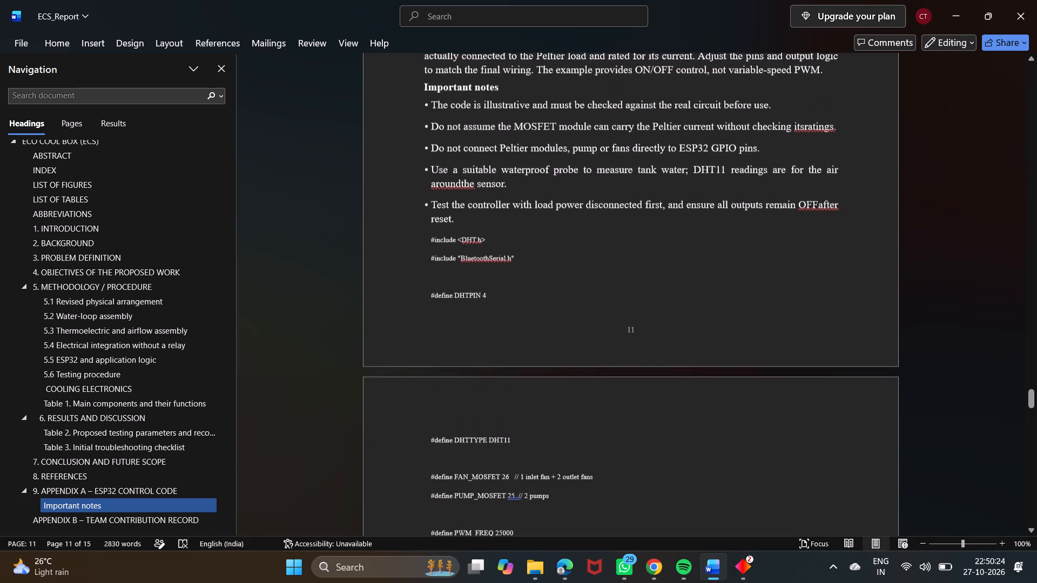
{"action": "scroll", "coordinate": [630, 303], "scroll_direction": "up", "scroll_amount": 1}
{"action": "left_click", "coordinate": [438, 279]}
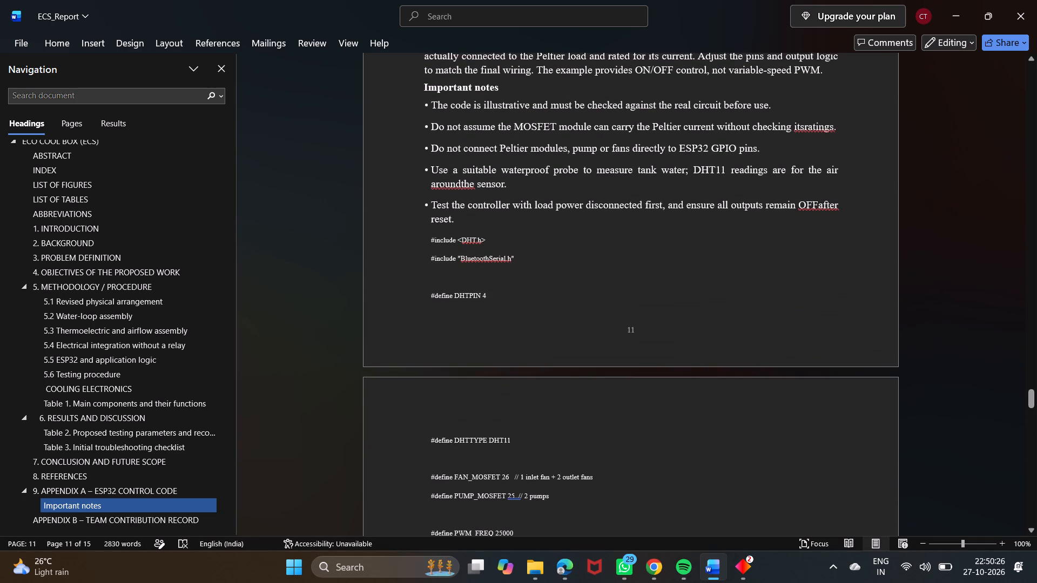
{"action": "key", "text": "BackSpace"}
{"action": "key", "text": "BackSpace"}
{"action": "key", "text": "BackSpace"}
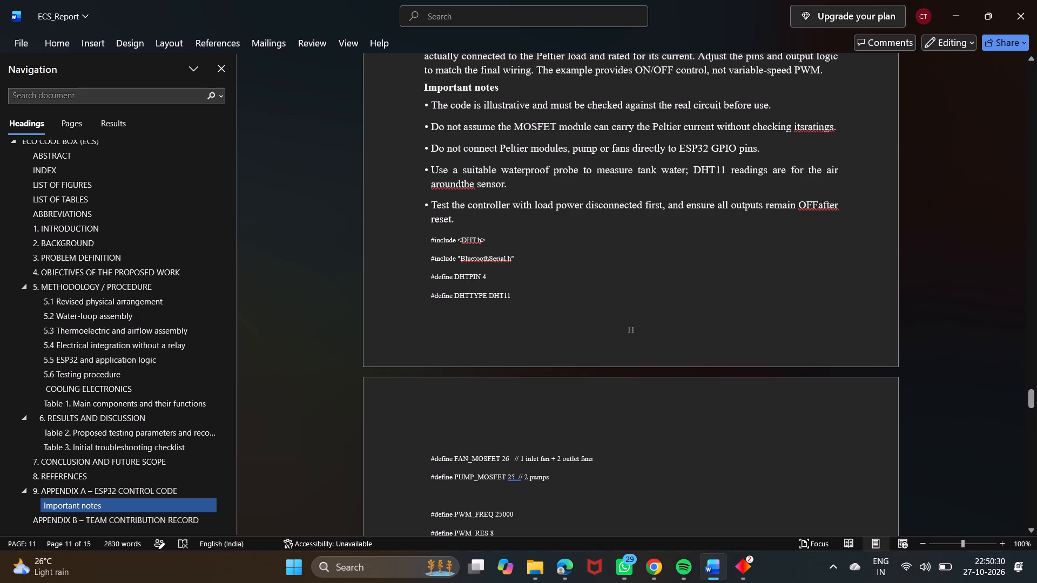
Remove the blank line between #define DHTTYPE DHT11 and #define FAN_MOSFET 26, keeping each definition on its own line.
{"action": "left_click", "coordinate": [440, 335]}
{"action": "left_click", "coordinate": [479, 337]}
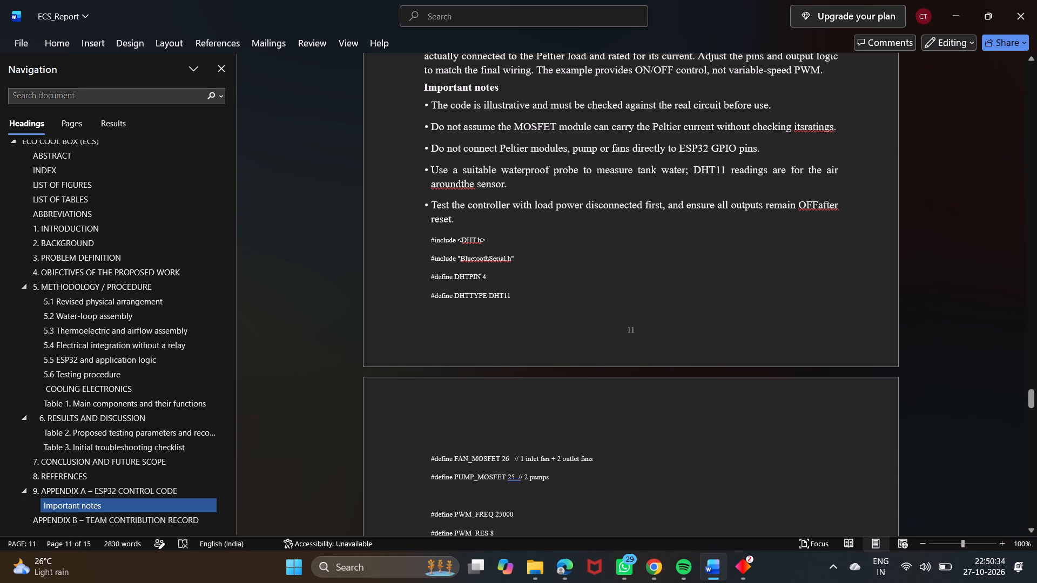
{"action": "left_click", "coordinate": [513, 295]}
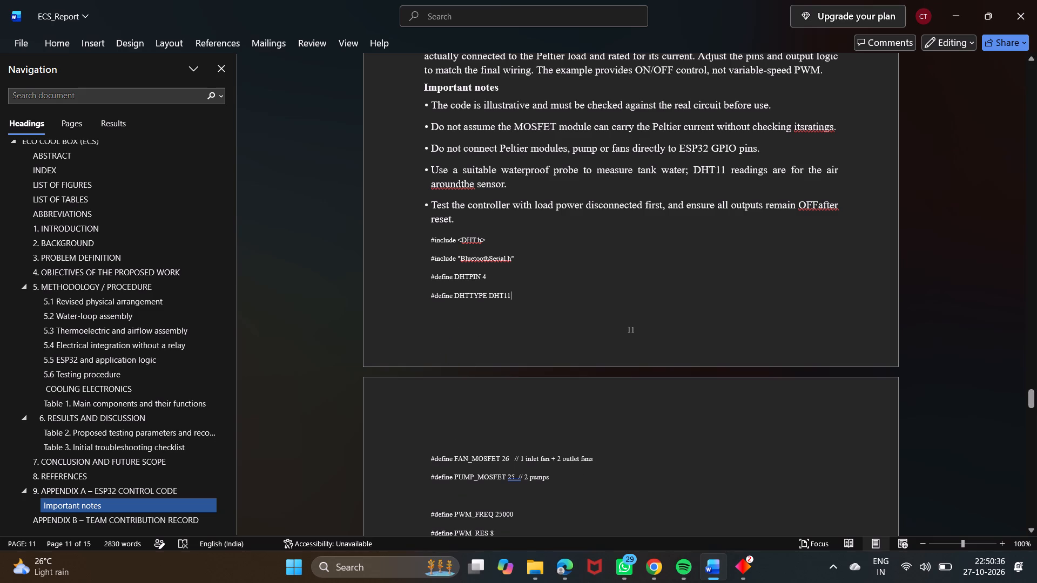
{"action": "left_click", "coordinate": [425, 455]}
{"action": "key", "text": "BackSpace"}
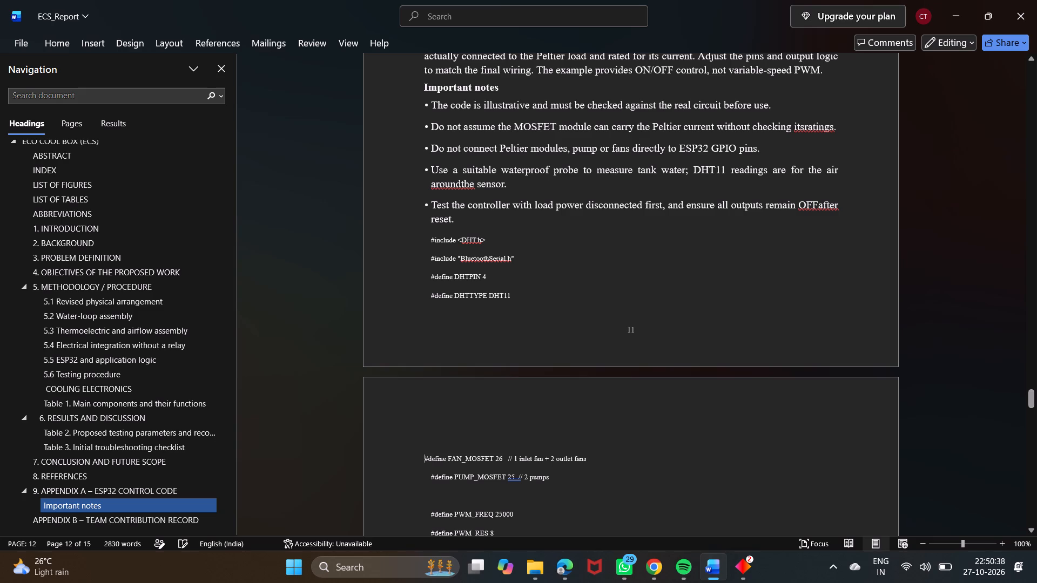
{"action": "key", "text": "BackSpace"}
{"action": "key", "text": "BackSpace"}
{"action": "key", "text": "BackSpace"}
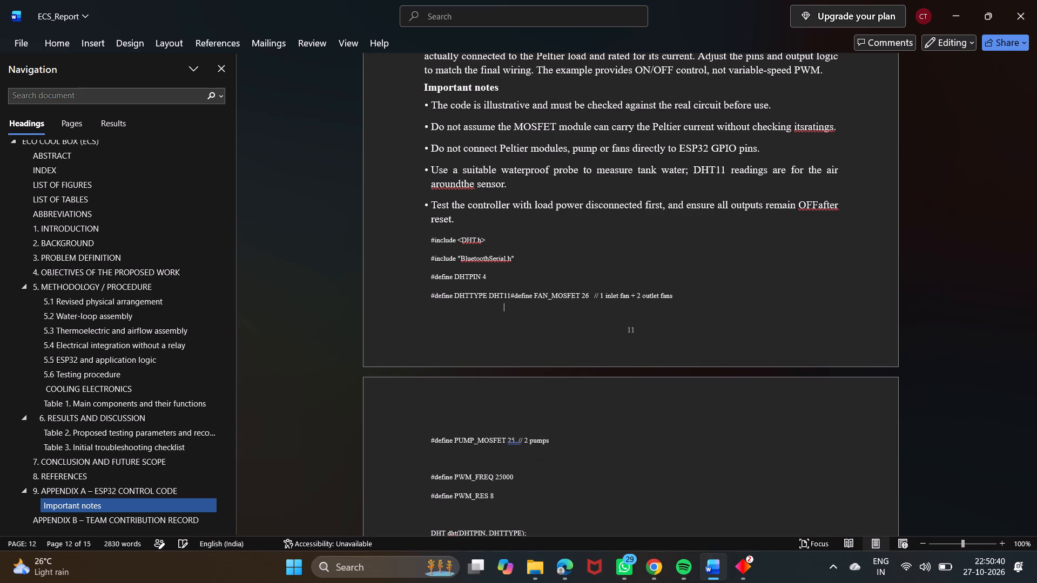
{"action": "key", "text": "Return"}
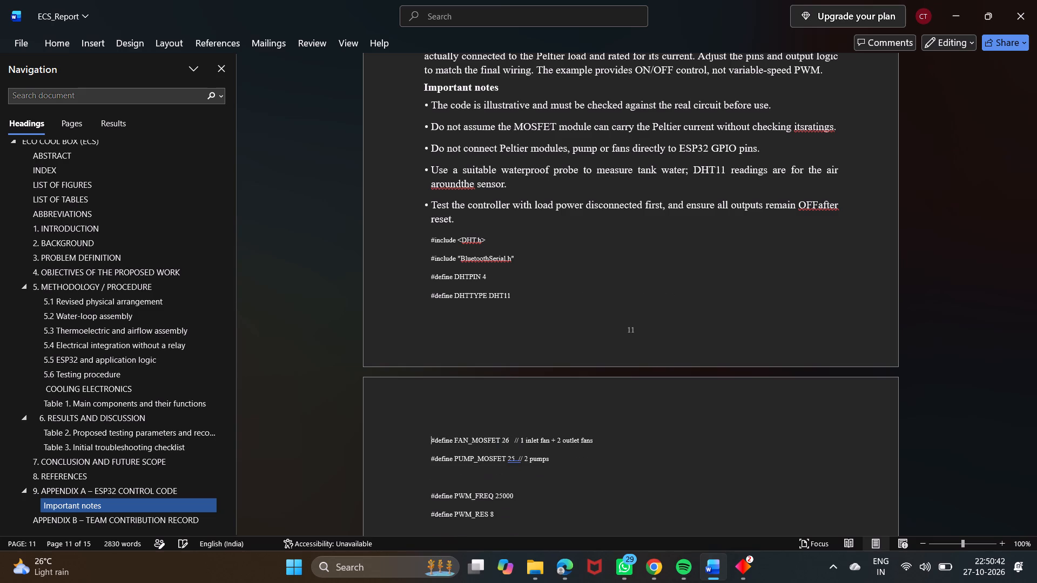
Remove the blank lines above #define PWM_FREQ 25000 and below #define PWM_RES 8 in the code listing.
{"action": "scroll", "coordinate": [425, 455], "scroll_direction": "down", "scroll_amount": 1}
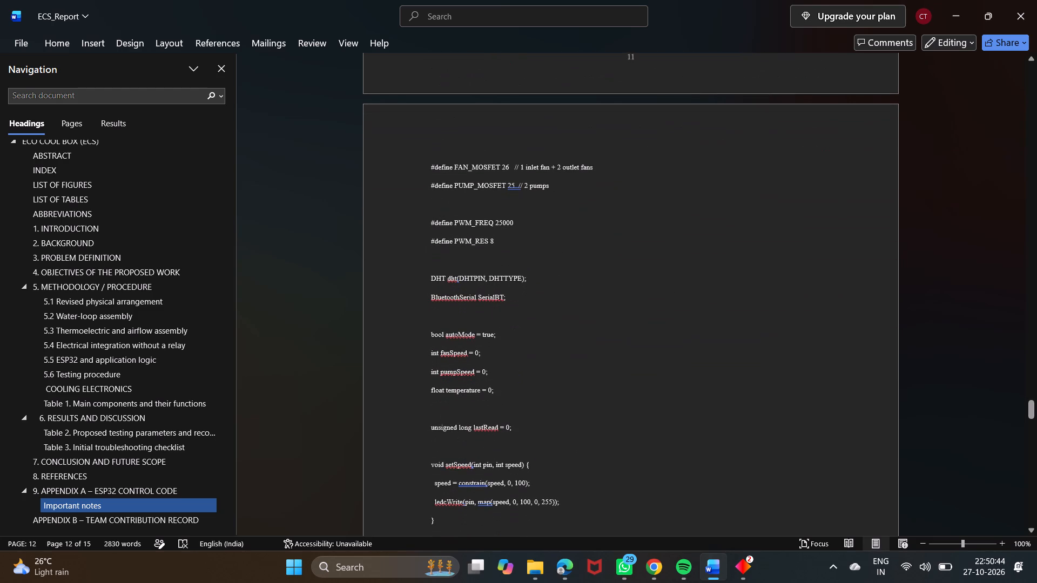
{"action": "left_click", "coordinate": [434, 206]}
{"action": "key", "text": "BackSpace"}
{"action": "key", "text": "BackSpace"}
{"action": "key", "text": "BackSpace"}
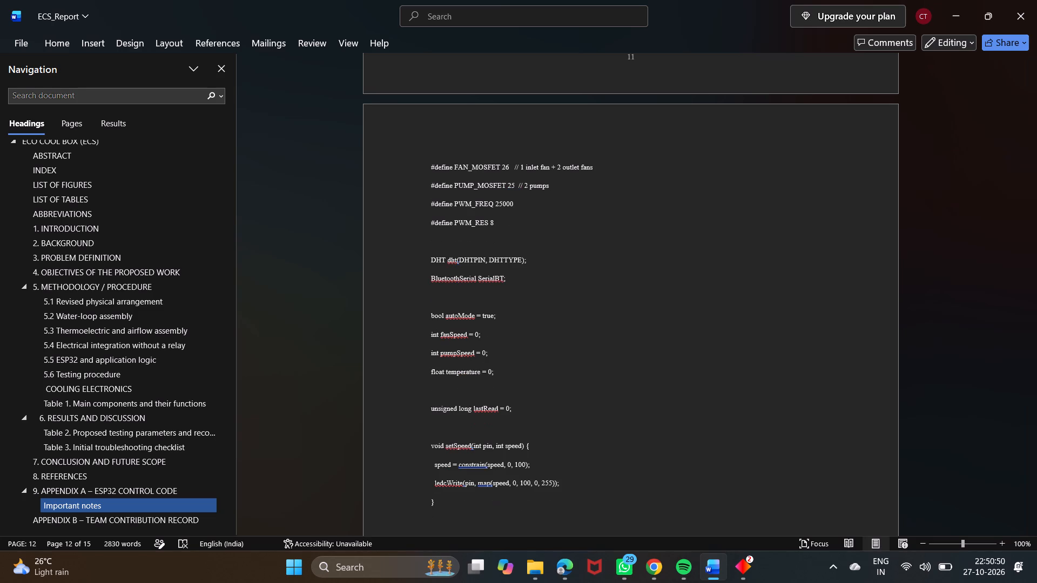
{"action": "left_click", "coordinate": [438, 249]}
{"action": "key", "text": "BackSpace"}
{"action": "key", "text": "BackSpace"}
{"action": "key", "text": "BackSpace"}
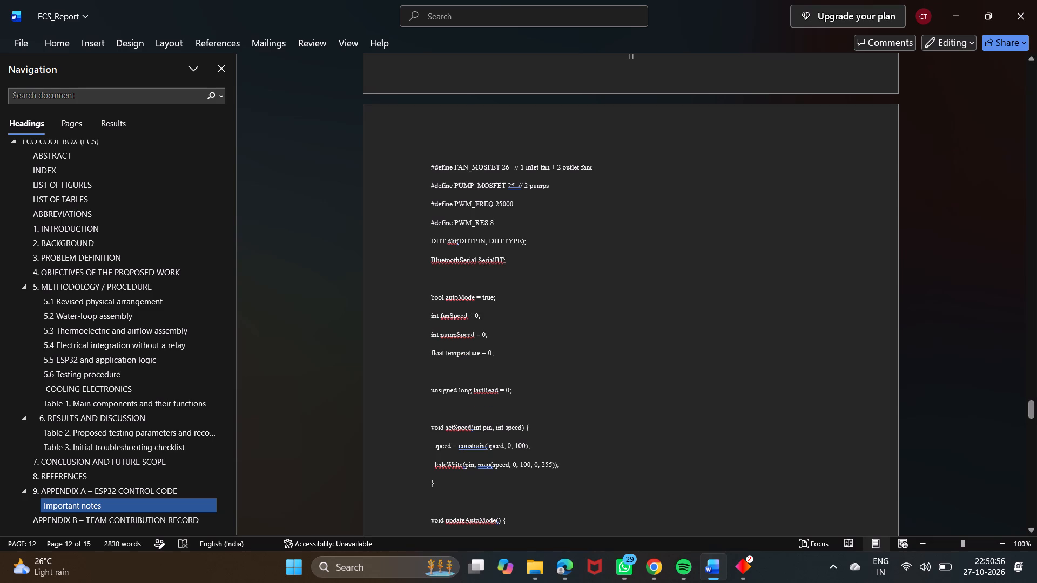
Remove the blank lines above bool autoMode = true; and below float temperature = 0; in the variable declarations.
{"action": "left_click", "coordinate": [436, 281]}
{"action": "key", "text": "BackSpace"}
{"action": "key", "text": "BackSpace"}
{"action": "key", "text": "BackSpace"}
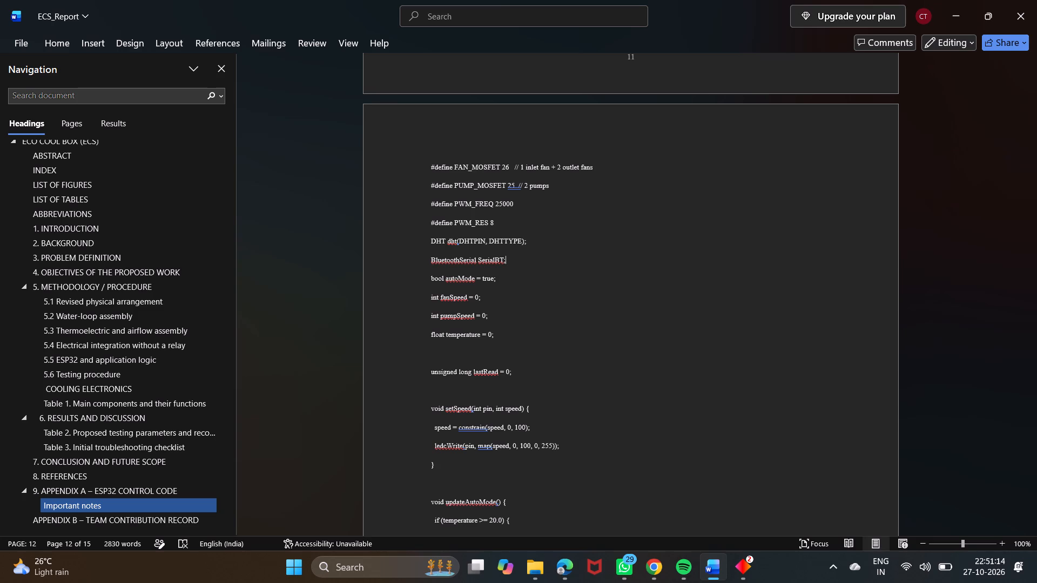
{"action": "left_click", "coordinate": [430, 363]}
{"action": "key", "text": "BackSpace"}
{"action": "key", "text": "BackSpace"}
{"action": "key", "text": "BackSpace"}
Remove the blank line between unsigned long lastRead = 0; and the void setSpeed function.
{"action": "key", "text": "Down"}
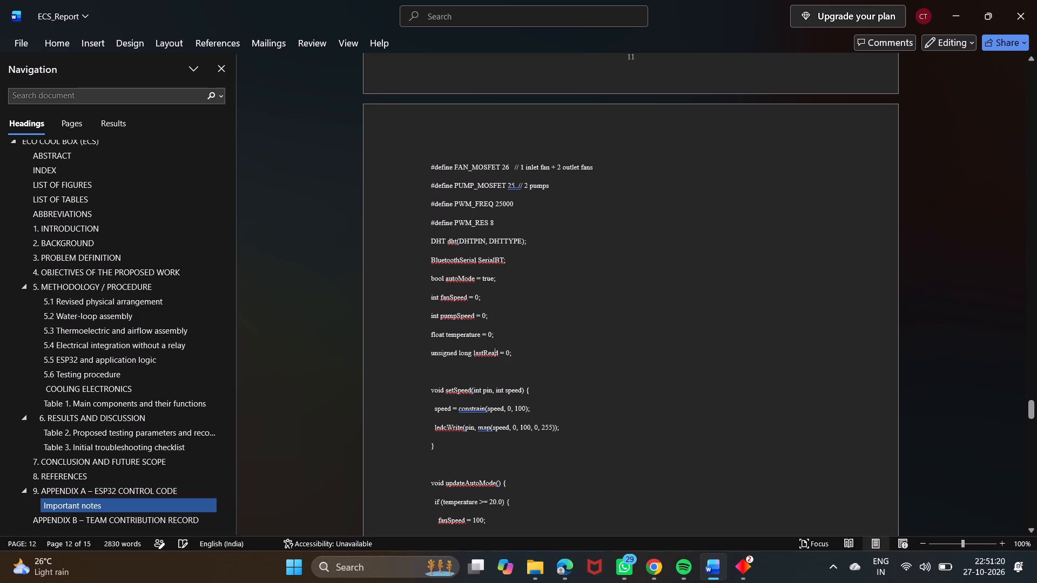
{"action": "key", "text": "Down"}
{"action": "key", "text": "BackSpace"}
{"action": "key", "text": "BackSpace"}
{"action": "key", "text": "BackSpace"}
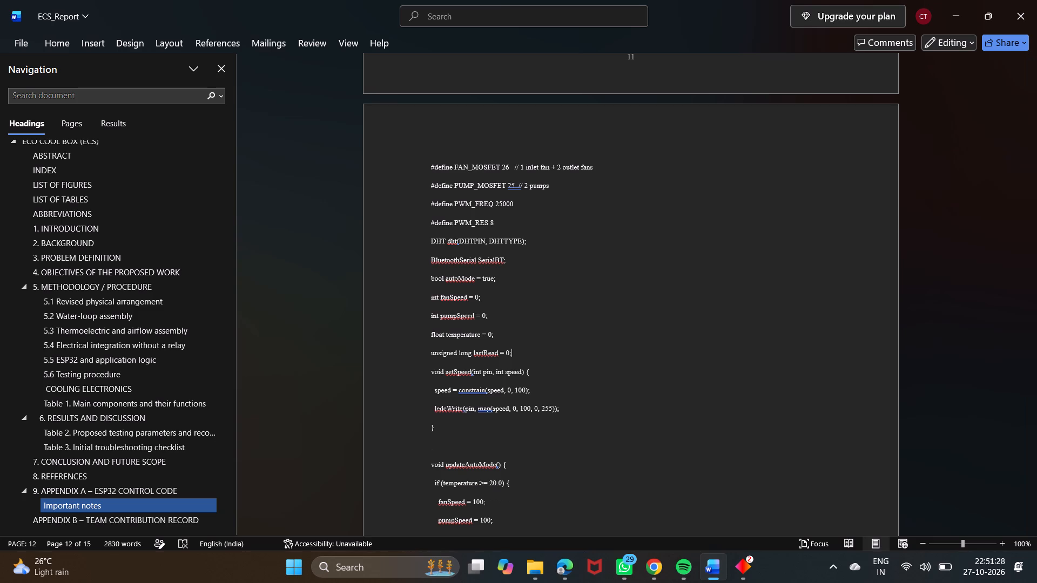
Remove the blank line between the closing brace of setSpeed and void updateAutoMode().
{"action": "key", "text": "Down"}
{"action": "key", "text": "Down"}
{"action": "key", "text": "Down"}
{"action": "key", "text": "Down"}
{"action": "key", "text": "Down"}
{"action": "key", "text": "Down"}
{"action": "key", "text": "Up"}
{"action": "key", "text": "BackSpace"}
{"action": "key", "text": "BackSpace"}
{"action": "key", "text": "BackSpace"}
Remove the blank line between the closing brace of updateAutoMode and void reportStatus().
{"action": "key", "text": "Down"}
{"action": "key", "text": "Down"}
{"action": "key", "text": "Down"}
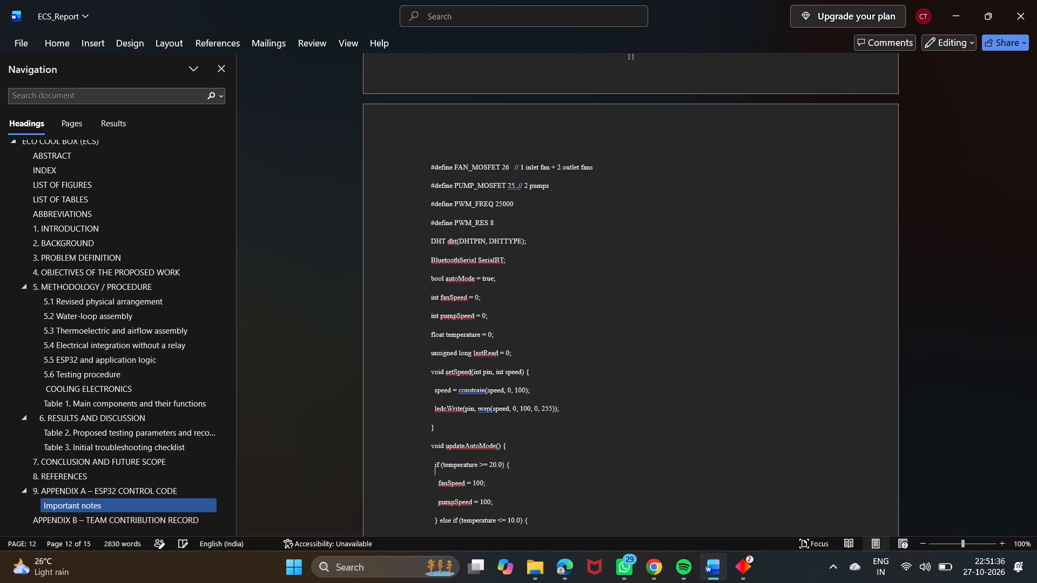
{"action": "key", "text": "Down"}
{"action": "key", "text": "Down"}
{"action": "key", "text": "Down"}
{"action": "key", "text": "Down"}
{"action": "key", "text": "Down"}
{"action": "key", "text": "Down"}
{"action": "key", "text": "Down"}
{"action": "key", "text": "Down"}
{"action": "key", "text": "Down"}
{"action": "key", "text": "Down"}
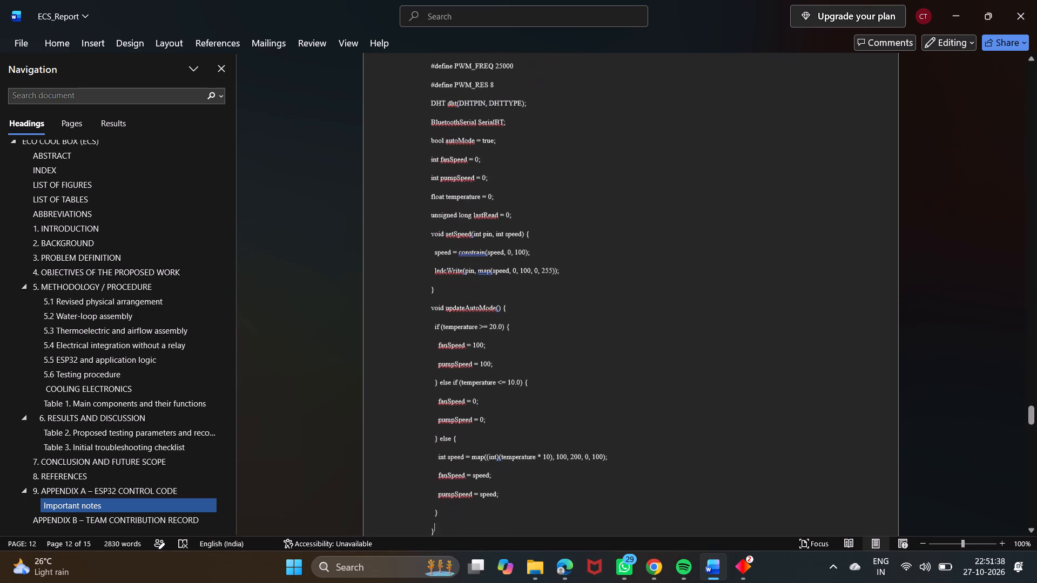
{"action": "key", "text": "Down"}
{"action": "key", "text": "Down"}
{"action": "key", "text": "Down"}
{"action": "key", "text": "Down"}
{"action": "key", "text": "Down"}
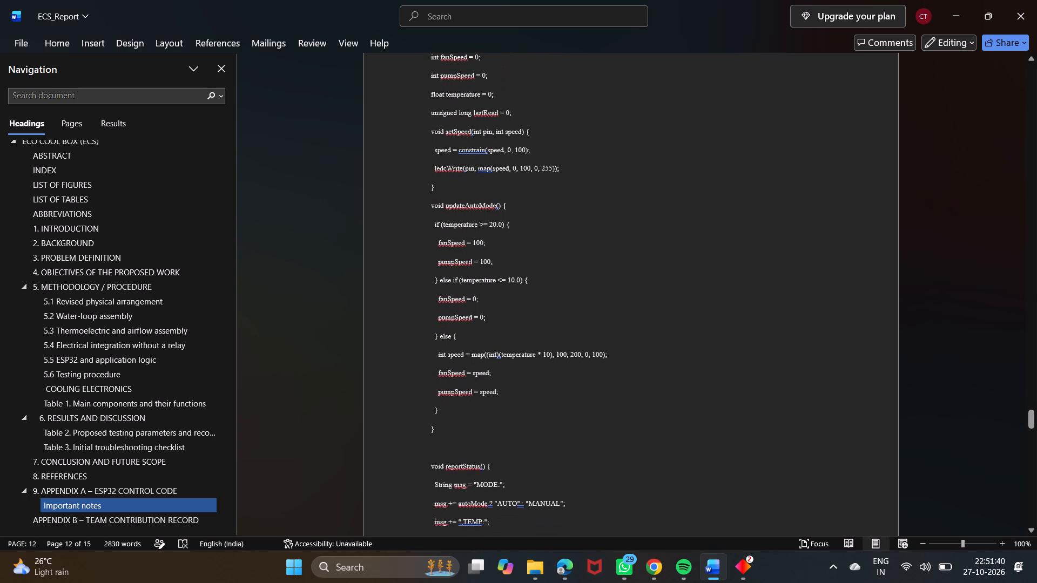
{"action": "key", "text": "Up"}
{"action": "key", "text": "Up"}
{"action": "key", "text": "Up"}
{"action": "key", "text": "Up"}
{"action": "key", "text": "BackSpace"}
{"action": "key", "text": "BackSpace"}
{"action": "key", "text": "BackSpace"}
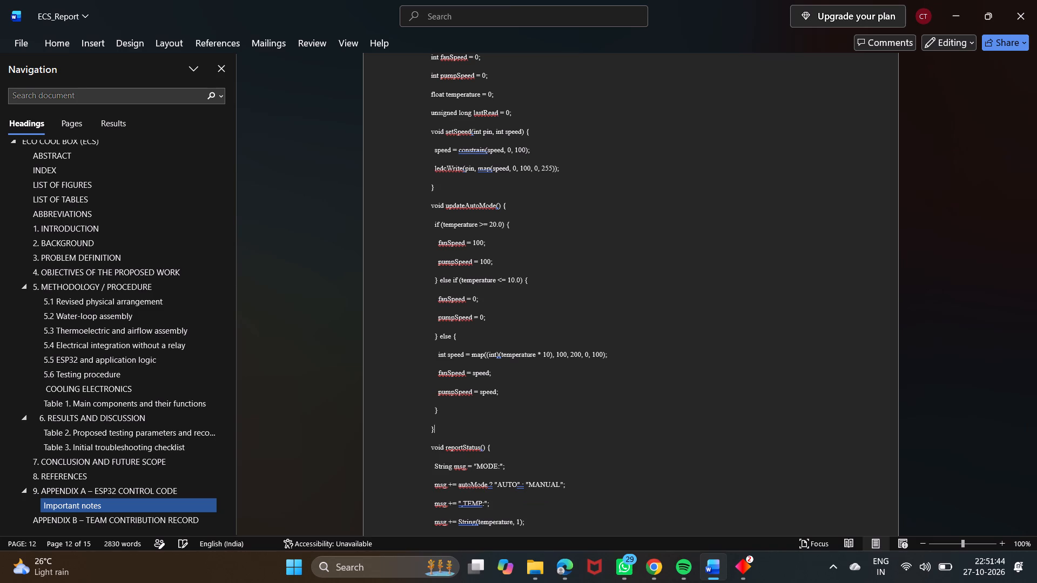
Remove the blank line between the closing brace of reportStatus and void handleCommand(String cmd).
{"action": "key", "text": "Down"}
{"action": "key", "text": "Down"}
{"action": "key", "text": "Down"}
{"action": "key", "text": "Down"}
{"action": "key", "text": "Down"}
{"action": "key", "text": "Down"}
{"action": "key", "text": "Down"}
{"action": "key", "text": "Down"}
{"action": "key", "text": "Down"}
{"action": "key", "text": "Down"}
{"action": "key", "text": "Down"}
{"action": "key", "text": "Down"}
{"action": "key", "text": "Down"}
{"action": "key", "text": "Down"}
{"action": "key", "text": "Down"}
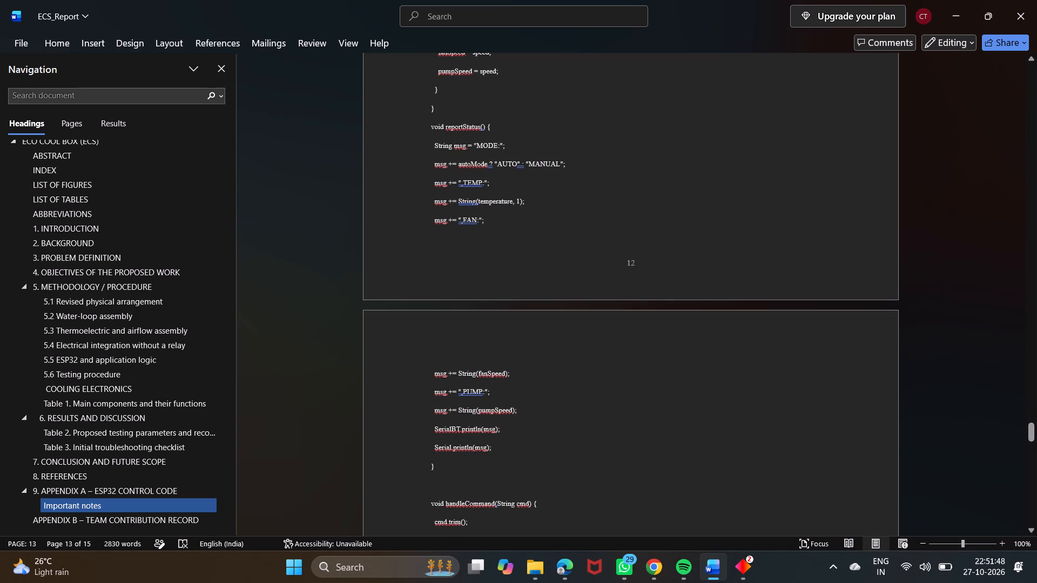
{"action": "key", "text": "Up"}
{"action": "key", "text": "Down"}
{"action": "key", "text": "Up"}
{"action": "key", "text": "Up"}
{"action": "key", "text": "BackSpace"}
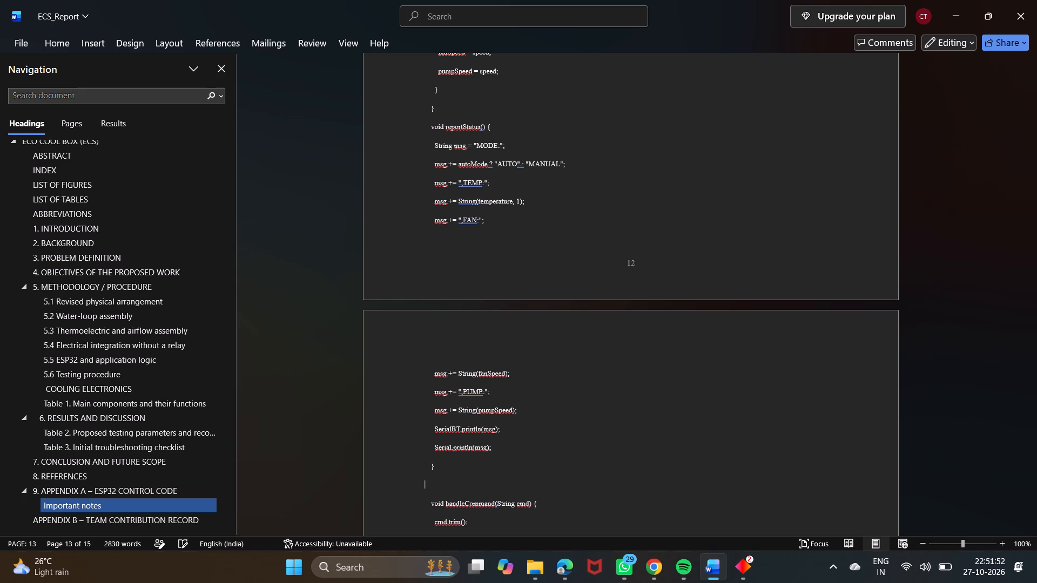
{"action": "key", "text": "BackSpace"}
{"action": "key", "text": "BackSpace"}
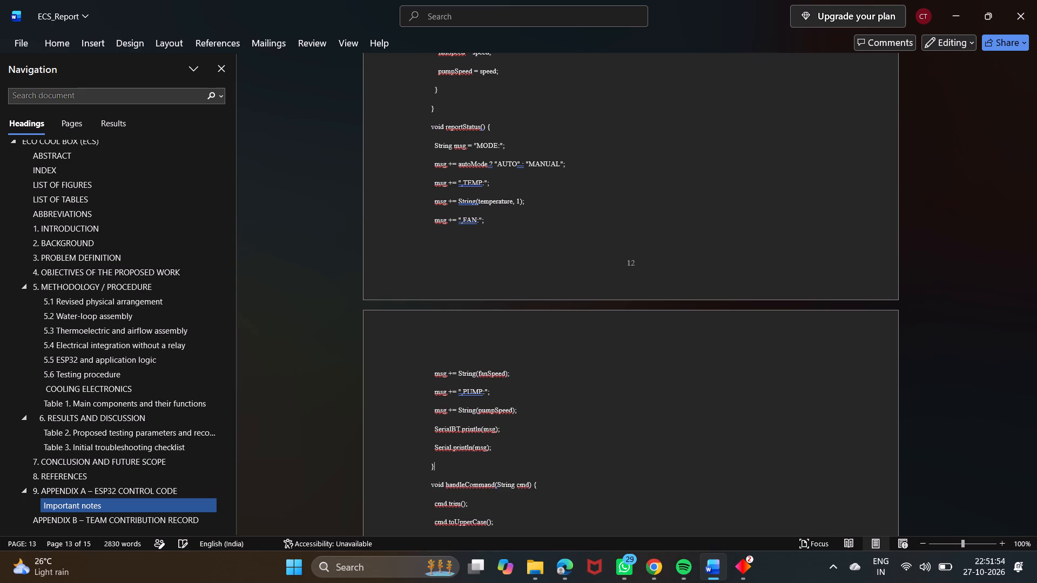
Remove the leading spaces before msg += String(fanSpeed); in reportStatus, keeping the statement on its own line.
{"action": "key", "text": "Up"}
{"action": "key", "text": "Up"}
{"action": "key", "text": "Up"}
{"action": "key", "text": "Up"}
{"action": "key", "text": "Up"}
{"action": "key", "text": "BackSpace"}
{"action": "key", "text": "BackSpace"}
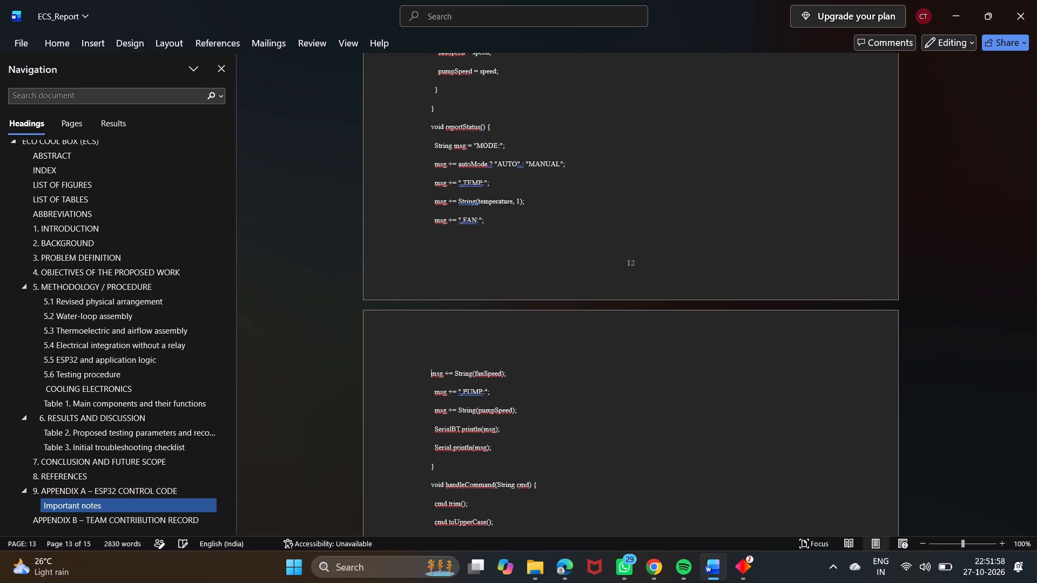
{"action": "key", "text": "BackSpace"}
{"action": "key", "text": "BackSpace"}
{"action": "key", "text": "BackSpace"}
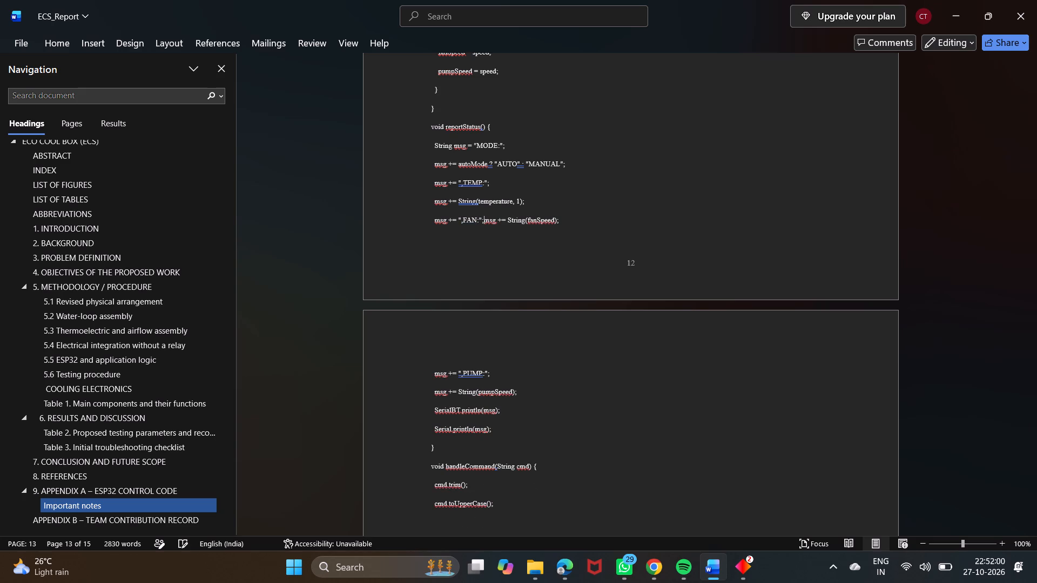
{"action": "key", "text": "Return"}
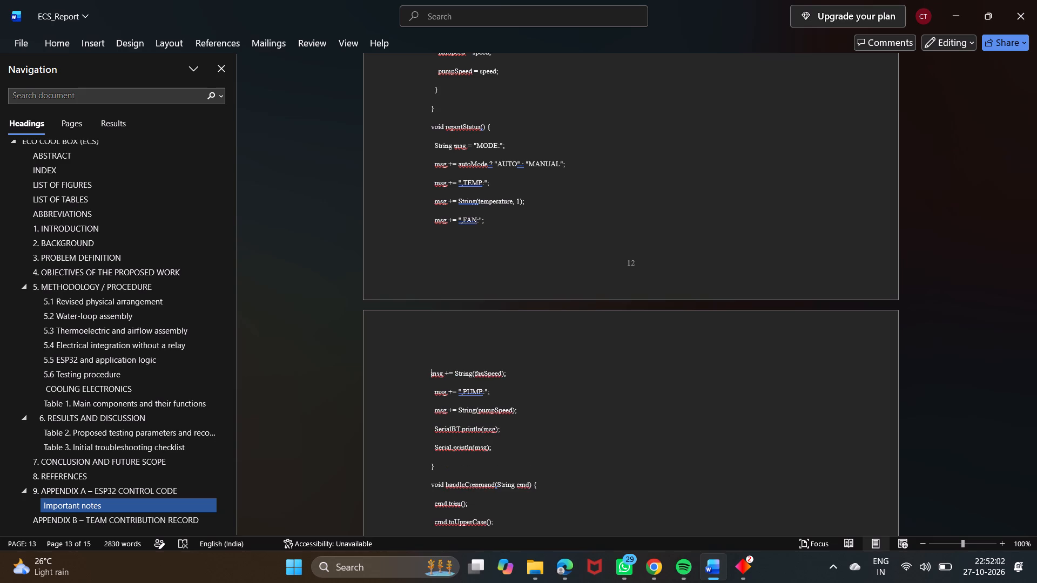
Remove the blank line between cmd.toUpperCase(); and if (cmd == "AUTO") in handleCommand.
{"action": "key", "text": "Down"}
{"action": "key", "text": "Down"}
{"action": "key", "text": "Down"}
{"action": "key", "text": "Down"}
{"action": "key", "text": "Down"}
{"action": "key", "text": "Down"}
{"action": "key", "text": "Down"}
{"action": "key", "text": "Down"}
{"action": "key", "text": "Down"}
{"action": "key", "text": "Down"}
{"action": "key", "text": "Down"}
{"action": "key", "text": "Down"}
{"action": "key", "text": "Down"}
{"action": "key", "text": "Down"}
{"action": "key", "text": "Down"}
{"action": "key", "text": "Down"}
{"action": "key", "text": "Down"}
{"action": "key", "text": "Down"}
{"action": "key", "text": "Up"}
{"action": "key", "text": "Up"}
{"action": "key", "text": "Up"}
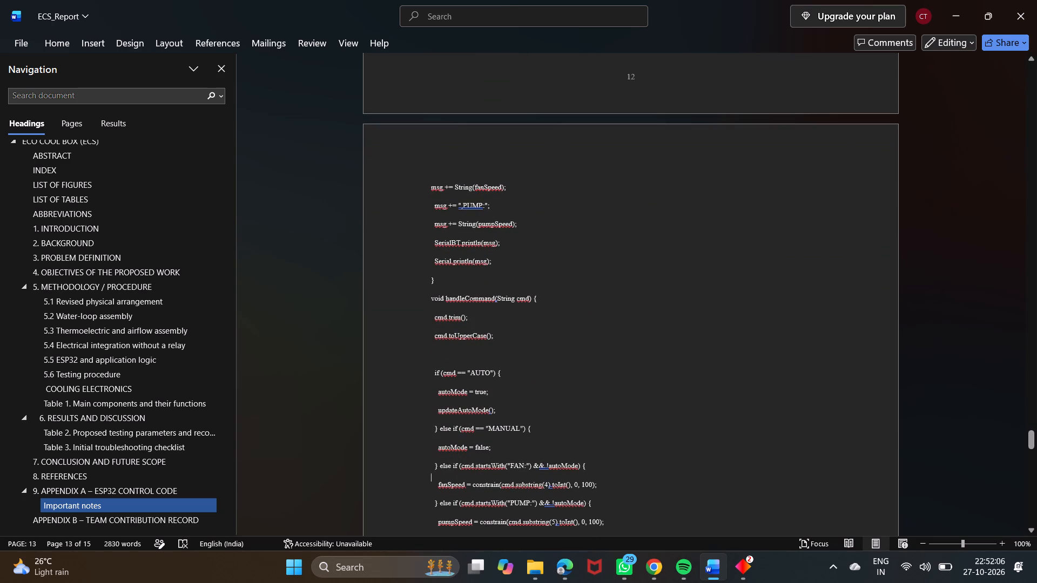
{"action": "key", "text": "Up"}
{"action": "key", "text": "Up"}
{"action": "key", "text": "Up"}
{"action": "key", "text": "Up"}
{"action": "key", "text": "Up"}
{"action": "key", "text": "Up"}
{"action": "key", "text": "Up"}
{"action": "key", "text": "Down"}
{"action": "key", "text": "BackSpace"}
{"action": "key", "text": "BackSpace"}
{"action": "key", "text": "BackSpace"}
Remove the blank line between the closing brace of the if/else chain and setSpeed(FAN_MOSFET, fanSpeed); in handleCommand.
{"action": "key", "text": "Down"}
{"action": "key", "text": "Down"}
{"action": "key", "text": "Down"}
{"action": "key", "text": "Down"}
{"action": "key", "text": "Down"}
{"action": "key", "text": "Down"}
{"action": "key", "text": "Down"}
{"action": "key", "text": "Down"}
{"action": "key", "text": "Down"}
{"action": "key", "text": "Down"}
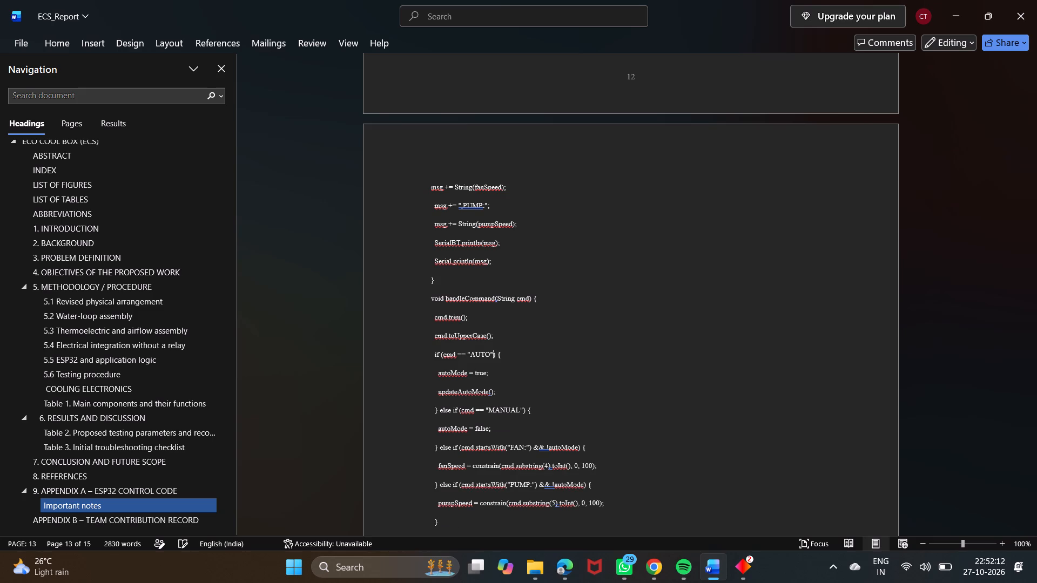
{"action": "key", "text": "Down"}
{"action": "key", "text": "Down"}
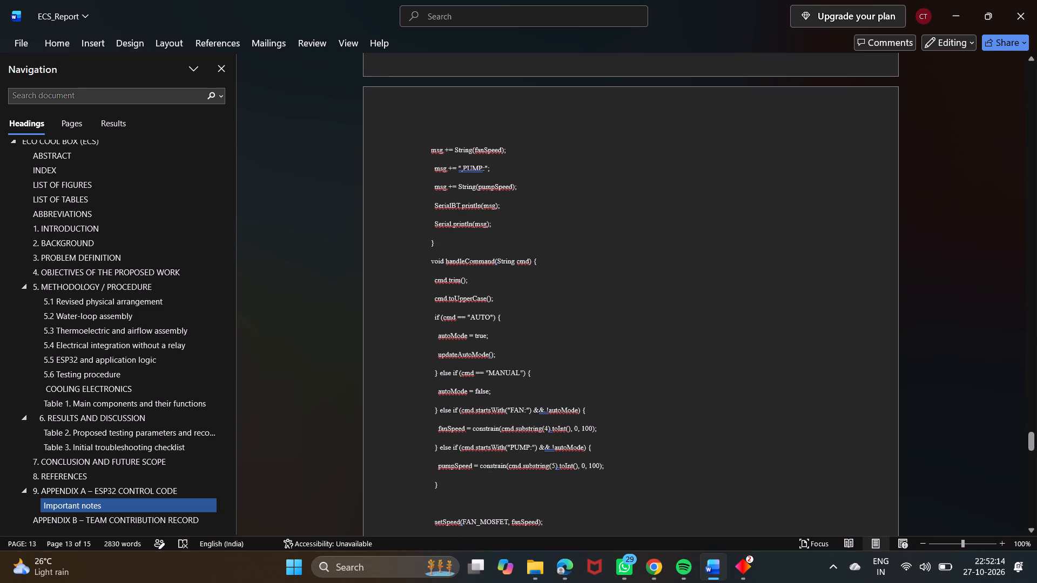
{"action": "key", "text": "Up"}
{"action": "key", "text": "BackSpace"}
{"action": "key", "text": "BackSpace"}
{"action": "key", "text": "BackSpace"}
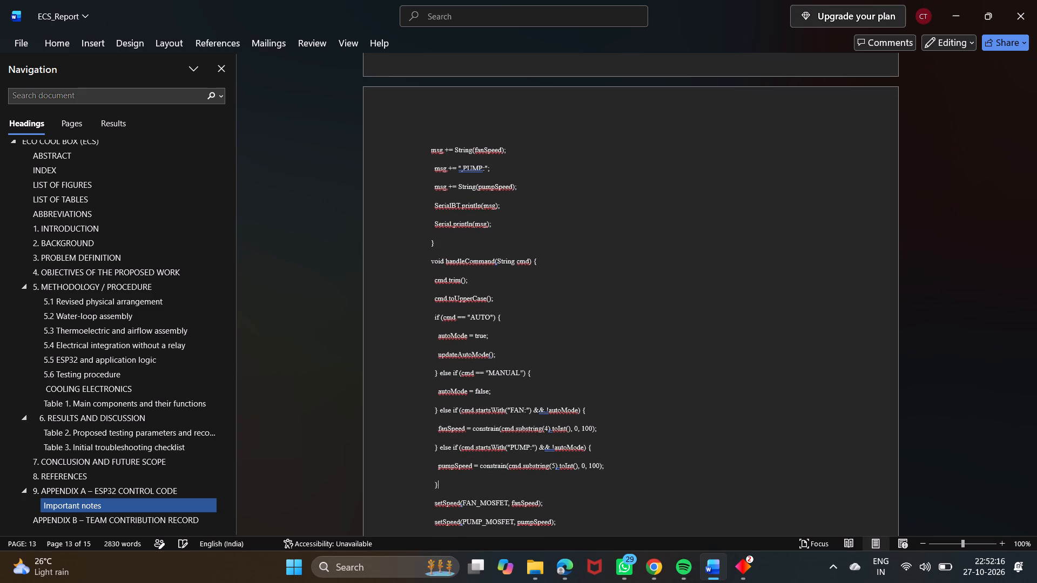
Remove the blank line between the closing brace of handleCommand and void setup().
{"action": "key", "text": "Down"}
{"action": "key", "text": "Down"}
{"action": "key", "text": "Down"}
{"action": "key", "text": "Down"}
{"action": "key", "text": "Down"}
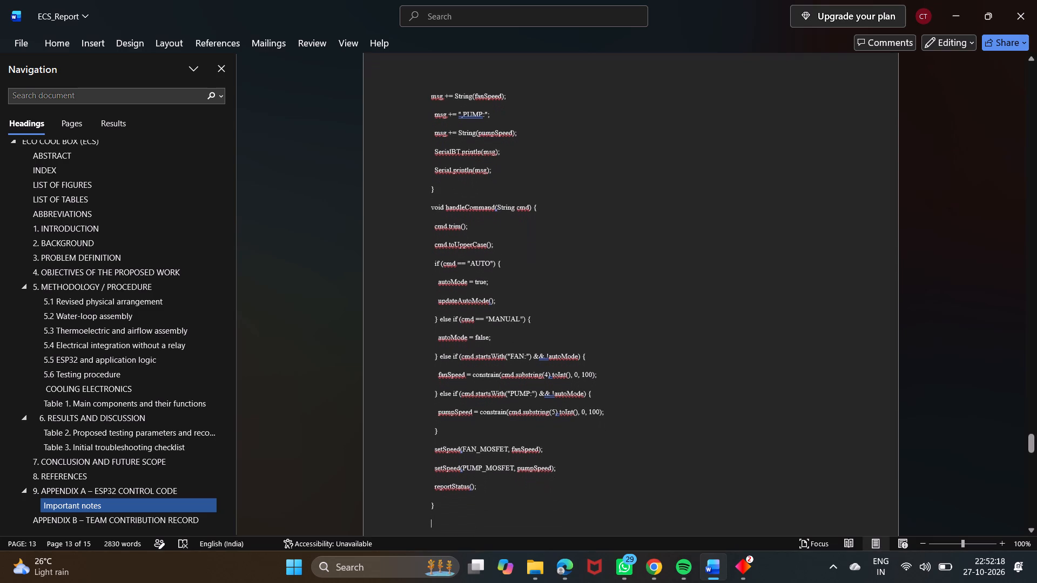
{"action": "key", "text": "BackSpace"}
{"action": "key", "text": "BackSpace"}
{"action": "key", "text": "BackSpace"}
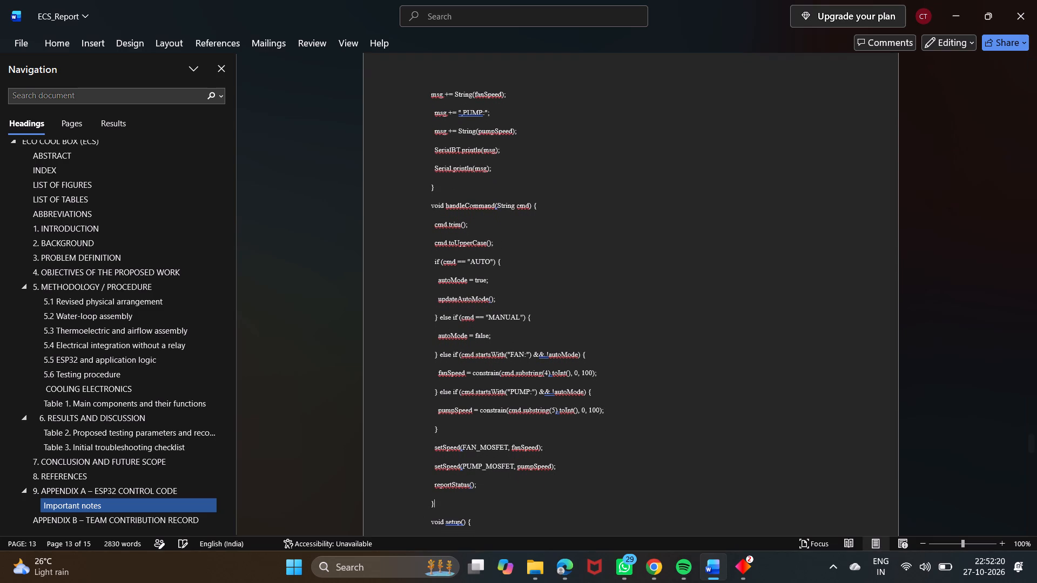
Remove the blank line between SerialBT.begin("EcoCoolBox"); and dht.begin(); in setup.
{"action": "key", "text": "Down"}
{"action": "key", "text": "Down"}
{"action": "key", "text": "Down"}
{"action": "key", "text": "Down"}
{"action": "key", "text": "Down"}
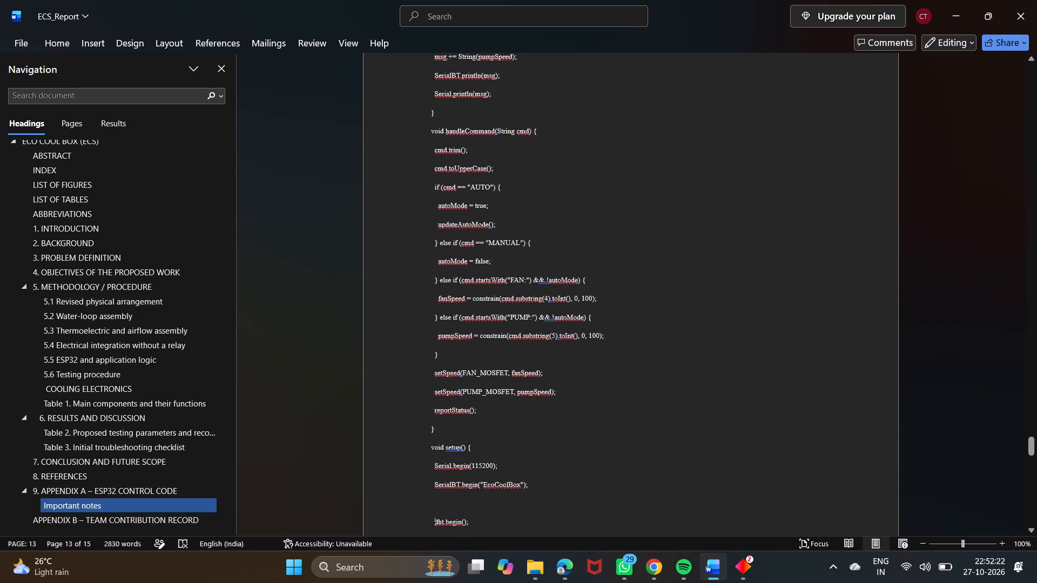
{"action": "key", "text": "Up"}
{"action": "key", "text": "BackSpace"}
{"action": "key", "text": "BackSpace"}
{"action": "key", "text": "BackSpace"}
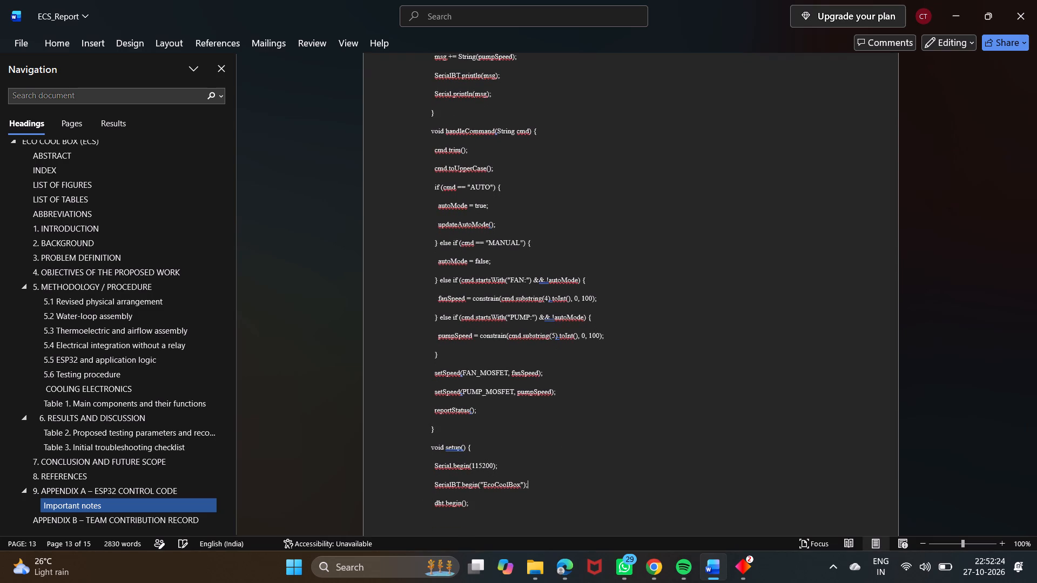
Remove the blank line between dht.begin(); and ledcAttach(FAN_MOSFET, PWM_FREQ, PWM_RES); in setup.
{"action": "key", "text": "Down"}
{"action": "key", "text": "Down"}
{"action": "key", "text": "BackSpace"}
{"action": "key", "text": "BackSpace"}
{"action": "key", "text": "BackSpace"}
Remove the blank line between ledcAttach(PUMP_MOSFET, PWM_FREQ, PWM_RES); and setSpeed(FAN_MOSFET, 0); in setup.
{"action": "key", "text": "Down"}
{"action": "key", "text": "Down"}
{"action": "key", "text": "Down"}
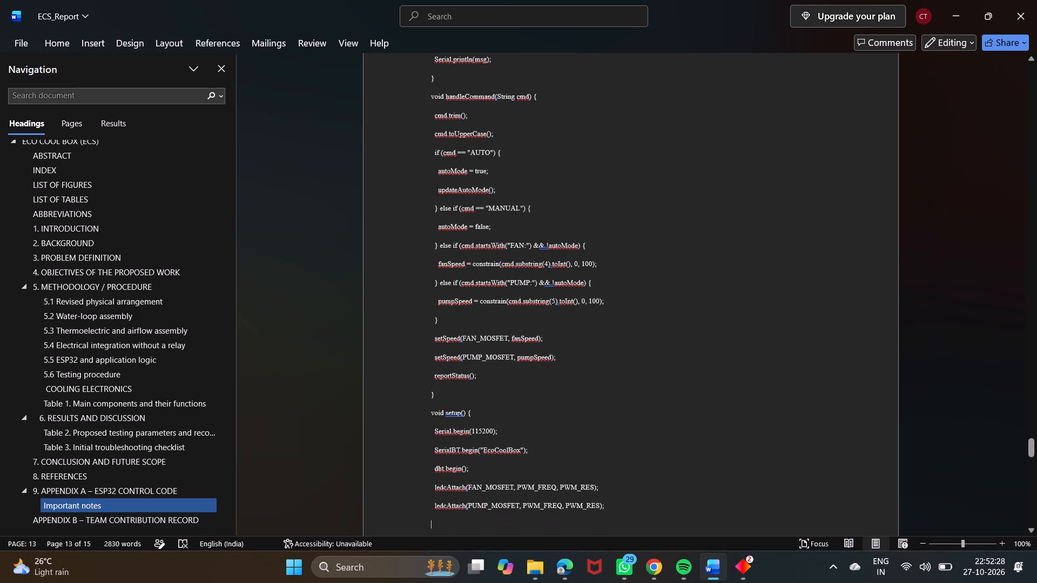
{"action": "key", "text": "BackSpace"}
{"action": "key", "text": "BackSpace"}
{"action": "key", "text": "BackSpace"}
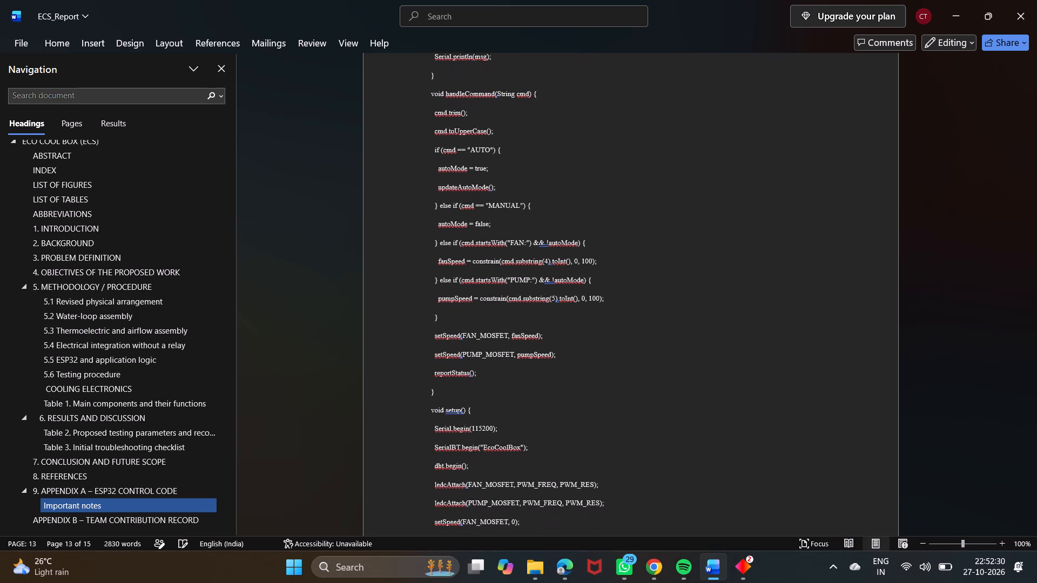
Remove the blank line between the closing brace of setup and void loop().
{"action": "key", "text": "Down"}
{"action": "key", "text": "Down"}
{"action": "key", "text": "Down"}
{"action": "key", "text": "Down"}
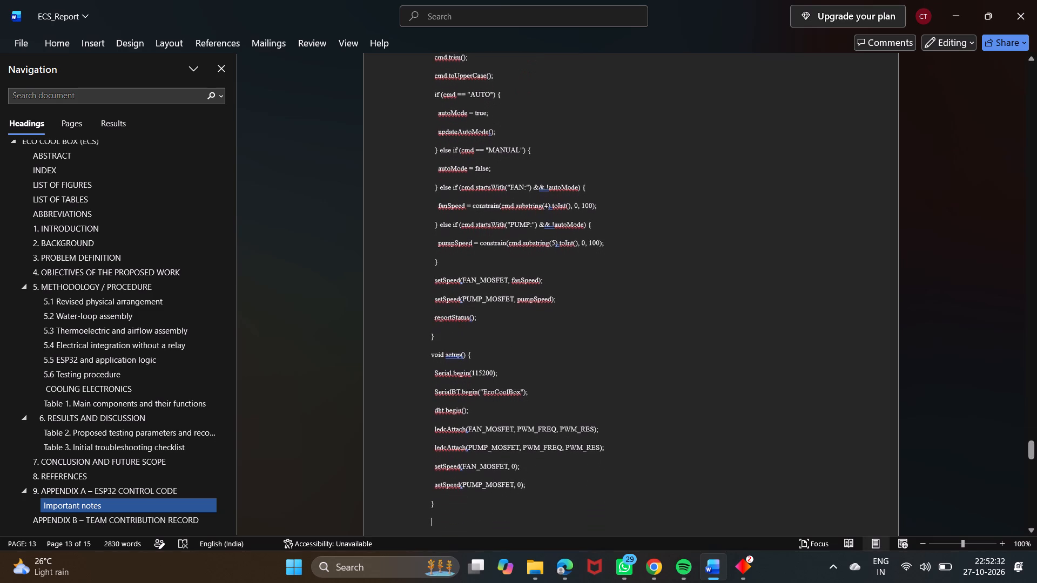
{"action": "key", "text": "BackSpace"}
{"action": "key", "text": "BackSpace"}
{"action": "key", "text": "BackSpace"}
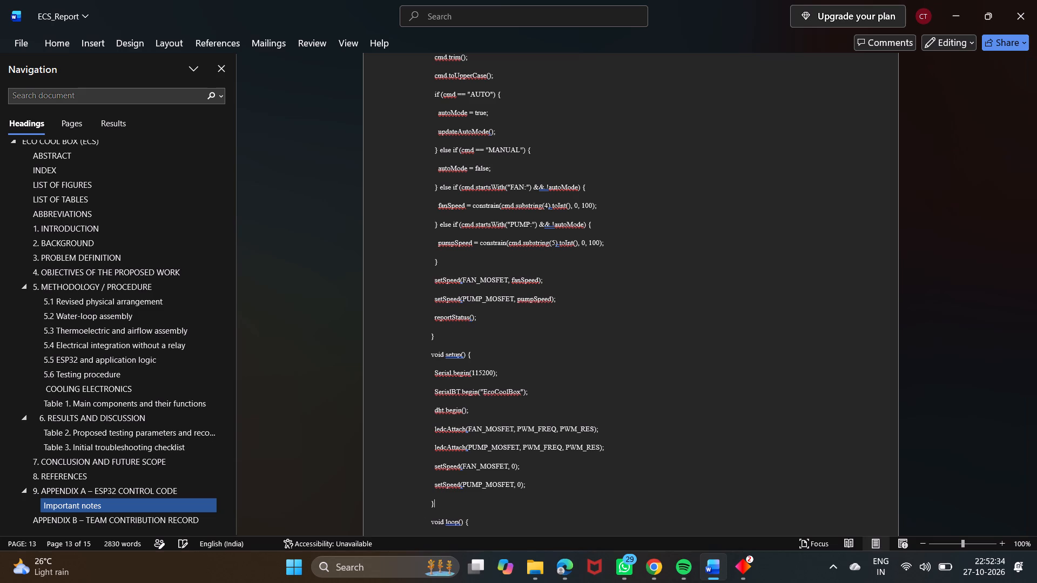
Go through the loop() code down to Appendix B to check for remaining blank lines.
{"action": "key", "text": "Down"}
{"action": "key", "text": "Down"}
{"action": "key", "text": "Down"}
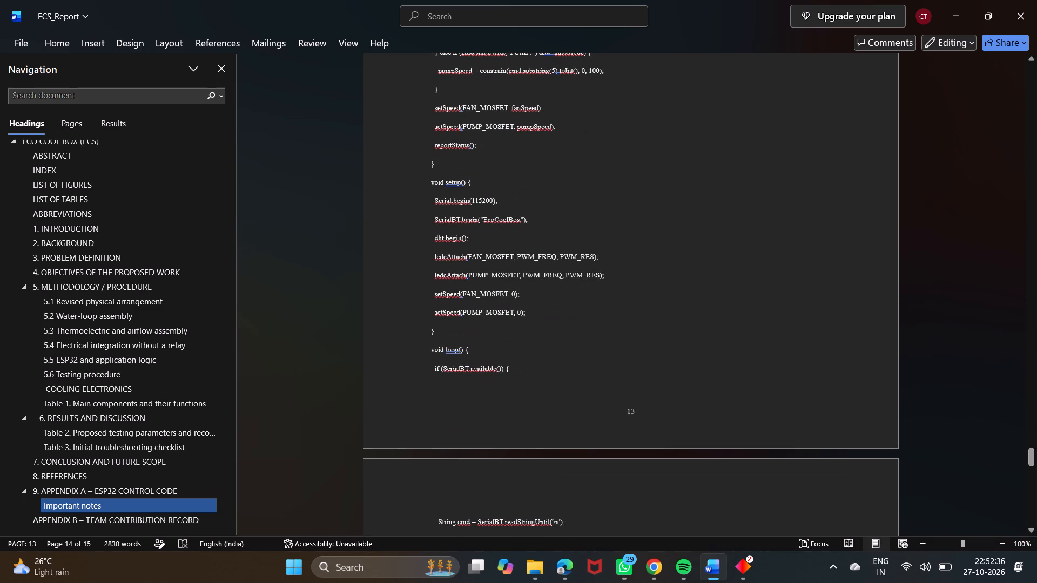
{"action": "key", "text": "Down"}
{"action": "key", "text": "Down"}
{"action": "key", "text": "Down"}
{"action": "key", "text": "Down"}
{"action": "key", "text": "Down"}
{"action": "key", "text": "Down"}
{"action": "key", "text": "Down"}
{"action": "key", "text": "Down"}
{"action": "key", "text": "Down"}
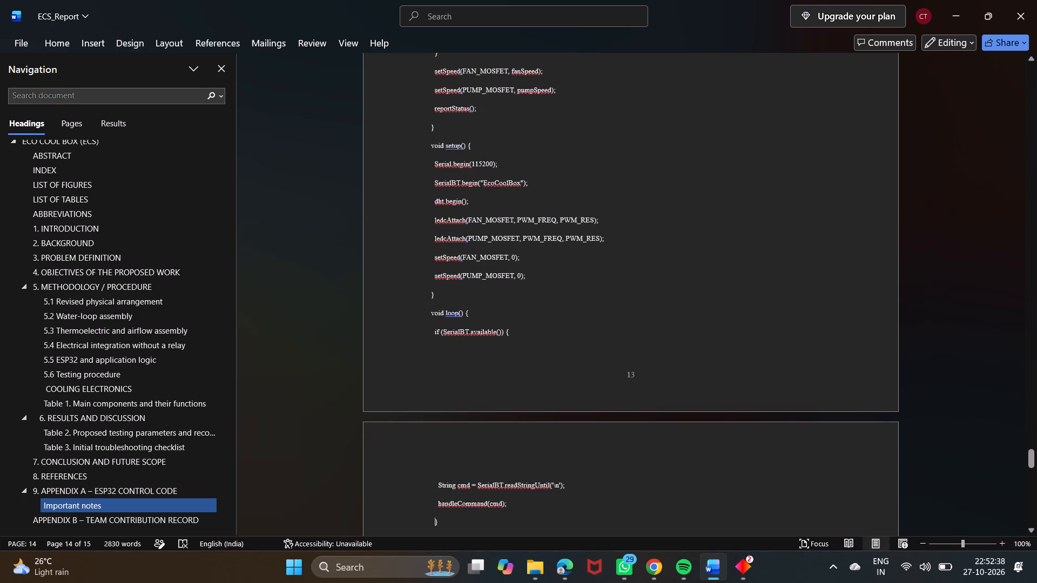
{"action": "key", "text": "Down"}
{"action": "key", "text": "Down"}
{"action": "key", "text": "Down"}
{"action": "key", "text": "Down"}
{"action": "key", "text": "Down"}
{"action": "key", "text": "Down"}
{"action": "key", "text": "Down"}
{"action": "key", "text": "Down"}
{"action": "key", "text": "Down"}
{"action": "key", "text": "Down"}
{"action": "key", "text": "Down"}
{"action": "key", "text": "Down"}
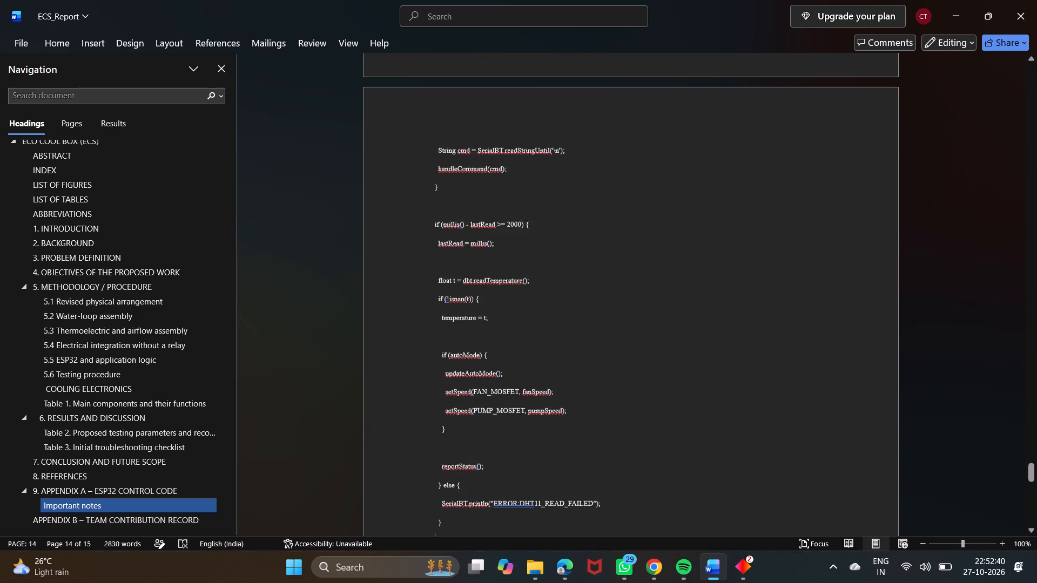
{"action": "key", "text": "Down"}
{"action": "key", "text": "Down"}
{"action": "key", "text": "Down"}
{"action": "key", "text": "Down"}
{"action": "key", "text": "Down"}
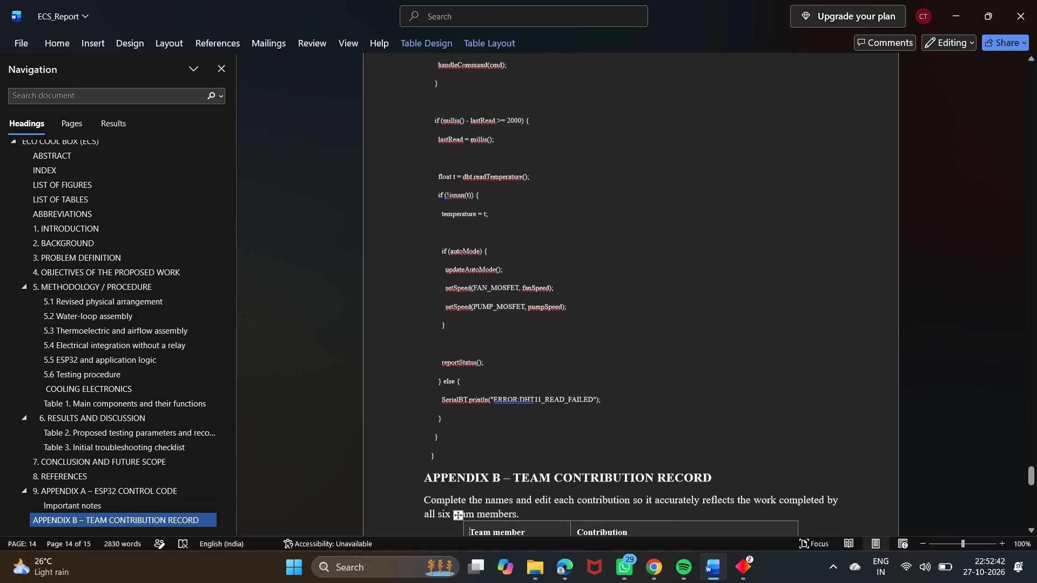
{"action": "key", "text": "Up"}
{"action": "key", "text": "Up"}
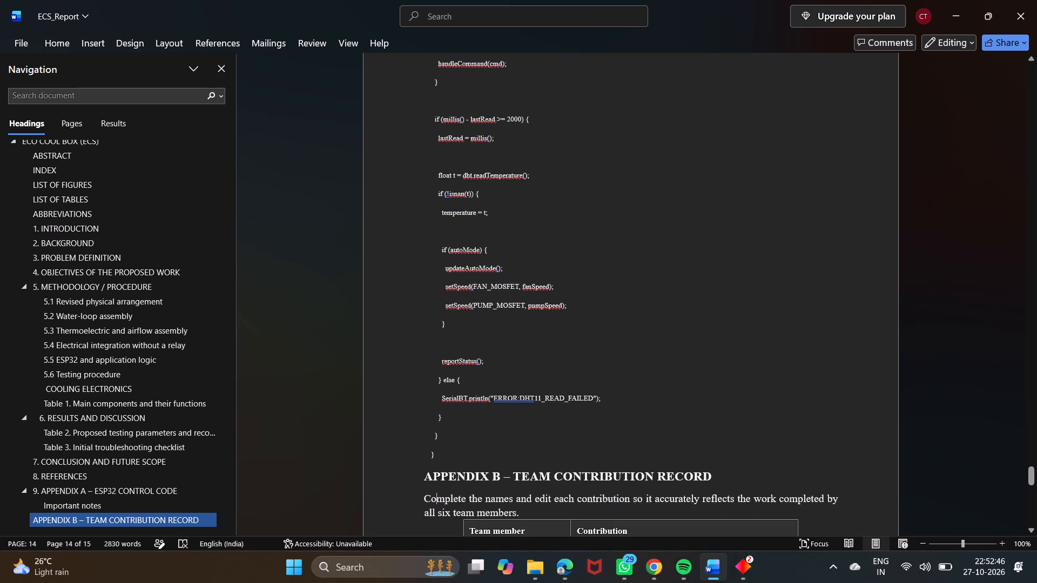
Review the Appendix B table's page layout and the whole Appendix A code listing for remaining blank lines.
{"action": "left_click", "coordinate": [50, 42]}
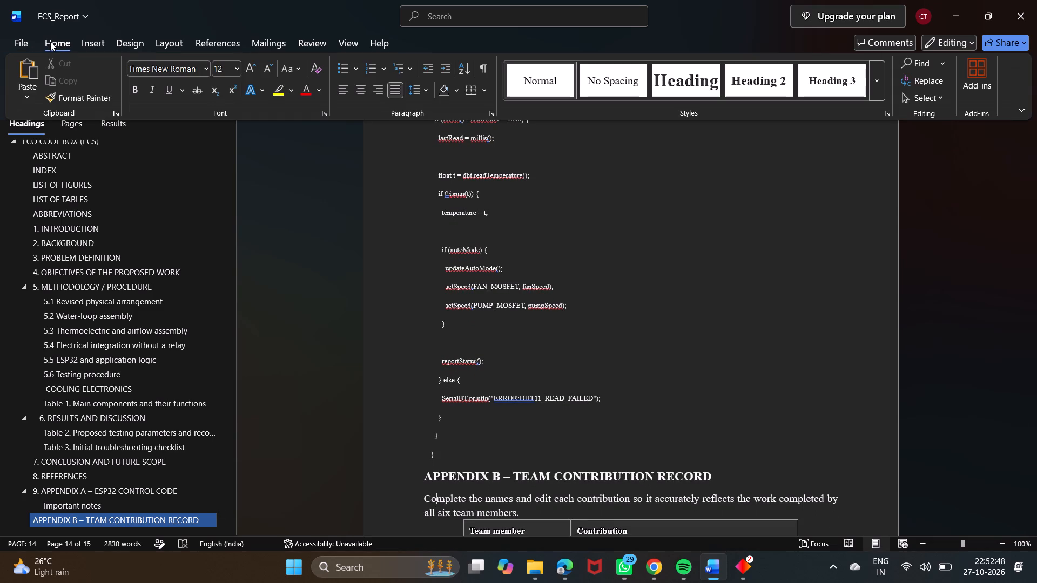
{"action": "scroll", "coordinate": [631, 342], "scroll_direction": "down", "scroll_amount": 2}
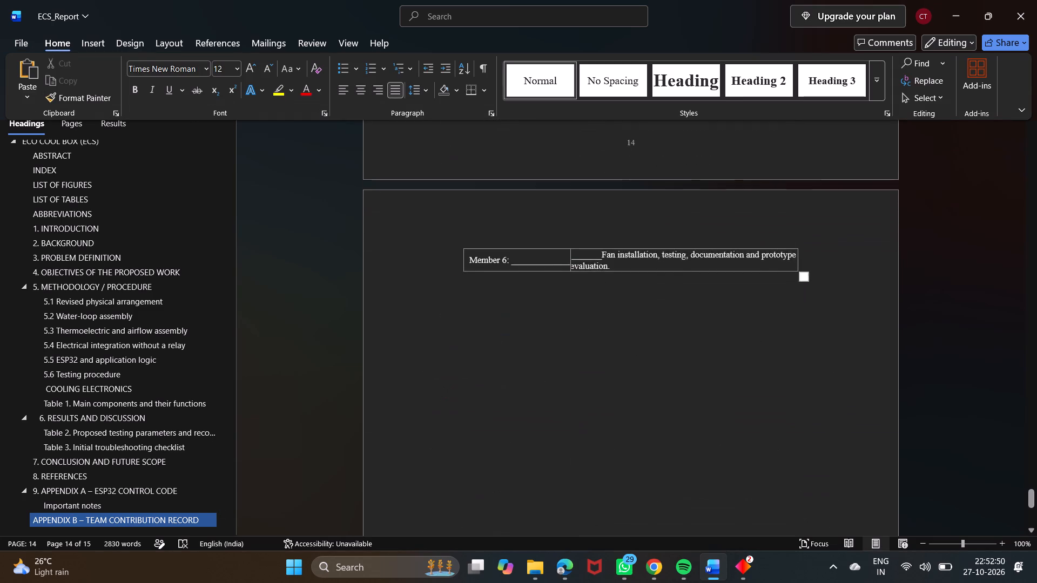
{"action": "scroll", "coordinate": [631, 342], "scroll_direction": "down", "scroll_amount": 7}
{"action": "scroll", "coordinate": [631, 342], "scroll_direction": "up", "scroll_amount": 11}
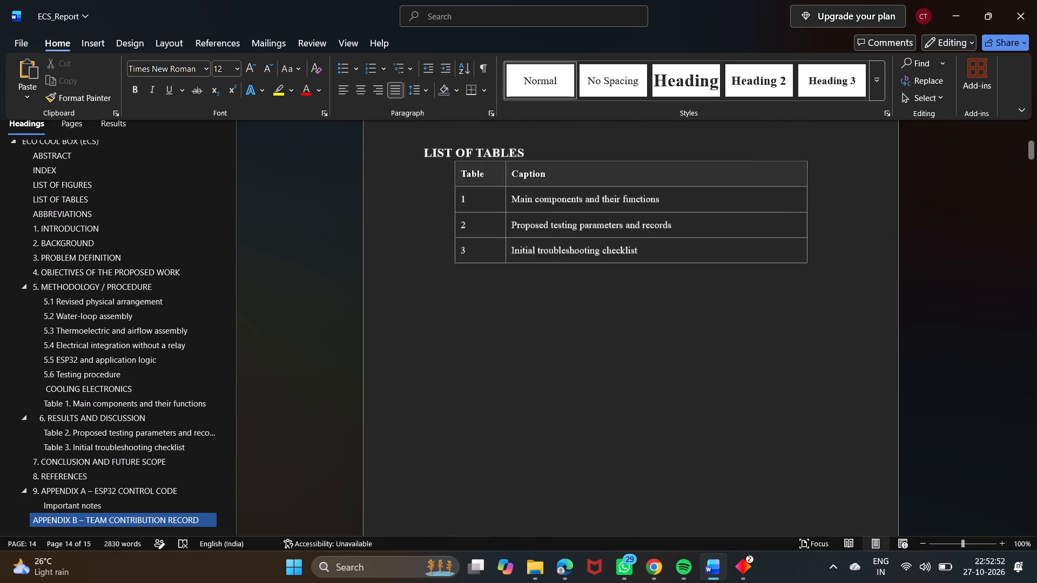
{"action": "scroll", "coordinate": [631, 342], "scroll_direction": "down", "scroll_amount": 13}
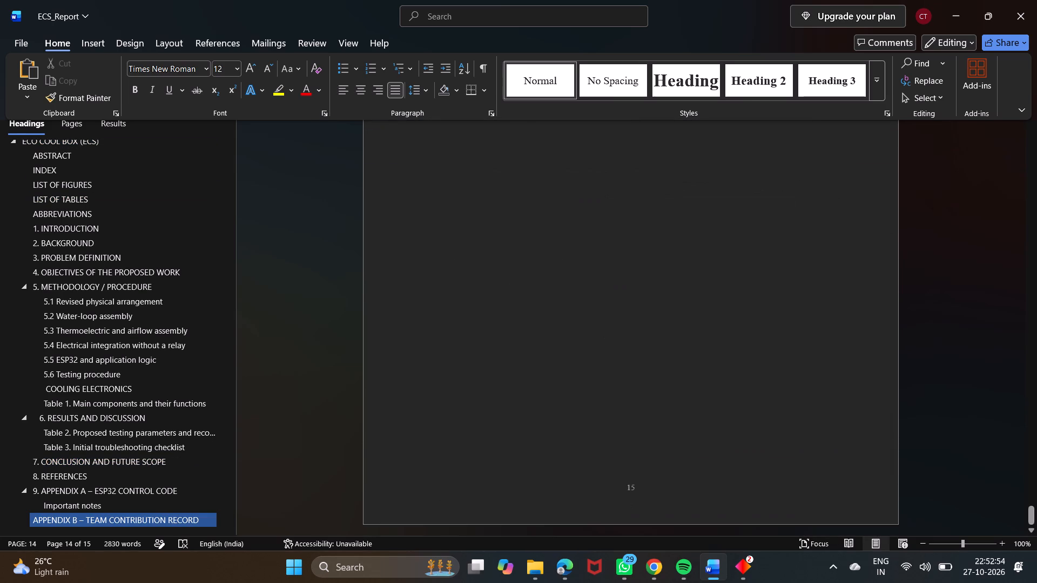
{"action": "scroll", "coordinate": [631, 342], "scroll_direction": "up", "scroll_amount": 4}
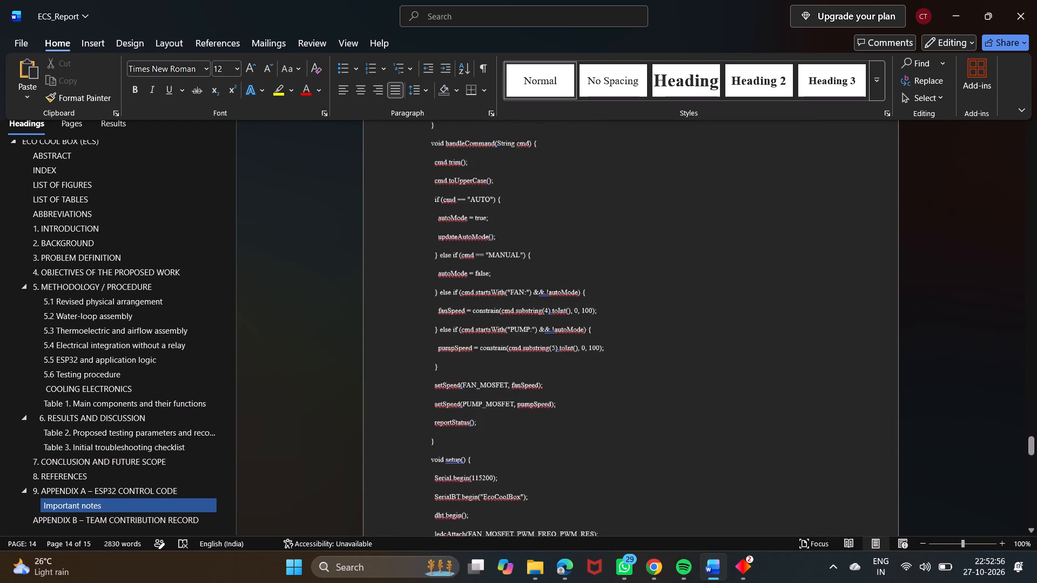
{"action": "scroll", "coordinate": [631, 342], "scroll_direction": "up", "scroll_amount": 3}
{"action": "scroll", "coordinate": [631, 342], "scroll_direction": "right", "scroll_amount": 1}
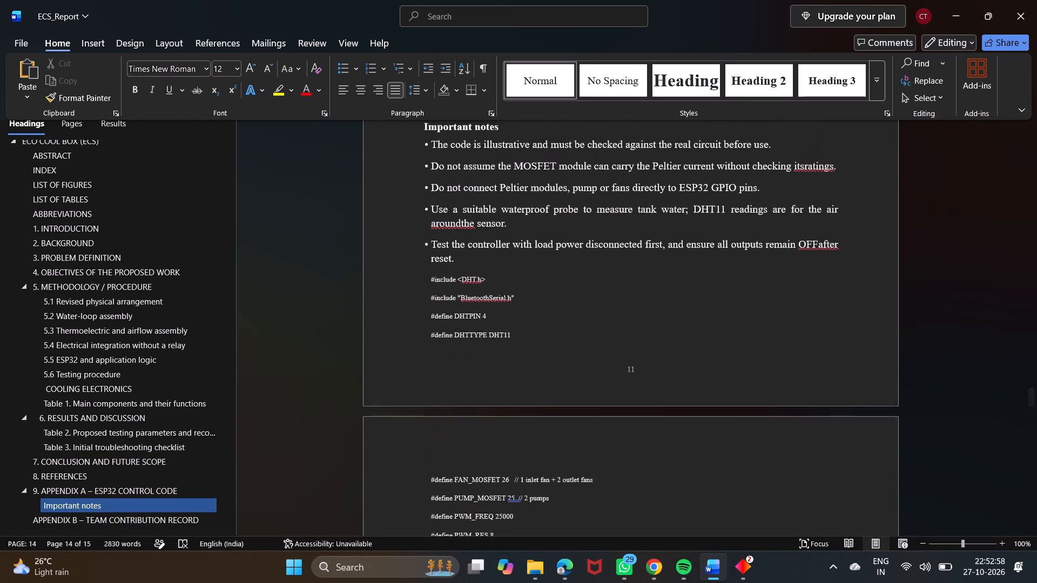
{"action": "scroll", "coordinate": [631, 342], "scroll_direction": "right", "scroll_amount": 1}
{"action": "scroll", "coordinate": [631, 342], "scroll_direction": "down", "scroll_amount": 1}
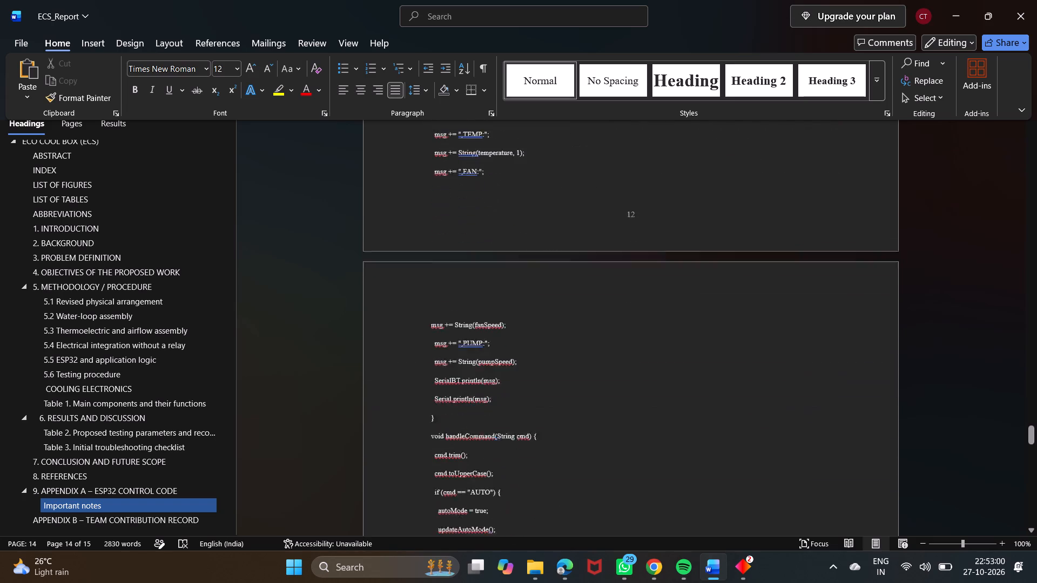
{"action": "scroll", "coordinate": [631, 342], "scroll_direction": "down", "scroll_amount": 3}
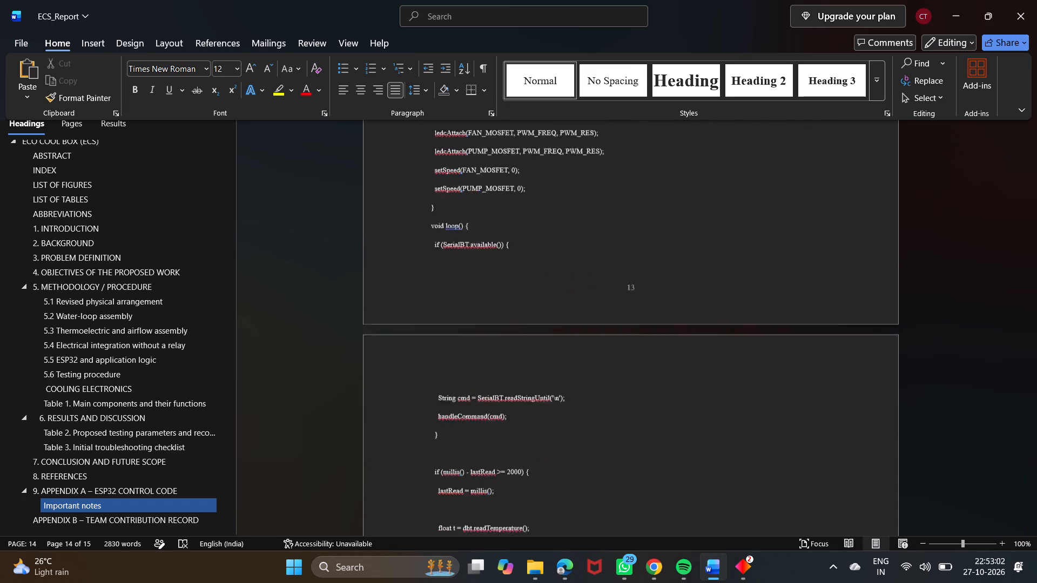
{"action": "scroll", "coordinate": [631, 342], "scroll_direction": "down", "scroll_amount": 2}
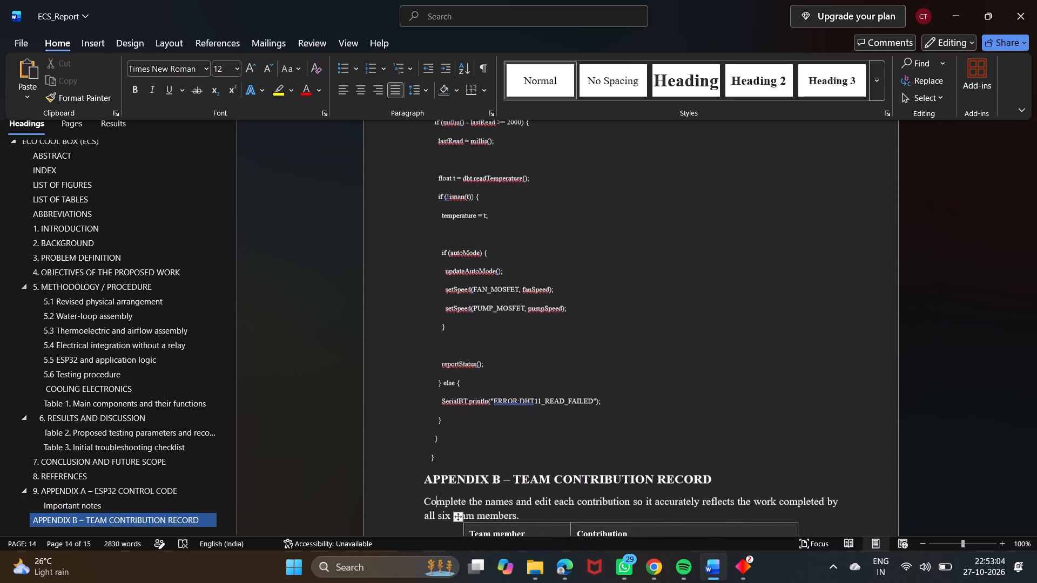
{"action": "scroll", "coordinate": [631, 342], "scroll_direction": "down", "scroll_amount": 1}
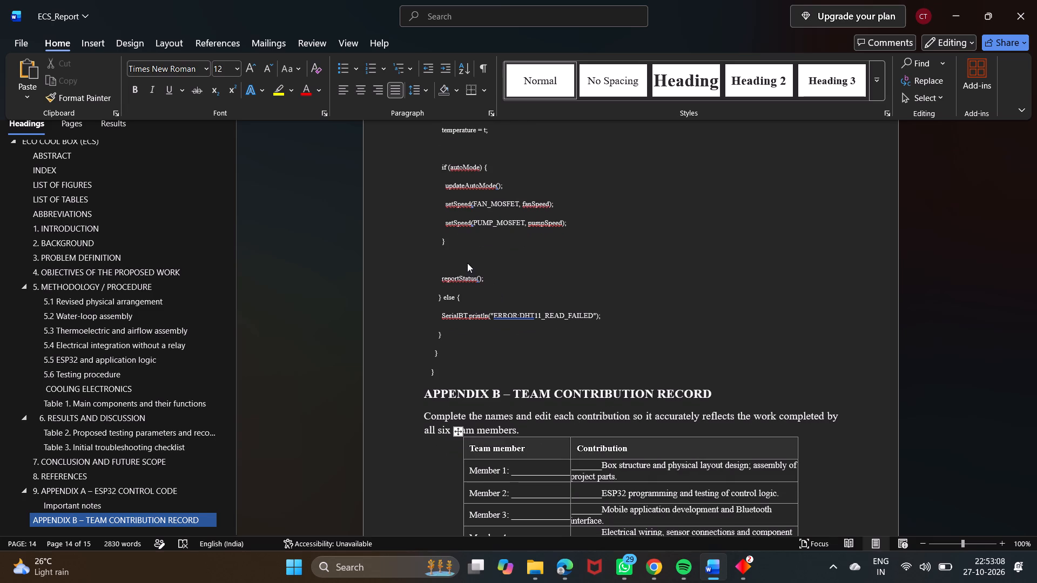
Remove the blank line between the closing brace of if (autoMode) and reportStatus(); in loop.
{"action": "left_click", "coordinate": [445, 264]}
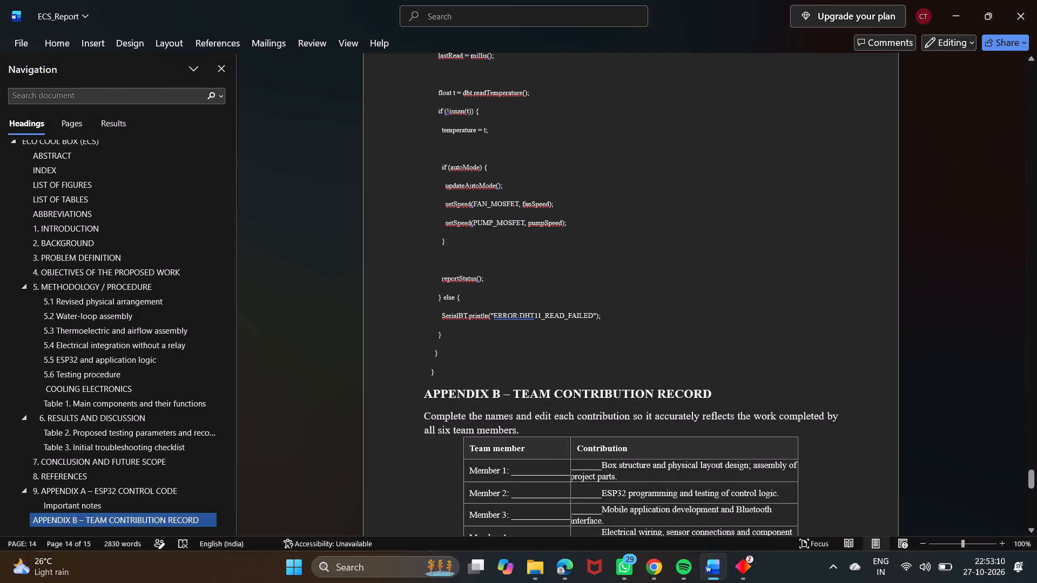
{"action": "left_click", "coordinate": [447, 268]}
{"action": "key", "text": "BackSpace"}
{"action": "key", "text": "BackSpace"}
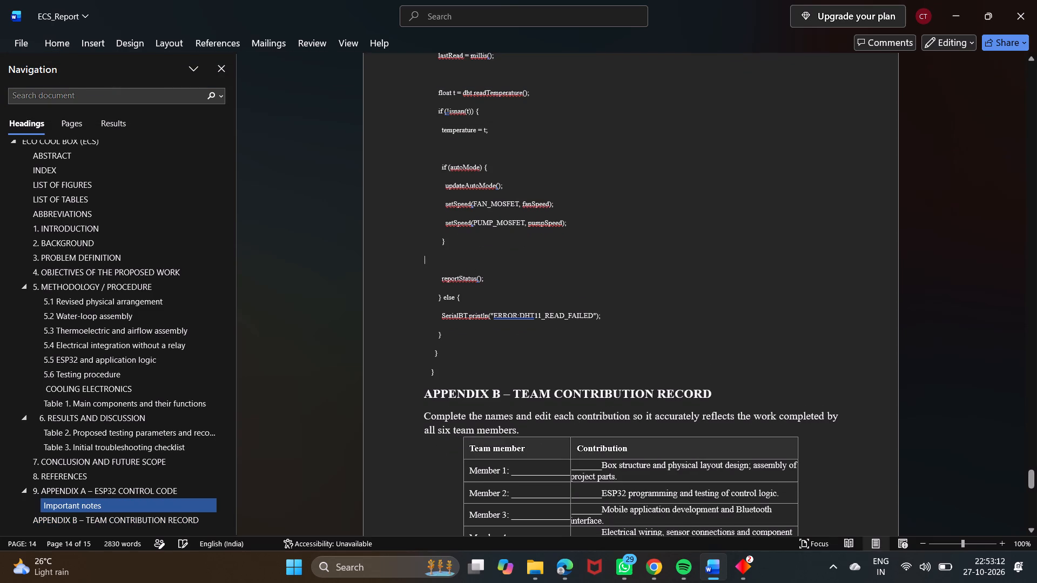
{"action": "key", "text": "BackSpace"}
Remove the blank line between temperature = t; and if (autoMode) { in loop.
{"action": "key", "text": "Up"}
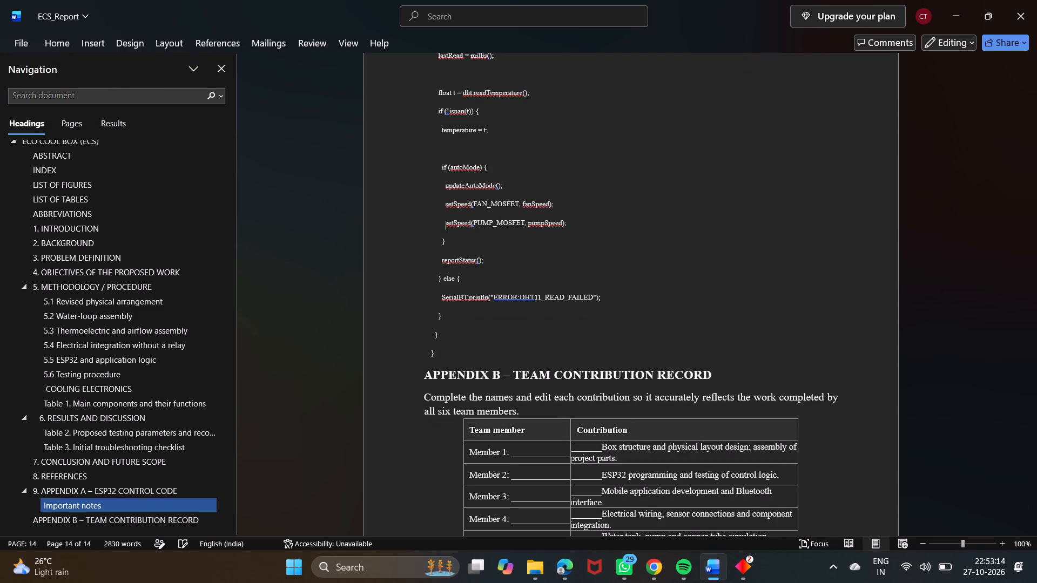
{"action": "key", "text": "Up"}
{"action": "key", "text": "Up"}
{"action": "key", "text": "Up"}
{"action": "key", "text": "Up"}
{"action": "key", "text": "Up"}
{"action": "key", "text": "Down"}
{"action": "key", "text": "BackSpace"}
{"action": "key", "text": "BackSpace"}
{"action": "key", "text": "BackSpace"}
Remove the blank line between lastRead = millis(); and float t = dht.readTemperature(); in loop.
{"action": "key", "text": "Up"}
{"action": "key", "text": "Up"}
{"action": "key", "text": "Up"}
{"action": "key", "text": "Up"}
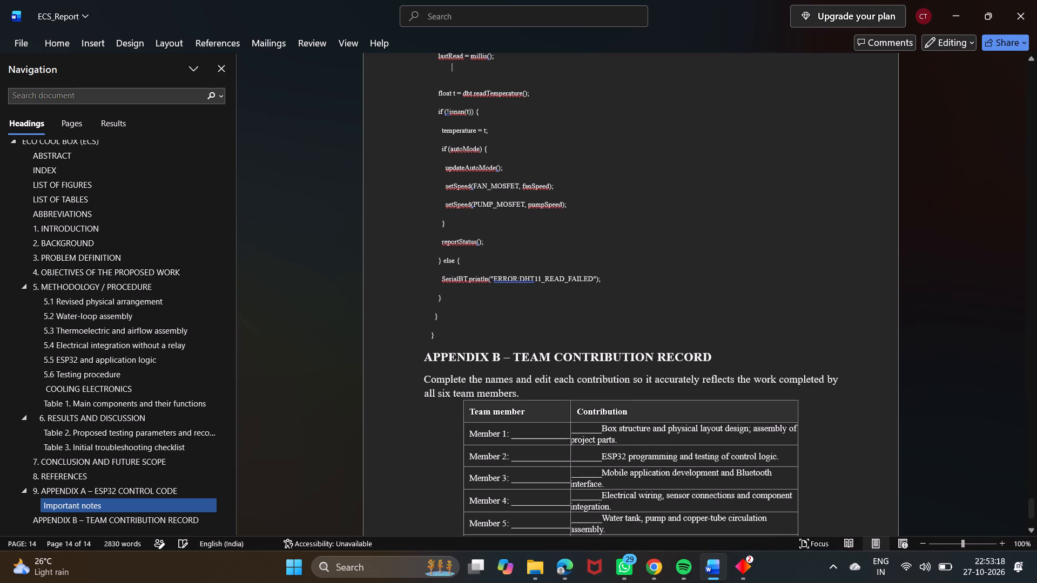
{"action": "key", "text": "Down"}
{"action": "key", "text": "BackSpace"}
{"action": "key", "text": "BackSpace"}
{"action": "key", "text": "BackSpace"}
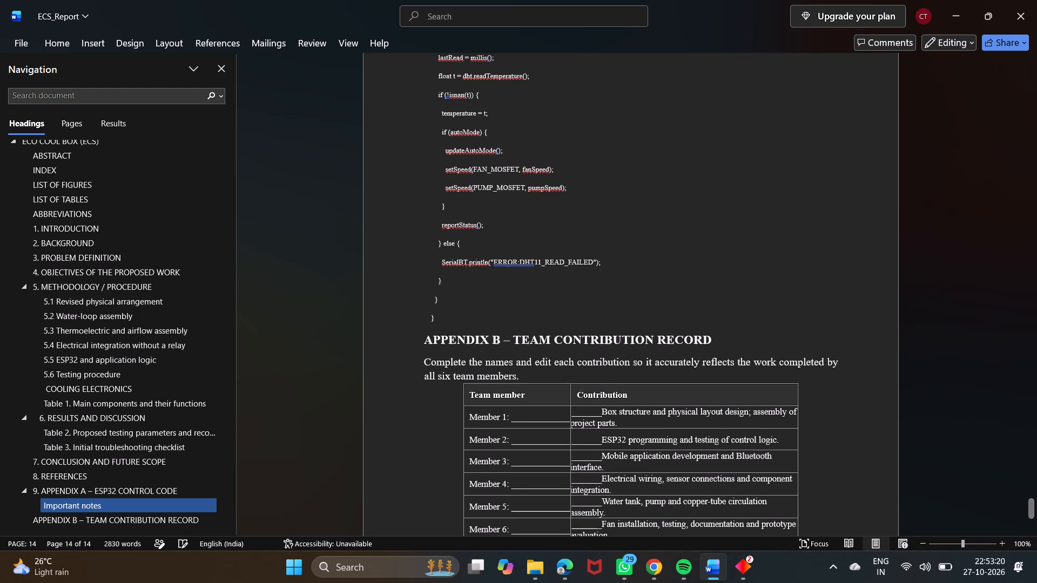
Remove the blank line between the closing brace of if (SerialBT.available()) and if (millis() - lastRead >= 2000) { in loop.
{"action": "key", "text": "Up"}
{"action": "key", "text": "Up"}
{"action": "key", "text": "Up"}
{"action": "key", "text": "Up"}
{"action": "key", "text": "Up"}
{"action": "key", "text": "Up"}
{"action": "key", "text": "Up"}
{"action": "key", "text": "Up"}
{"action": "key", "text": "Up"}
{"action": "key", "text": "Up"}
{"action": "key", "text": "Up"}
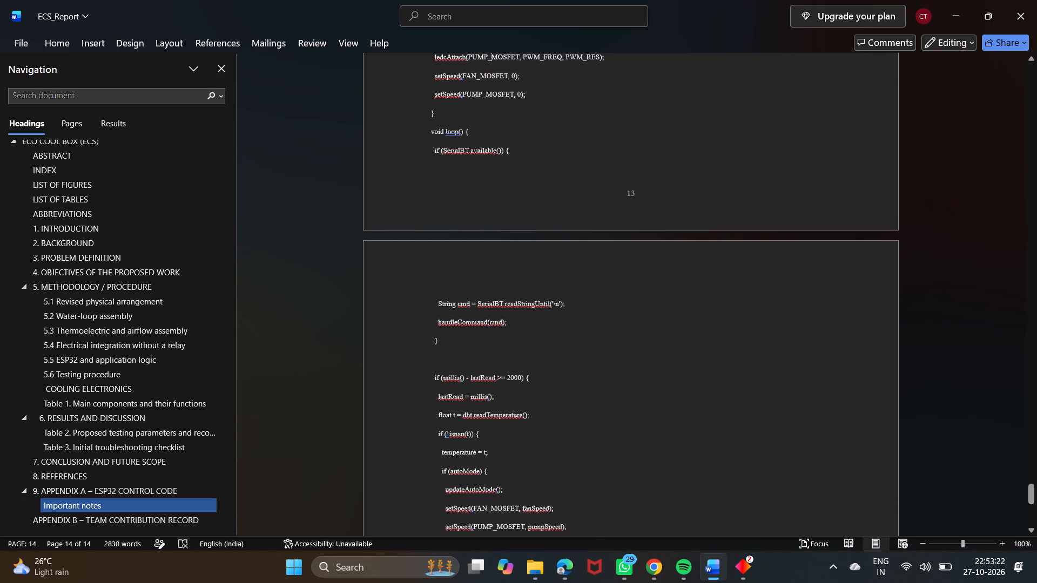
{"action": "key", "text": "Down"}
{"action": "key", "text": "Down"}
{"action": "key", "text": "Down"}
{"action": "key", "text": "Down"}
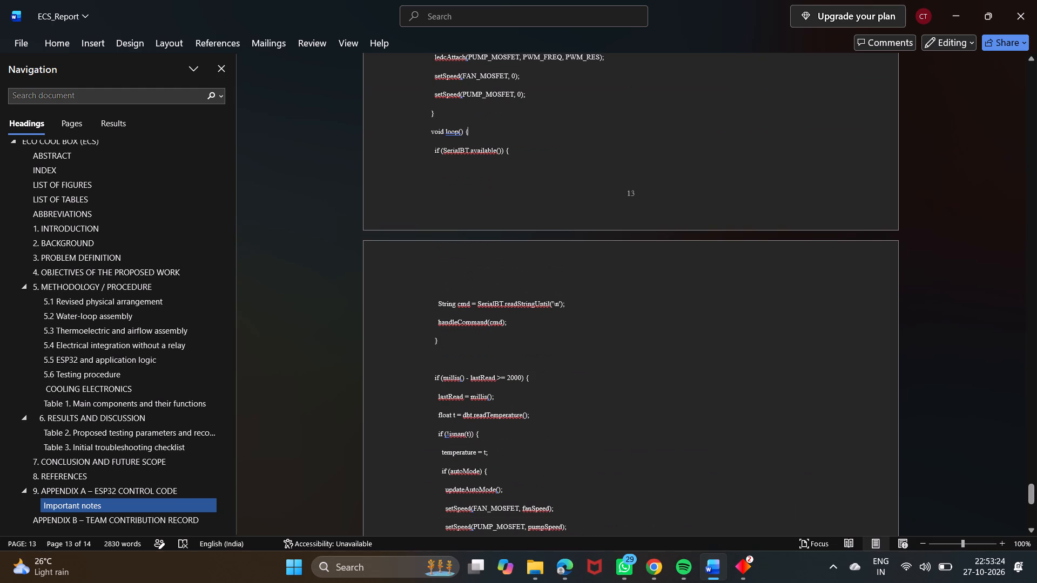
{"action": "key", "text": "Down"}
{"action": "key", "text": "Down"}
{"action": "key", "text": "Down"}
{"action": "key", "text": "Down"}
{"action": "key", "text": "Down"}
{"action": "key", "text": "BackSpace"}
{"action": "key", "text": "BackSpace"}
{"action": "key", "text": "BackSpace"}
Delete the underscores before "Box structure and physical layout design" in Member 1's contribution cell of the Appendix B table.
{"action": "scroll", "coordinate": [447, 268], "scroll_direction": "down", "scroll_amount": 1}
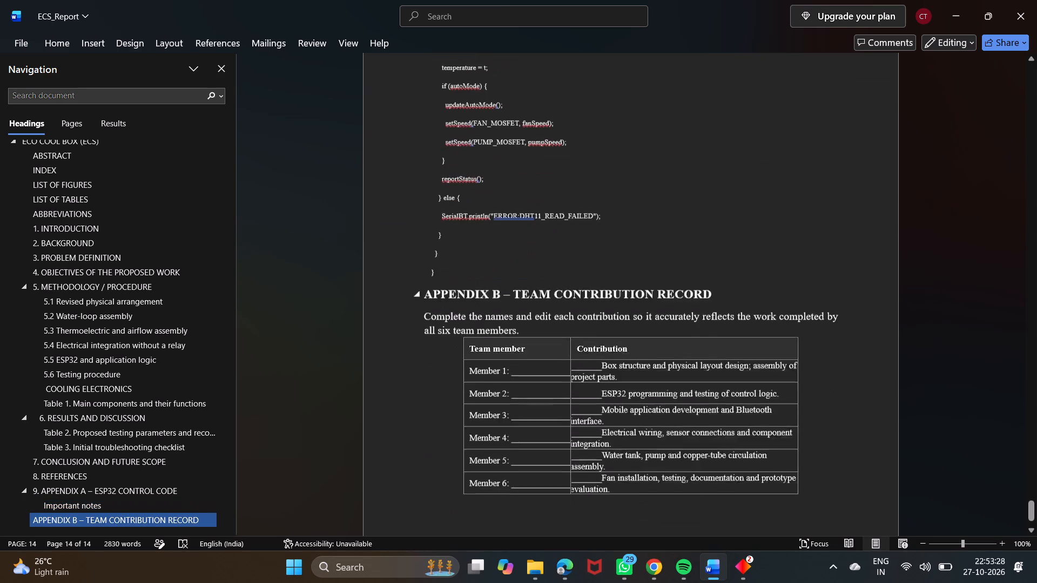
{"action": "scroll", "coordinate": [447, 268], "scroll_direction": "down", "scroll_amount": 2}
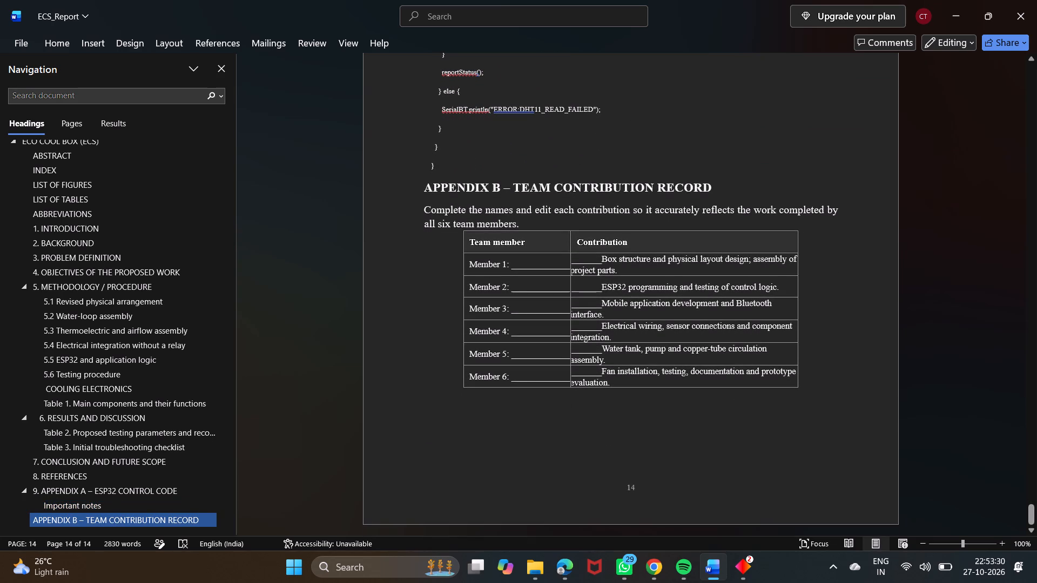
{"action": "left_click", "coordinate": [600, 264]}
{"action": "key", "text": "BackSpace"}
{"action": "key", "text": "BackSpace"}
{"action": "key", "text": "BackSpace"}
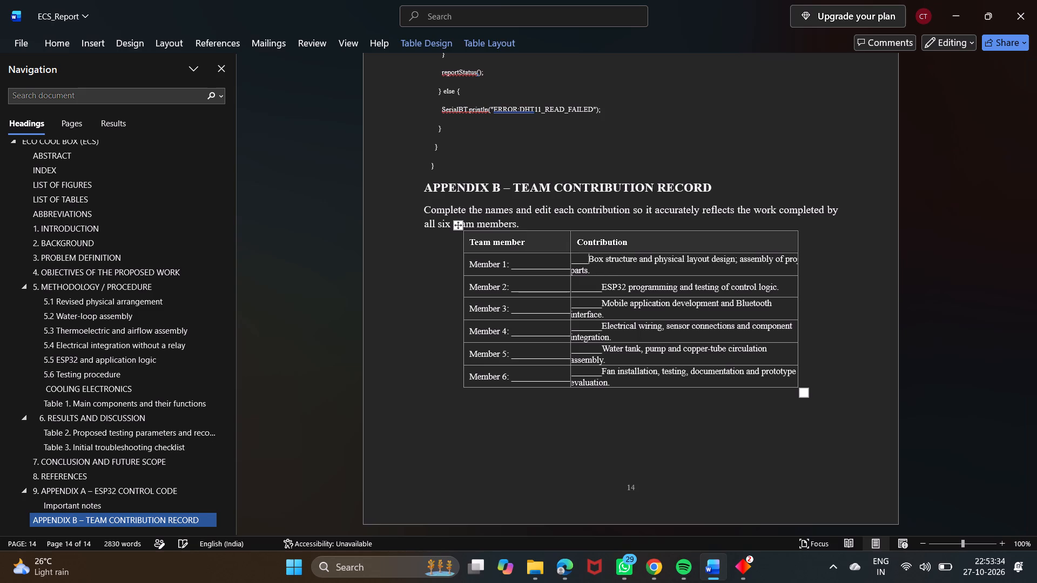
{"action": "key", "text": "BackSpace"}
{"action": "key", "text": "BackSpace"}
{"action": "key", "text": "BackSpace"}
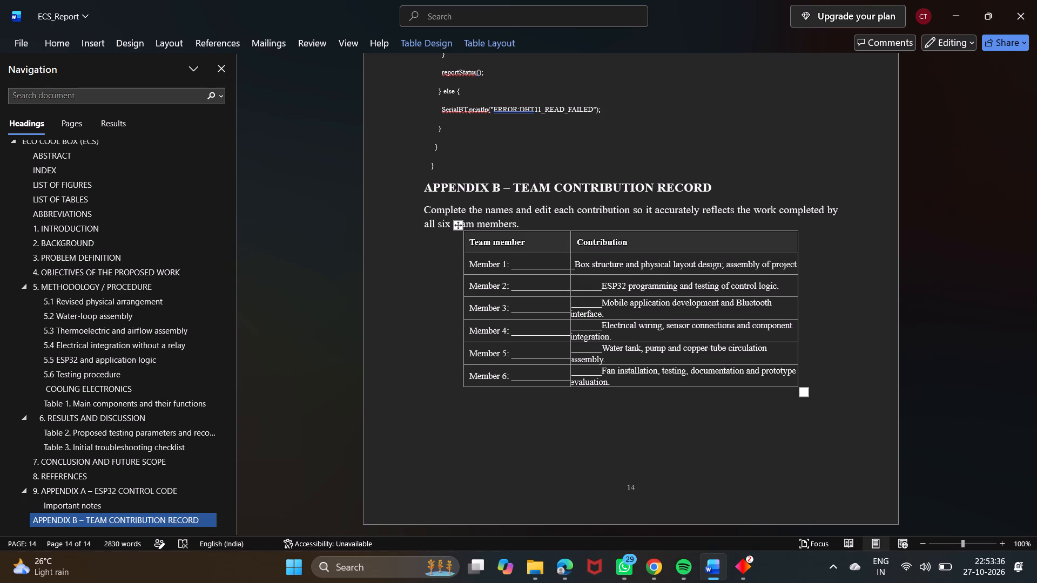
{"action": "key", "text": "BackSpace"}
{"action": "key", "text": "BackSpace"}
Delete the underscore name placeholder after "Member 1:" in the Appendix B table.
{"action": "key", "text": "Left"}
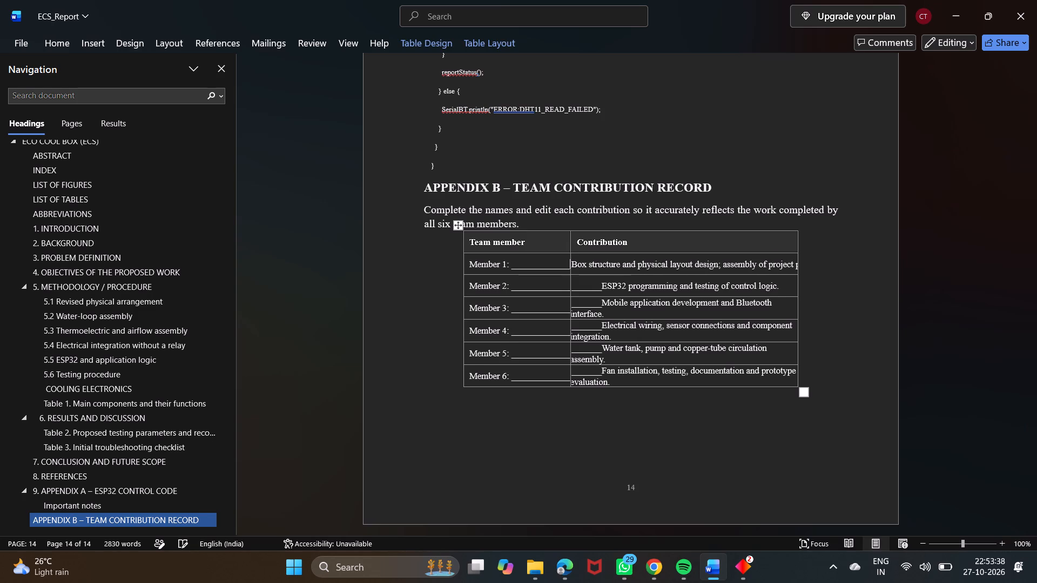
{"action": "key", "text": "Left"}
{"action": "key", "text": "Right"}
{"action": "key", "text": "BackSpace"}
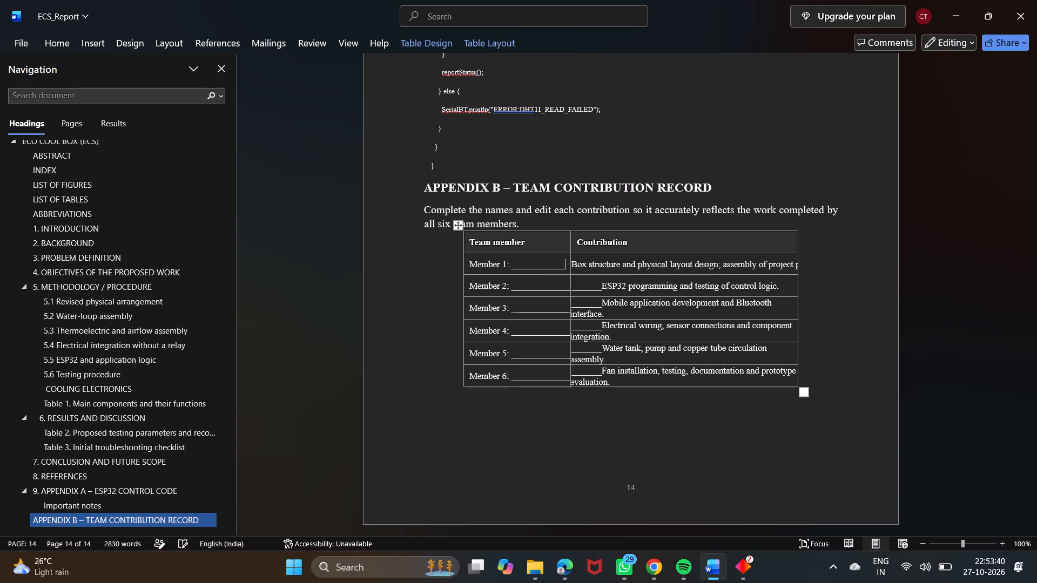
{"action": "key", "text": "BackSpace"}
{"action": "key", "text": "BackSpace"}
{"action": "key", "text": "BackSpace"}
{"action": "key", "text": "BackSpace"}
{"action": "key", "text": "BackSpace"}
{"action": "key", "text": "BackSpace"}
{"action": "key", "text": "BackSpace"}
{"action": "key", "text": "BackSpace"}
{"action": "key", "text": "BackSpace"}
{"action": "key", "text": "BackSpace"}
{"action": "key", "text": "BackSpace"}
{"action": "key", "text": "BackSpace"}
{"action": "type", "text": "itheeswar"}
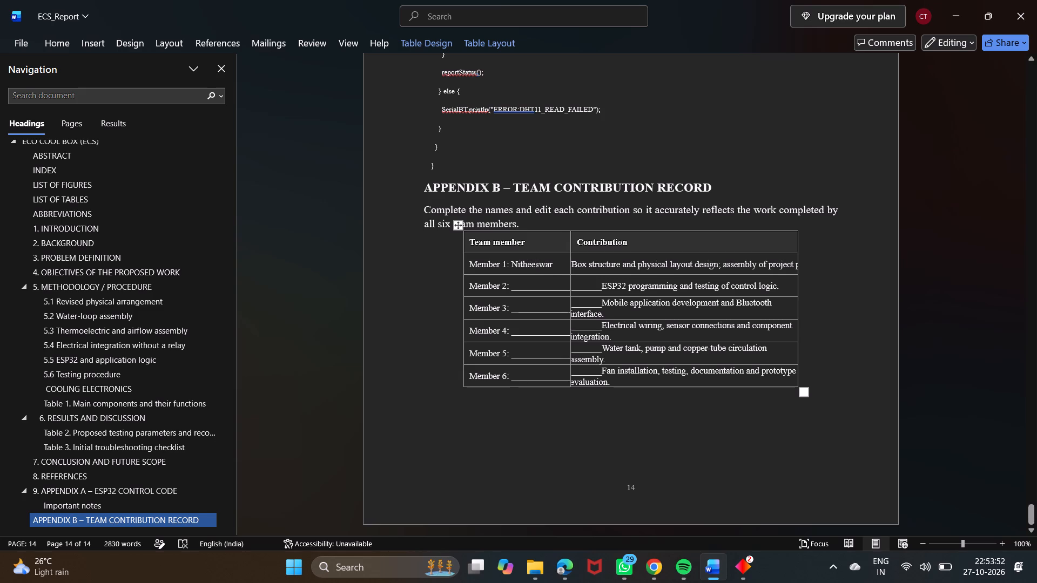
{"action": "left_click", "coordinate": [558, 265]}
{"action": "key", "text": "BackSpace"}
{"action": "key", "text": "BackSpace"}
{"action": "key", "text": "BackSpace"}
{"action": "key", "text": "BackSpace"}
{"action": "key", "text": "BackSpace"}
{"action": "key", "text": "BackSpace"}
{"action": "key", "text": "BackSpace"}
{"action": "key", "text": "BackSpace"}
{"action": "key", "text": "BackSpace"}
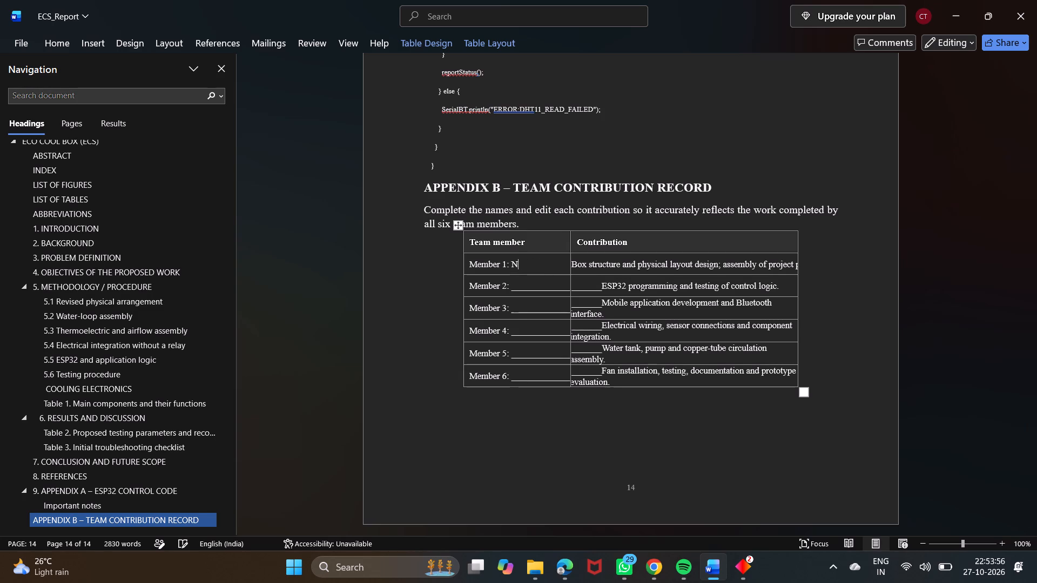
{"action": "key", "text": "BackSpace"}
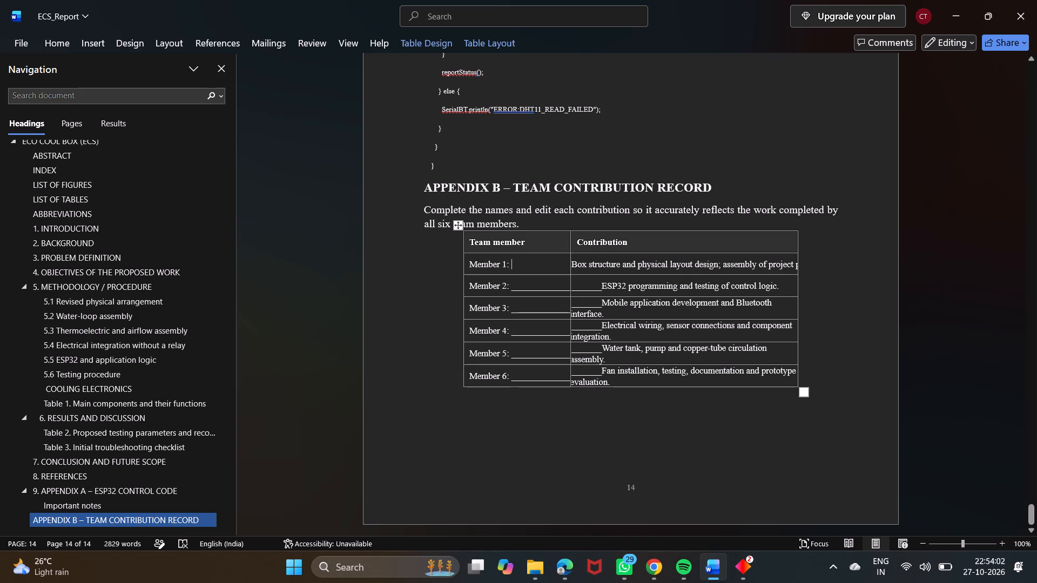
Delete the underscores before "ESP32 programming and testing of control logic." in Member 2's contribution cell.
{"action": "left_click", "coordinate": [601, 288]}
{"action": "key", "text": "BackSpace"}
{"action": "key", "text": "BackSpace"}
{"action": "key", "text": "BackSpace"}
{"action": "key", "text": "BackSpace"}
{"action": "key", "text": "BackSpace"}
{"action": "key", "text": "BackSpace"}
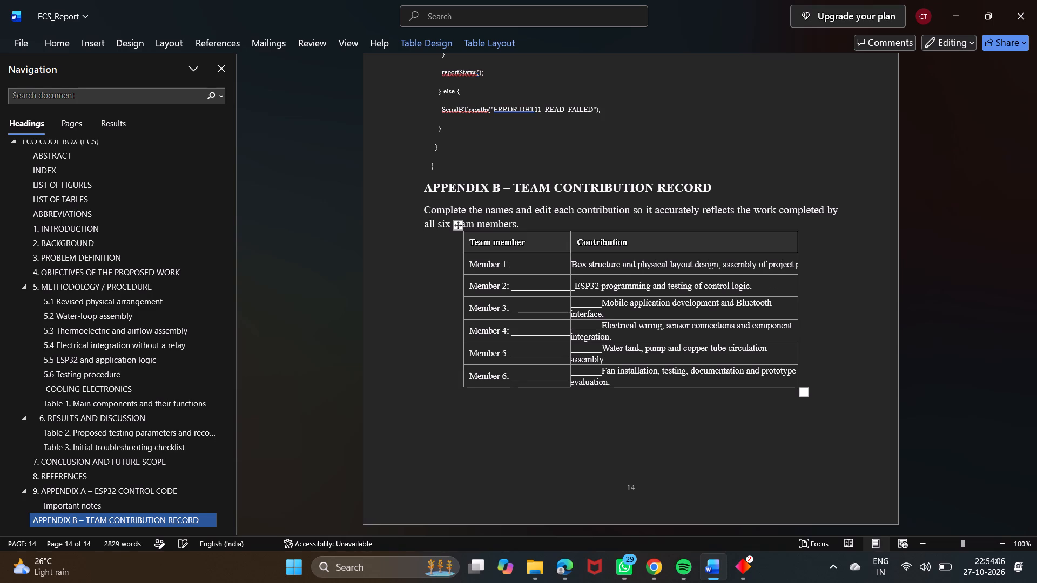
{"action": "key", "text": "BackSpace"}
Delete the underscore name placeholder after "Member 2:" in the Appendix B table.
{"action": "key", "text": "Left"}
{"action": "key", "text": "BackSpace"}
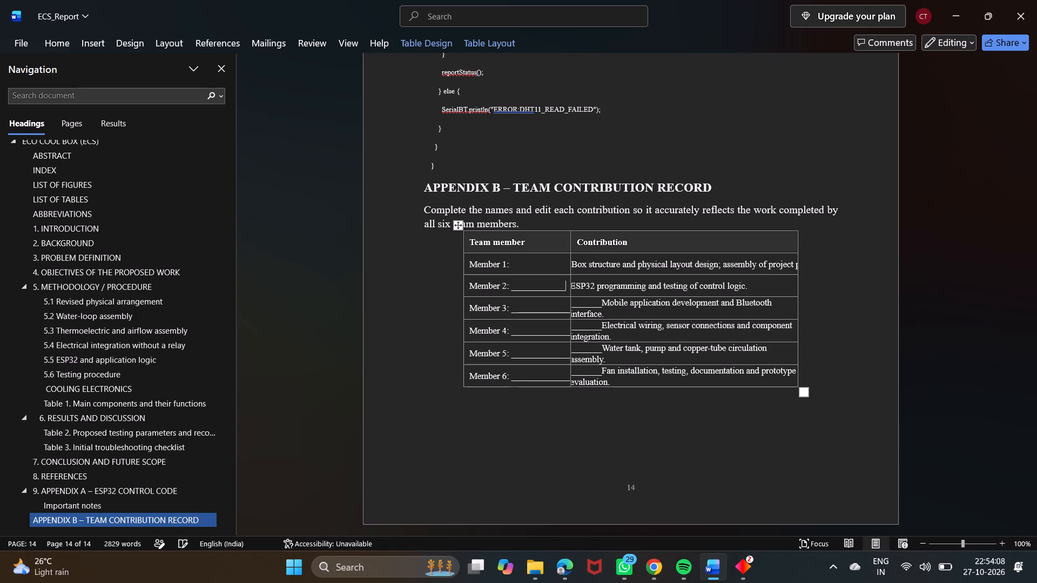
{"action": "key", "text": "BackSpace"}
{"action": "key", "text": "BackSpace"}
{"action": "key", "text": "BackSpace"}
{"action": "key", "text": "BackSpace"}
{"action": "key", "text": "BackSpace"}
{"action": "key", "text": "BackSpace"}
{"action": "key", "text": "BackSpace"}
{"action": "key", "text": "BackSpace"}
{"action": "key", "text": "BackSpace"}
{"action": "key", "text": "BackSpace"}
{"action": "key", "text": "BackSpace"}
{"action": "key", "text": "BackSpace"}
Delete the underscores before "Mobile application development and Bluetooth interface." in Member 3's contribution cell.
{"action": "key", "text": "Down"}
{"action": "key", "text": "Right"}
{"action": "key", "text": "Right"}
{"action": "key", "text": "Right"}
{"action": "key", "text": "Right"}
{"action": "key", "text": "Right"}
{"action": "key", "text": "Right"}
{"action": "key", "text": "Right"}
{"action": "key", "text": "Right"}
{"action": "key", "text": "Right"}
{"action": "key", "text": "Right"}
{"action": "key", "text": "Right"}
{"action": "key", "text": "Right"}
{"action": "key", "text": "Right"}
{"action": "key", "text": "Right"}
{"action": "key", "text": "Right"}
{"action": "key", "text": "Right"}
{"action": "key", "text": "Right"}
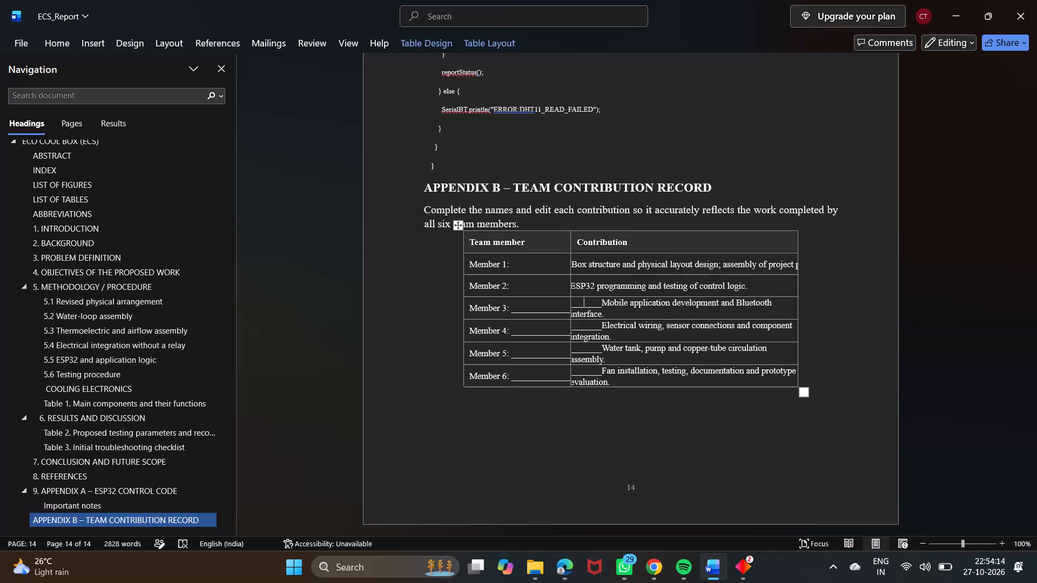
{"action": "key", "text": "Right"}
{"action": "key", "text": "Right"}
{"action": "key", "text": "Right"}
{"action": "key", "text": "Right"}
{"action": "key", "text": "BackSpace"}
{"action": "key", "text": "BackSpace"}
{"action": "key", "text": "BackSpace"}
{"action": "key", "text": "BackSpace"}
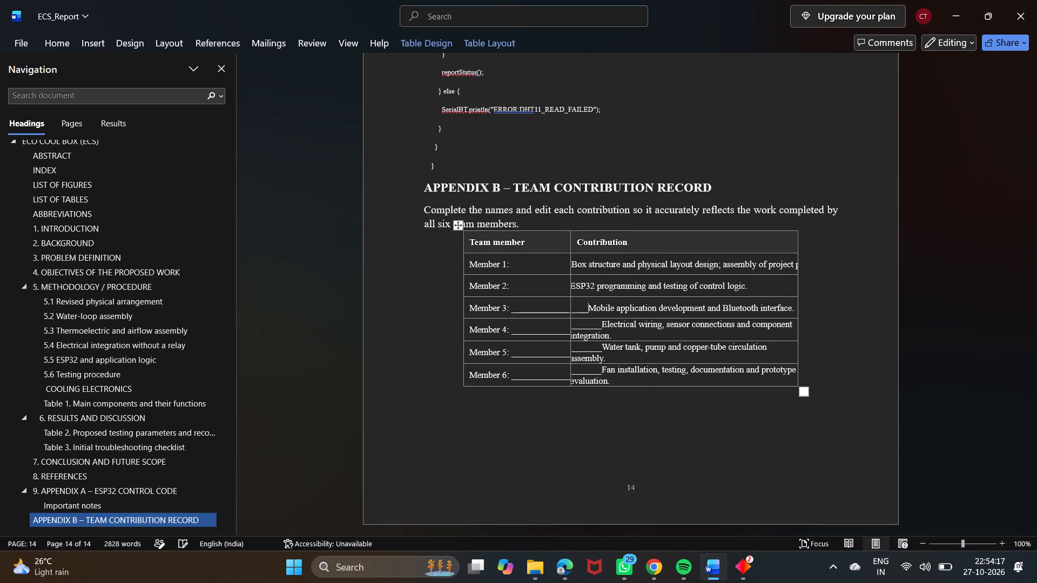
{"action": "key", "text": "BackSpace"}
{"action": "key", "text": "BackSpace"}
{"action": "key", "text": "BackSpace"}
Delete the underscore name placeholder after "Member 3:" in the Appendix B table.
{"action": "key", "text": "Left"}
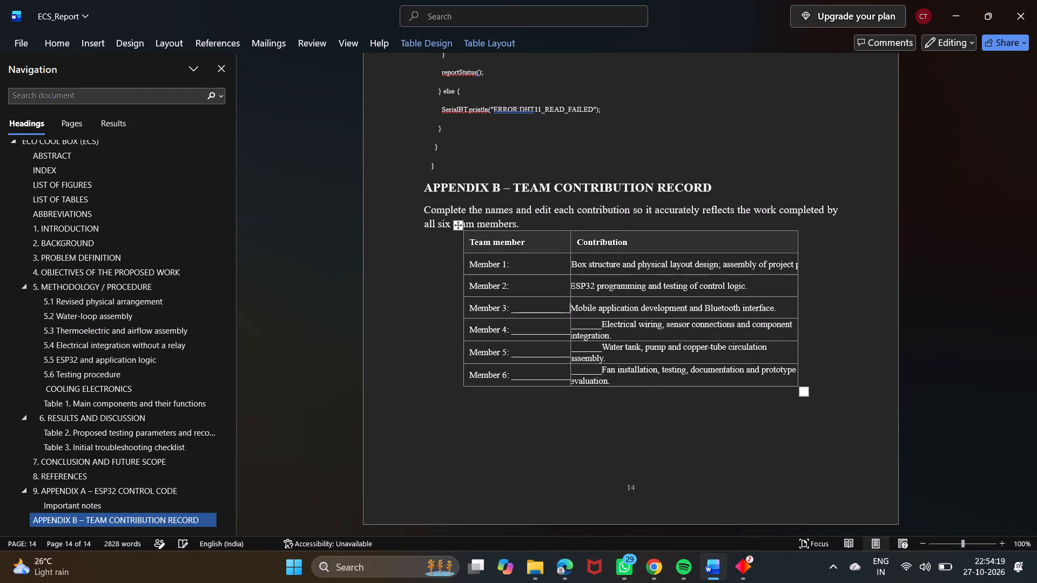
{"action": "key", "text": "BackSpace"}
{"action": "key", "text": "BackSpace"}
{"action": "key", "text": "BackSpace"}
{"action": "key", "text": "BackSpace"}
{"action": "key", "text": "BackSpace"}
{"action": "key", "text": "BackSpace"}
{"action": "key", "text": "BackSpace"}
{"action": "key", "text": "BackSpace"}
{"action": "key", "text": "BackSpace"}
{"action": "key", "text": "BackSpace"}
{"action": "key", "text": "BackSpace"}
{"action": "key", "text": "BackSpace"}
{"action": "key", "text": "BackSpace"}
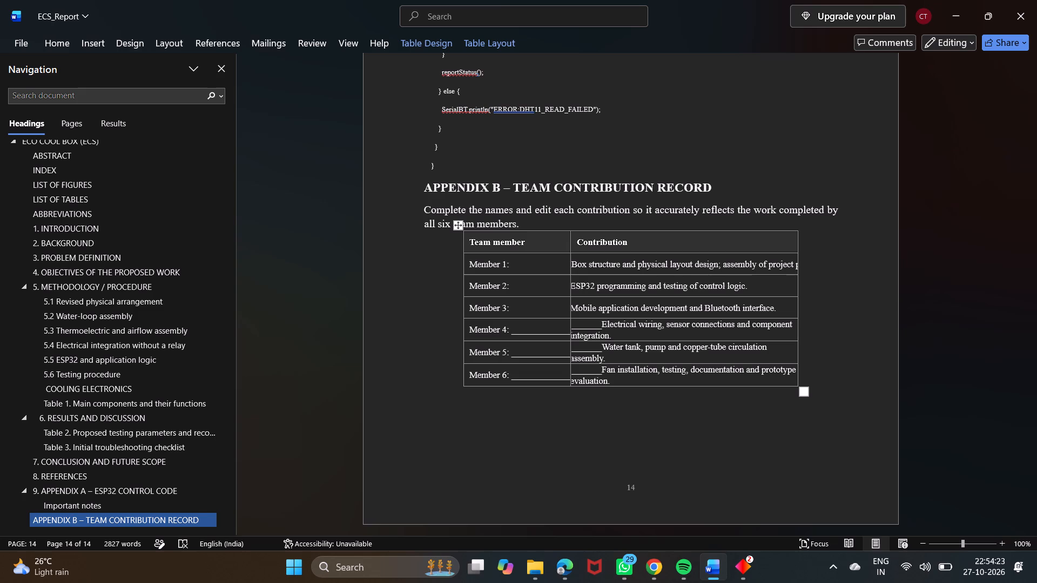
Delete the underscores before "Electrical wiring, sensor connections and component integration." in Member 4's contribution cell.
{"action": "key", "text": "Down"}
{"action": "key", "text": "Right"}
{"action": "key", "text": "Right"}
{"action": "key", "text": "Right"}
{"action": "key", "text": "Right"}
{"action": "key", "text": "Right"}
{"action": "key", "text": "Right"}
{"action": "key", "text": "Right"}
{"action": "key", "text": "Right"}
{"action": "key", "text": "Right"}
{"action": "key", "text": "Right"}
{"action": "key", "text": "Right"}
{"action": "key", "text": "Right"}
{"action": "key", "text": "Right"}
{"action": "key", "text": "Right"}
{"action": "key", "text": "Right"}
{"action": "key", "text": "Right"}
{"action": "key", "text": "Right"}
{"action": "key", "text": "Right"}
{"action": "key", "text": "Right"}
{"action": "key", "text": "Right"}
{"action": "key", "text": "Right"}
{"action": "key", "text": "BackSpace"}
{"action": "key", "text": "BackSpace"}
{"action": "key", "text": "BackSpace"}
{"action": "key", "text": "BackSpace"}
{"action": "key", "text": "BackSpace"}
{"action": "key", "text": "BackSpace"}
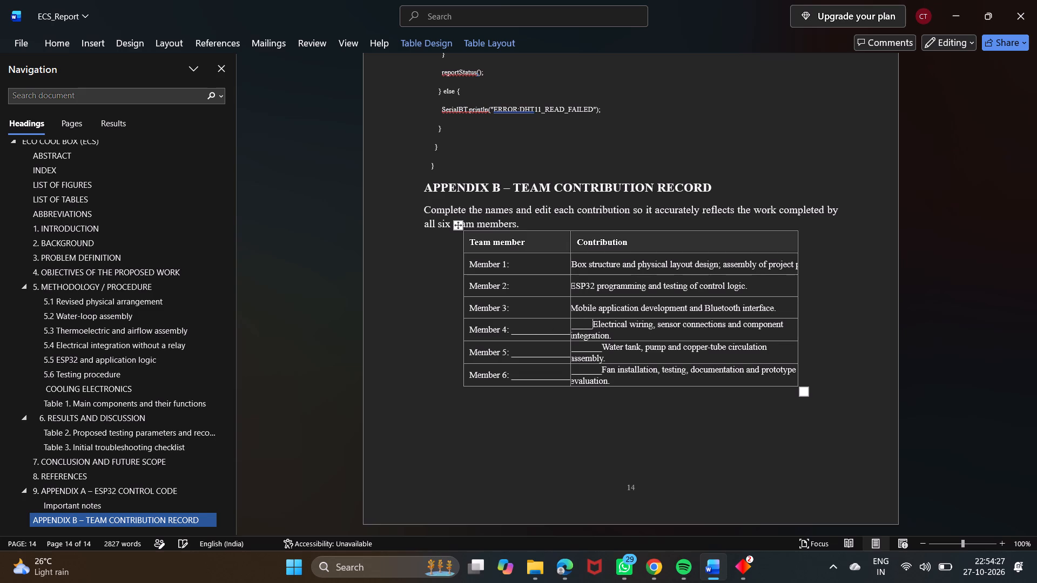
{"action": "key", "text": "BackSpace"}
{"action": "key", "text": "BackSpace"}
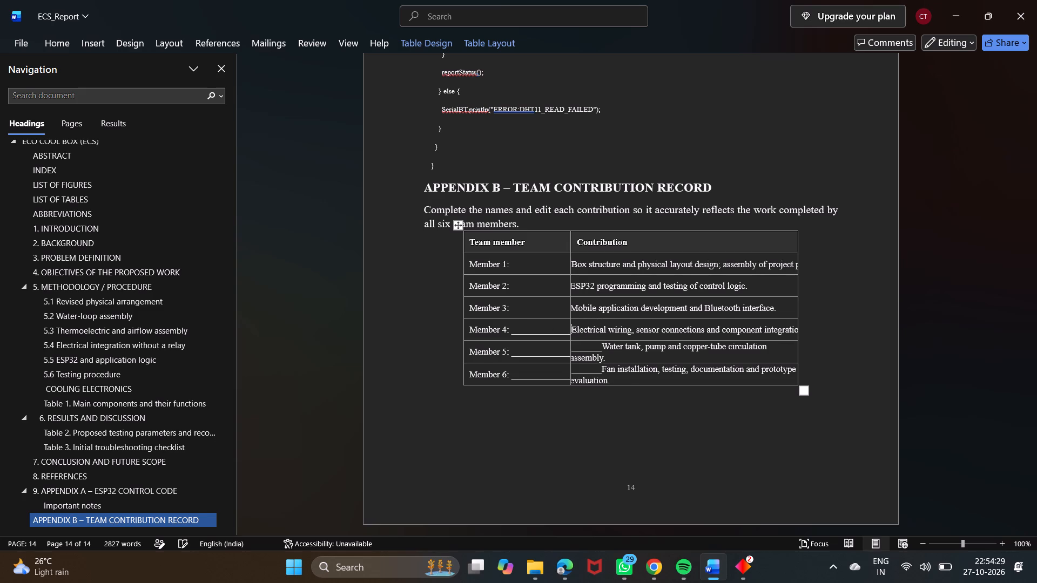
Delete the underscore name placeholder after "Member 4:" in the Appendix B table.
{"action": "key", "text": "Left"}
{"action": "key", "text": "BackSpace"}
{"action": "key", "text": "BackSpace"}
{"action": "key", "text": "BackSpace"}
{"action": "key", "text": "BackSpace"}
{"action": "key", "text": "BackSpace"}
{"action": "key", "text": "BackSpace"}
{"action": "key", "text": "BackSpace"}
{"action": "key", "text": "BackSpace"}
{"action": "key", "text": "BackSpace"}
{"action": "key", "text": "BackSpace"}
{"action": "key", "text": "BackSpace"}
{"action": "key", "text": "BackSpace"}
{"action": "key", "text": "BackSpace"}
{"action": "key", "text": "BackSpace"}
Delete the underscores before "Water tank, pump and copper-tube circulation assembly." in Member 5's contribution cell.
{"action": "key", "text": "Down"}
{"action": "key", "text": "Right"}
{"action": "key", "text": "Right"}
{"action": "key", "text": "Right"}
{"action": "key", "text": "Right"}
{"action": "key", "text": "Right"}
{"action": "key", "text": "Right"}
{"action": "key", "text": "Right"}
{"action": "key", "text": "Right"}
{"action": "key", "text": "Right"}
{"action": "key", "text": "Right"}
{"action": "key", "text": "Right"}
{"action": "key", "text": "Right"}
{"action": "key", "text": "Right"}
{"action": "key", "text": "Right"}
{"action": "key", "text": "Right"}
{"action": "key", "text": "Right"}
{"action": "key", "text": "Right"}
{"action": "key", "text": "Right"}
{"action": "key", "text": "Right"}
{"action": "key", "text": "Right"}
{"action": "key", "text": "Right"}
{"action": "key", "text": "Right"}
{"action": "key", "text": "Right"}
{"action": "key", "text": "Left"}
{"action": "key", "text": "BackSpace"}
{"action": "key", "text": "BackSpace"}
{"action": "key", "text": "BackSpace"}
{"action": "key", "text": "BackSpace"}
{"action": "key", "text": "BackSpace"}
{"action": "key", "text": "BackSpace"}
{"action": "key", "text": "BackSpace"}
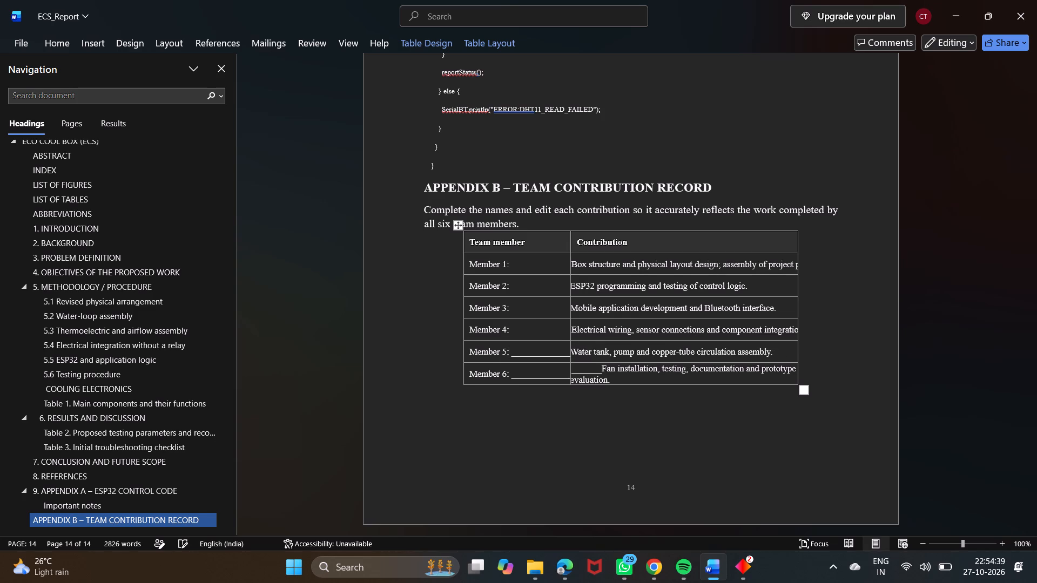
Delete the underscore name placeholder after "Member 5:" in the Appendix B table.
{"action": "key", "text": "Left"}
{"action": "key", "text": "BackSpace"}
{"action": "key", "text": "BackSpace"}
{"action": "key", "text": "BackSpace"}
{"action": "key", "text": "BackSpace"}
{"action": "key", "text": "BackSpace"}
{"action": "key", "text": "BackSpace"}
{"action": "key", "text": "BackSpace"}
{"action": "key", "text": "BackSpace"}
{"action": "key", "text": "BackSpace"}
{"action": "key", "text": "BackSpace"}
{"action": "key", "text": "BackSpace"}
{"action": "key", "text": "BackSpace"}
{"action": "key", "text": "BackSpace"}
Delete the underscores before "Fan installation, testing, documentation and prototype evaluation." in Member 6's contribution cell.
{"action": "key", "text": "Down"}
{"action": "key", "text": "Right"}
{"action": "key", "text": "Right"}
{"action": "key", "text": "Right"}
{"action": "key", "text": "Right"}
{"action": "key", "text": "Right"}
{"action": "key", "text": "Right"}
{"action": "key", "text": "Right"}
{"action": "key", "text": "Right"}
{"action": "key", "text": "Right"}
{"action": "key", "text": "Right"}
{"action": "key", "text": "Right"}
{"action": "key", "text": "Right"}
{"action": "key", "text": "Right"}
{"action": "key", "text": "Right"}
{"action": "key", "text": "Right"}
{"action": "key", "text": "Right"}
{"action": "key", "text": "Right"}
{"action": "key", "text": "Right"}
{"action": "key", "text": "Right"}
{"action": "key", "text": "Right"}
{"action": "key", "text": "Right"}
{"action": "key", "text": "BackSpace"}
{"action": "key", "text": "BackSpace"}
{"action": "key", "text": "BackSpace"}
{"action": "key", "text": "BackSpace"}
{"action": "key", "text": "BackSpace"}
{"action": "key", "text": "BackSpace"}
{"action": "key", "text": "BackSpace"}
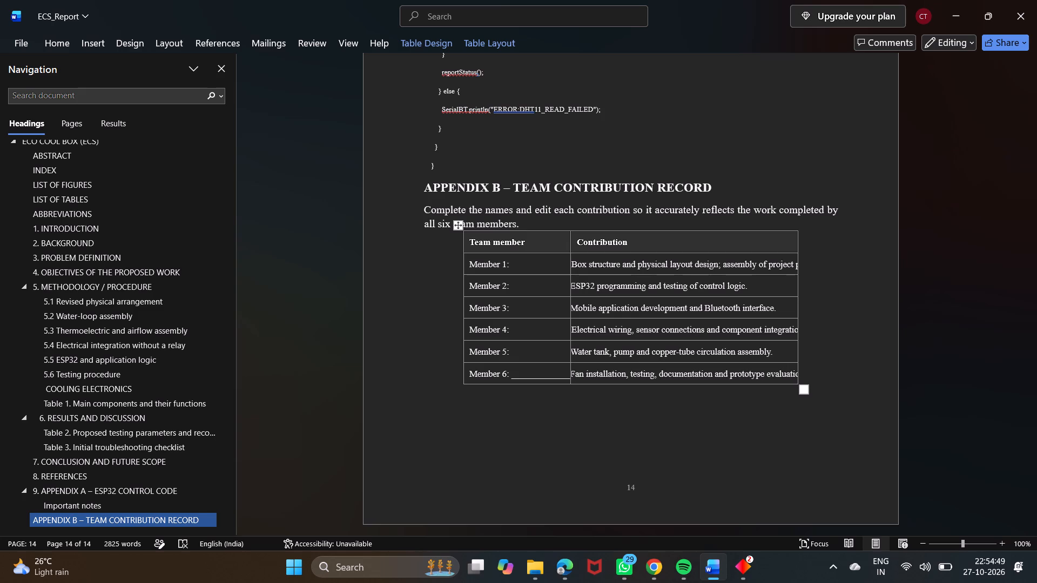
Delete the underscore name placeholder after "Member 6:" in the Appendix B table.
{"action": "key", "text": "Left"}
{"action": "key", "text": "space"}
{"action": "key", "text": "BackSpace"}
{"action": "key", "text": "BackSpace"}
{"action": "key", "text": "BackSpace"}
{"action": "key", "text": "BackSpace"}
{"action": "key", "text": "BackSpace"}
{"action": "key", "text": "BackSpace"}
{"action": "key", "text": "BackSpace"}
{"action": "key", "text": "BackSpace"}
{"action": "key", "text": "BackSpace"}
{"action": "key", "text": "BackSpace"}
{"action": "key", "text": "BackSpace"}
{"action": "key", "text": "BackSpace"}
{"action": "key", "text": "BackSpace"}
{"action": "key", "text": "BackSpace"}
Widen the Contribution column of the Appendix B table outward until every contribution fits fully on one line.
{"action": "left_click", "coordinate": [796, 308]}
{"action": "left_click", "coordinate": [798, 312]}
{"action": "left_click_drag", "start_coordinate": [798, 312], "coordinate": [885, 315]}
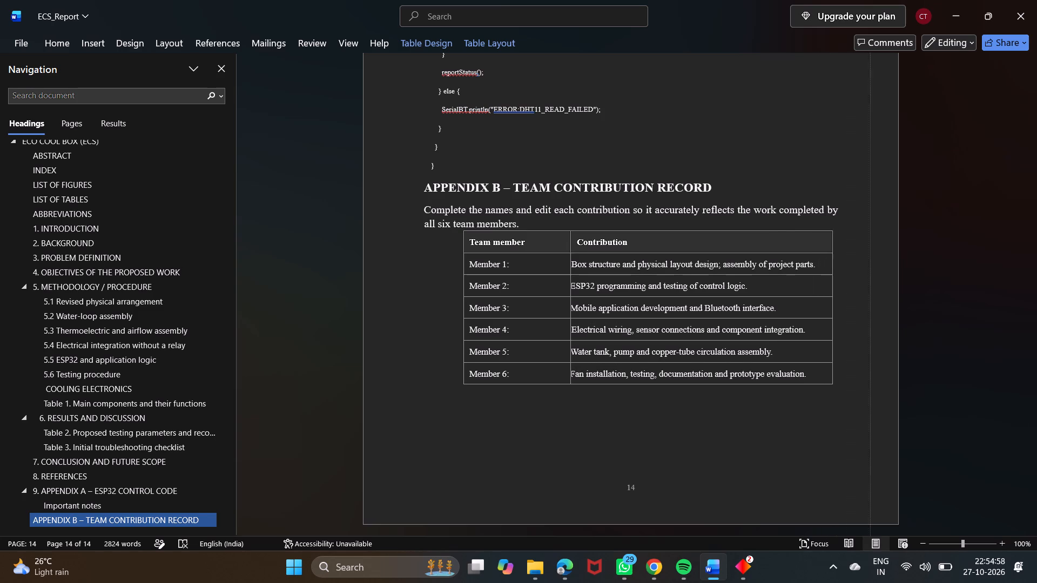
{"action": "left_click_drag", "start_coordinate": [885, 315], "coordinate": [847, 327]}
{"action": "left_click_drag", "start_coordinate": [847, 327], "coordinate": [843, 328]}
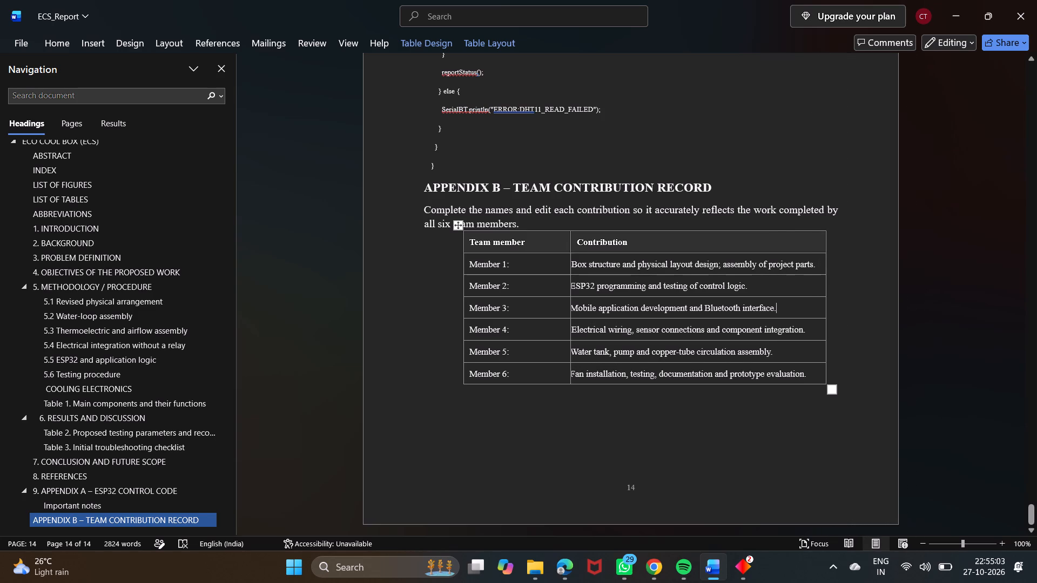
{"action": "left_click", "coordinate": [557, 453]}
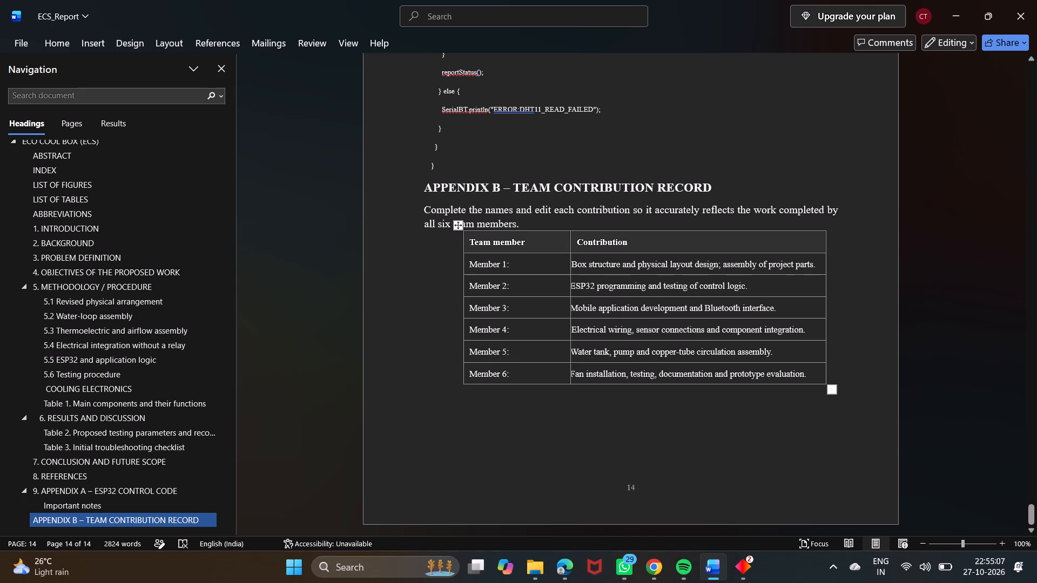
Move the border between the Team member and Contribution columns slightly toward the contributions, widening the Team member column.
{"action": "left_click", "coordinate": [568, 312]}
{"action": "left_click_drag", "start_coordinate": [570, 314], "coordinate": [567, 314]}
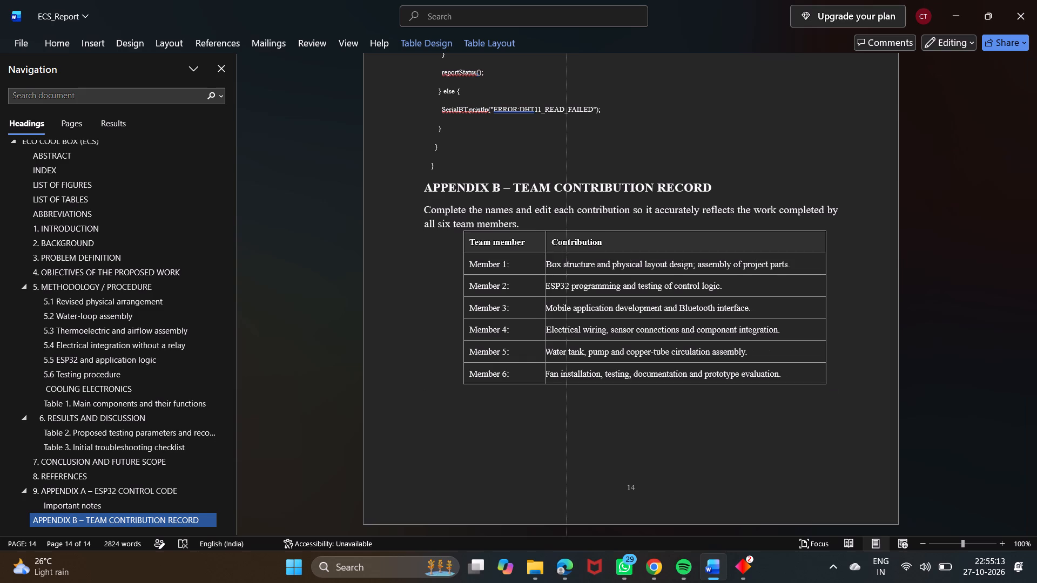
{"action": "left_click_drag", "start_coordinate": [567, 314], "coordinate": [587, 314]}
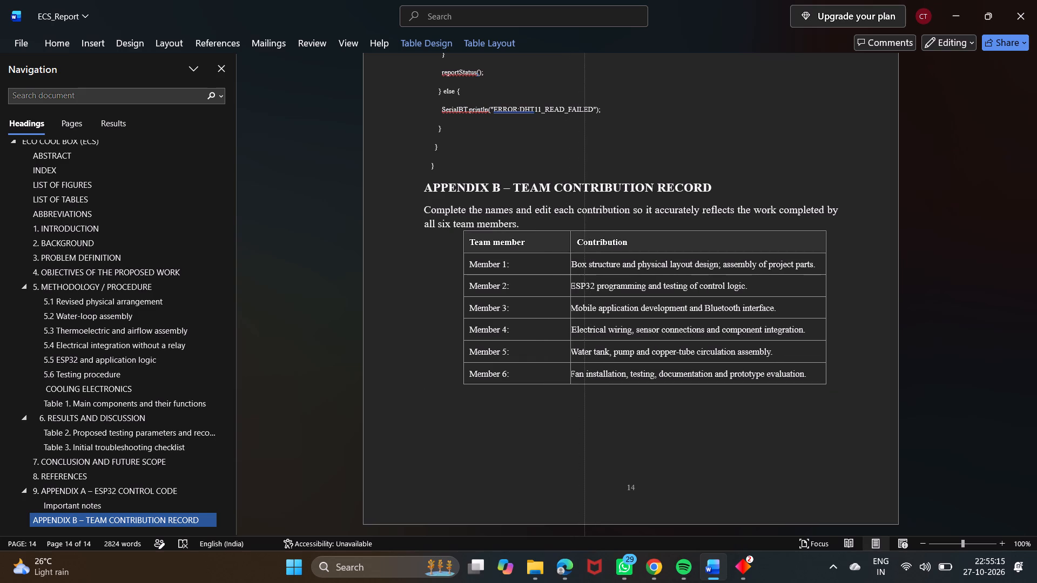
{"action": "left_click_drag", "start_coordinate": [587, 314], "coordinate": [593, 316]}
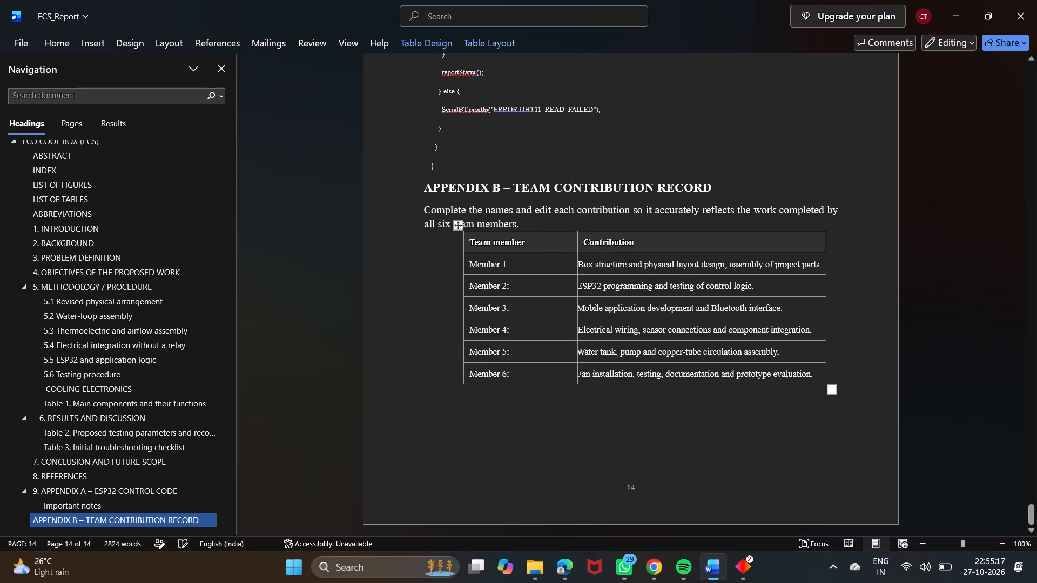
{"action": "left_click", "coordinate": [531, 426]}
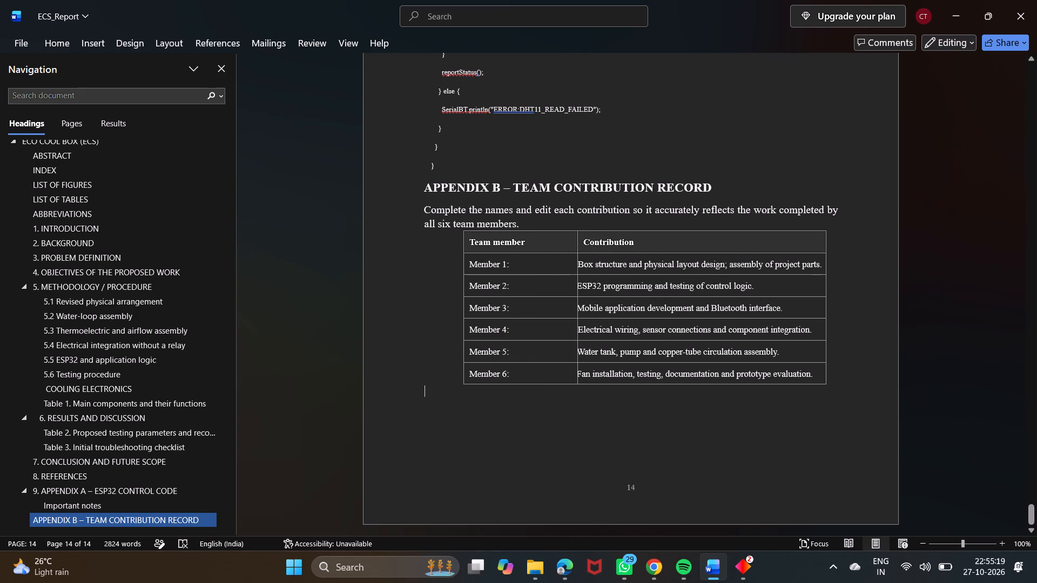
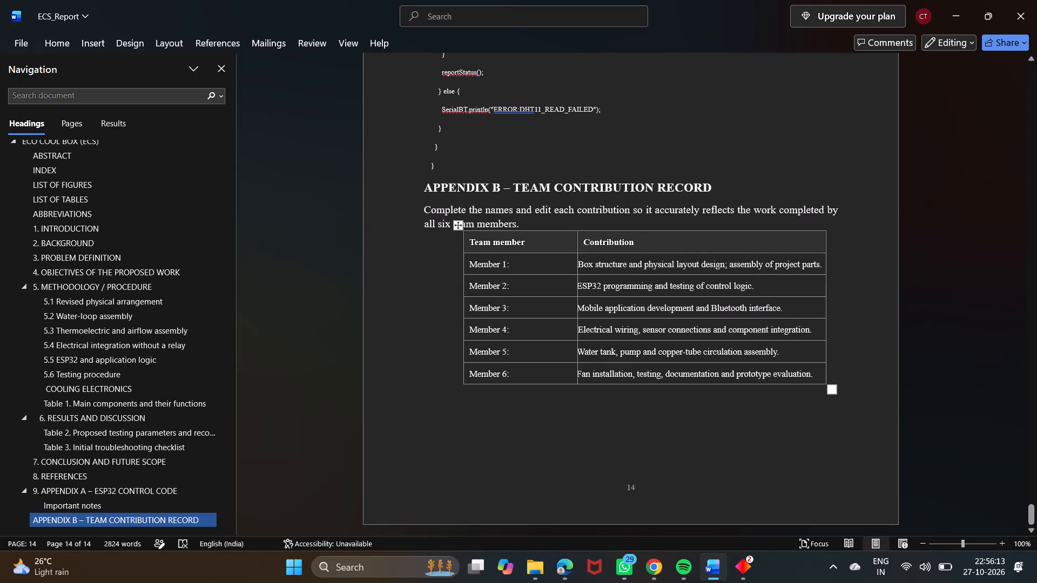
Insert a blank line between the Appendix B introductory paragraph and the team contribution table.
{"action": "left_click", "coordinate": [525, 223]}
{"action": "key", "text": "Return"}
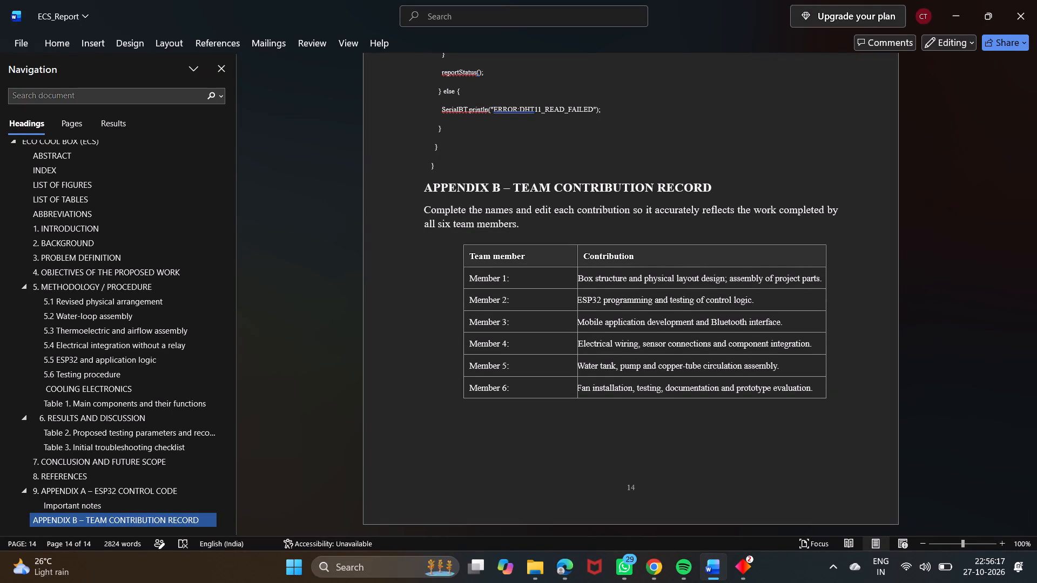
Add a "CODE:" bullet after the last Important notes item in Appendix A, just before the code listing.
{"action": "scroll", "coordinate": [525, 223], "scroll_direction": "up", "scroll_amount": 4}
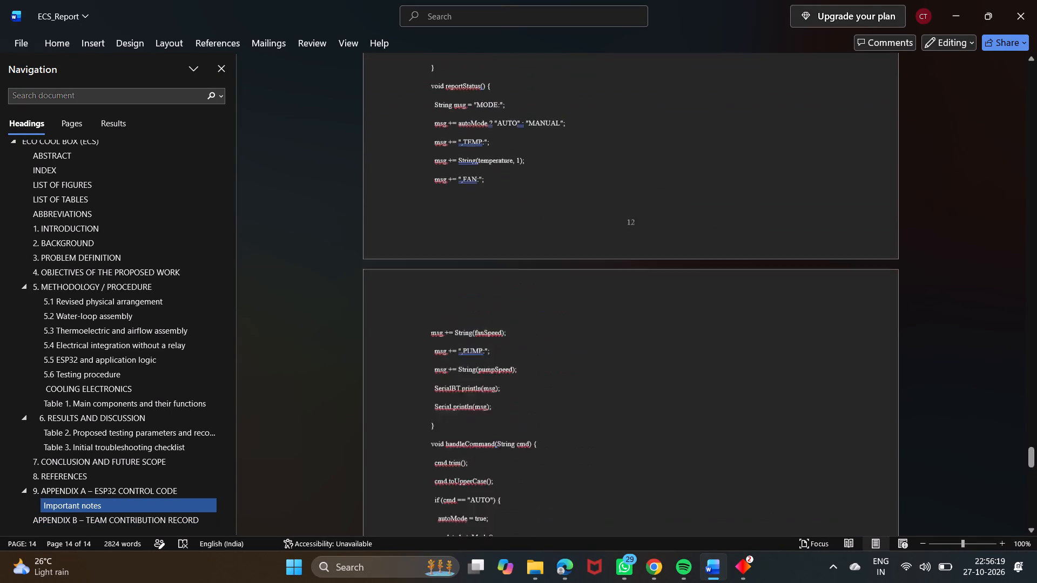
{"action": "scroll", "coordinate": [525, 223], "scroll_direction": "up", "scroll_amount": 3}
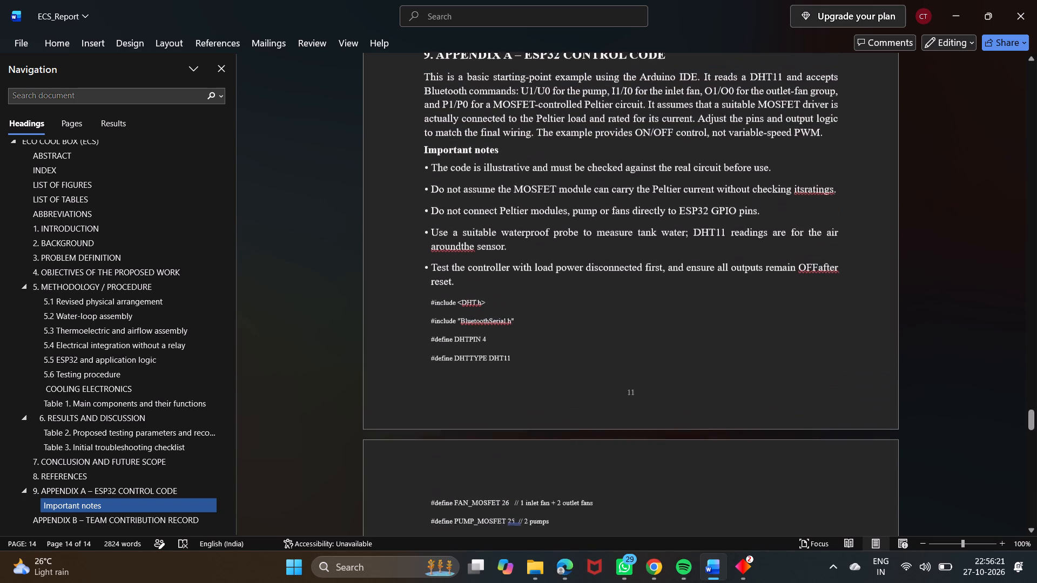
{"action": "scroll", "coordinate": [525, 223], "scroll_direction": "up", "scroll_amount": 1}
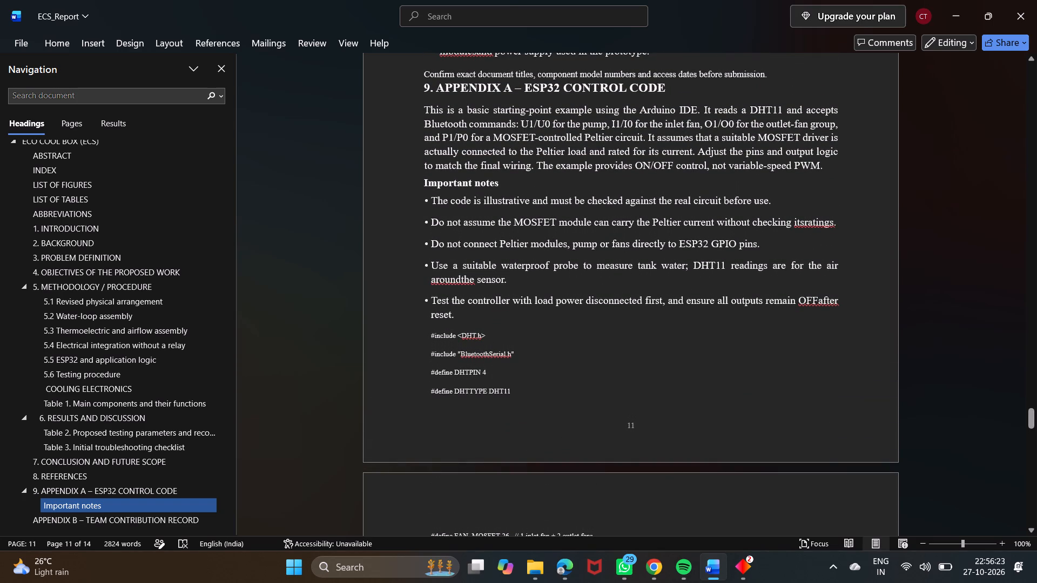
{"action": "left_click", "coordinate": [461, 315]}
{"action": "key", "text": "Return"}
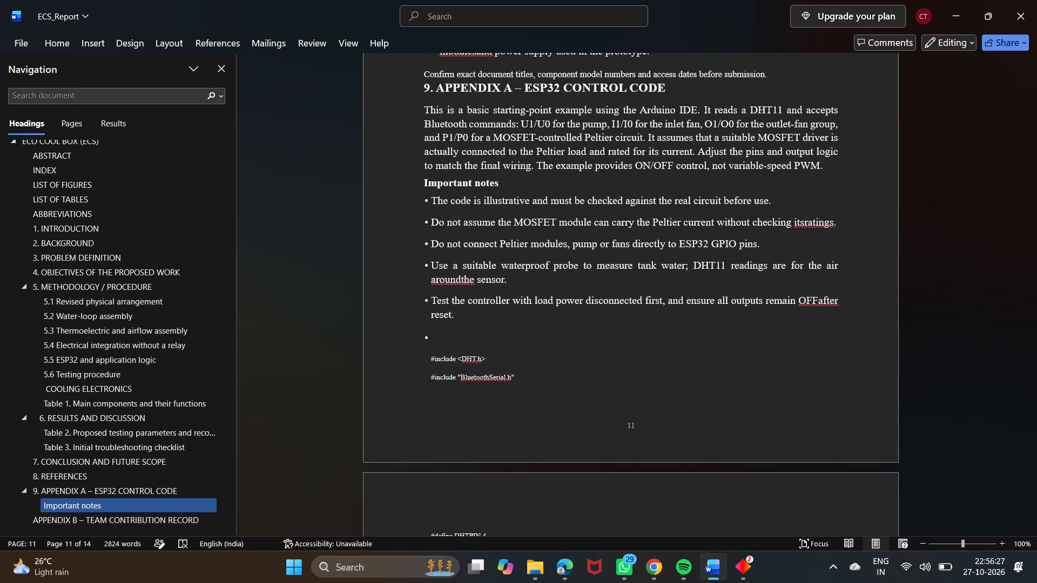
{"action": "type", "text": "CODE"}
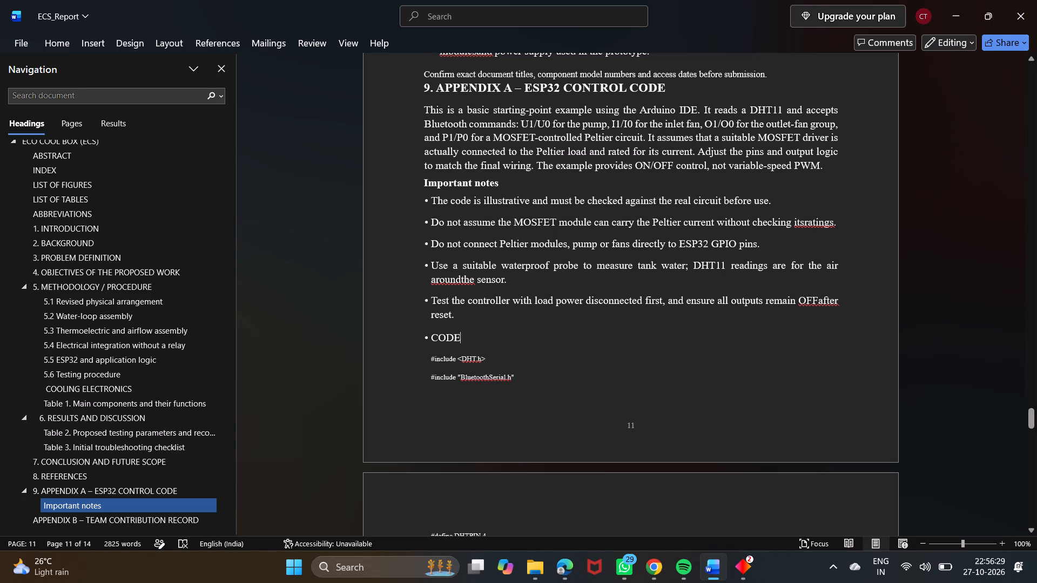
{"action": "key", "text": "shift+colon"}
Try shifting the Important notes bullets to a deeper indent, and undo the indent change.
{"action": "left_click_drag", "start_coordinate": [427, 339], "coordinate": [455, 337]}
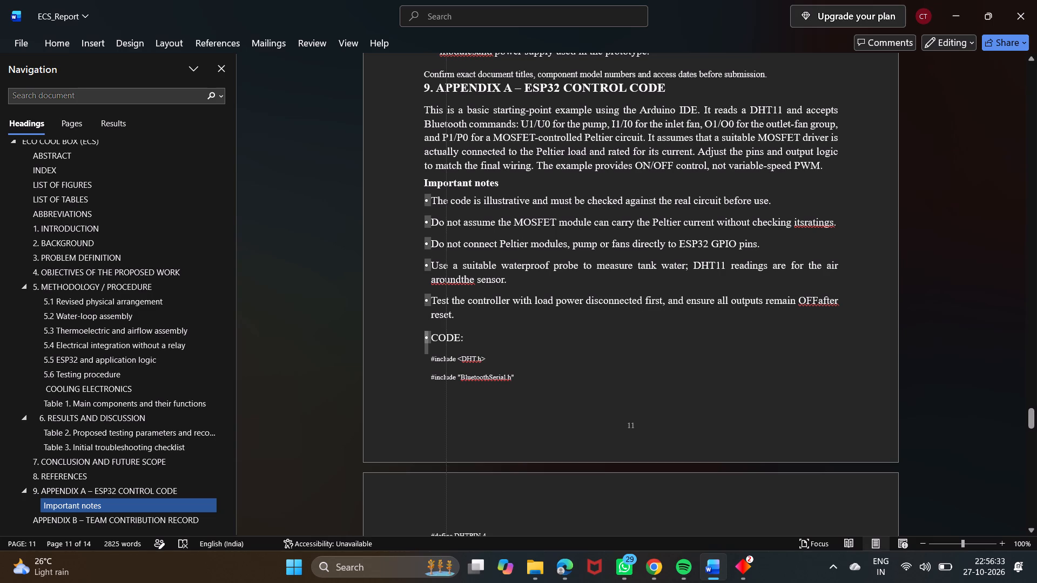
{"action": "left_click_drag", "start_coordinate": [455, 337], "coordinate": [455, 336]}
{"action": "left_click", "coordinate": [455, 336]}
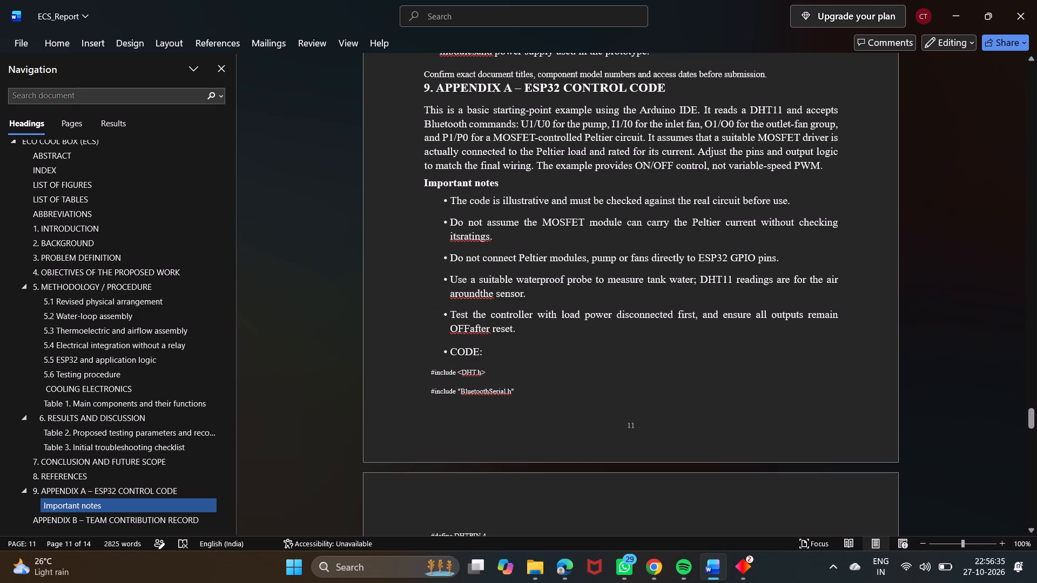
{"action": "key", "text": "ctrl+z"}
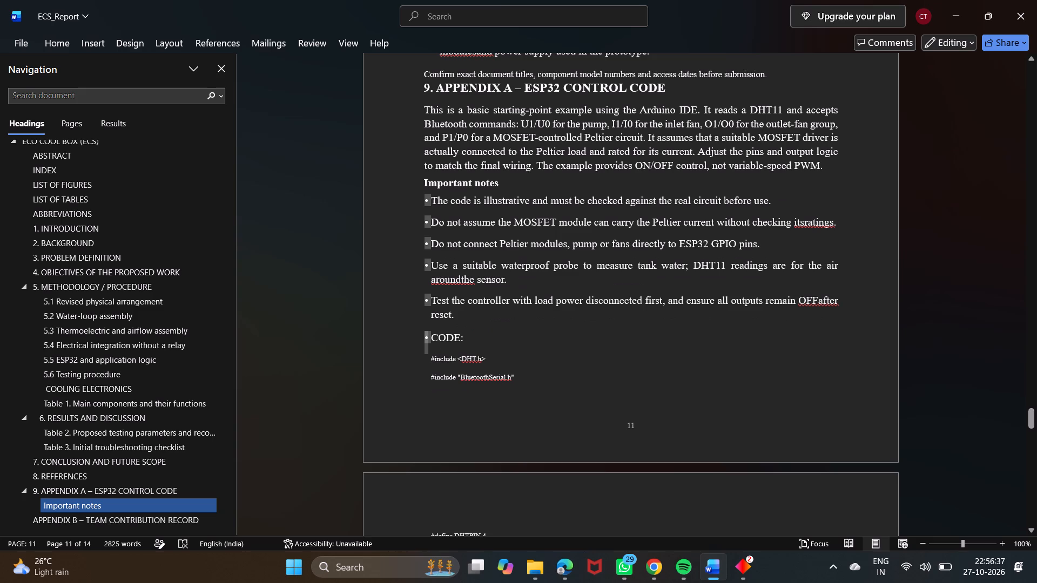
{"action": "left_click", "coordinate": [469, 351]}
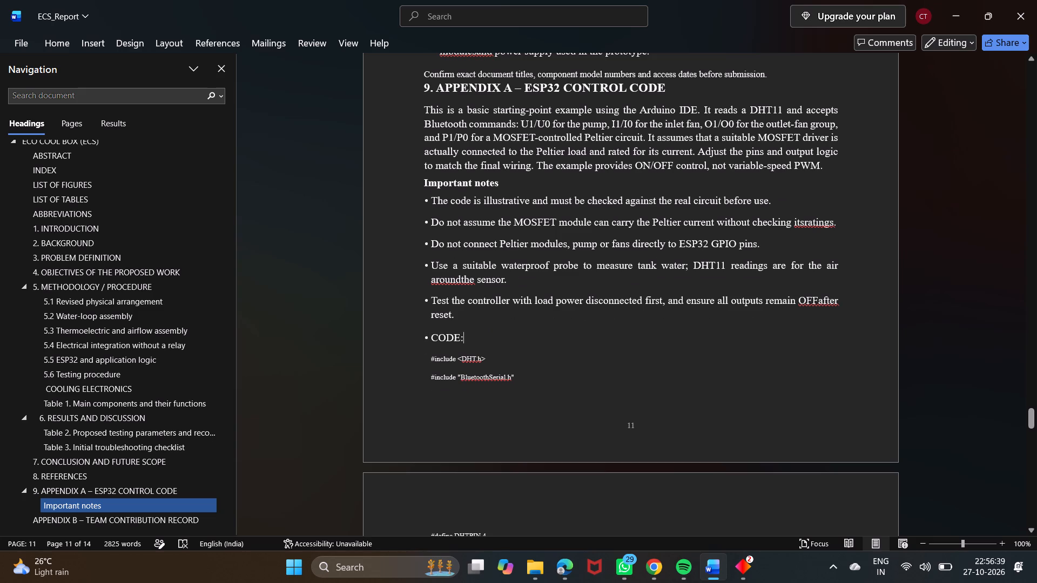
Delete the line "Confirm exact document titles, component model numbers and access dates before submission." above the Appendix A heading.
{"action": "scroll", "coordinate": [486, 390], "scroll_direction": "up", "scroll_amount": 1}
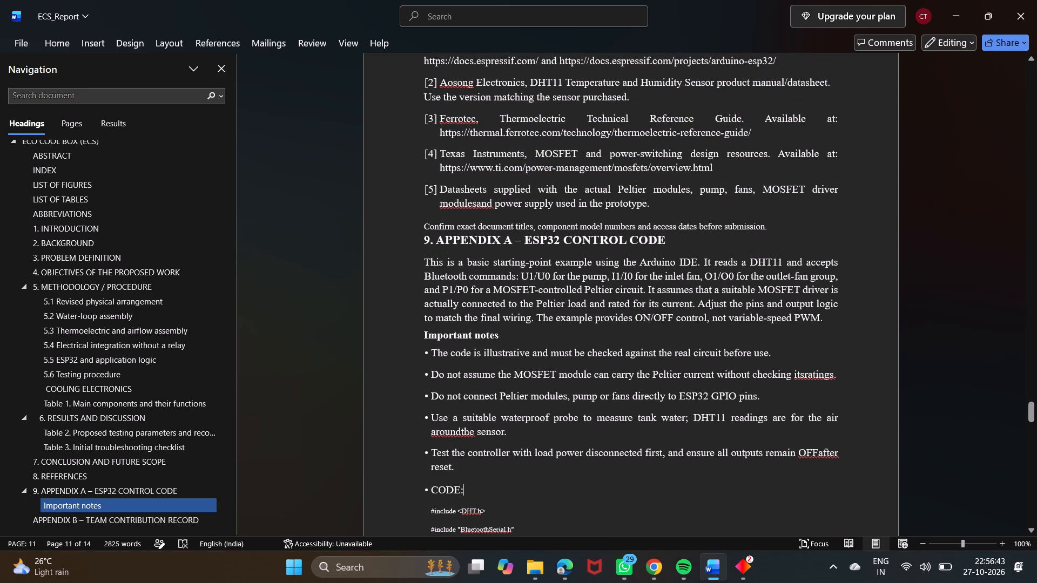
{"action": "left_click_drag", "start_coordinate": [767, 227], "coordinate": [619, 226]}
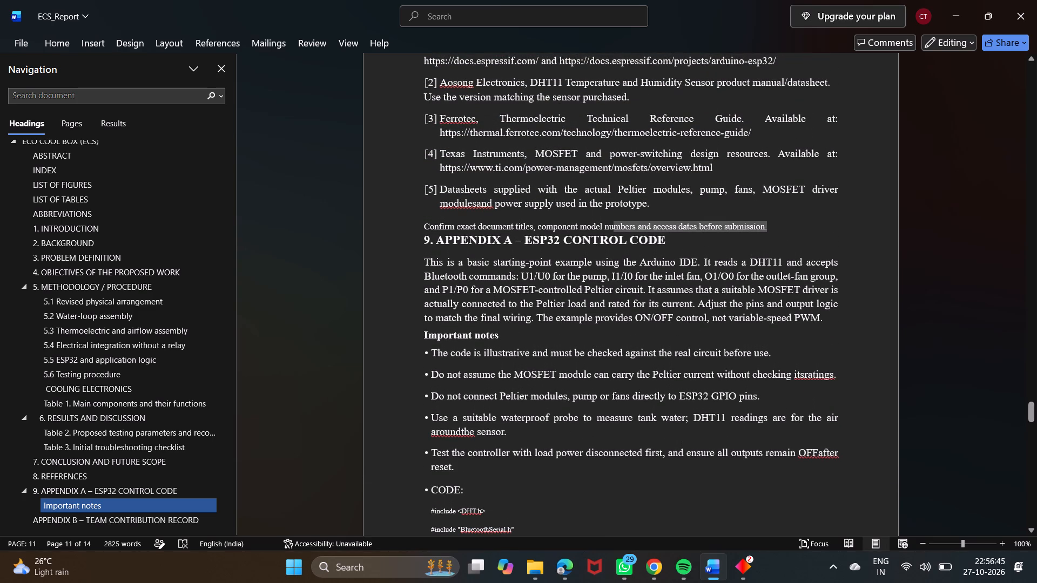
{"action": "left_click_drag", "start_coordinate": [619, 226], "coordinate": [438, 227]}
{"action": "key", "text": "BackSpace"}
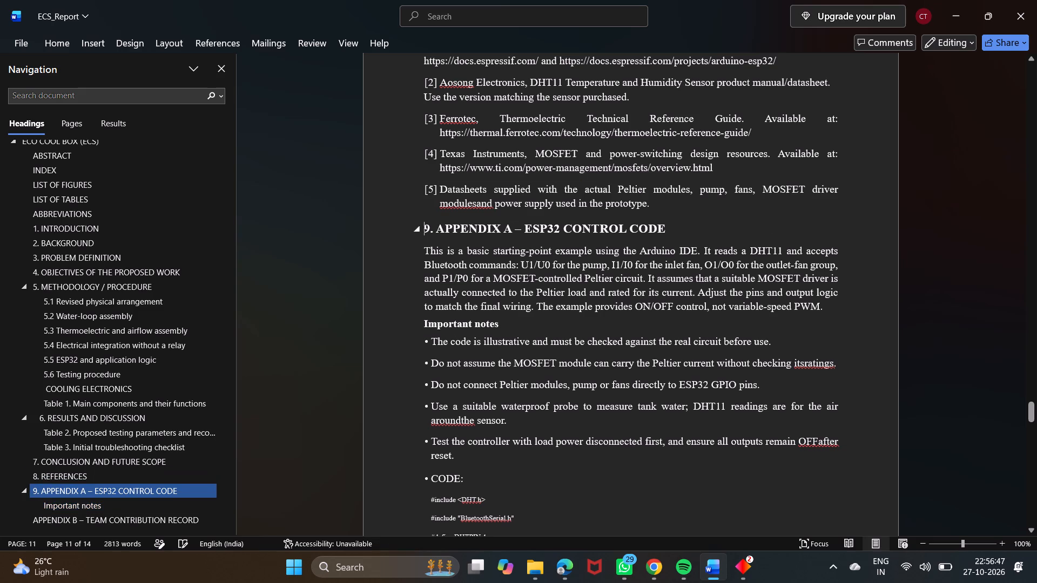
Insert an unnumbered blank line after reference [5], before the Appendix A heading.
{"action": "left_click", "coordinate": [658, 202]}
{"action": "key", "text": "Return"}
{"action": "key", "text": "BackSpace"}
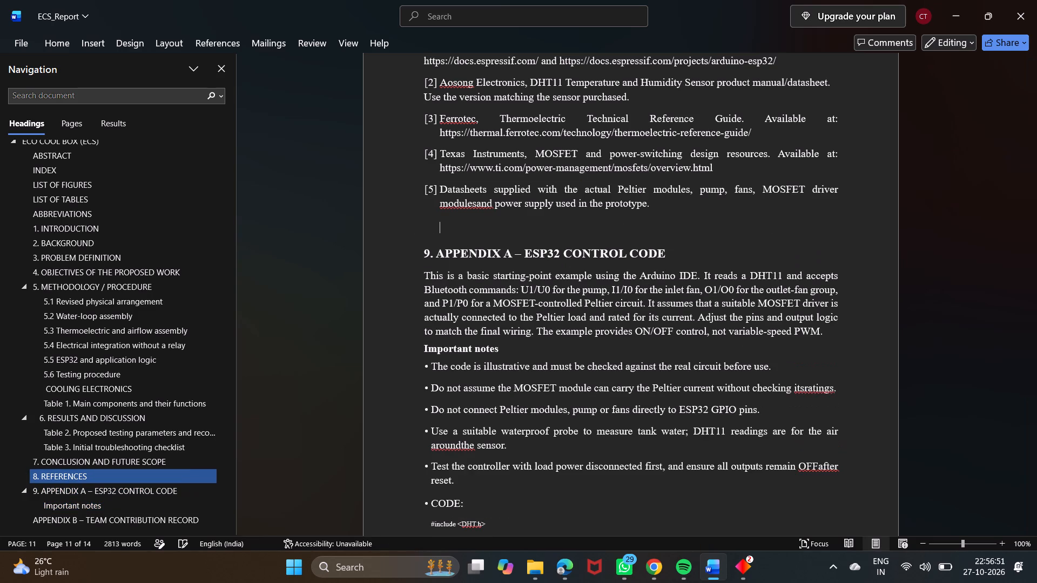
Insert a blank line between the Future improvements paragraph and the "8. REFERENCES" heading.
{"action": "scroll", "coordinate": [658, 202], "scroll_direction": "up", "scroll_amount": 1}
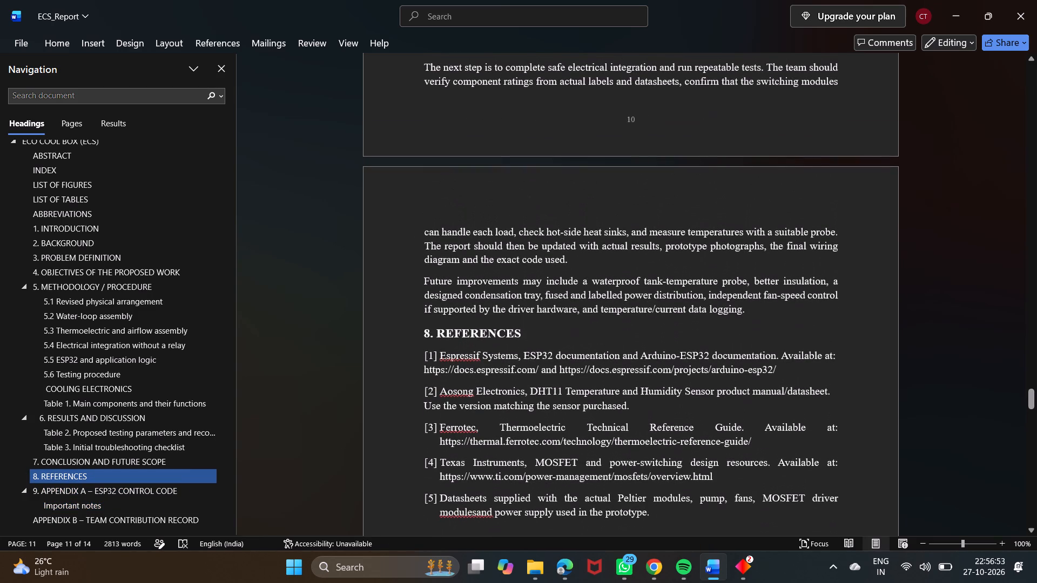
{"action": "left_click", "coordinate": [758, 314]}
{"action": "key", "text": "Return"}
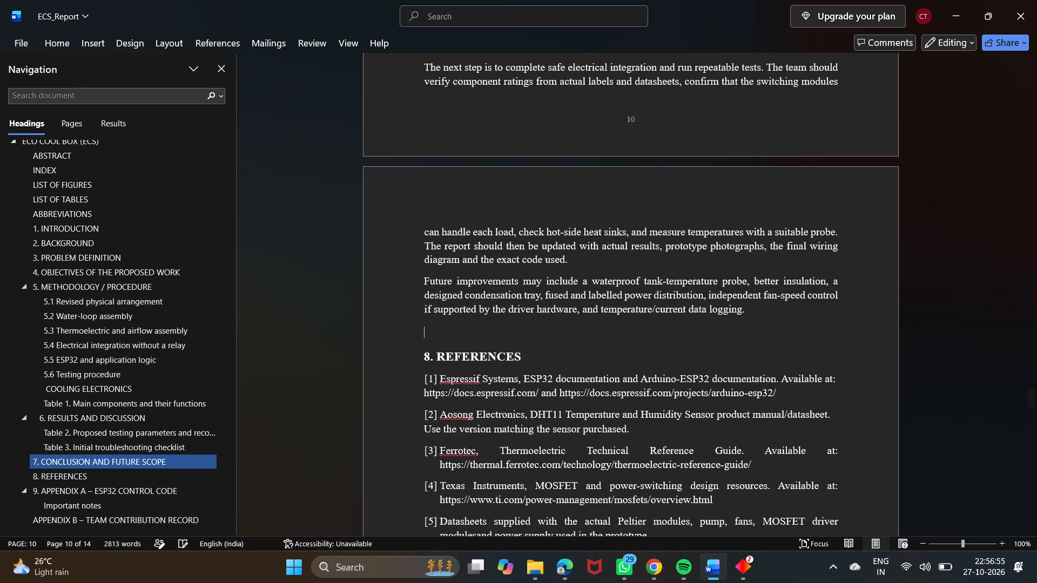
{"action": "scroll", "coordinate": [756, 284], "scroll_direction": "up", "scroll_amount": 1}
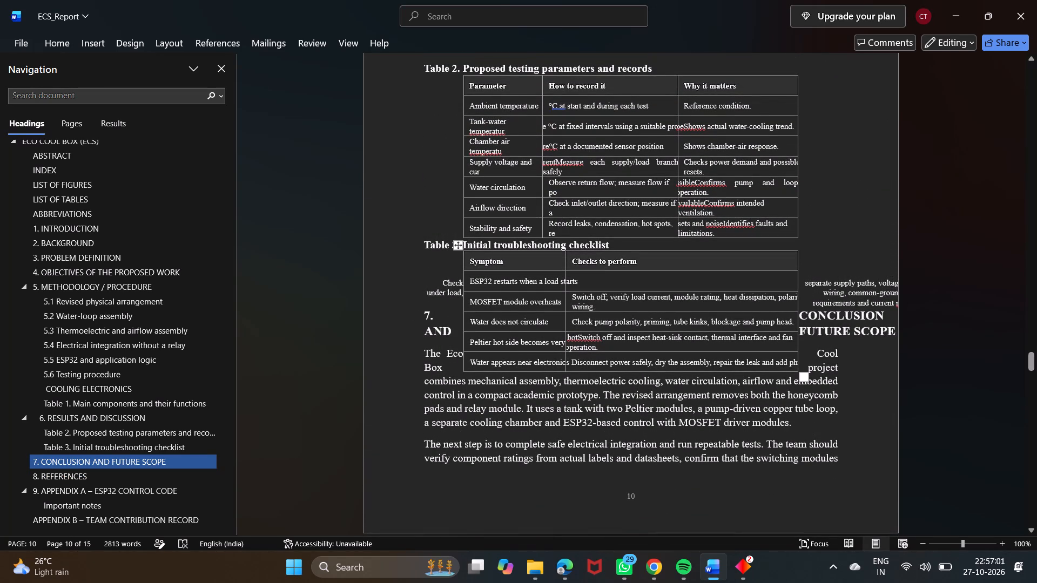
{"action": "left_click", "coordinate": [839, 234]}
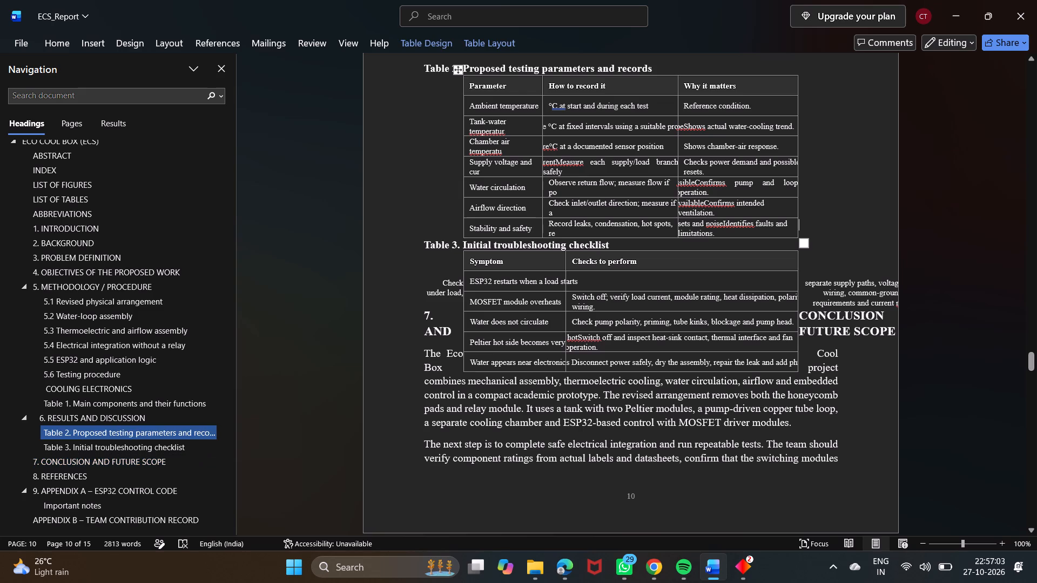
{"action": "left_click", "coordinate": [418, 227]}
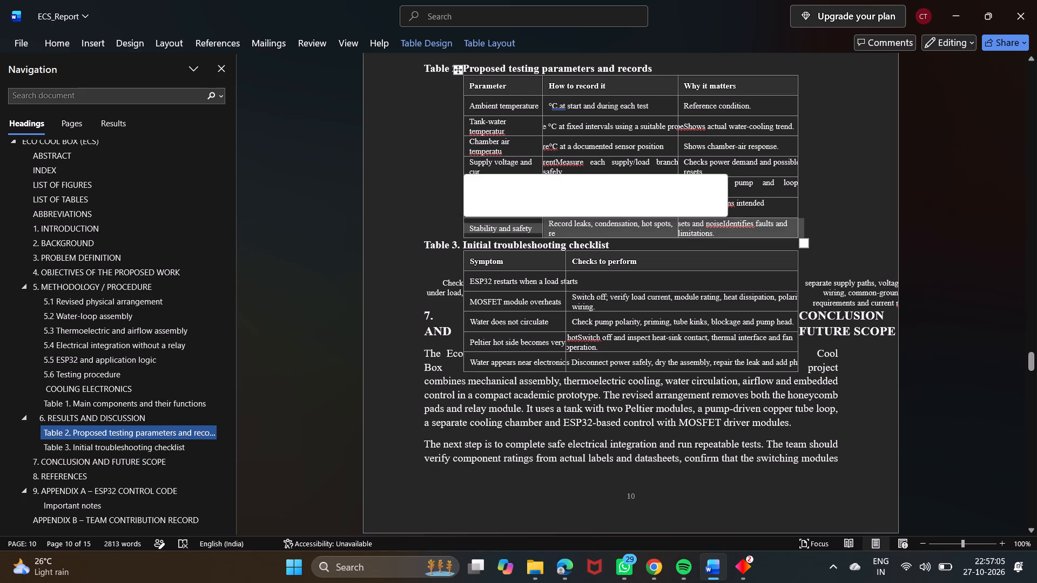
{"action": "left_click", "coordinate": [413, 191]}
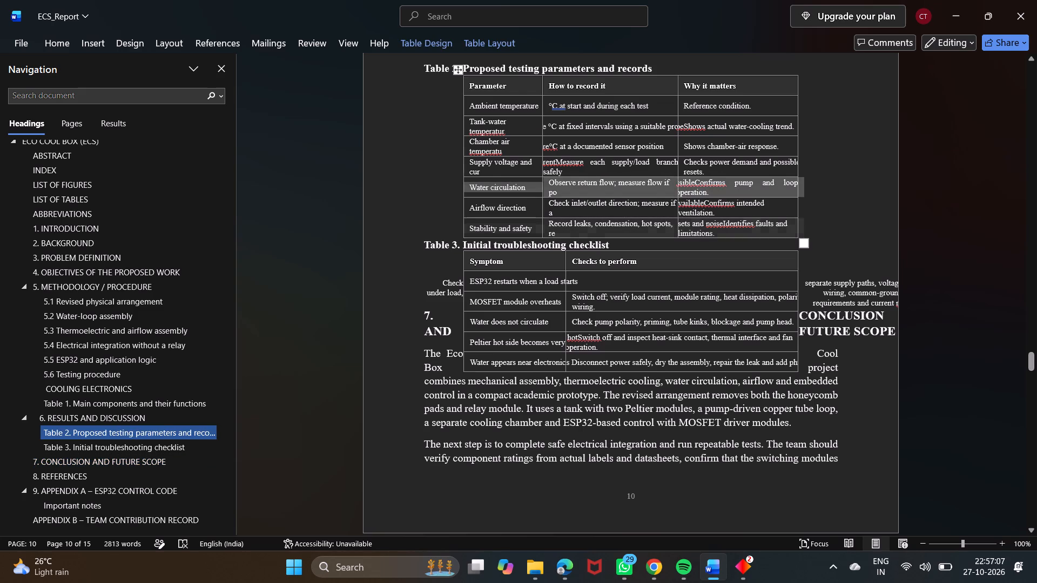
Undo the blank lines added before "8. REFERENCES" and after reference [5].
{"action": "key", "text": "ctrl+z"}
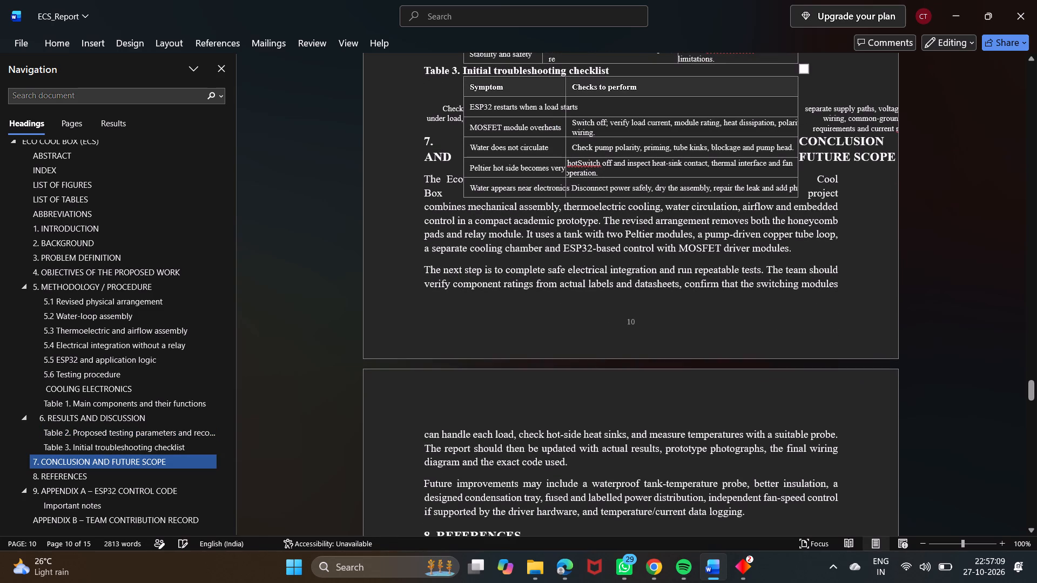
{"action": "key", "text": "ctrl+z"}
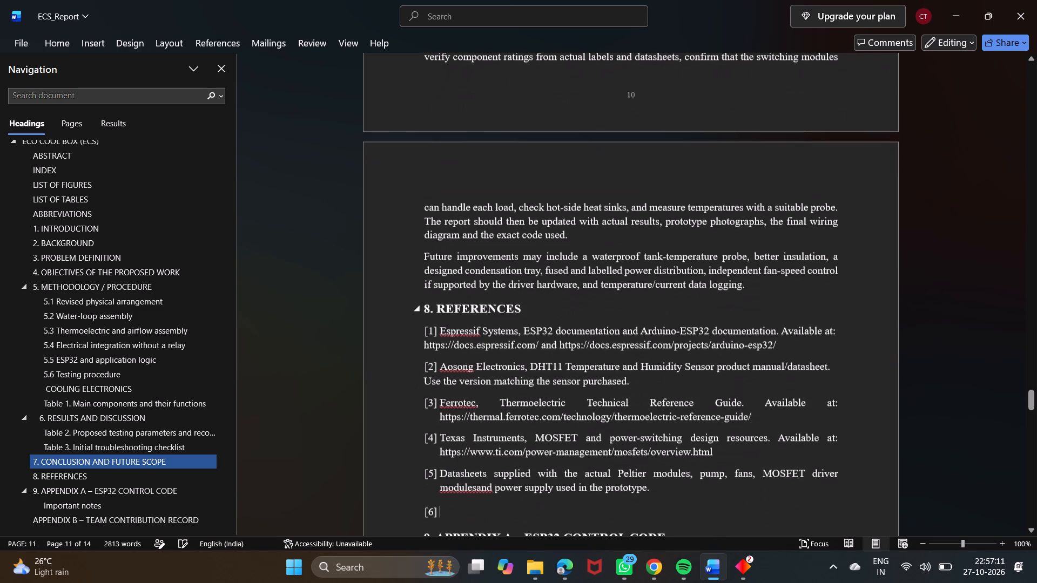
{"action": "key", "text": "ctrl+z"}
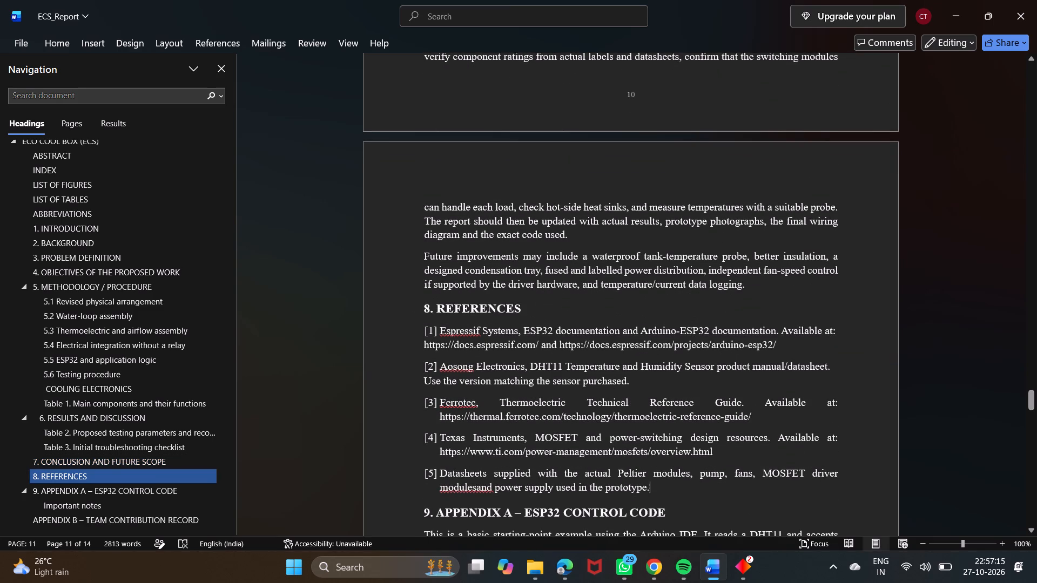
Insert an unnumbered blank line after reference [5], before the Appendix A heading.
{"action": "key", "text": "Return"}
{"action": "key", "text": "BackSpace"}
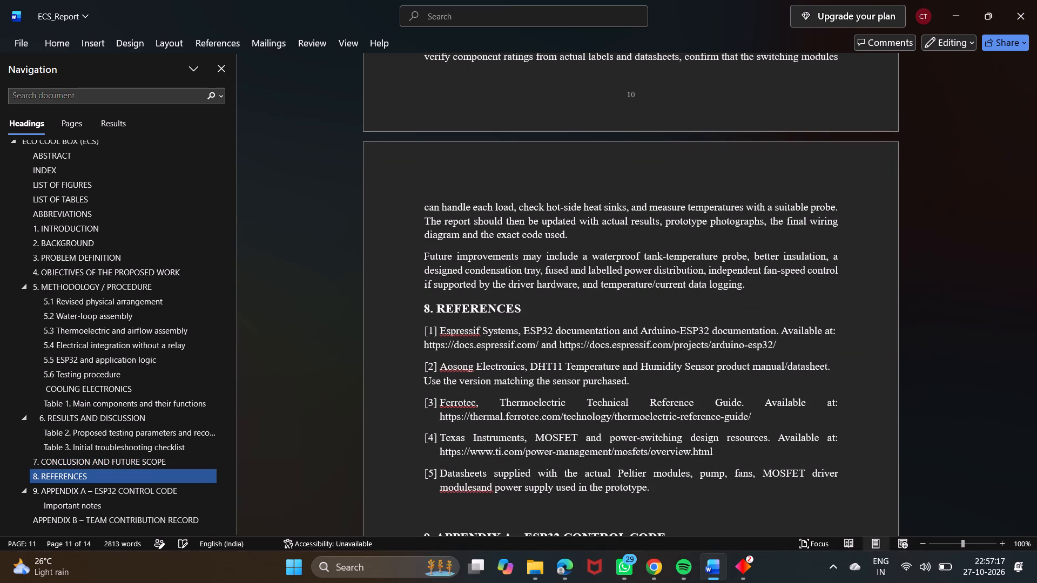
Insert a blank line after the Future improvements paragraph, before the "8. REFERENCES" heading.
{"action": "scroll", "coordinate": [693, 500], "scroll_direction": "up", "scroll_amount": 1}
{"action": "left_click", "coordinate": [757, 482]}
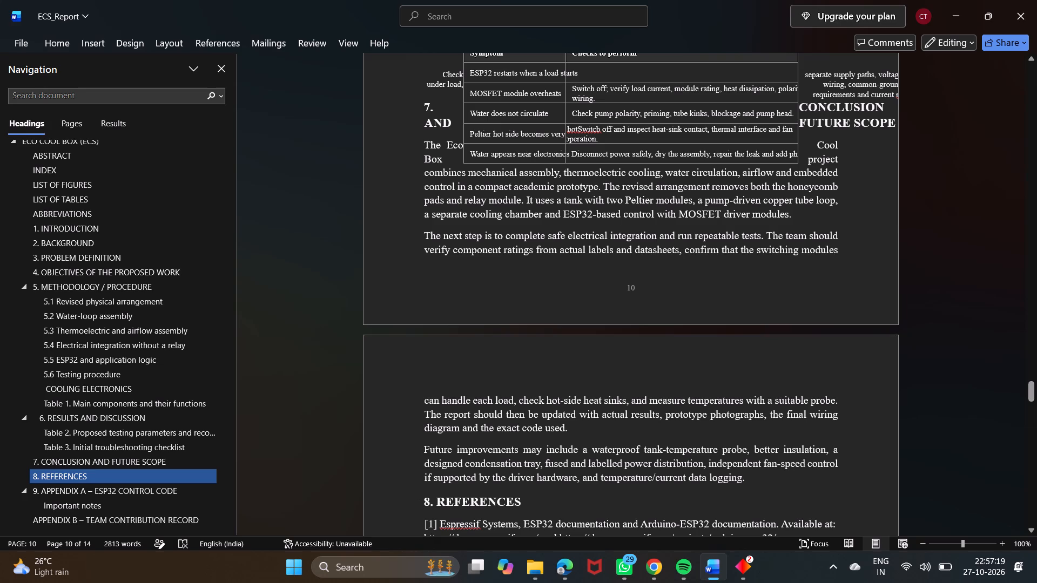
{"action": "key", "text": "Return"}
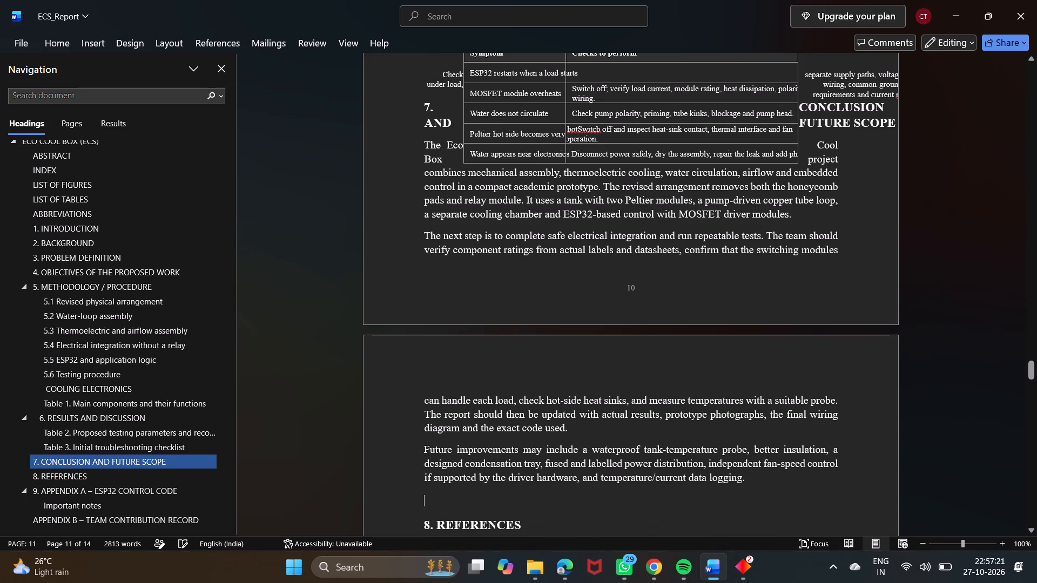
Undo the recent text, spacing and column-width edits, back to the partly deleted underscore placeholder after "Member 6:" in Appendix B.
{"action": "key", "text": "ctrl+z"}
{"action": "key", "text": "ctrl+z"}
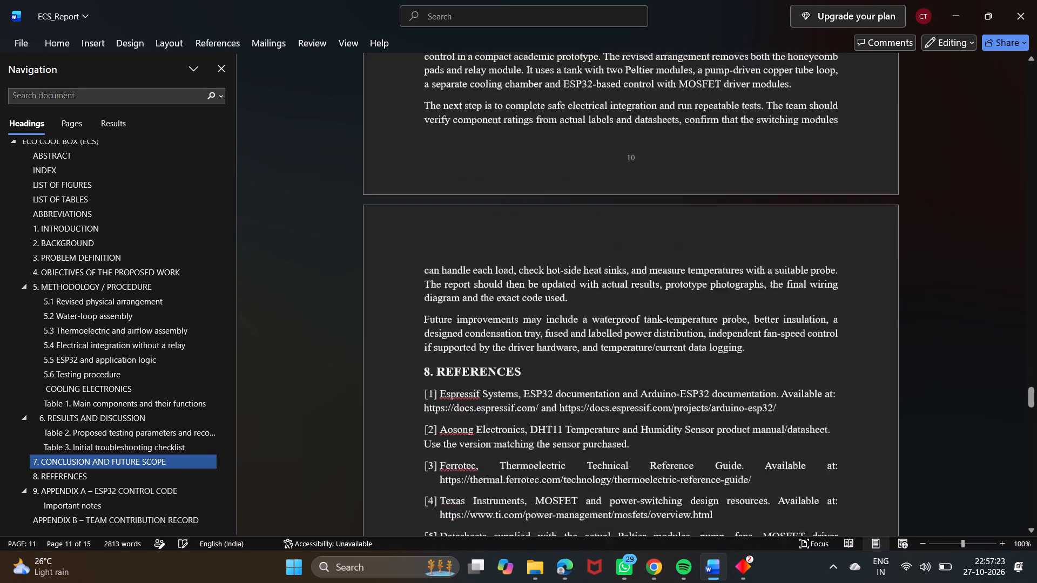
{"action": "key", "text": "ctrl+z"}
{"action": "key", "text": "ctrl+z"}
{"action": "left_click", "coordinate": [757, 482], "text": "ctrl"}
{"action": "key", "text": "ctrl+z"}
{"action": "key", "text": "ctrl+z"}
{"action": "key", "text": "ctrl+z"}
{"action": "key", "text": "ctrl+z"}
{"action": "key", "text": "ctrl+z"}
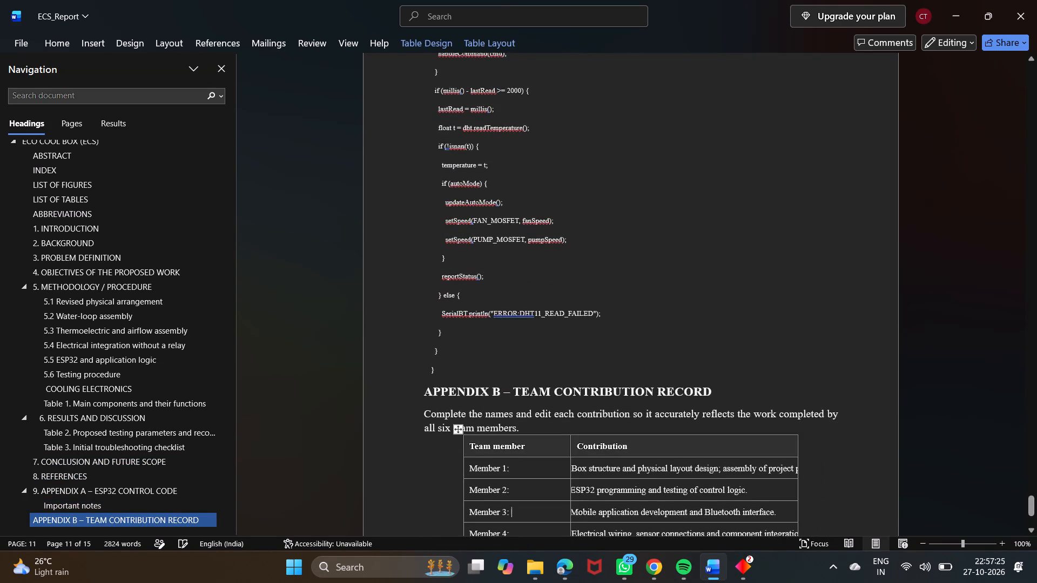
{"action": "key", "text": "ctrl+z"}
{"action": "key", "text": "ctrl+z"}
{"action": "key", "text": "ctrl+z"}
{"action": "key", "text": "ctrl+z"}
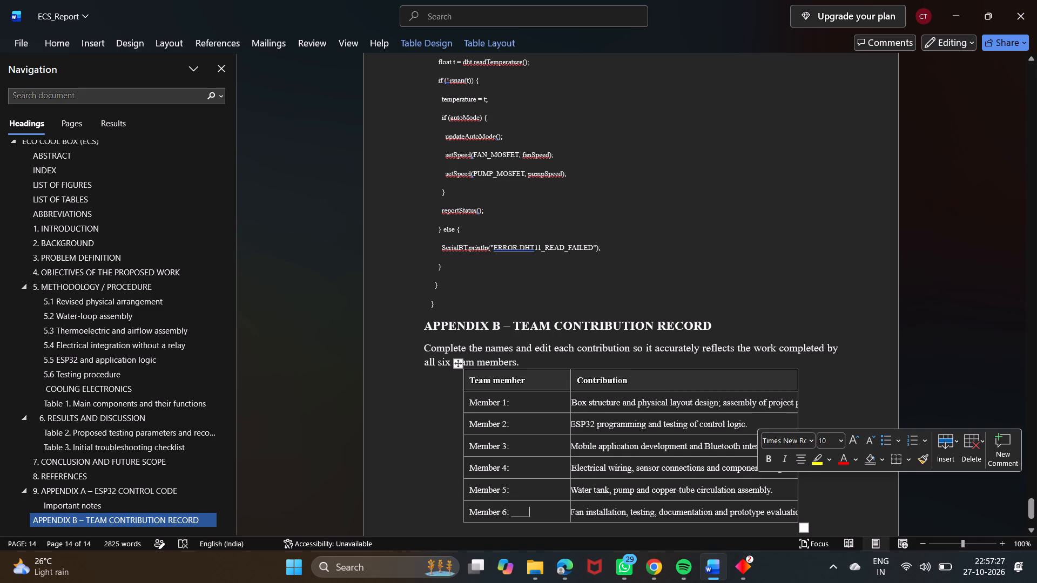
Delete the remaining underscores after "Member 6:" in the Appendix B table.
{"action": "key", "text": "z"}
{"action": "scroll", "coordinate": [757, 482], "scroll_direction": "up", "scroll_amount": 1}
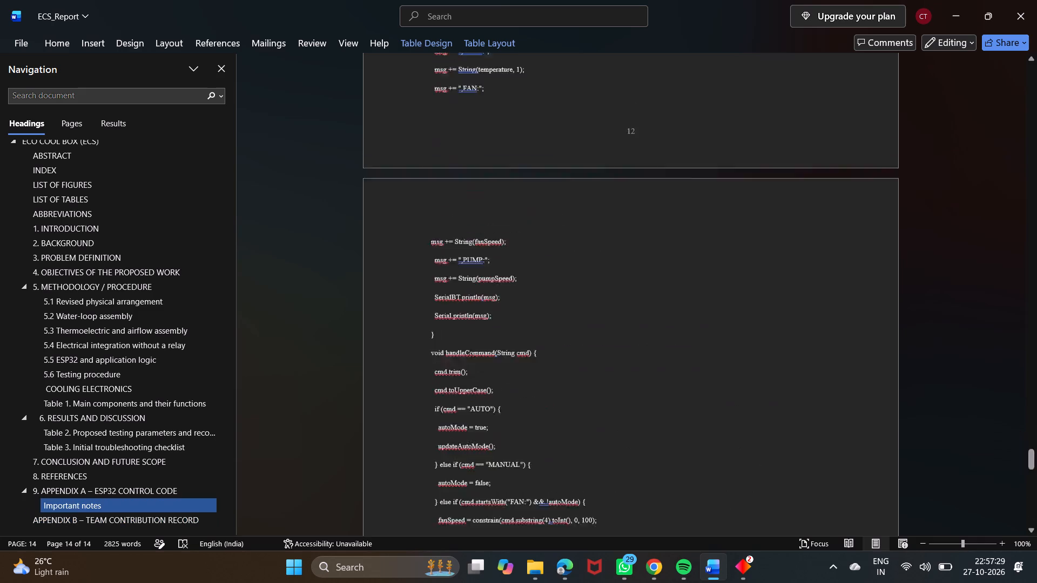
{"action": "key", "text": "BackSpace"}
{"action": "key", "text": "BackSpace"}
{"action": "key", "text": "BackSpace"}
{"action": "key", "text": "BackSpace"}
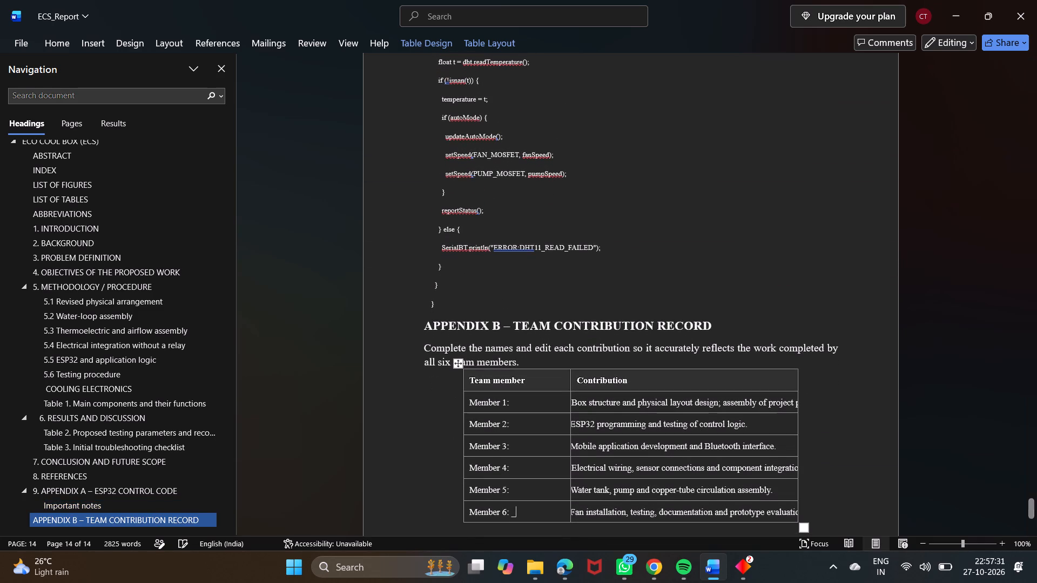
{"action": "key", "text": "BackSpace"}
Review the report from Appendix B back through the References to Tables 2 and 3, examining their layout and the adjoining section 7 heading.
{"action": "scroll", "coordinate": [757, 482], "scroll_direction": "up", "scroll_amount": 4}
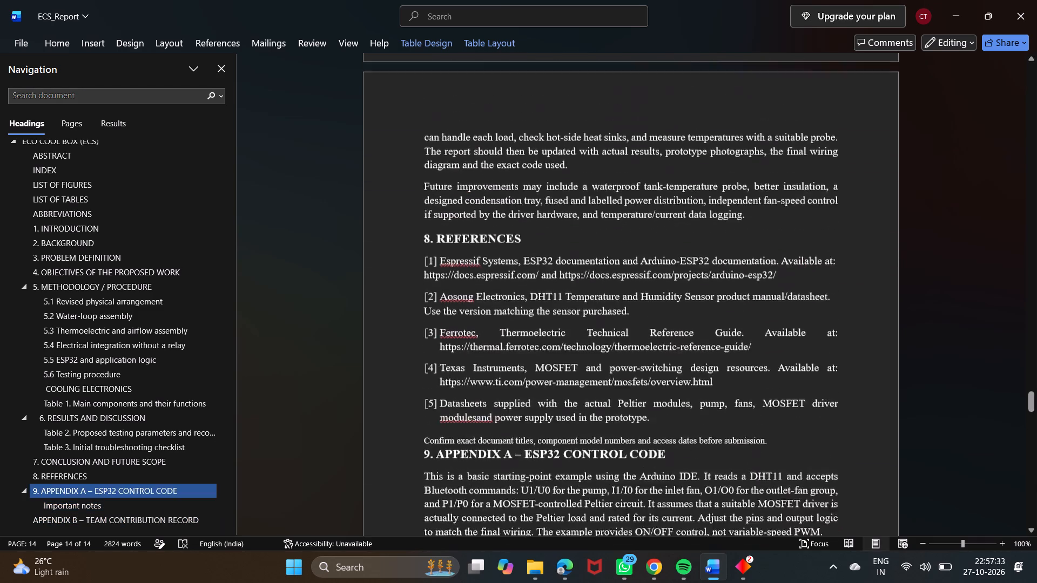
{"action": "scroll", "coordinate": [757, 482], "scroll_direction": "up", "scroll_amount": 2}
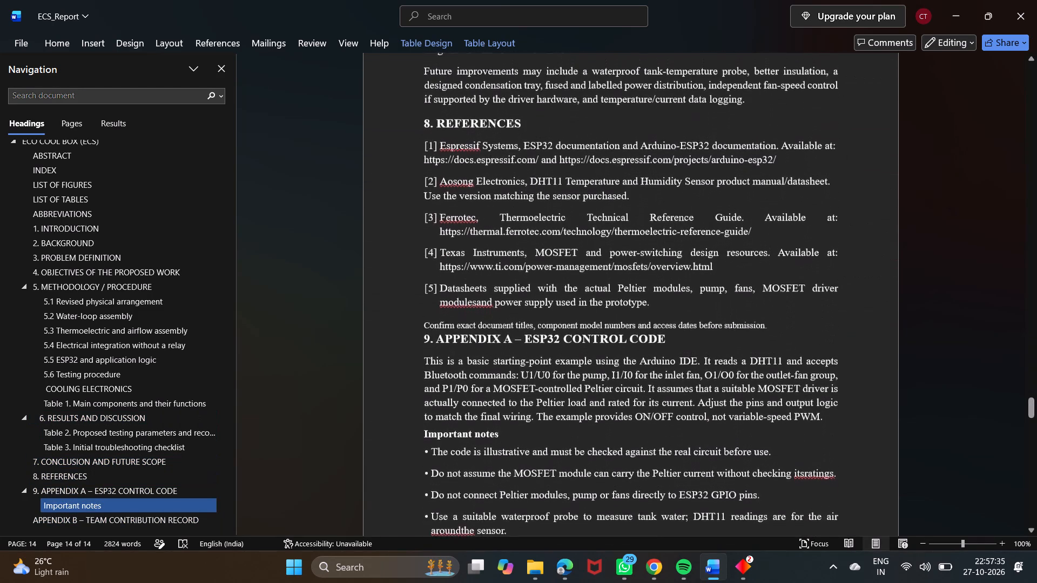
{"action": "scroll", "coordinate": [757, 482], "scroll_direction": "up", "scroll_amount": 4}
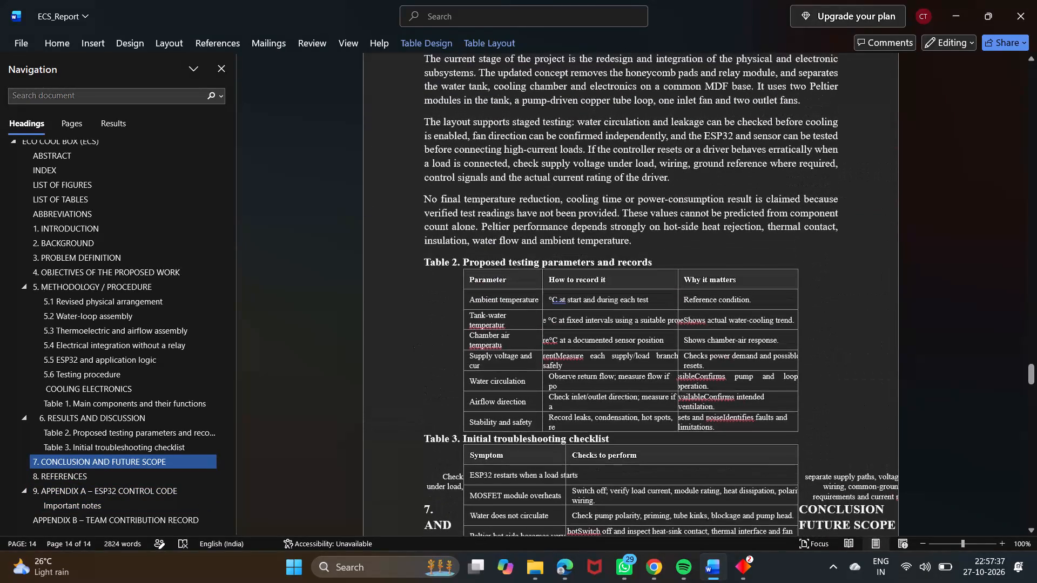
{"action": "scroll", "coordinate": [757, 482], "scroll_direction": "up", "scroll_amount": 1}
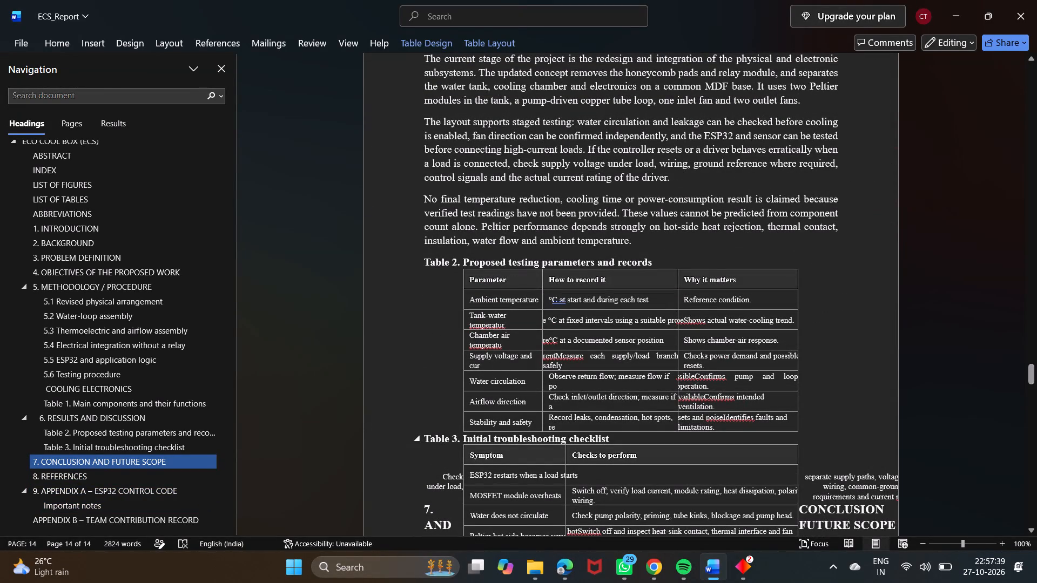
{"action": "left_click", "coordinate": [463, 455]}
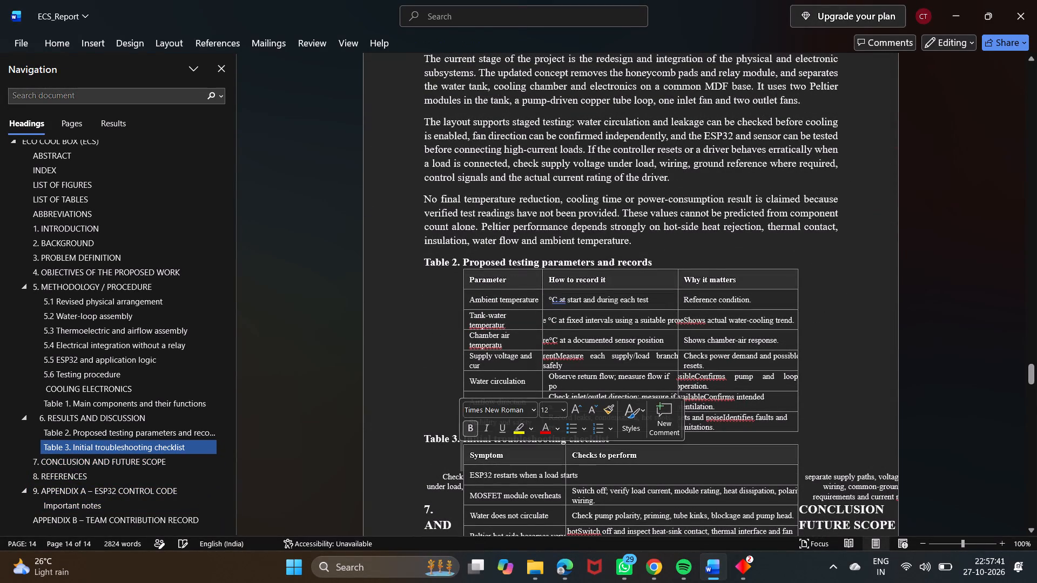
{"action": "left_click", "coordinate": [434, 405]}
{"action": "left_click", "coordinate": [434, 363]}
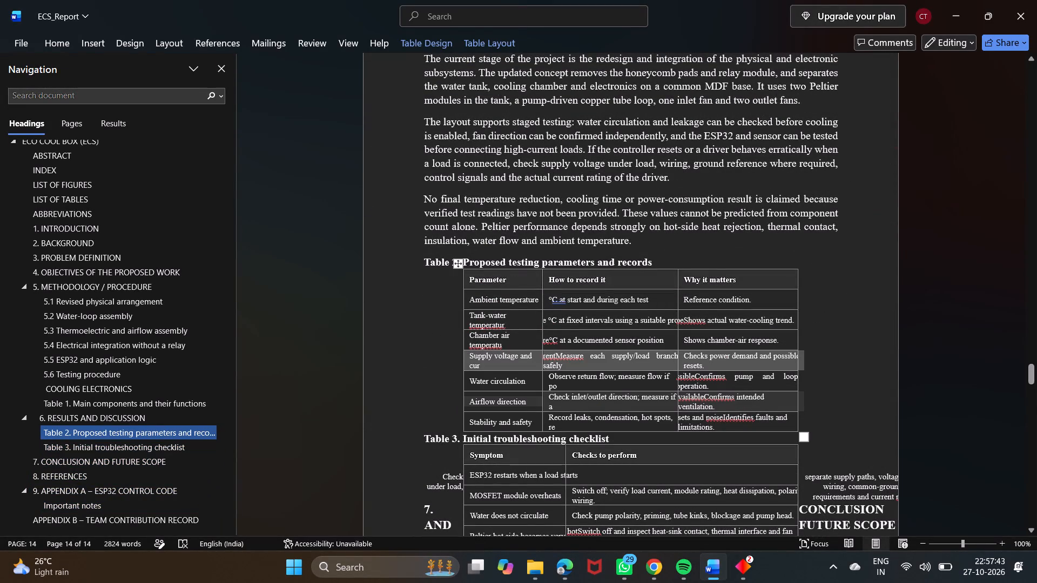
{"action": "left_click", "coordinate": [874, 279]}
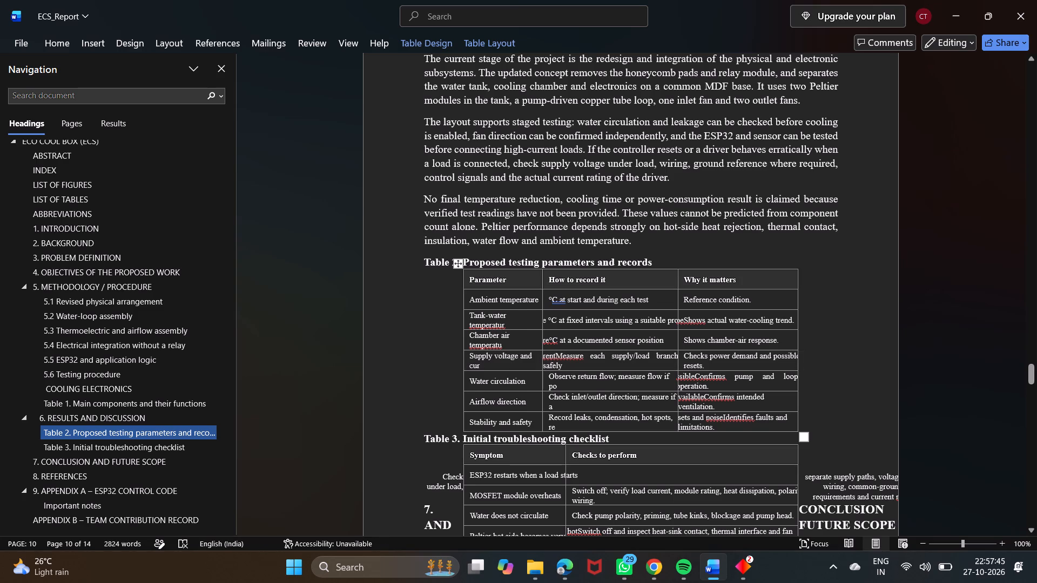
{"action": "scroll", "coordinate": [737, 464], "scroll_direction": "down", "scroll_amount": 1}
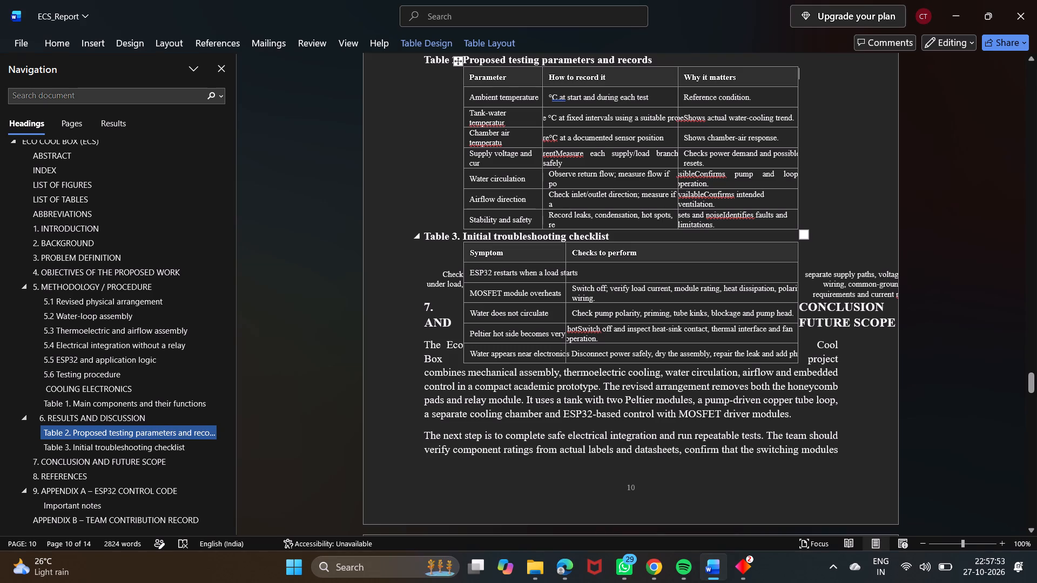
Delete the symptom and checks table beneath the "Table 3. Initial troubleshooting checklist" caption, keeping the caption.
{"action": "left_click_drag", "start_coordinate": [466, 245], "coordinate": [756, 351]}
{"action": "key", "text": "BackSpace"}
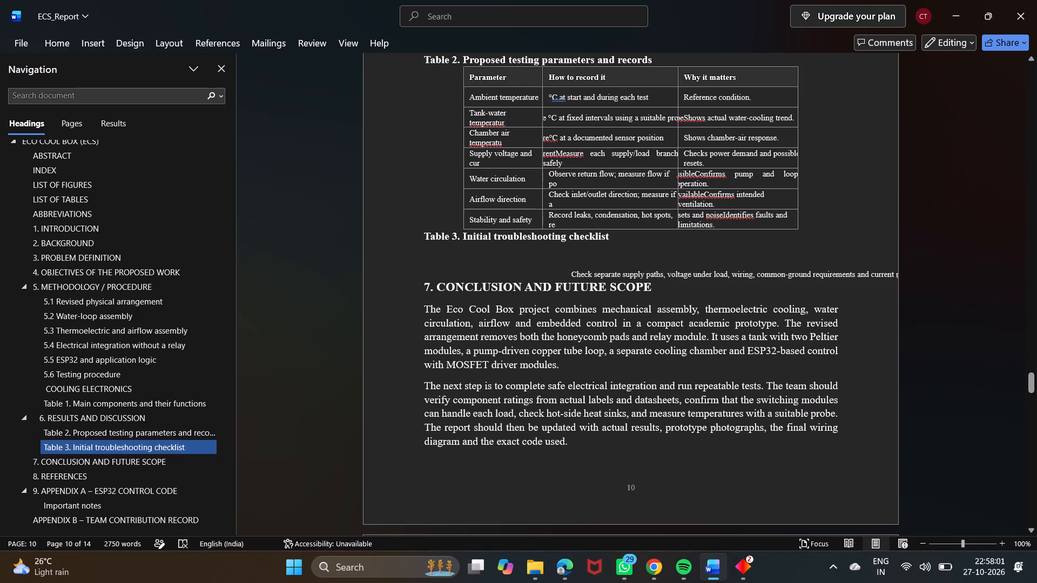
Delete the stray text from "Check separate supply paths" up to partway through "current", above the section 7 heading.
{"action": "left_click_drag", "start_coordinate": [573, 275], "coordinate": [726, 280]}
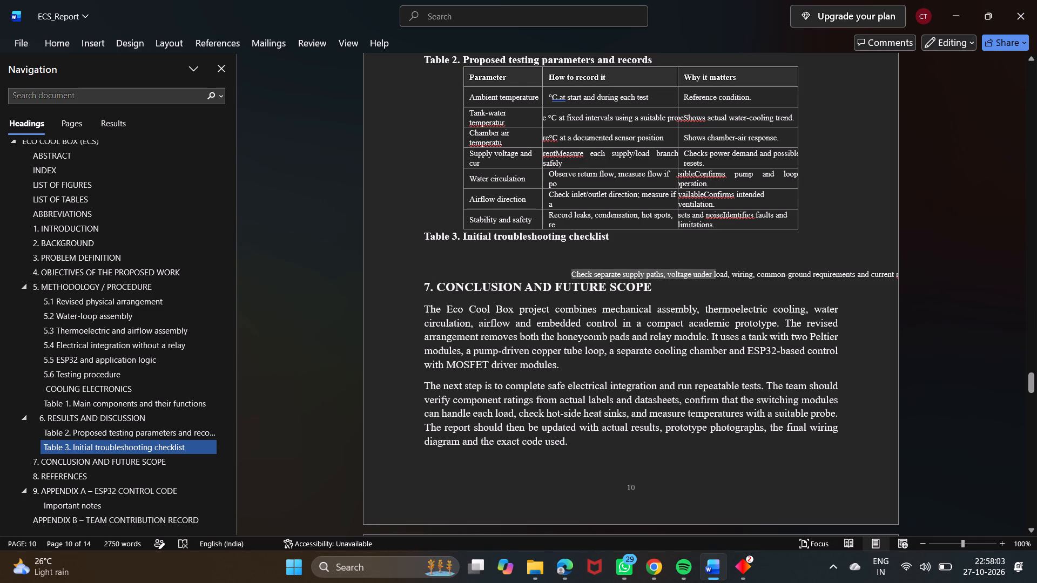
{"action": "left_click_drag", "start_coordinate": [726, 280], "coordinate": [884, 273]}
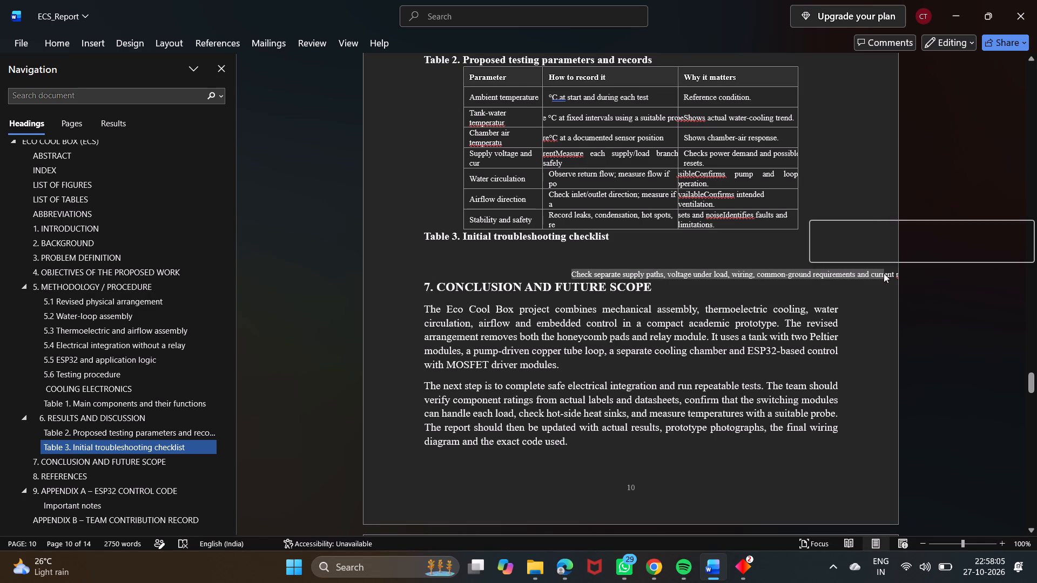
{"action": "key", "text": "BackSpace"}
Remove the remaining "ent r…" text fragment at the page edge between the Table 3 caption and the section 7 heading.
{"action": "key", "text": "Right"}
{"action": "key", "text": "Right"}
{"action": "key", "text": "Right"}
{"action": "key", "text": "Right"}
{"action": "key", "text": "Right"}
{"action": "key", "text": "Right"}
{"action": "key", "text": "Right"}
{"action": "key", "text": "Right"}
{"action": "key", "text": "Right"}
{"action": "key", "text": "Right"}
{"action": "key", "text": "Right"}
{"action": "key", "text": "Right"}
{"action": "key", "text": "Right"}
{"action": "key", "text": "Right"}
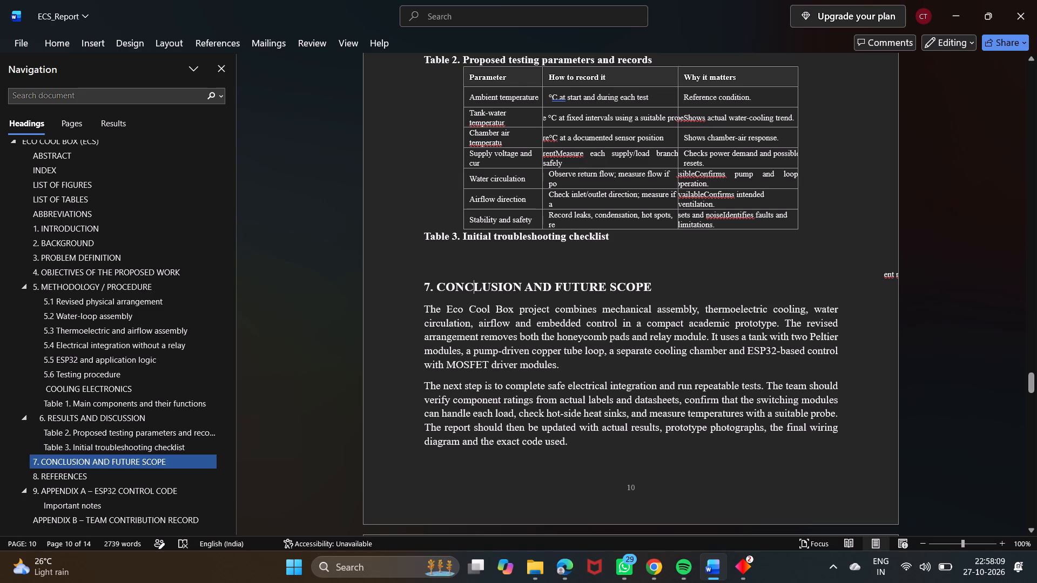
{"action": "key", "text": "Left"}
{"action": "key", "text": "Left"}
{"action": "key", "text": "Left"}
{"action": "key", "text": "Left"}
{"action": "key", "text": "Left"}
{"action": "key", "text": "Left"}
{"action": "key", "text": "Left"}
{"action": "key", "text": "Left"}
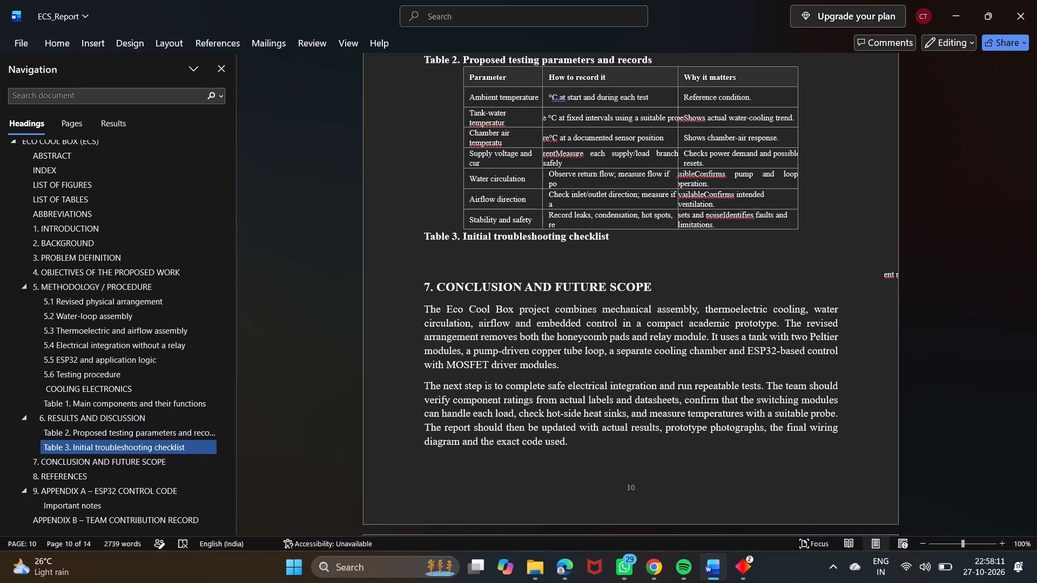
{"action": "key", "text": "BackSpace"}
{"action": "key", "text": "BackSpace"}
{"action": "key", "text": "BackSpace"}
{"action": "key", "text": "BackSpace"}
{"action": "key", "text": "BackSpace"}
{"action": "scroll", "coordinate": [884, 273], "scroll_direction": "up", "scroll_amount": 1}
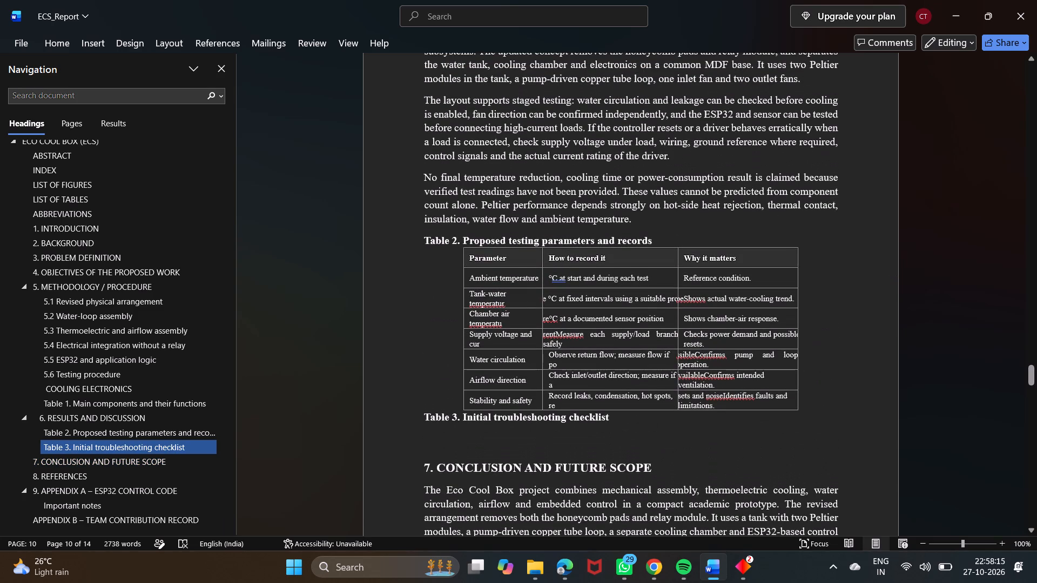
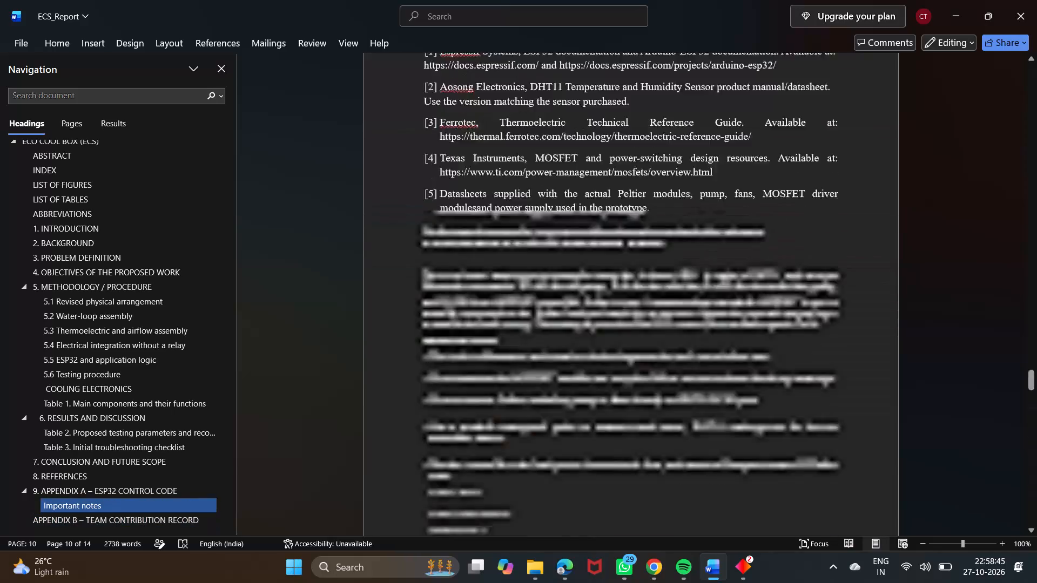
Place the insertion point in the blank area of page 9, just after Table 1, Main components and their functions.
{"action": "scroll", "coordinate": [652, 378], "scroll_direction": "down", "scroll_amount": 1}
{"action": "scroll", "coordinate": [652, 378], "scroll_direction": "up", "scroll_amount": 1}
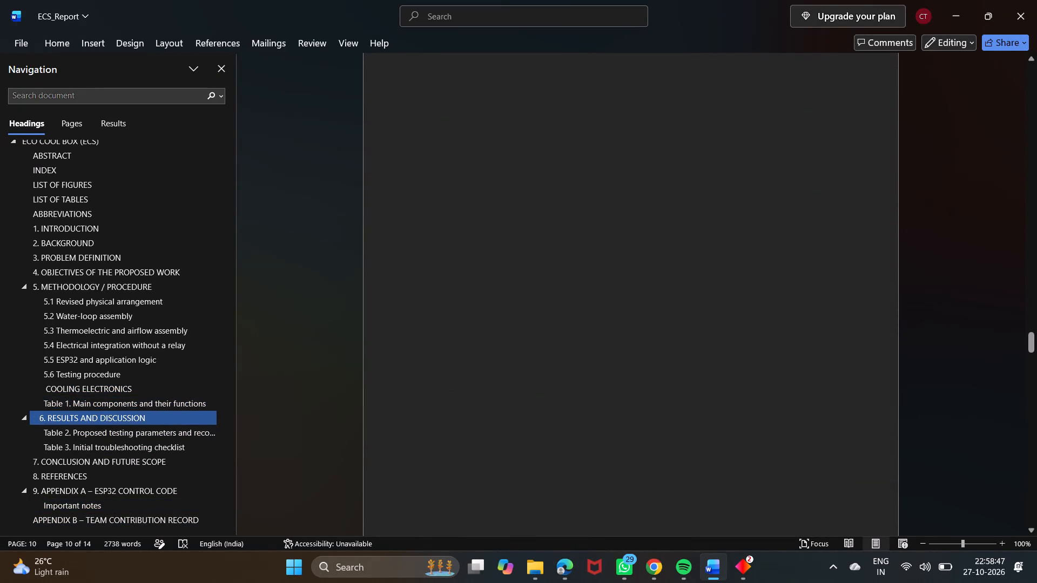
{"action": "scroll", "coordinate": [652, 378], "scroll_direction": "up", "scroll_amount": 1}
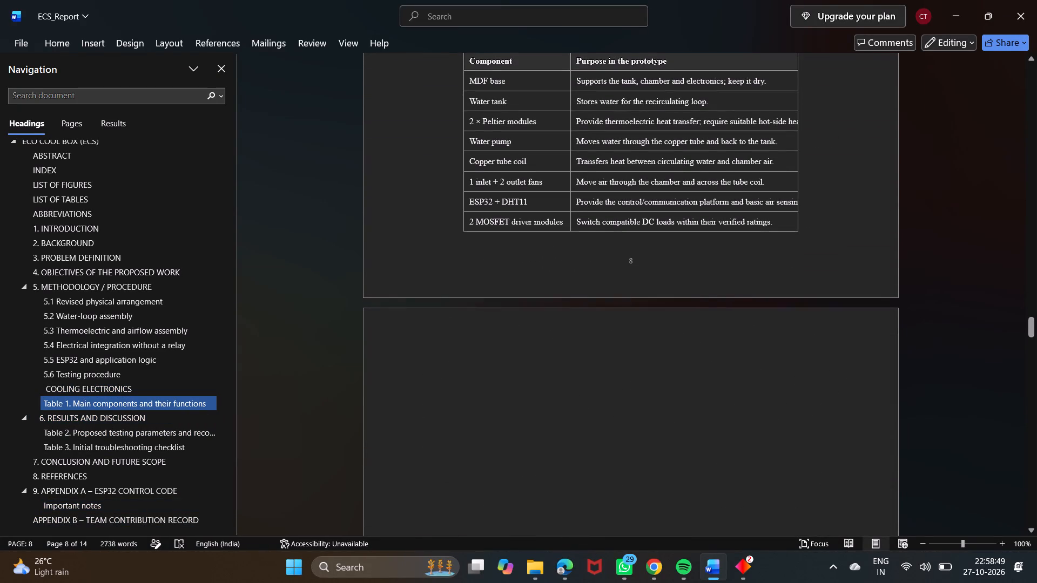
{"action": "right_click", "coordinate": [550, 398]}
{"action": "left_click", "coordinate": [483, 459]}
Paste the copied content on the blank page after Table 1, ahead of the "6. RESULTS AND DISCUSSION" heading.
{"action": "left_click", "coordinate": [469, 379]}
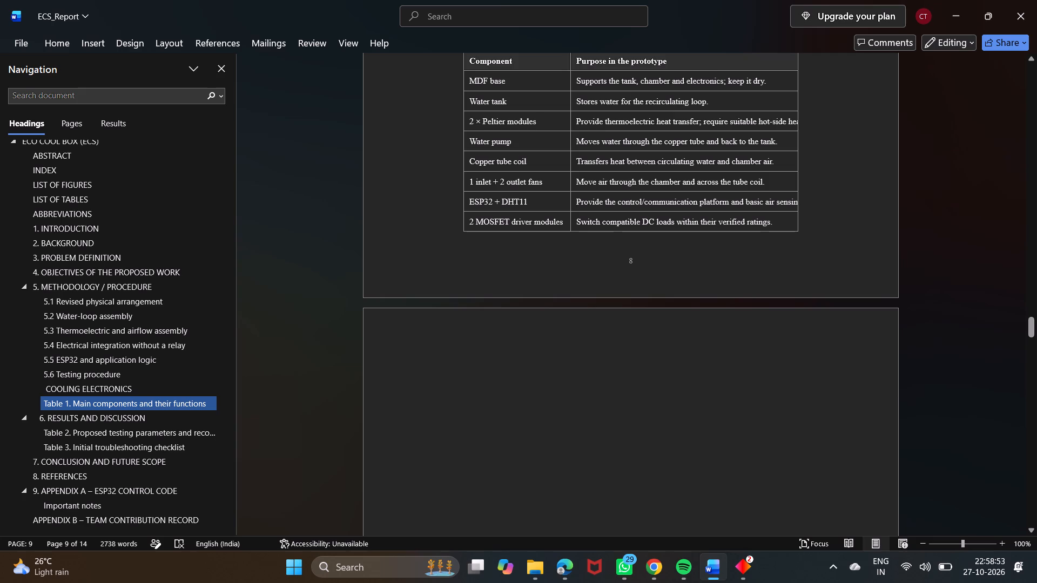
{"action": "left_click", "coordinate": [469, 379]}
{"action": "left_click", "coordinate": [513, 409]}
{"action": "scroll", "coordinate": [535, 416], "scroll_direction": "down", "scroll_amount": 1}
{"action": "key", "text": "ctrl+v"}
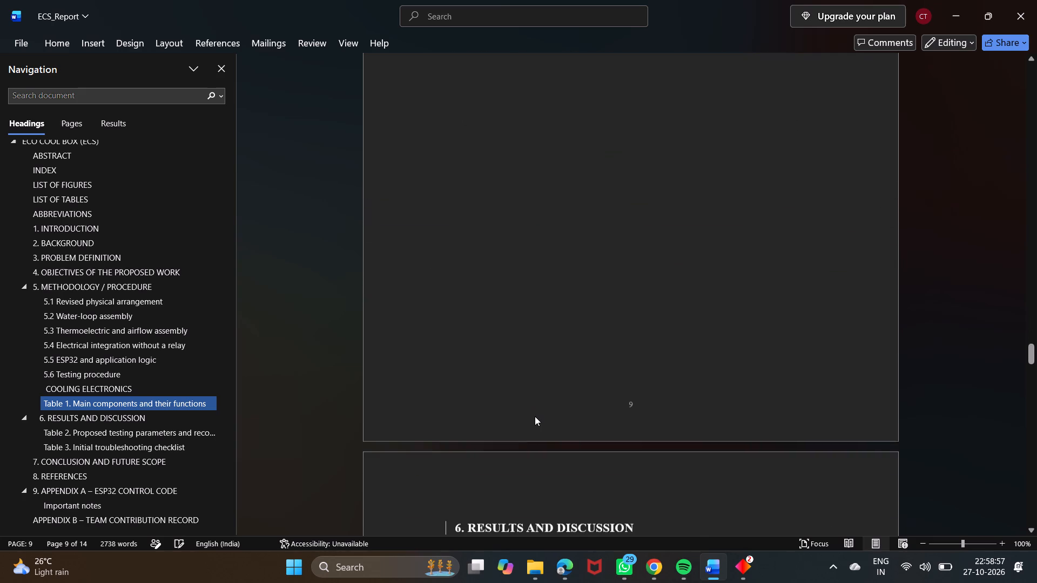
Review the report's layout from Table 1 and the Abstract through the References, the Appendix A code and Appendix B.
{"action": "scroll", "coordinate": [649, 254], "scroll_direction": "up", "scroll_amount": 3}
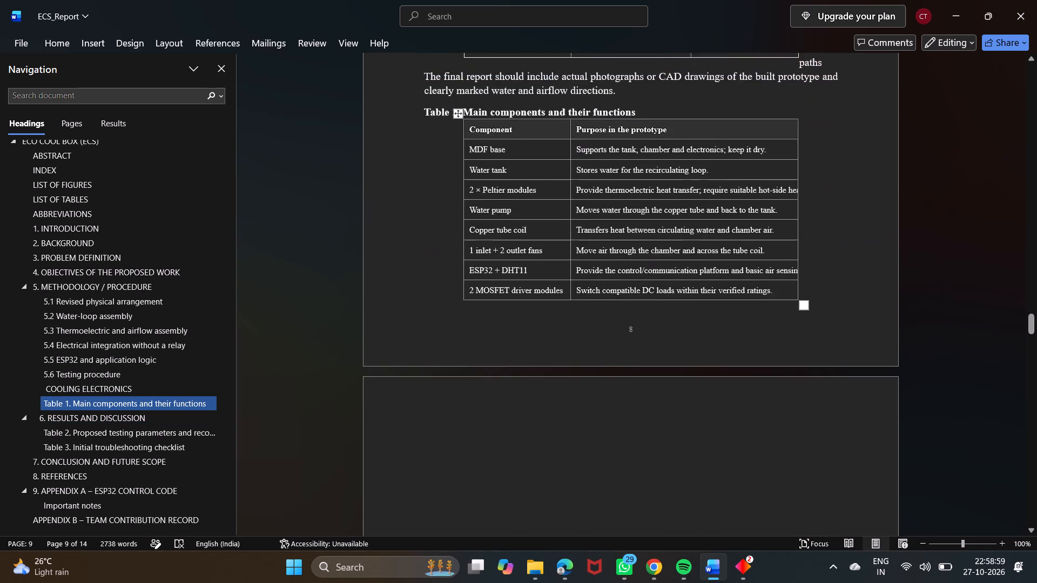
{"action": "scroll", "coordinate": [649, 254], "scroll_direction": "up", "scroll_amount": 4}
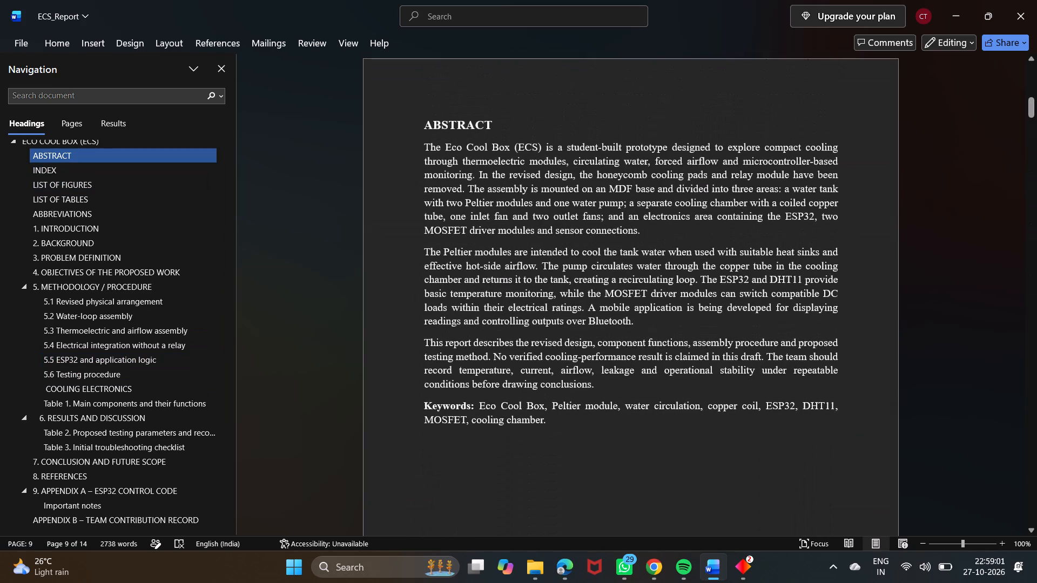
{"action": "scroll", "coordinate": [649, 254], "scroll_direction": "down", "scroll_amount": 16}
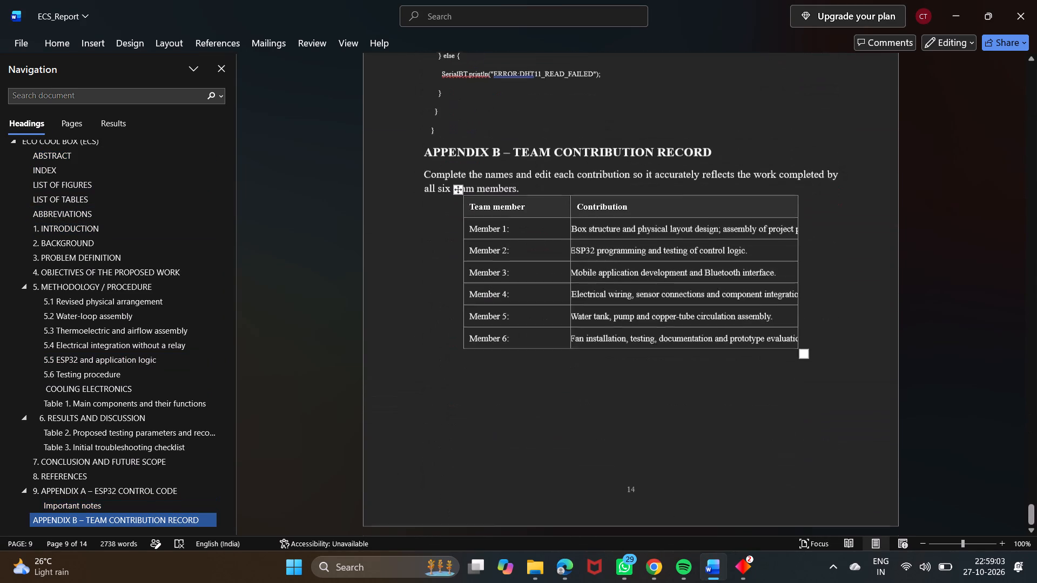
{"action": "scroll", "coordinate": [649, 254], "scroll_direction": "down", "scroll_amount": 3}
{"action": "scroll", "coordinate": [649, 254], "scroll_direction": "up", "scroll_amount": 8}
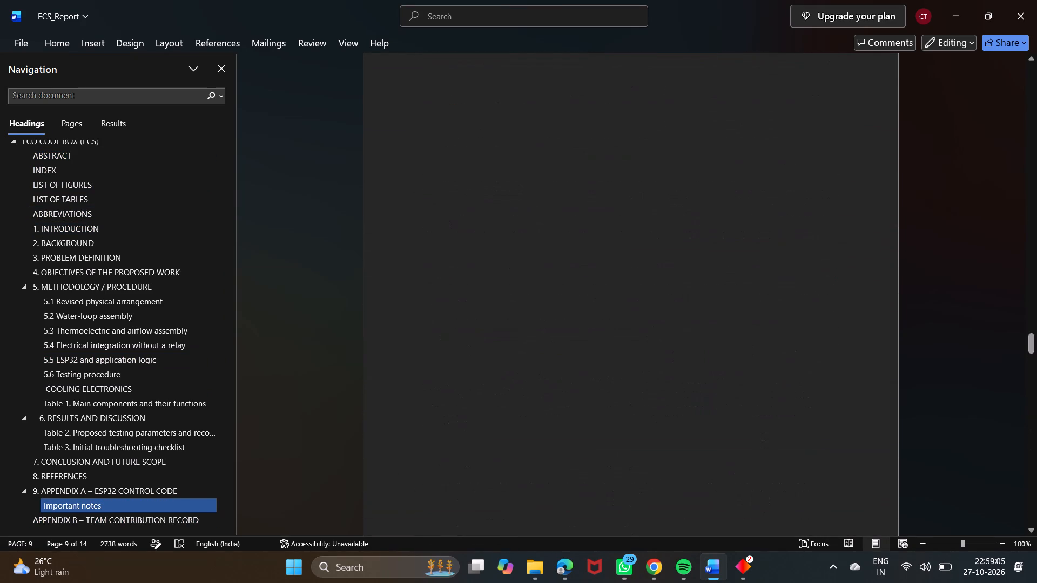
{"action": "scroll", "coordinate": [649, 254], "scroll_direction": "down", "scroll_amount": 2}
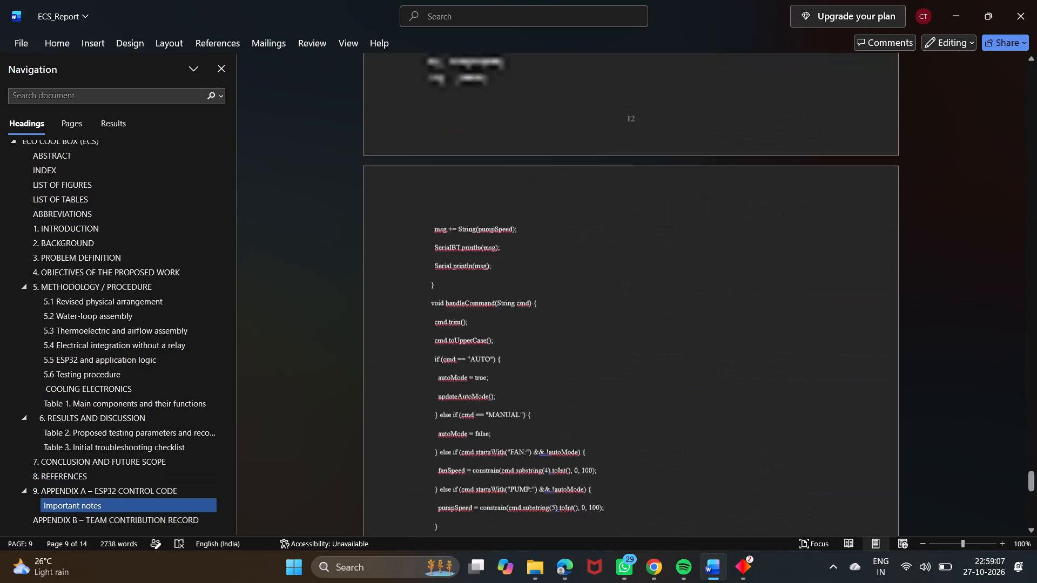
{"action": "scroll", "coordinate": [649, 254], "scroll_direction": "down", "scroll_amount": 1}
{"action": "scroll", "coordinate": [649, 254], "scroll_direction": "up", "scroll_amount": 2}
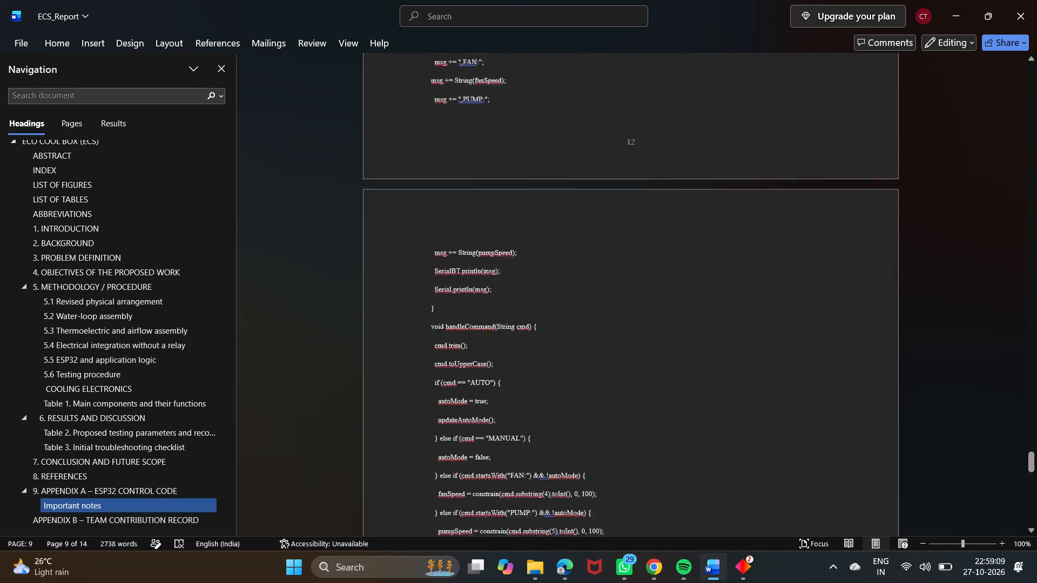
{"action": "scroll", "coordinate": [649, 254], "scroll_direction": "up", "scroll_amount": 3}
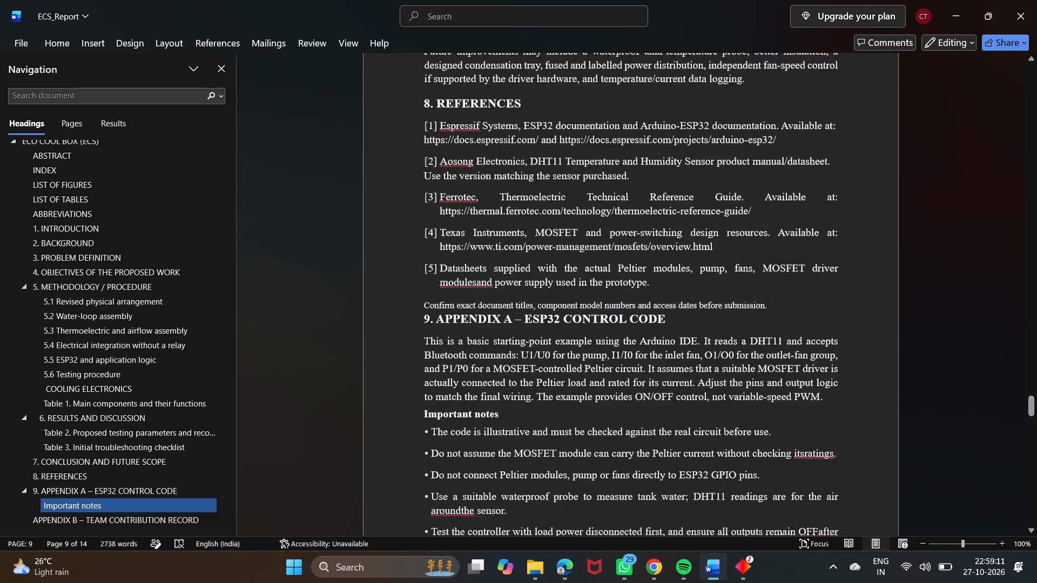
{"action": "scroll", "coordinate": [649, 254], "scroll_direction": "up", "scroll_amount": 2}
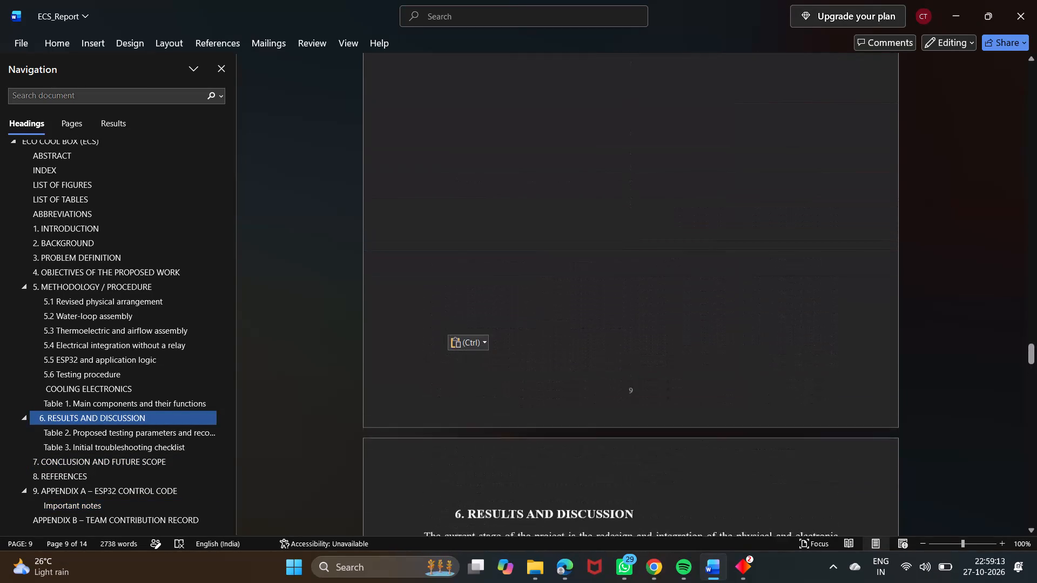
{"action": "scroll", "coordinate": [649, 254], "scroll_direction": "up", "scroll_amount": 1}
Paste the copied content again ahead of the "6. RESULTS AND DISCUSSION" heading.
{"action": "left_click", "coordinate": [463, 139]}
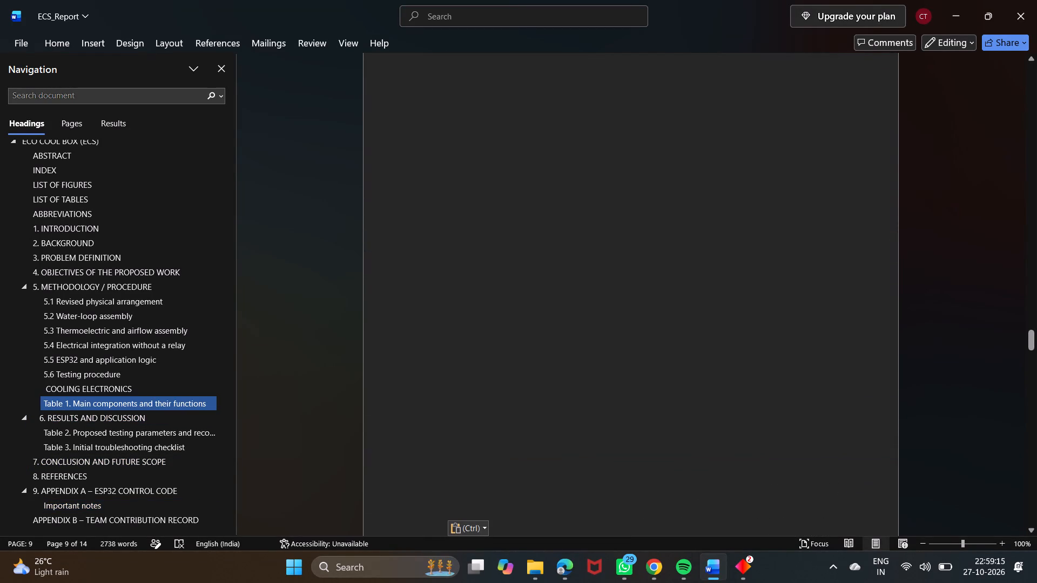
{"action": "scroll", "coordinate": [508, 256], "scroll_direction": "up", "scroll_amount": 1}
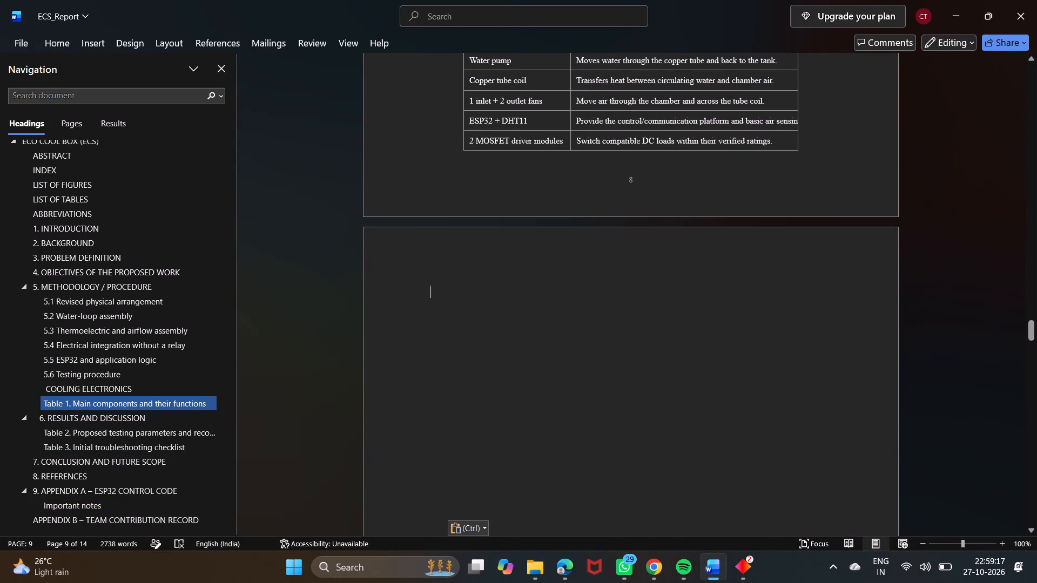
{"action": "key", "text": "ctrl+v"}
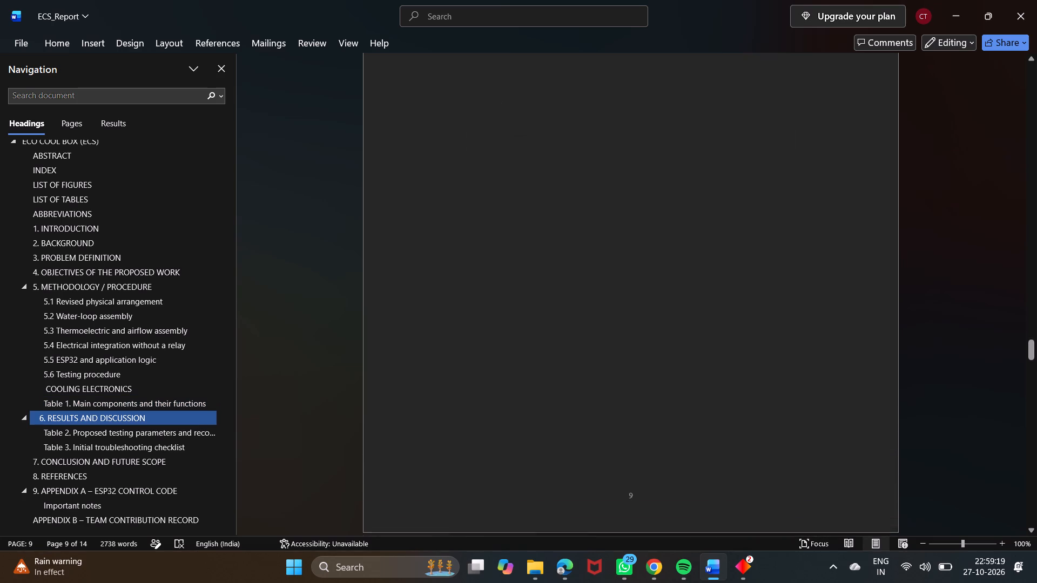
Delete the newly pasted box and the blank page before the "6. RESULTS AND DISCUSSION" heading.
{"action": "key", "text": "BackSpace"}
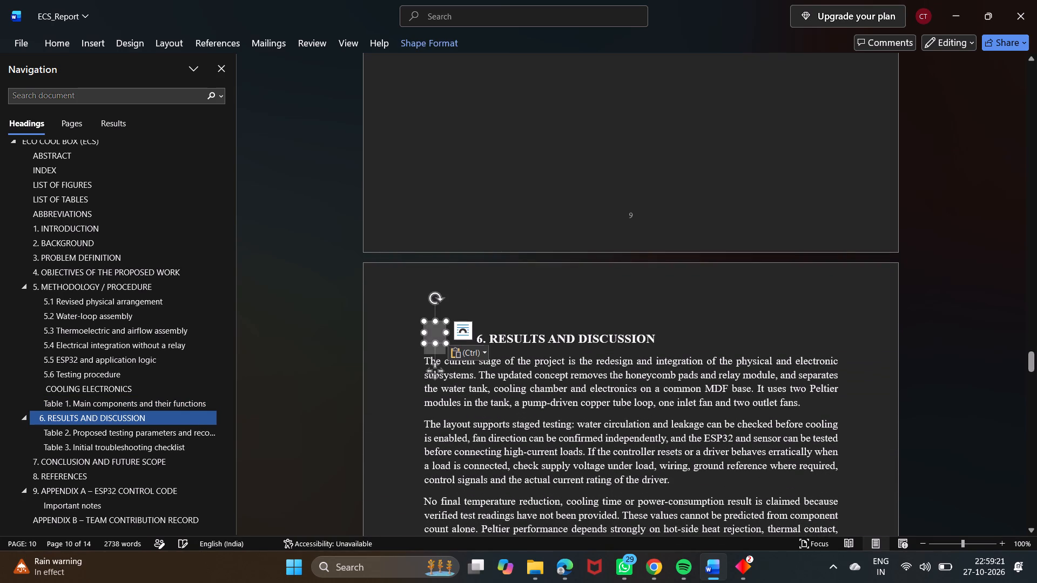
{"action": "key", "text": "BackSpace"}
{"action": "key", "text": "BackSpace"}
{"action": "key", "text": "BackSpace"}
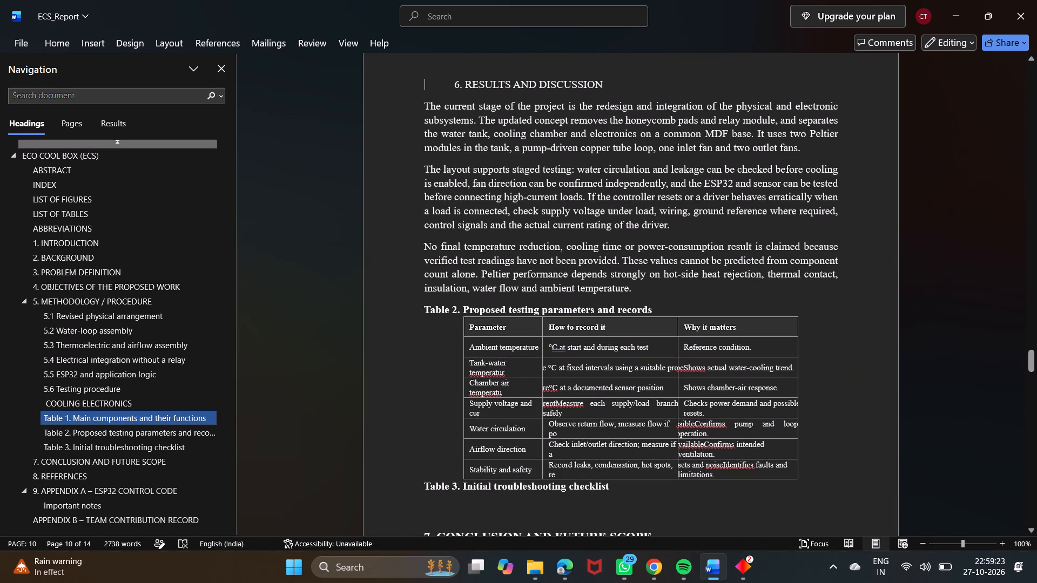
Review the page layout from section 6 through the appendices, and from the cover page to the Abstract and Index.
{"action": "scroll", "coordinate": [615, 317], "scroll_direction": "down", "scroll_amount": 3}
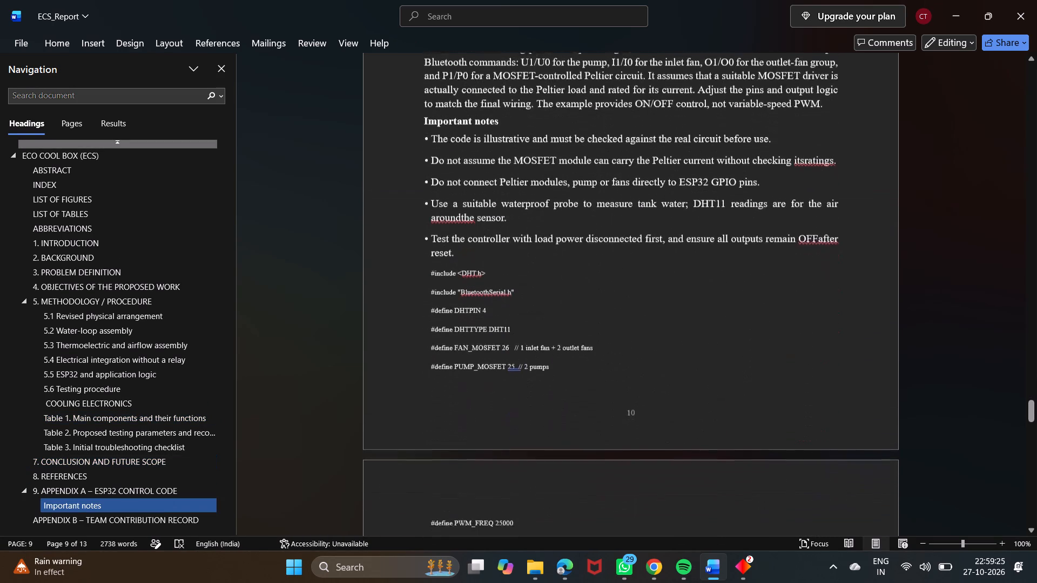
{"action": "scroll", "coordinate": [615, 317], "scroll_direction": "down", "scroll_amount": 4}
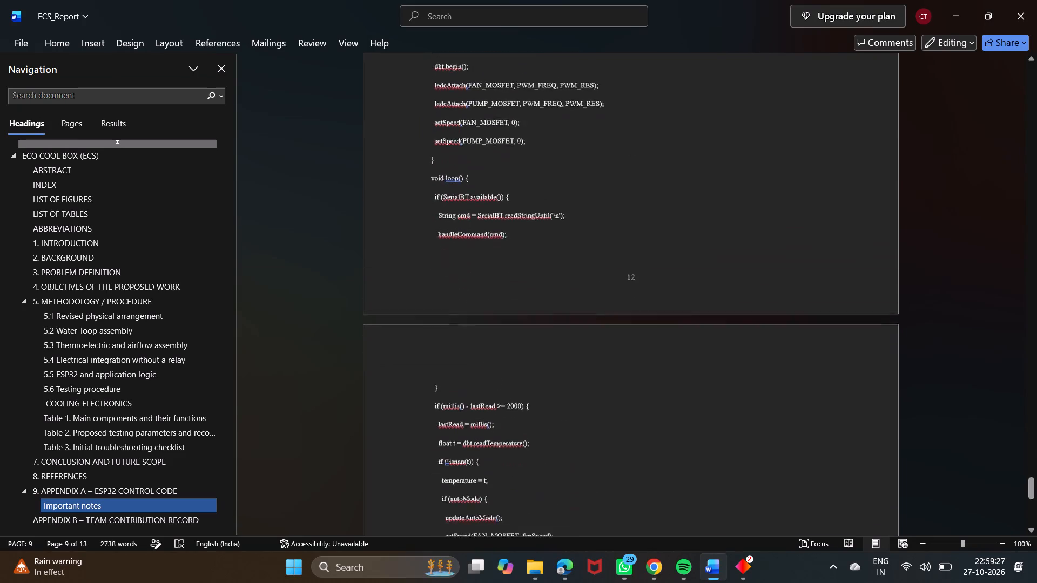
{"action": "scroll", "coordinate": [615, 317], "scroll_direction": "down", "scroll_amount": 2}
{"action": "scroll", "coordinate": [615, 317], "scroll_direction": "up", "scroll_amount": 3}
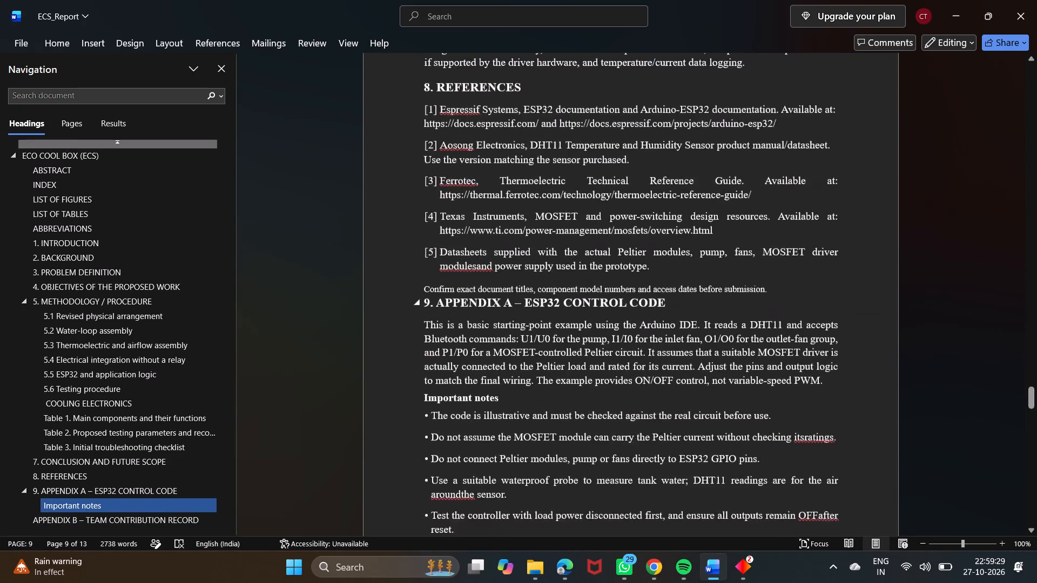
{"action": "scroll", "coordinate": [615, 317], "scroll_direction": "up", "scroll_amount": 4}
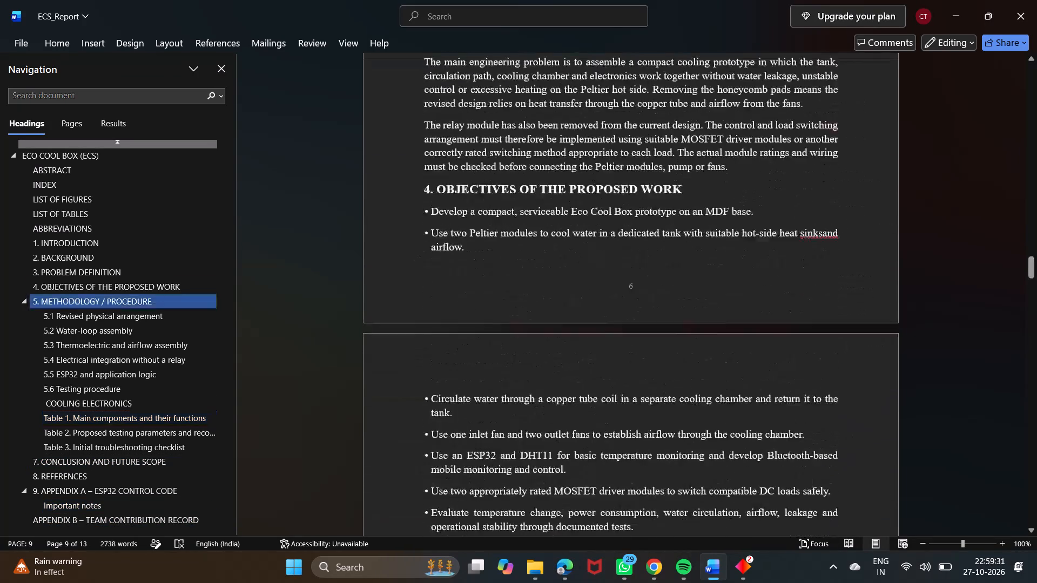
{"action": "scroll", "coordinate": [615, 317], "scroll_direction": "up", "scroll_amount": 3}
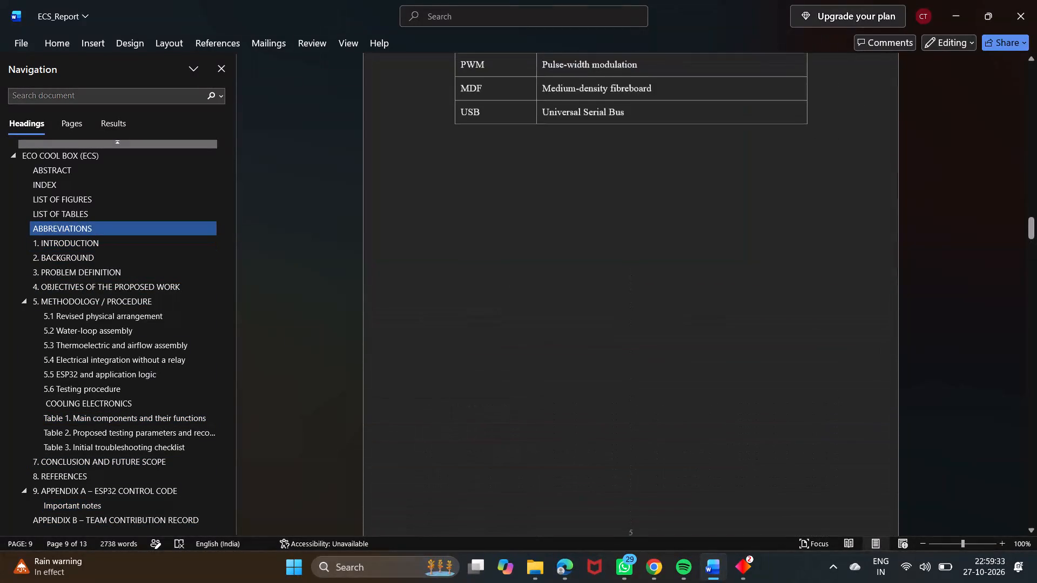
{"action": "scroll", "coordinate": [615, 317], "scroll_direction": "up", "scroll_amount": 3}
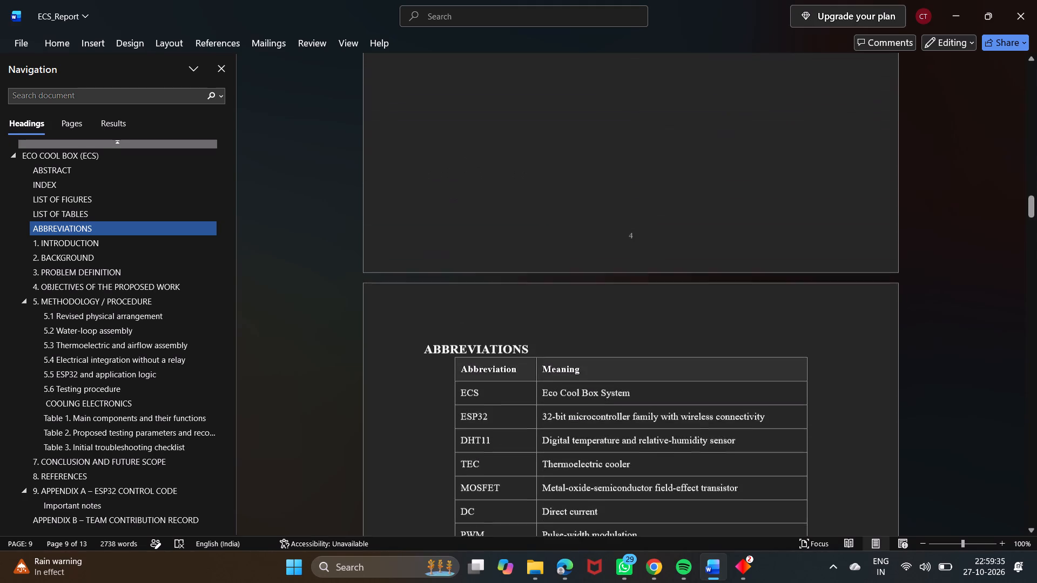
{"action": "scroll", "coordinate": [615, 317], "scroll_direction": "up", "scroll_amount": 3}
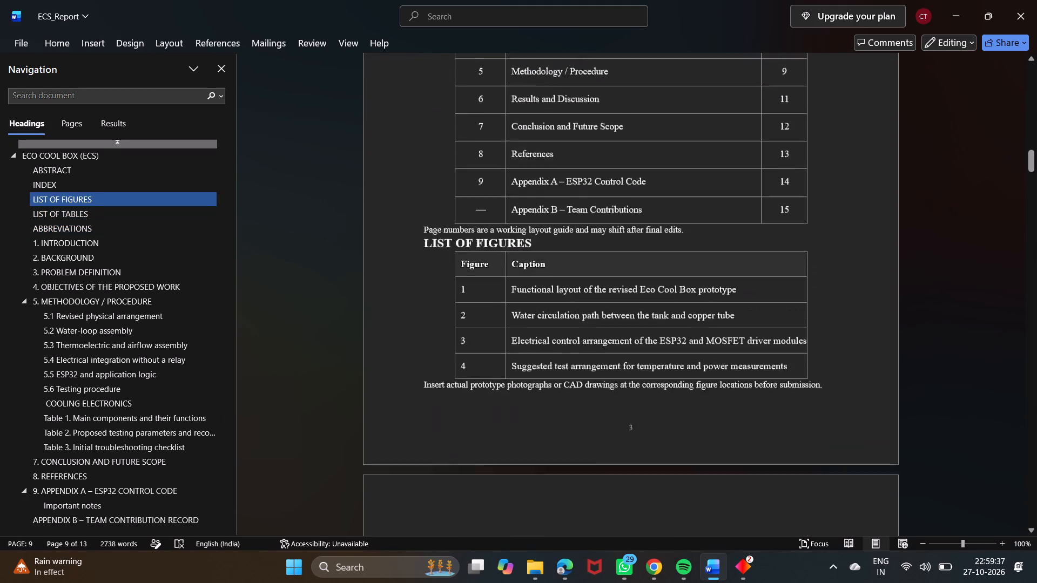
{"action": "scroll", "coordinate": [615, 317], "scroll_direction": "up", "scroll_amount": 4}
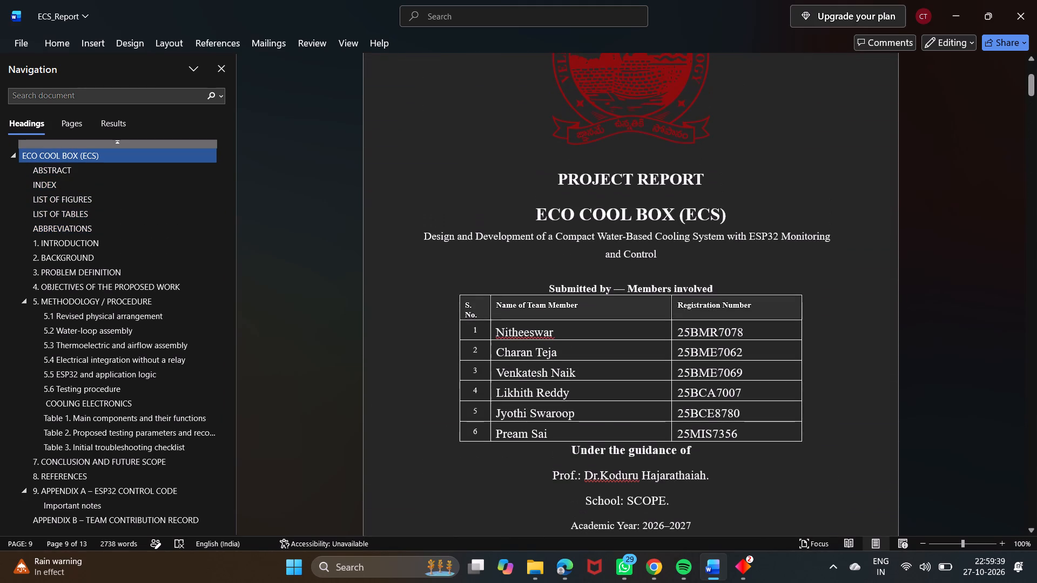
{"action": "scroll", "coordinate": [615, 317], "scroll_direction": "up", "scroll_amount": 1}
{"action": "scroll", "coordinate": [615, 317], "scroll_direction": "down", "scroll_amount": 2}
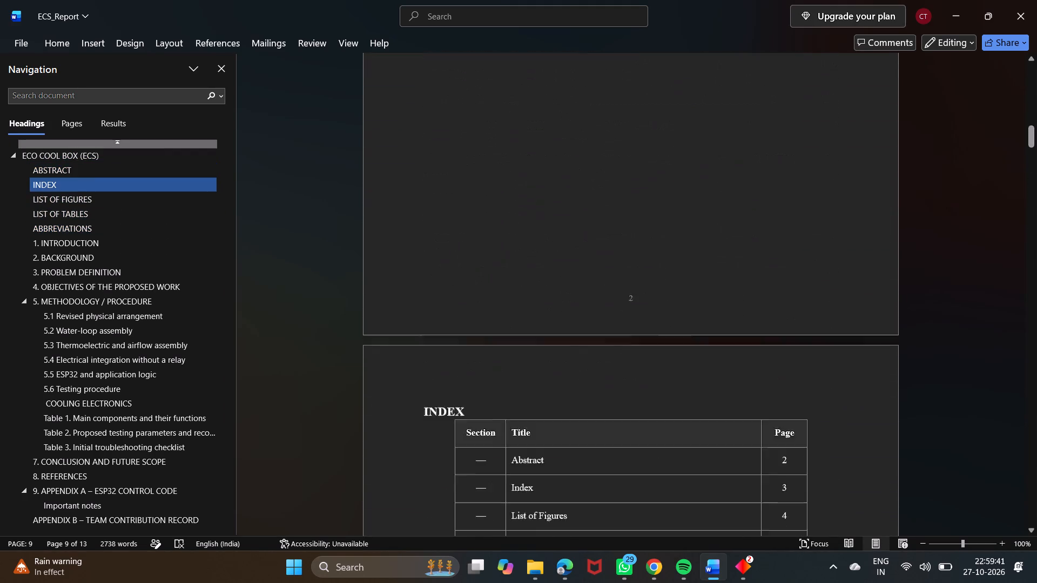
{"action": "scroll", "coordinate": [615, 317], "scroll_direction": "down", "scroll_amount": 1}
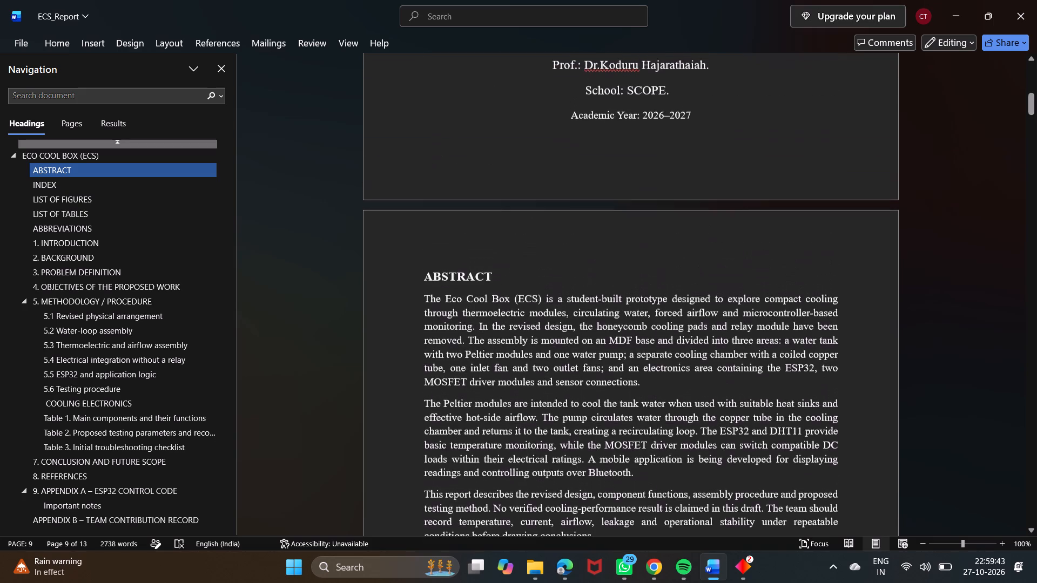
{"action": "scroll", "coordinate": [615, 317], "scroll_direction": "down", "scroll_amount": 1}
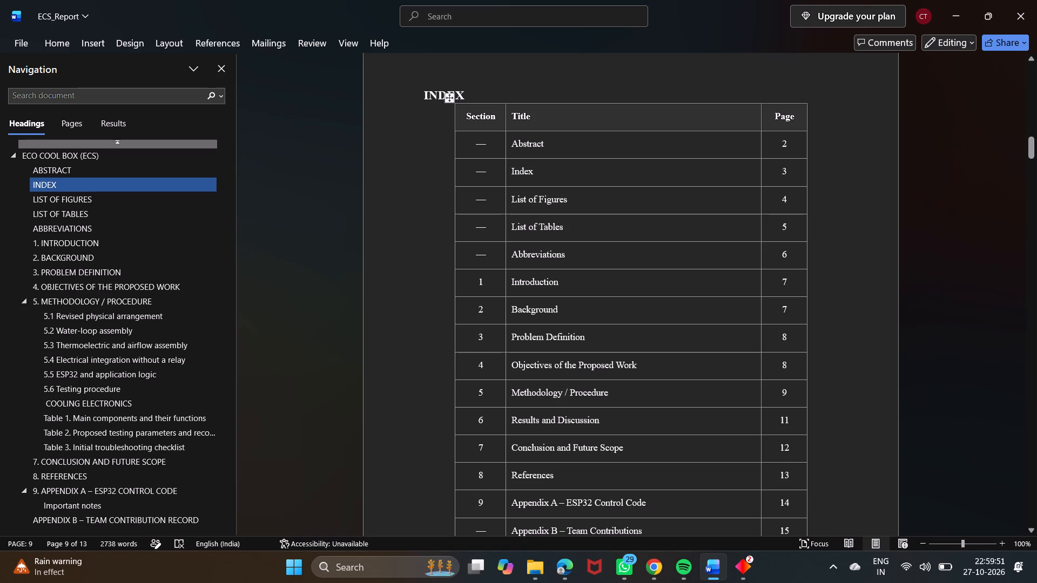
Delete the note "Page numbers are a working layout guide and may shift after final edits." below the Index table.
{"action": "scroll", "coordinate": [529, 295], "scroll_direction": "down", "scroll_amount": 1}
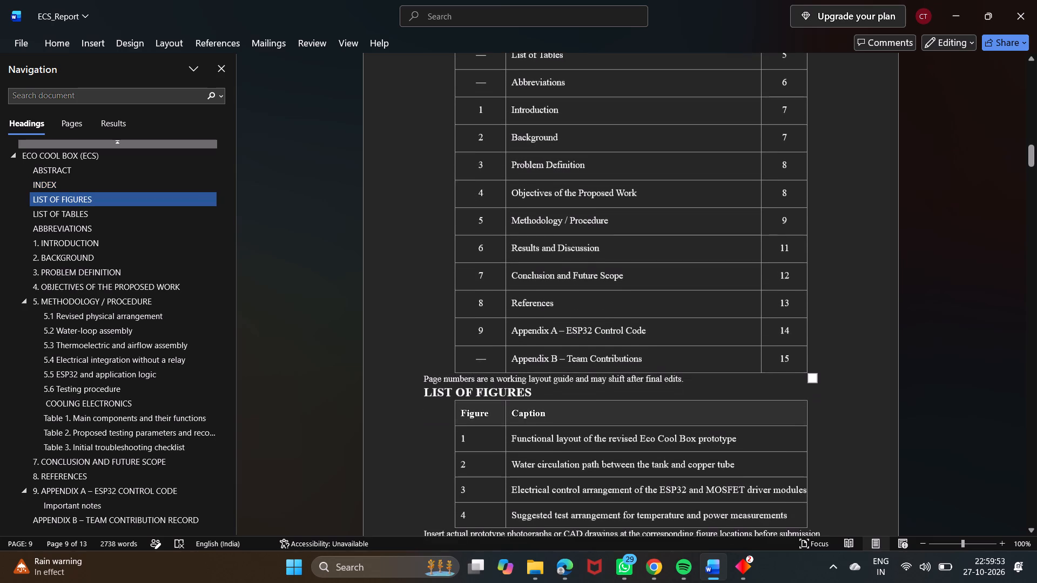
{"action": "scroll", "coordinate": [529, 295], "scroll_direction": "down", "scroll_amount": 1}
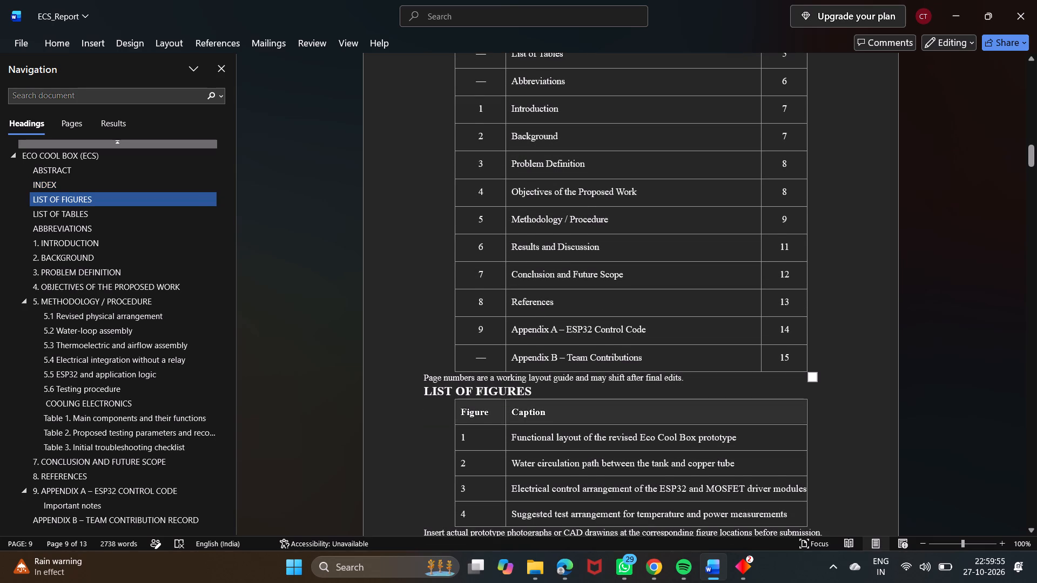
{"action": "left_click", "coordinate": [685, 272]}
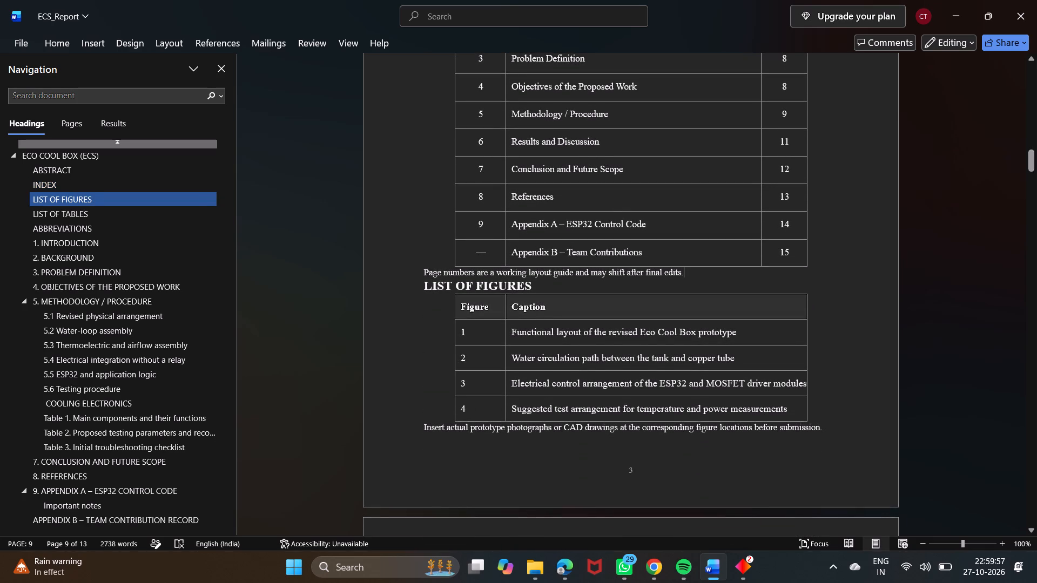
{"action": "key", "text": "BackSpace"}
{"action": "key", "text": "BackSpace"}
{"action": "key", "text": "BackSpace"}
{"action": "key", "text": "BackSpace"}
{"action": "key", "text": "BackSpace"}
{"action": "key", "text": "BackSpace"}
{"action": "key", "text": "BackSpace"}
{"action": "key", "text": "BackSpace"}
{"action": "key", "text": "BackSpace"}
{"action": "key", "text": "BackSpace"}
{"action": "key", "text": "BackSpace"}
{"action": "key", "text": "BackSpace"}
{"action": "key", "text": "BackSpace"}
{"action": "key", "text": "BackSpace"}
{"action": "key", "text": "BackSpace"}
{"action": "key", "text": "BackSpace"}
{"action": "key", "text": "BackSpace"}
{"action": "key", "text": "BackSpace"}
{"action": "key", "text": "BackSpace"}
{"action": "key", "text": "BackSpace"}
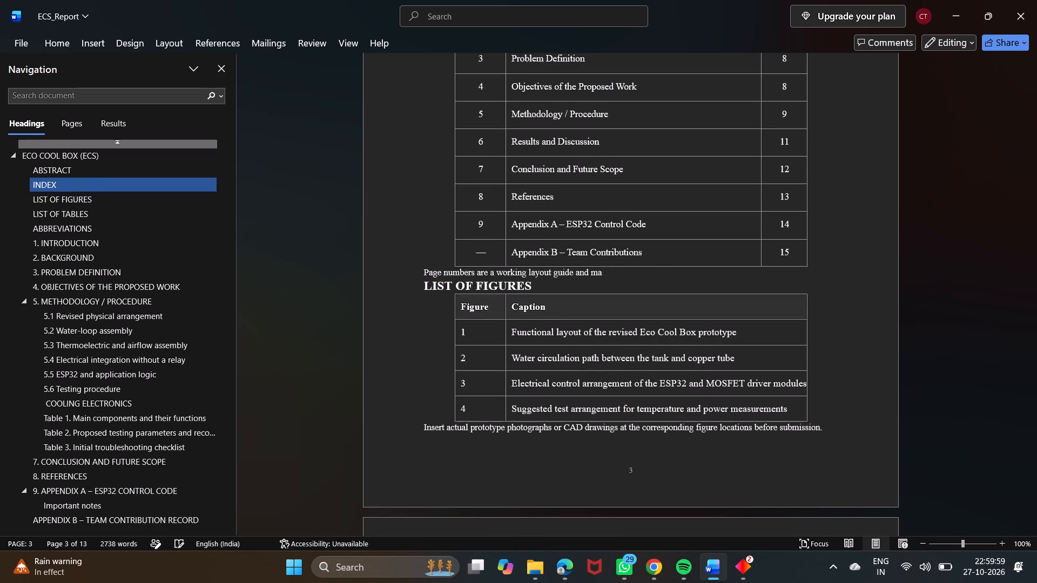
{"action": "key", "text": "BackSpace"}
{"action": "key", "text": "BackSpace"}
{"action": "key", "text": "BackSpace"}
{"action": "key", "text": "BackSpace"}
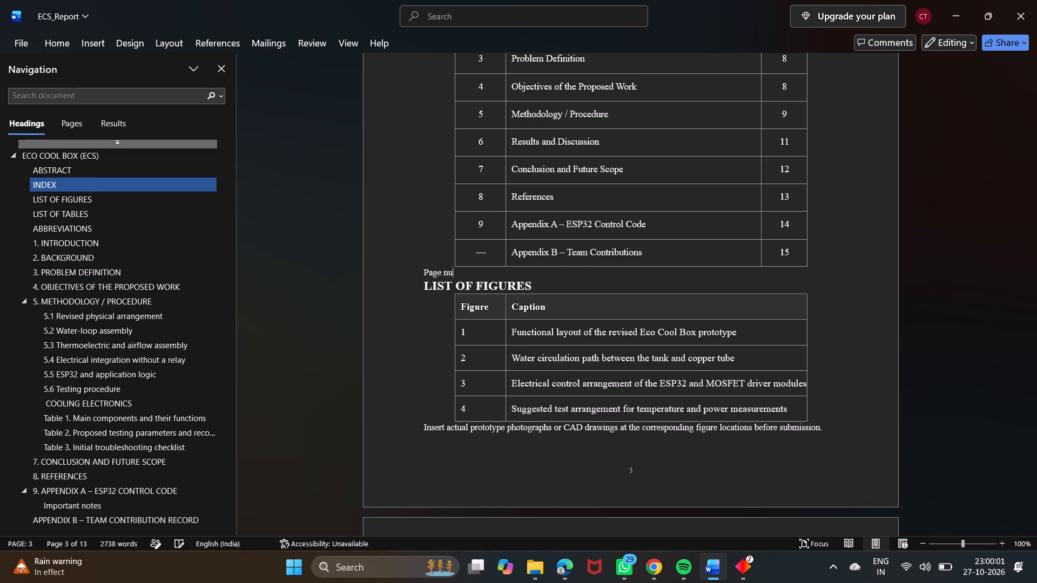
{"action": "key", "text": "BackSpace"}
{"action": "key", "text": "BackSpace"}
{"action": "key", "text": "BackSpace"}
{"action": "key", "text": "BackSpace"}
{"action": "key", "text": "BackSpace"}
{"action": "key", "text": "BackSpace"}
{"action": "key", "text": "BackSpace"}
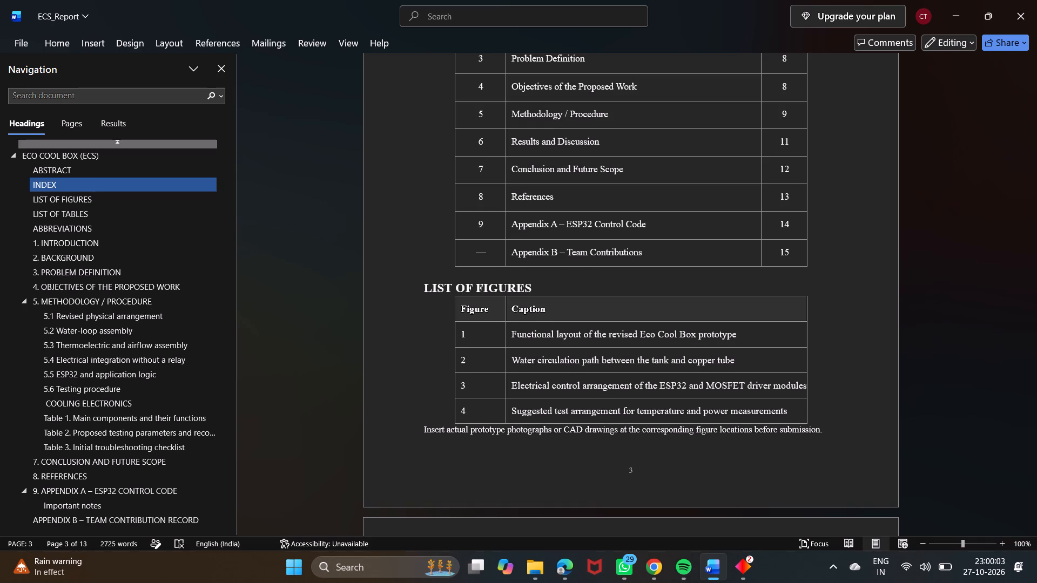
Delete the note about inserting prototype photographs or CAD drawings below the List of Figures table, pulling "LIST OF TABLES" up into its place.
{"action": "left_click", "coordinate": [834, 431]}
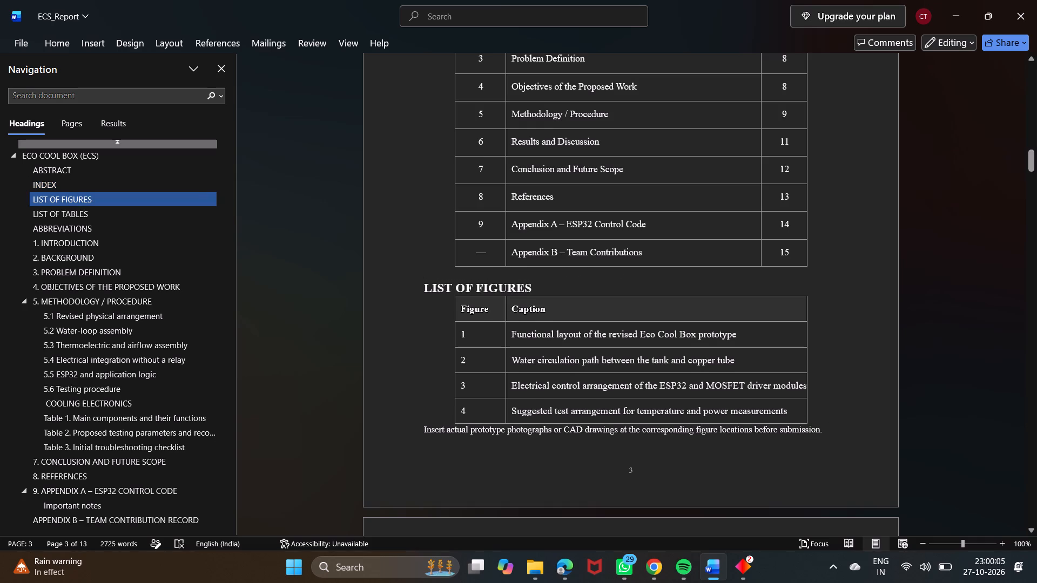
{"action": "key", "text": "BackSpace"}
{"action": "key", "text": "BackSpace"}
{"action": "key", "text": "BackSpace"}
{"action": "key", "text": "BackSpace"}
{"action": "key", "text": "BackSpace"}
{"action": "key", "text": "BackSpace"}
{"action": "key", "text": "BackSpace"}
{"action": "key", "text": "BackSpace"}
{"action": "key", "text": "BackSpace"}
{"action": "key", "text": "BackSpace"}
{"action": "key", "text": "BackSpace"}
{"action": "key", "text": "BackSpace"}
{"action": "key", "text": "BackSpace"}
{"action": "key", "text": "BackSpace"}
{"action": "key", "text": "BackSpace"}
{"action": "key", "text": "BackSpace"}
{"action": "key", "text": "BackSpace"}
{"action": "key", "text": "BackSpace"}
{"action": "key", "text": "BackSpace"}
{"action": "key", "text": "BackSpace"}
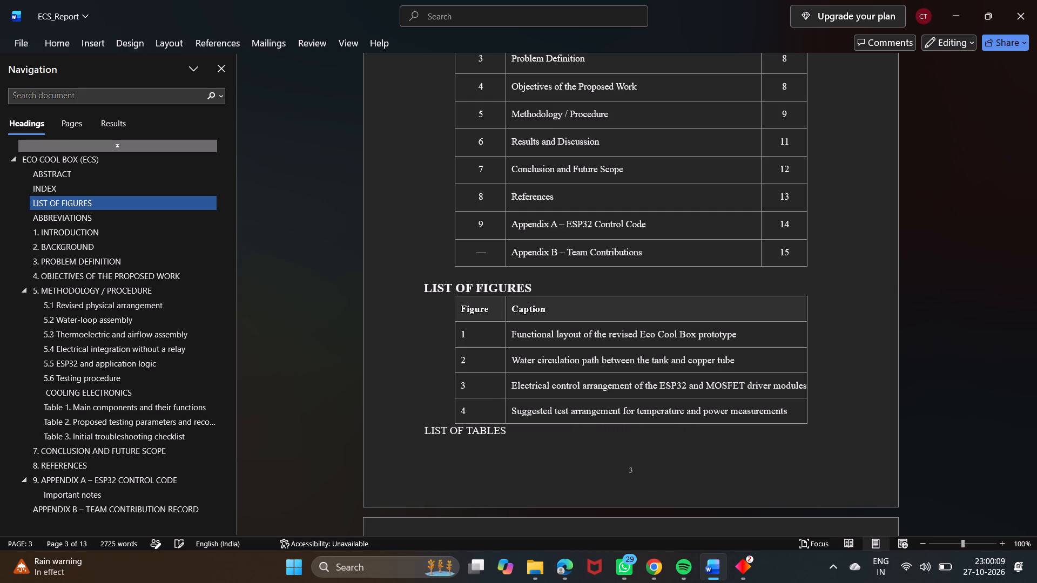
Move the "LIST OF TABLES" heading onto the next page above its table, with a blank line between them.
{"action": "scroll", "coordinate": [834, 431], "scroll_direction": "down", "scroll_amount": 1}
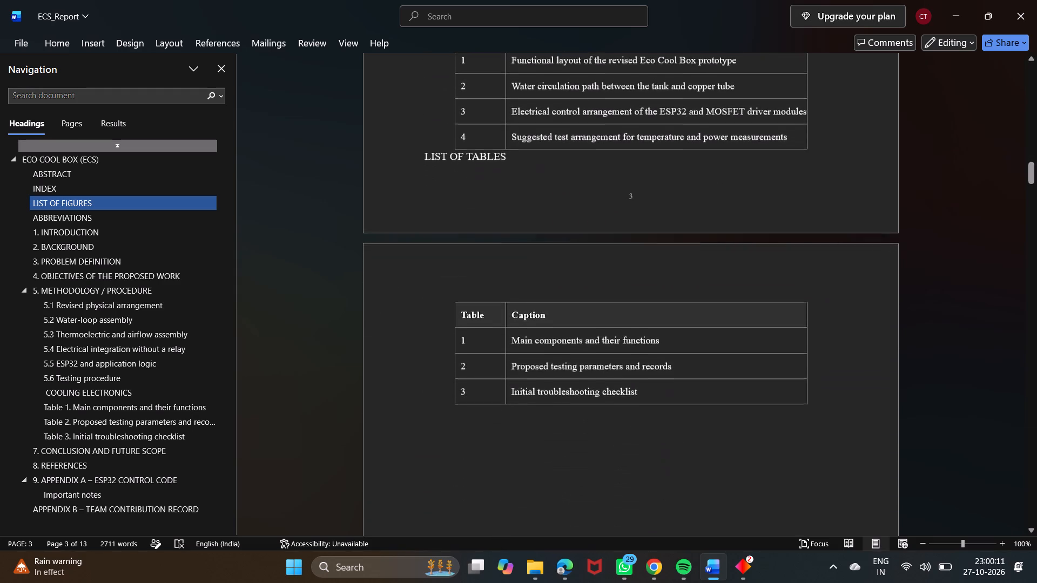
{"action": "scroll", "coordinate": [834, 431], "scroll_direction": "down", "scroll_amount": 1}
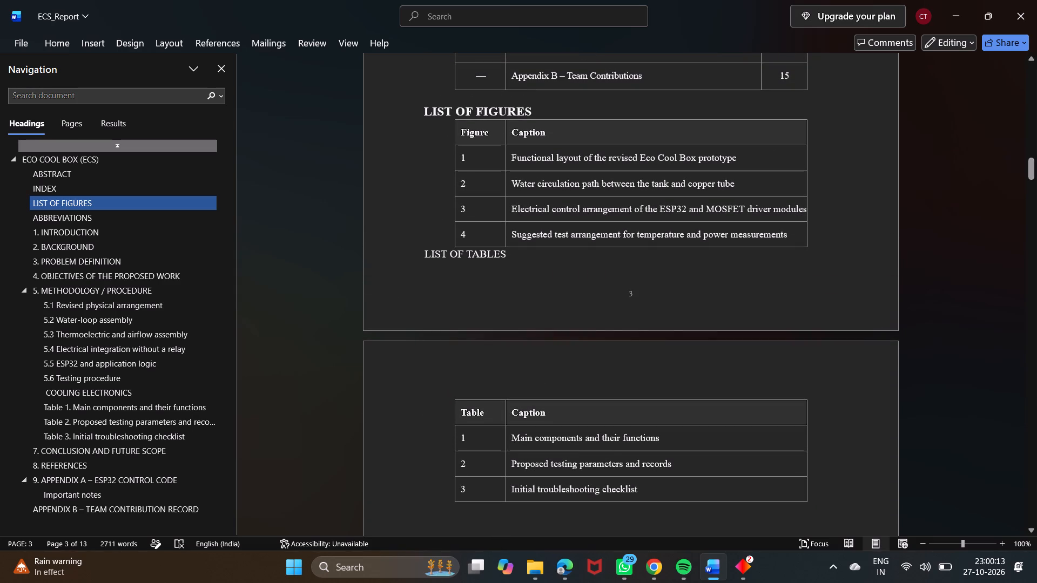
{"action": "left_click", "coordinate": [421, 251]}
{"action": "key", "text": "Return"}
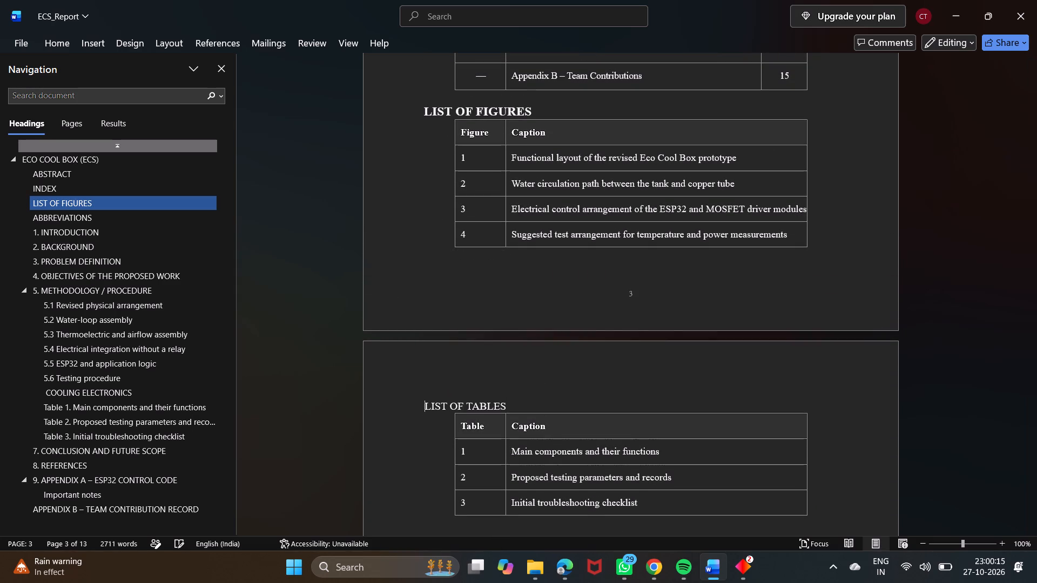
{"action": "left_click", "coordinate": [521, 406]}
{"action": "key", "text": "Return"}
Add a blank line between the "ABBREVIATIONS" heading and its table.
{"action": "scroll", "coordinate": [521, 406], "scroll_direction": "down", "scroll_amount": 1}
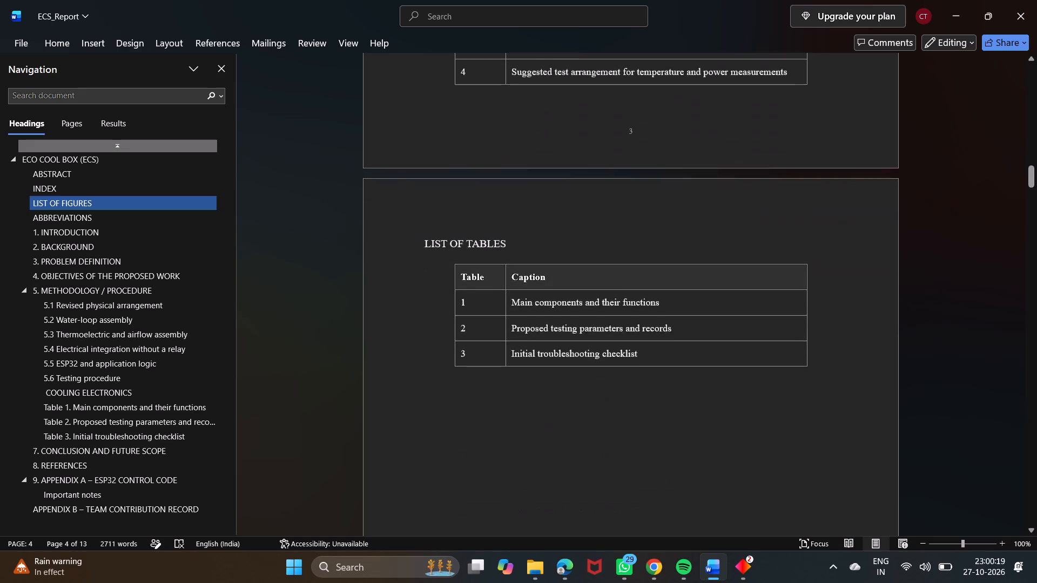
{"action": "scroll", "coordinate": [521, 406], "scroll_direction": "down", "scroll_amount": 2}
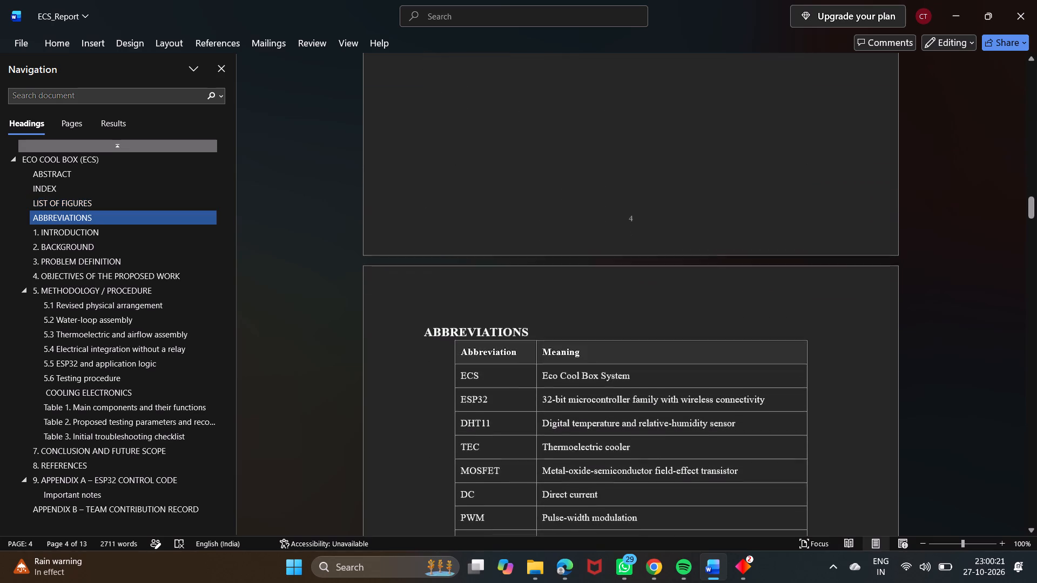
{"action": "scroll", "coordinate": [521, 406], "scroll_direction": "down", "scroll_amount": 1}
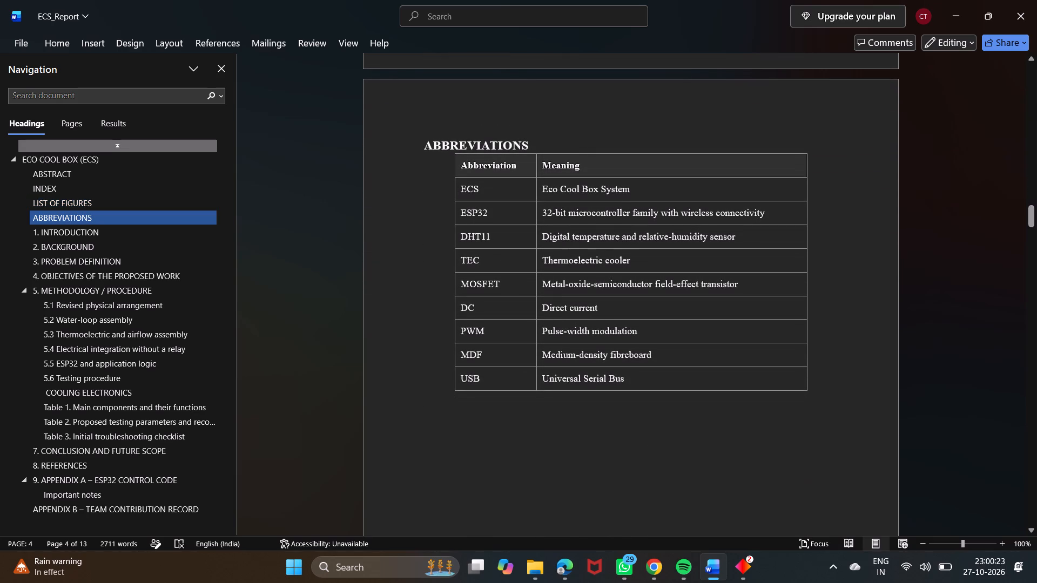
{"action": "left_click", "coordinate": [535, 139]}
{"action": "key", "text": "Return"}
Delete the caption "Figure 1. Functional layout of the revised prototype (conceptual, not to scale)" above the water tank and chamber table in section 5.6.
{"action": "scroll", "coordinate": [535, 139], "scroll_direction": "down", "scroll_amount": 1}
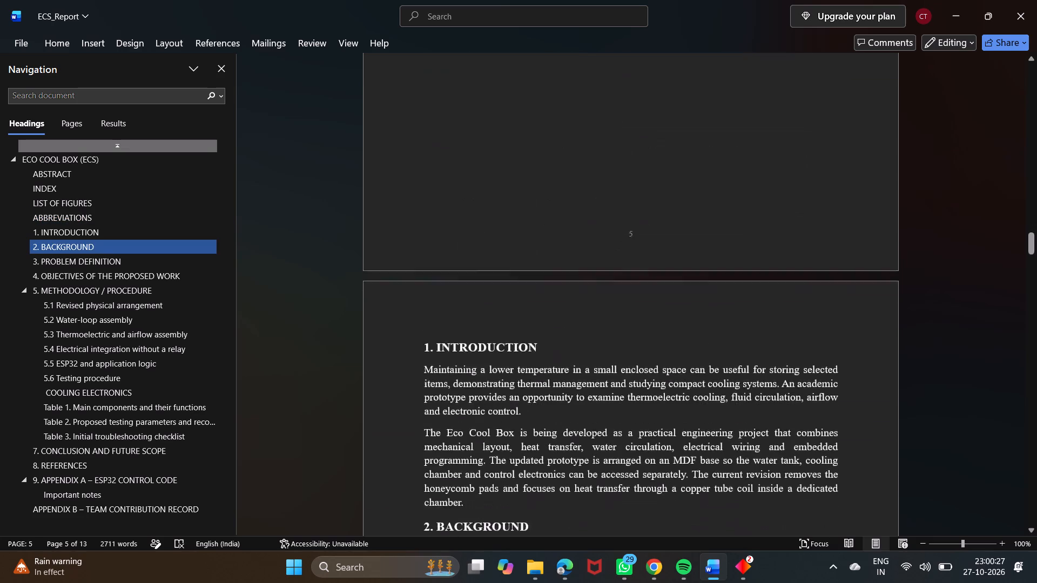
{"action": "scroll", "coordinate": [535, 139], "scroll_direction": "down", "scroll_amount": 3}
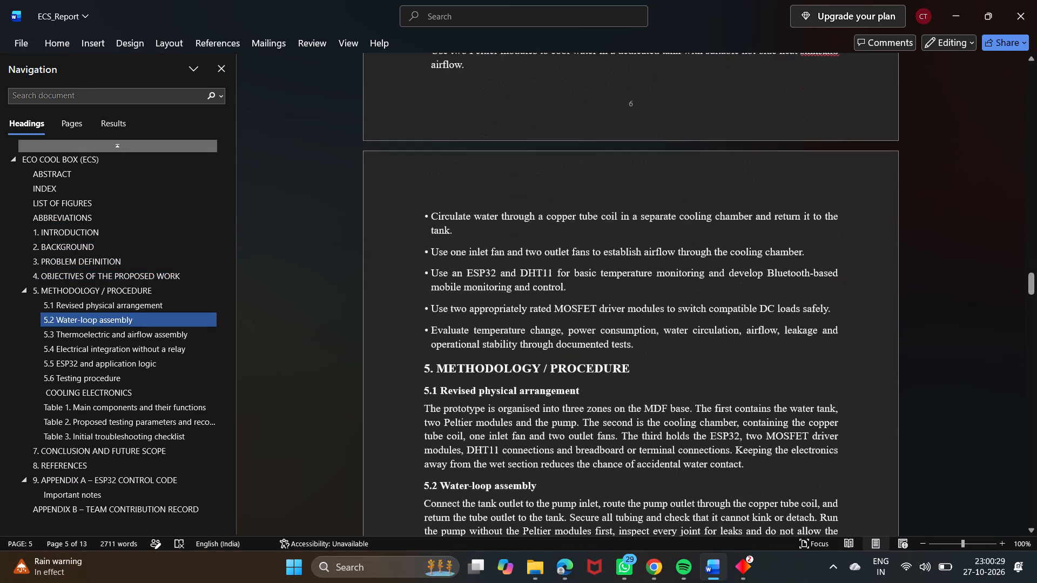
{"action": "scroll", "coordinate": [535, 139], "scroll_direction": "down", "scroll_amount": 1}
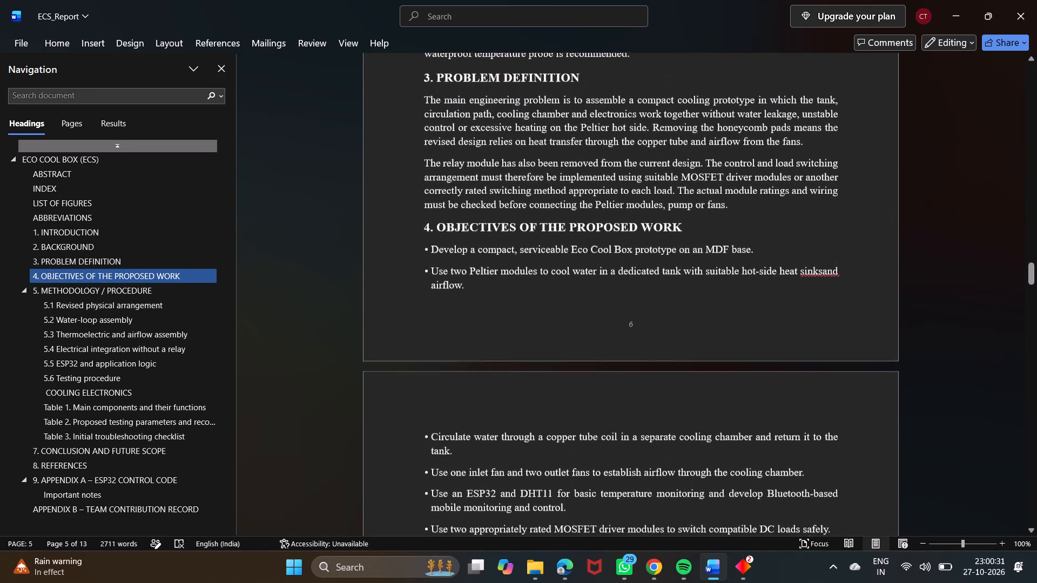
{"action": "scroll", "coordinate": [535, 139], "scroll_direction": "down", "scroll_amount": 3}
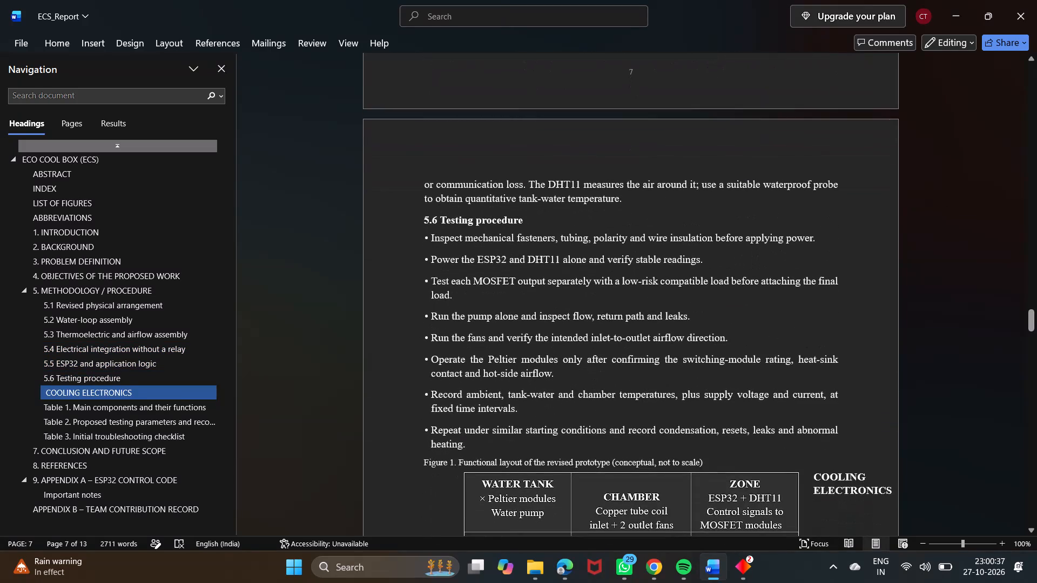
{"action": "scroll", "coordinate": [535, 139], "scroll_direction": "down", "scroll_amount": 1}
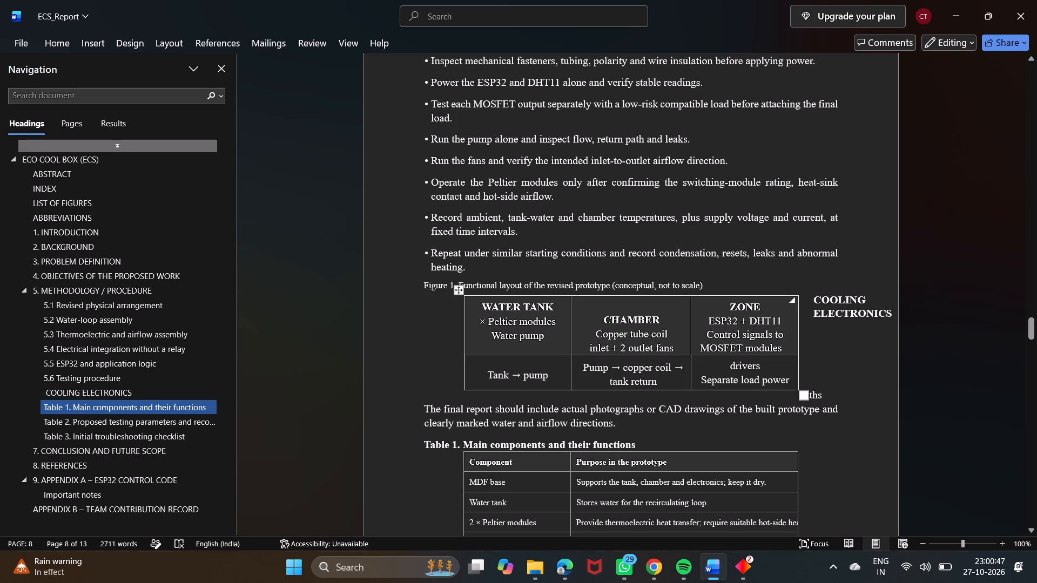
{"action": "left_click", "coordinate": [704, 287]}
{"action": "left_click_drag", "start_coordinate": [704, 287], "coordinate": [464, 290]}
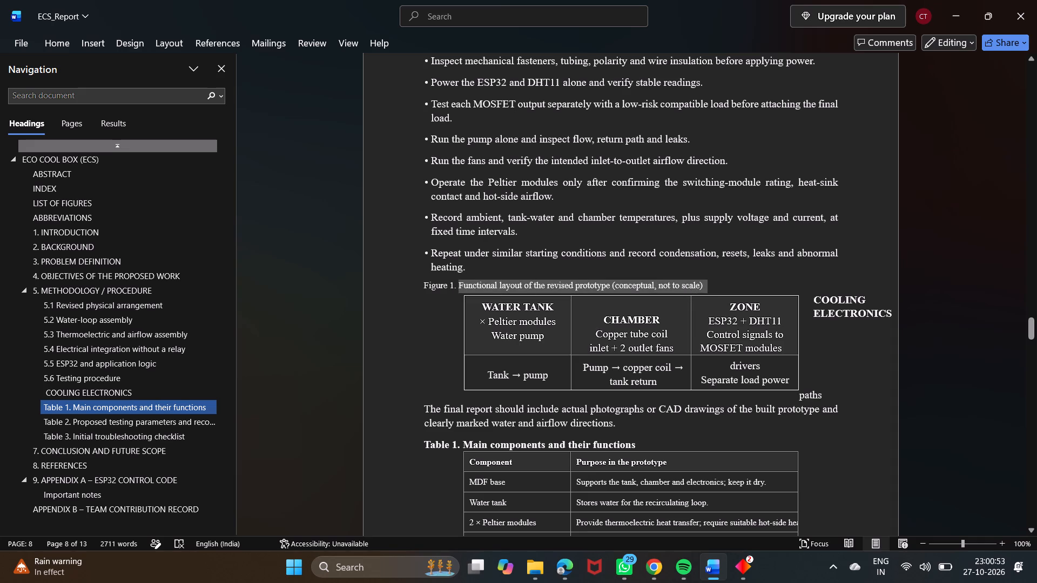
{"action": "left_click_drag", "start_coordinate": [464, 290], "coordinate": [430, 286]}
{"action": "key", "text": "BackSpace"}
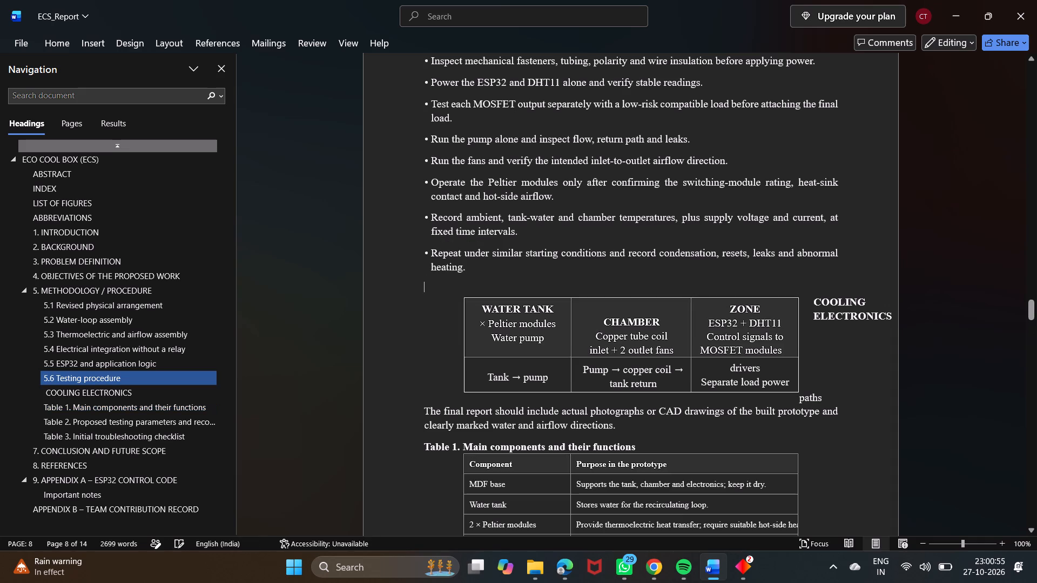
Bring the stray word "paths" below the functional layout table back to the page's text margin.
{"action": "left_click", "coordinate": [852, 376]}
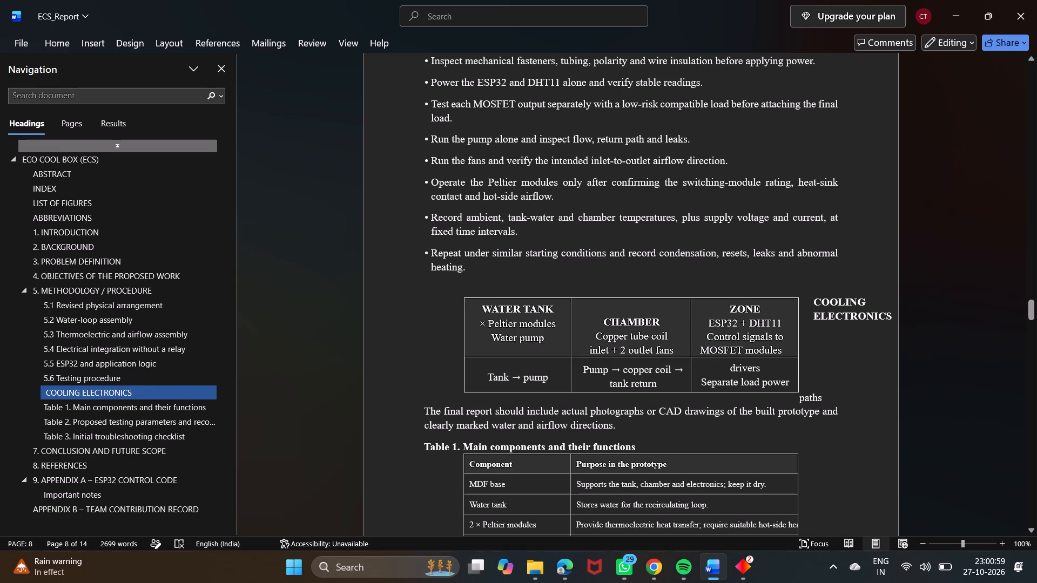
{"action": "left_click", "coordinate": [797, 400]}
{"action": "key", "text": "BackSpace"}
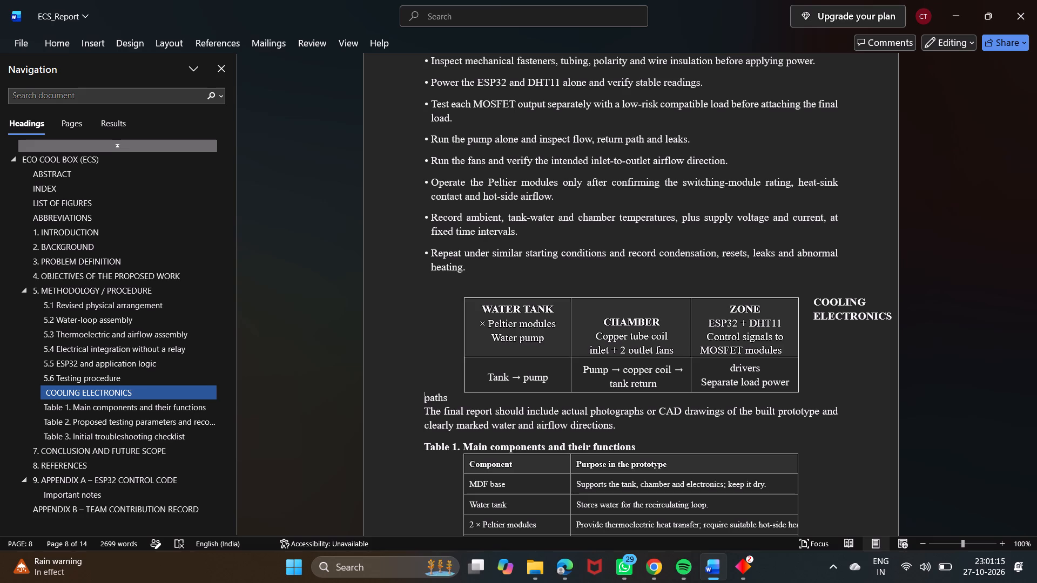
Review the page layout from the Abstract through section 5.6 to the functional layout table and Table 1.
{"action": "scroll", "coordinate": [797, 400], "scroll_direction": "up", "scroll_amount": 4}
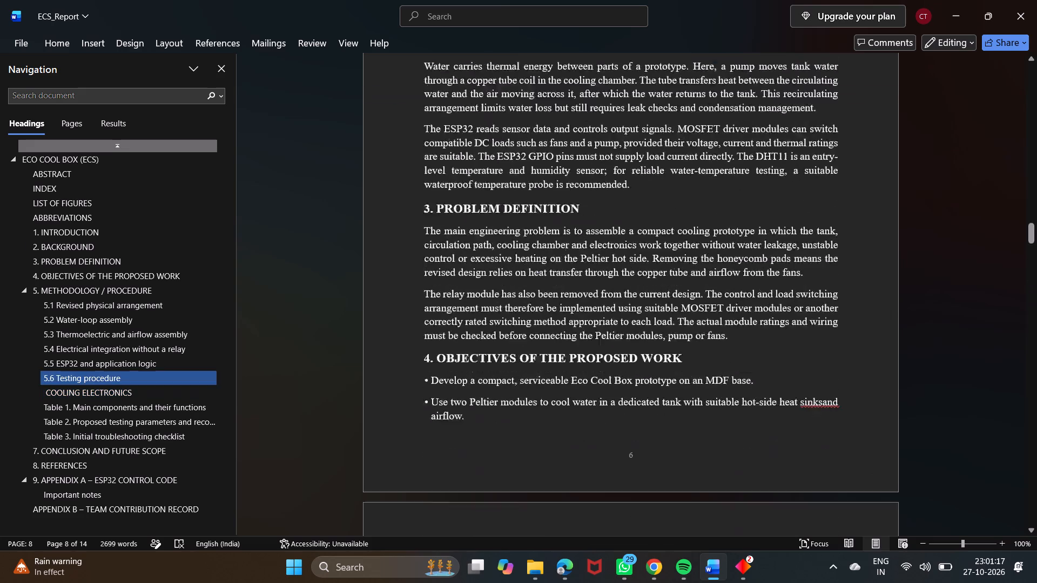
{"action": "scroll", "coordinate": [797, 400], "scroll_direction": "down", "scroll_amount": 2}
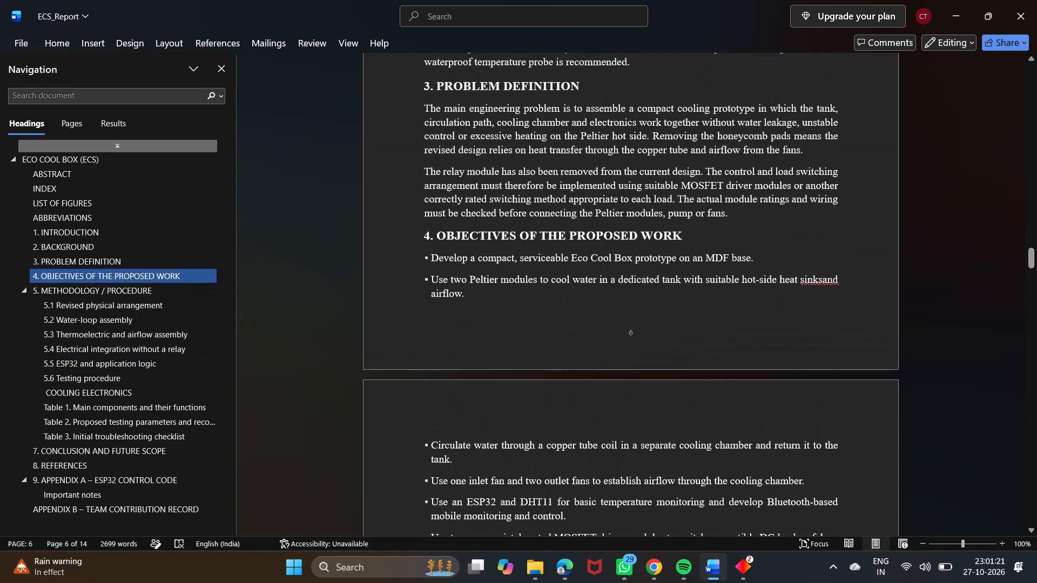
{"action": "scroll", "coordinate": [797, 400], "scroll_direction": "up", "scroll_amount": 8}
{"action": "scroll", "coordinate": [797, 400], "scroll_direction": "down", "scroll_amount": 1}
{"action": "scroll", "coordinate": [797, 400], "scroll_direction": "up", "scroll_amount": 6}
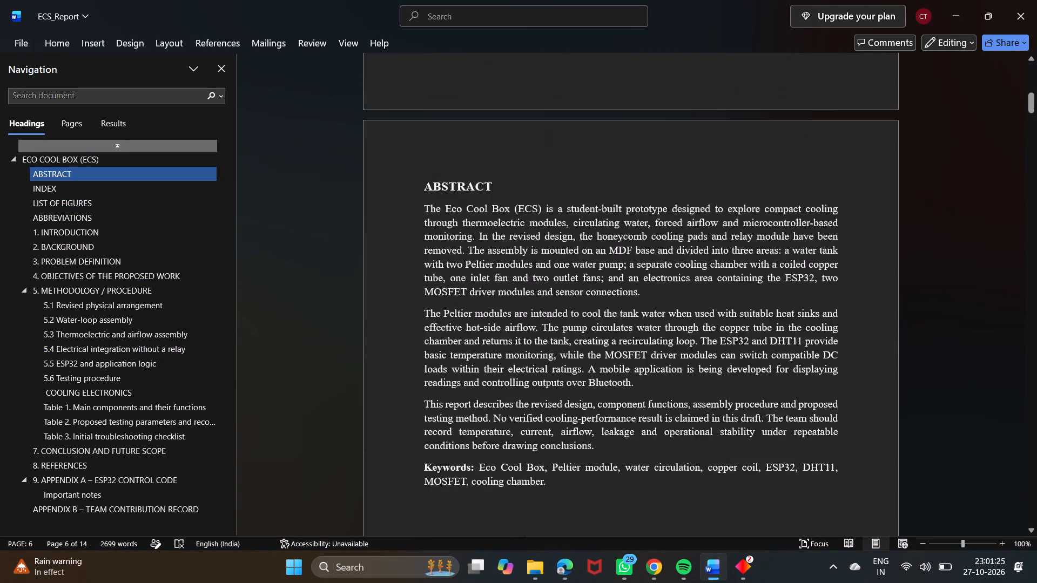
{"action": "scroll", "coordinate": [797, 400], "scroll_direction": "down", "scroll_amount": 3}
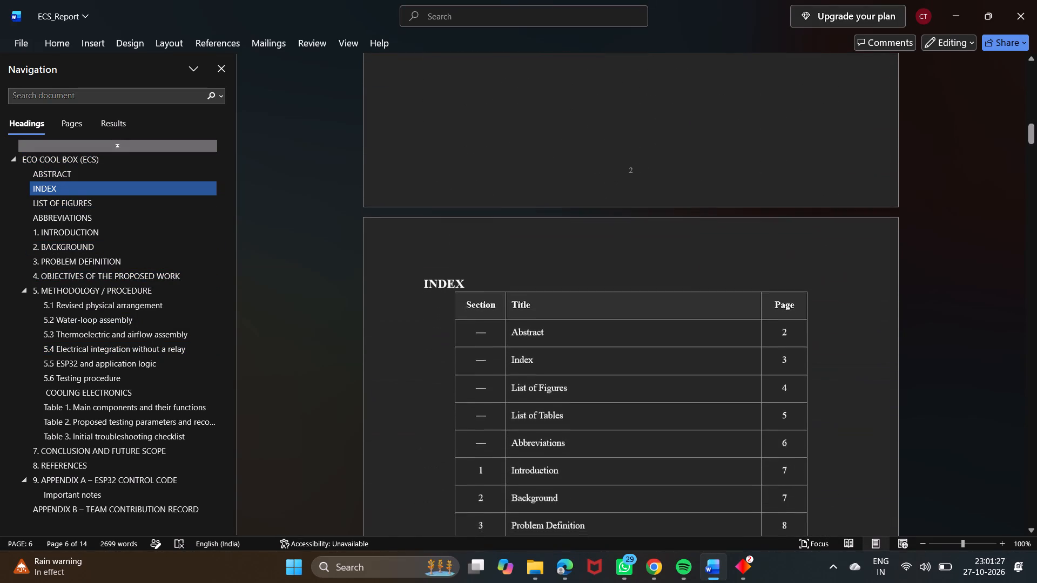
{"action": "scroll", "coordinate": [797, 400], "scroll_direction": "down", "scroll_amount": 5}
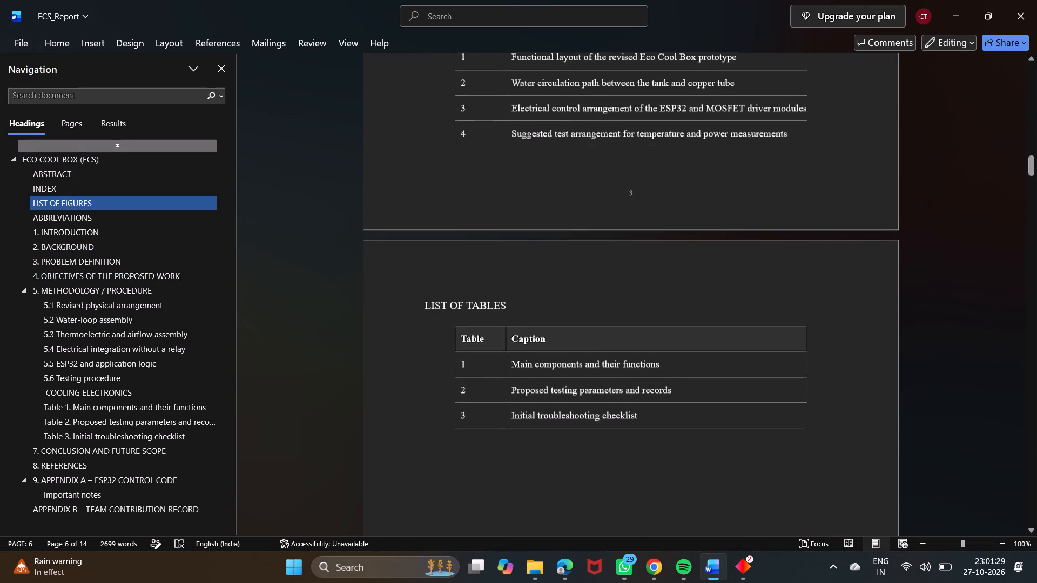
{"action": "scroll", "coordinate": [797, 400], "scroll_direction": "down", "scroll_amount": 6}
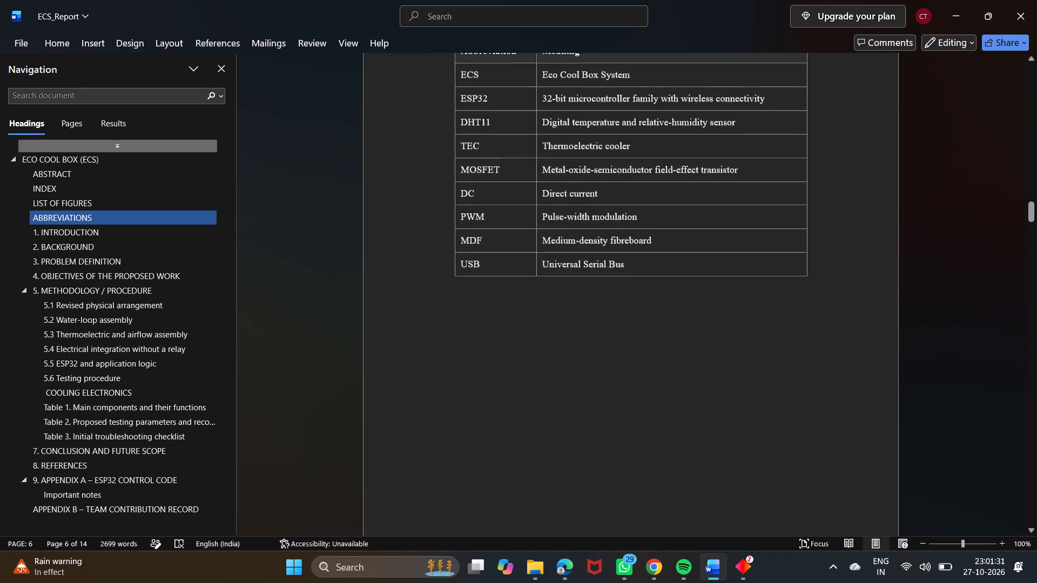
{"action": "scroll", "coordinate": [797, 400], "scroll_direction": "down", "scroll_amount": 3}
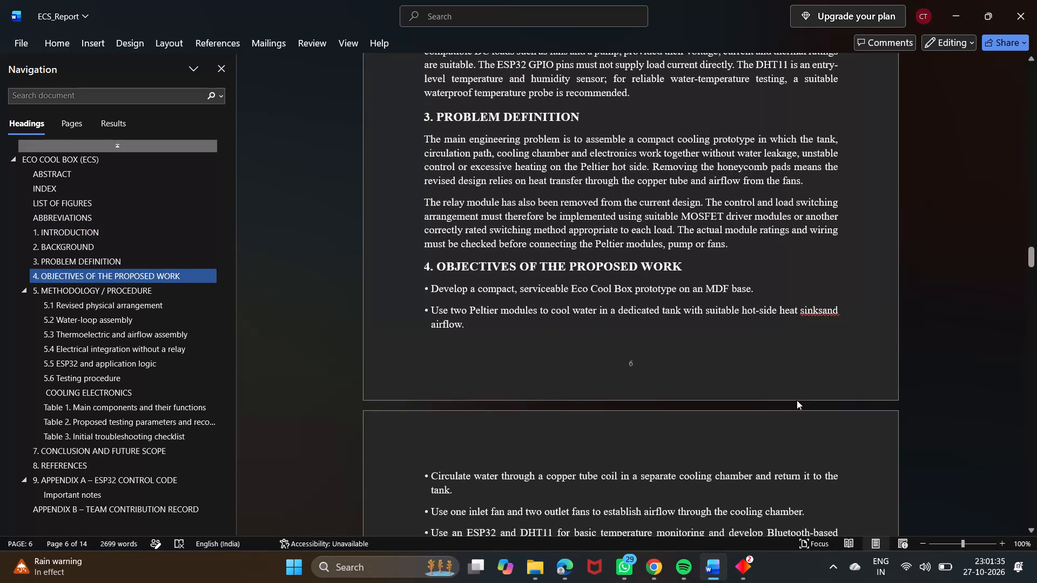
{"action": "scroll", "coordinate": [797, 400], "scroll_direction": "down", "scroll_amount": 1}
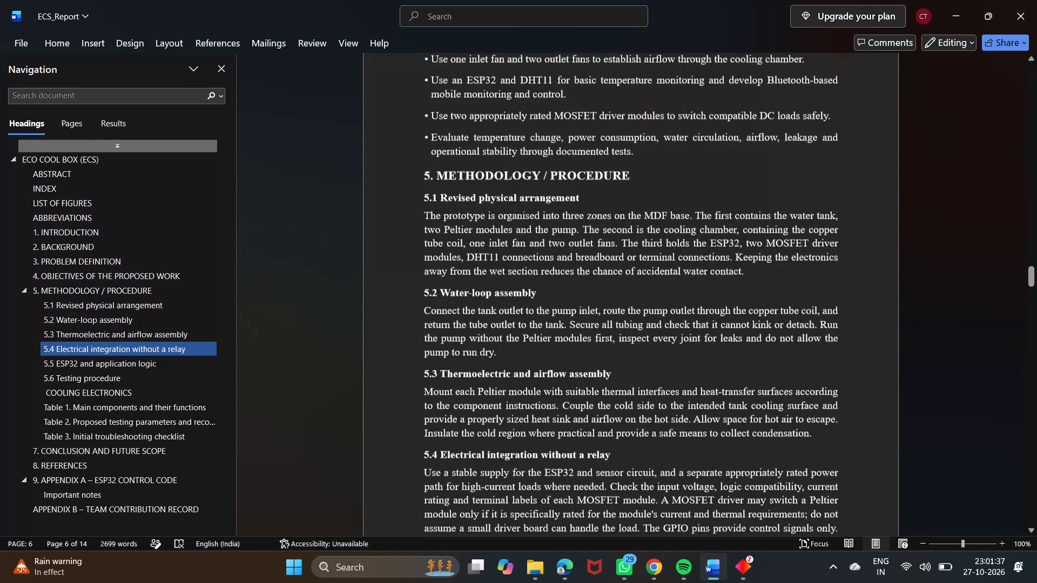
{"action": "scroll", "coordinate": [797, 400], "scroll_direction": "down", "scroll_amount": 4}
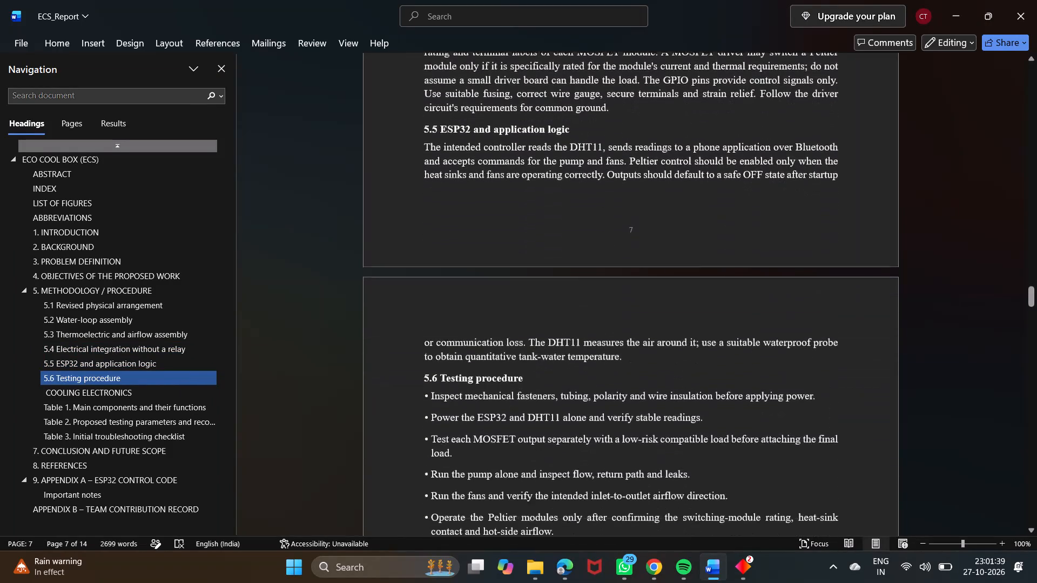
{"action": "scroll", "coordinate": [797, 400], "scroll_direction": "down", "scroll_amount": 2}
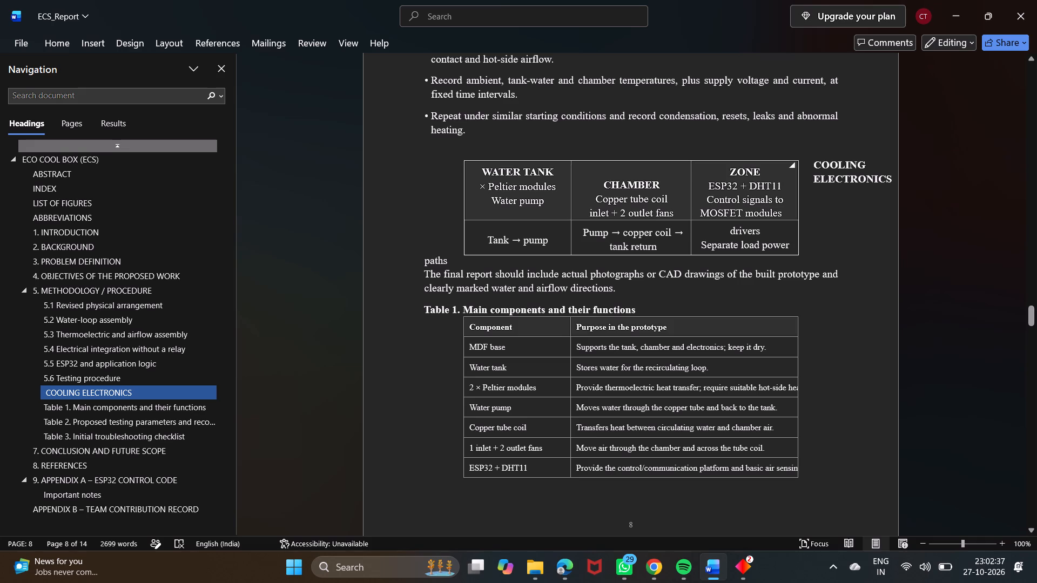
Delete the stray "COOLING ELECTRONICS" text beside the functional layout table.
{"action": "left_click", "coordinate": [814, 164]}
{"action": "left_click_drag", "start_coordinate": [814, 164], "coordinate": [874, 183]}
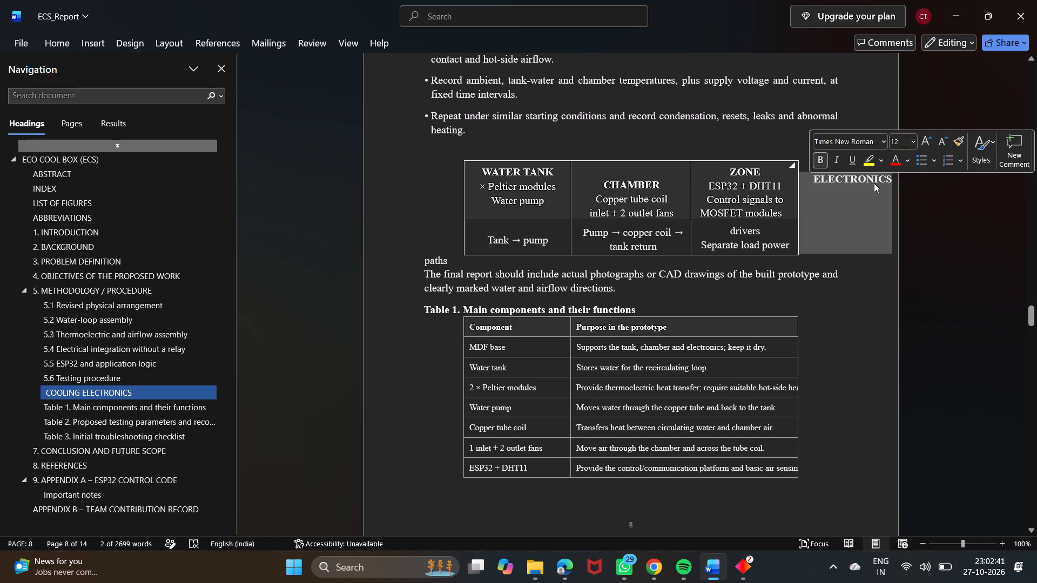
{"action": "key", "text": "BackSpace"}
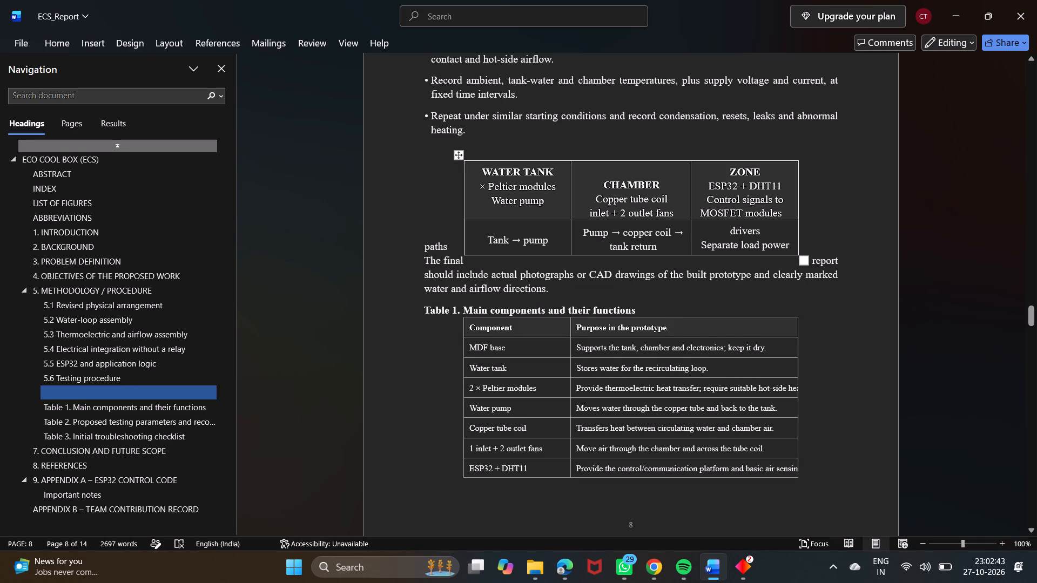
Delete the stray word "paths" next to the functional layout table.
{"action": "left_click", "coordinate": [445, 245]}
{"action": "key", "text": "BackSpace"}
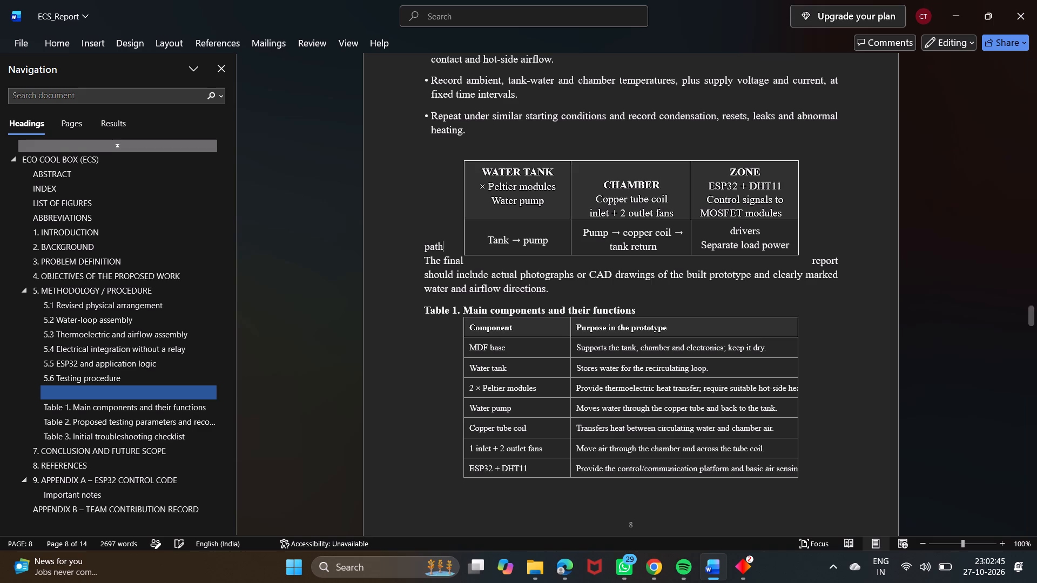
{"action": "key", "text": "BackSpace"}
{"action": "key", "text": "BackSpace"}
{"action": "key", "text": "BackSpace"}
{"action": "key", "text": "BackSpace"}
{"action": "key", "text": "BackSpace"}
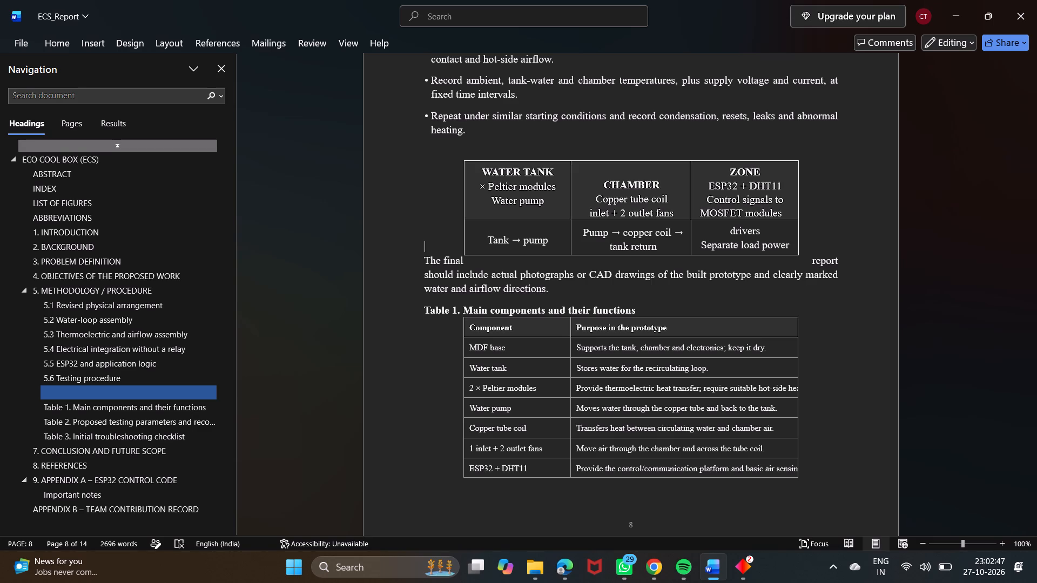
Insert five spaces before "should" in the "The final report should include actual photographs" paragraph below the functional layout table.
{"action": "key", "text": "Down"}
{"action": "key", "text": "Right"}
{"action": "key", "text": "Left"}
{"action": "key", "text": "Down"}
{"action": "key", "text": "space"}
{"action": "key", "text": "space"}
{"action": "key", "text": "space"}
{"action": "key", "text": "space"}
{"action": "key", "text": "space"}
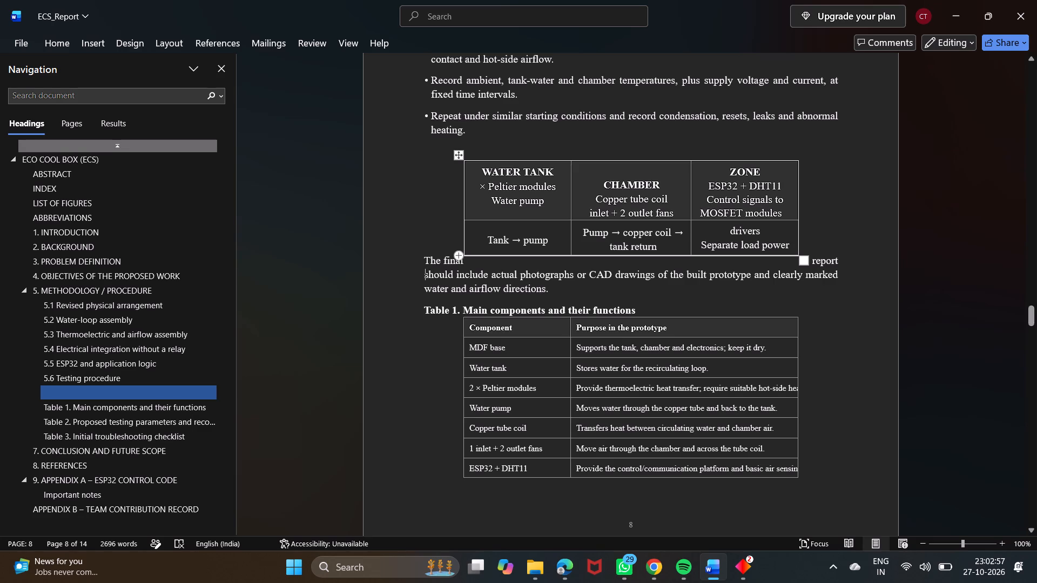
Insert a blank line before the "The final report" paragraph below the functional layout table.
{"action": "left_click", "coordinate": [420, 257]}
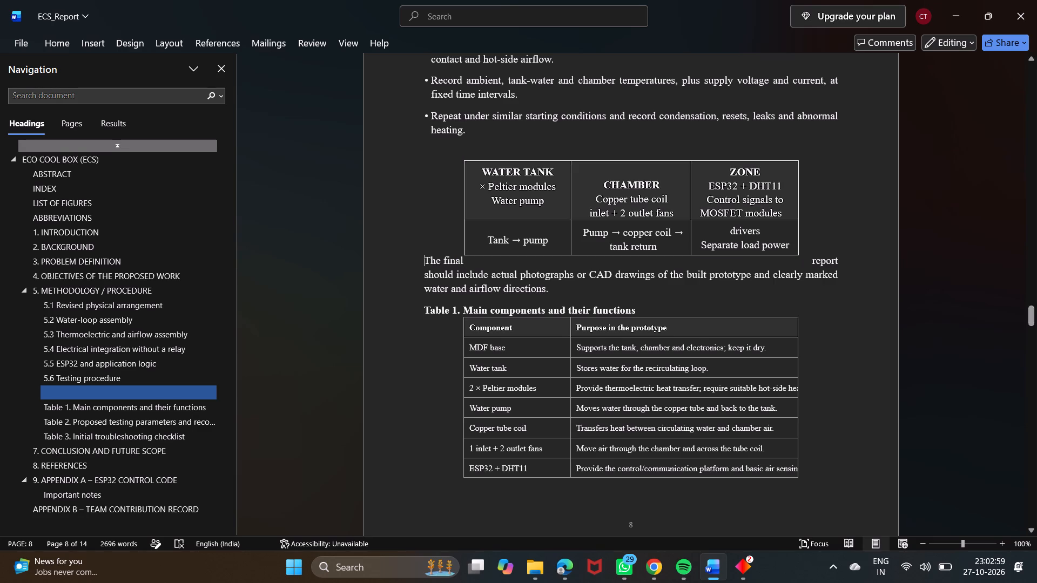
{"action": "key", "text": "Return"}
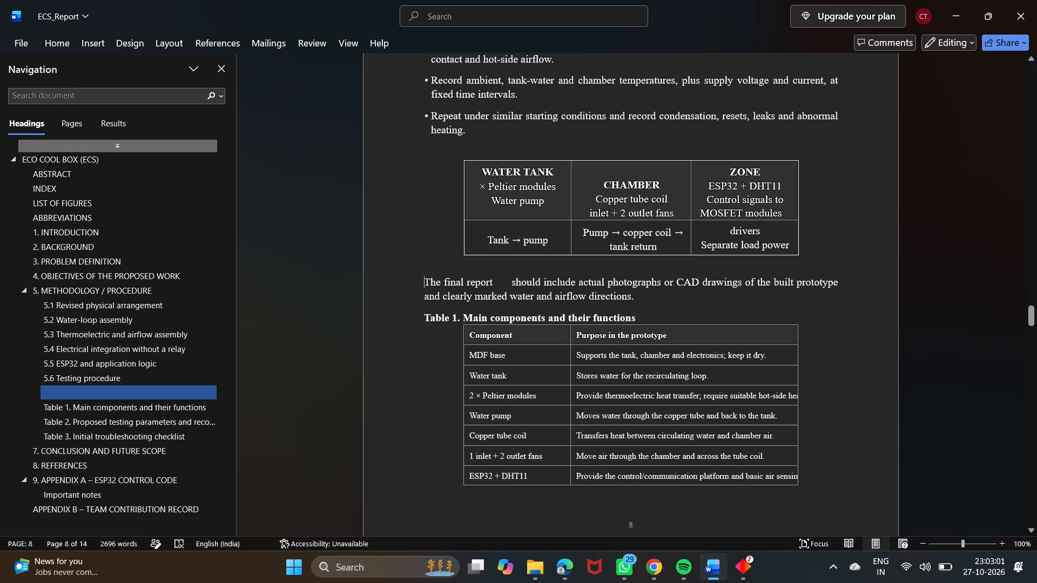
Remove the extra spaces between "report" and "should" in the paragraph below the functional layout table.
{"action": "left_click", "coordinate": [509, 281]}
{"action": "key", "text": "BackSpace"}
{"action": "key", "text": "backslash"}
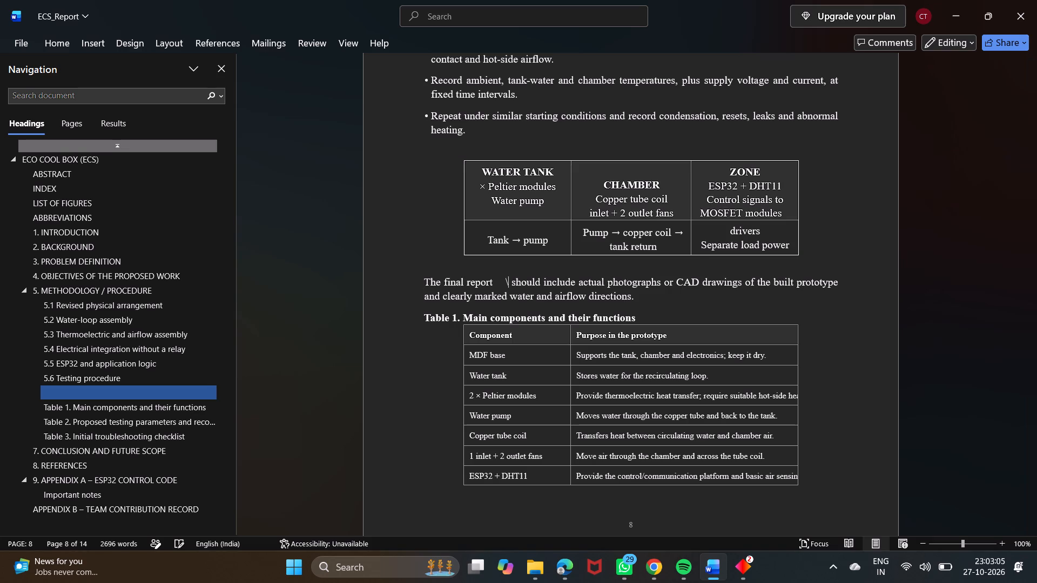
{"action": "key", "text": "BackSpace"}
{"action": "key", "text": "BackSpace"}
{"action": "key", "text": "BackSpace"}
{"action": "key", "text": "BackSpace"}
{"action": "key", "text": "BackSpace"}
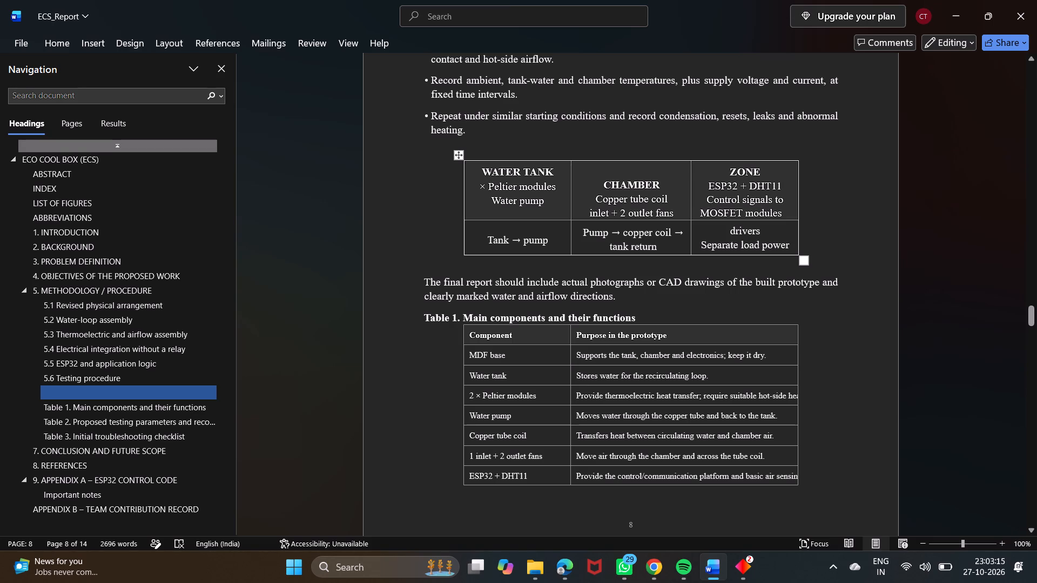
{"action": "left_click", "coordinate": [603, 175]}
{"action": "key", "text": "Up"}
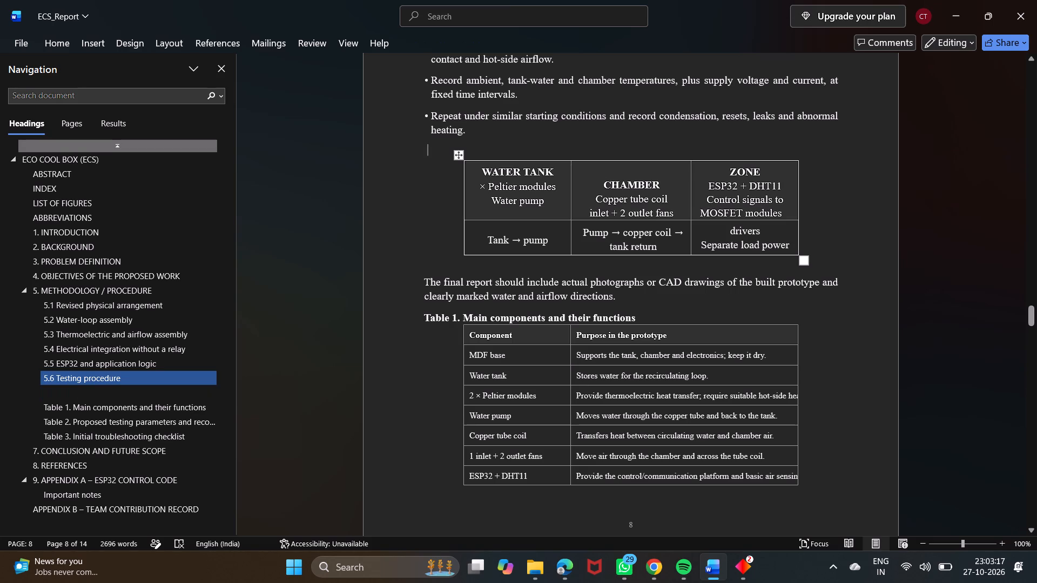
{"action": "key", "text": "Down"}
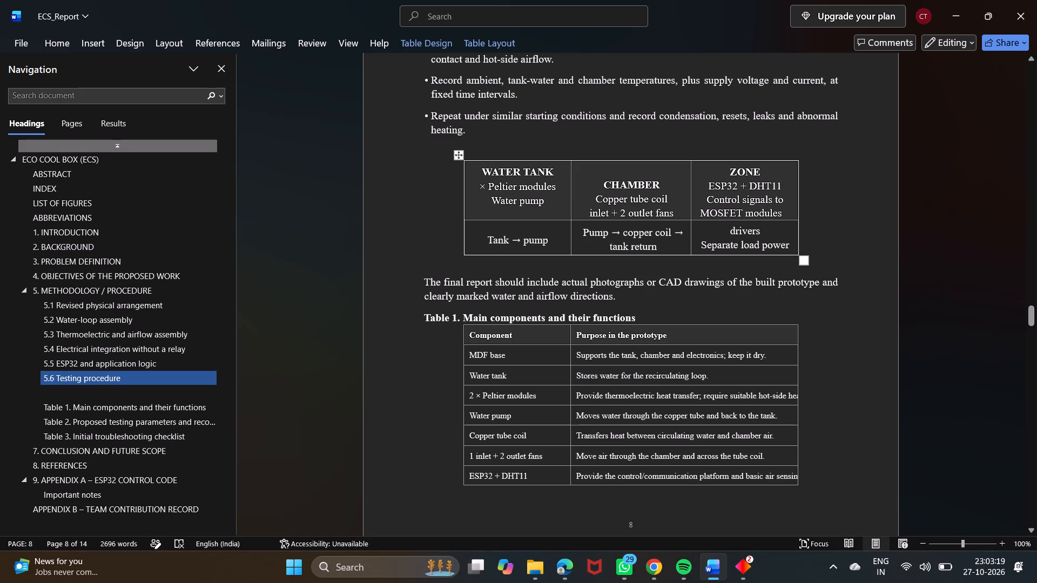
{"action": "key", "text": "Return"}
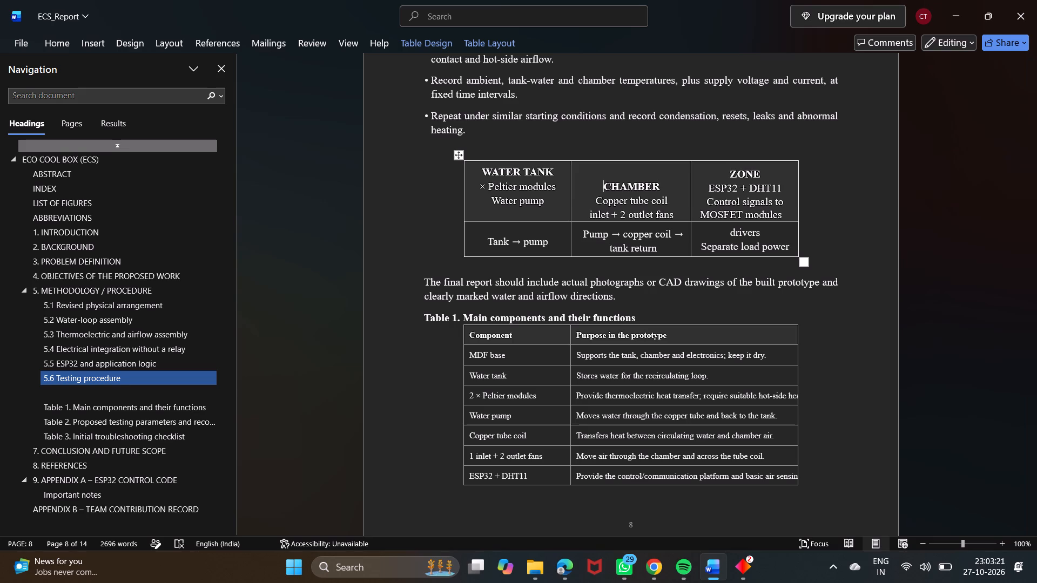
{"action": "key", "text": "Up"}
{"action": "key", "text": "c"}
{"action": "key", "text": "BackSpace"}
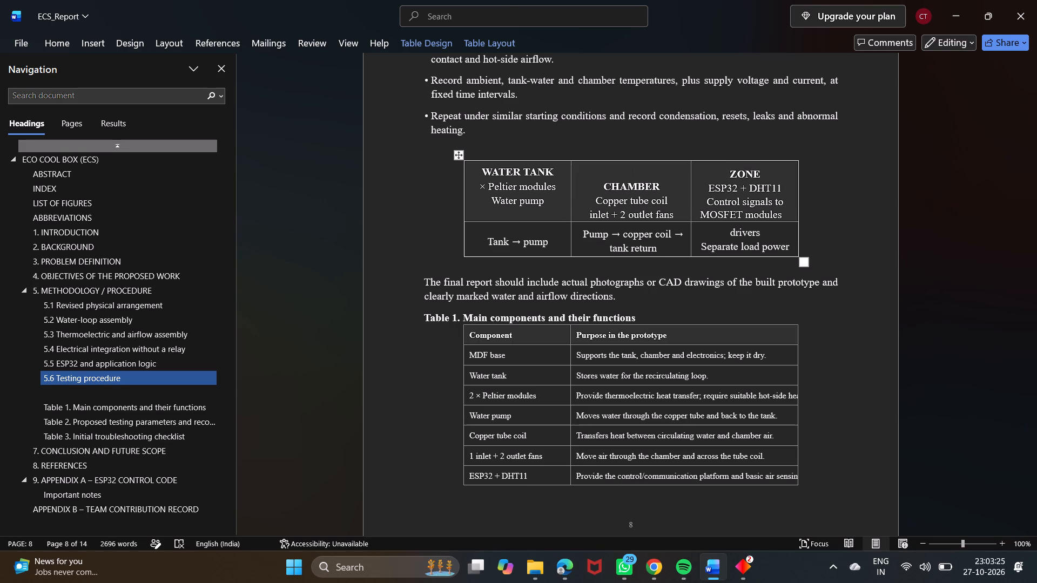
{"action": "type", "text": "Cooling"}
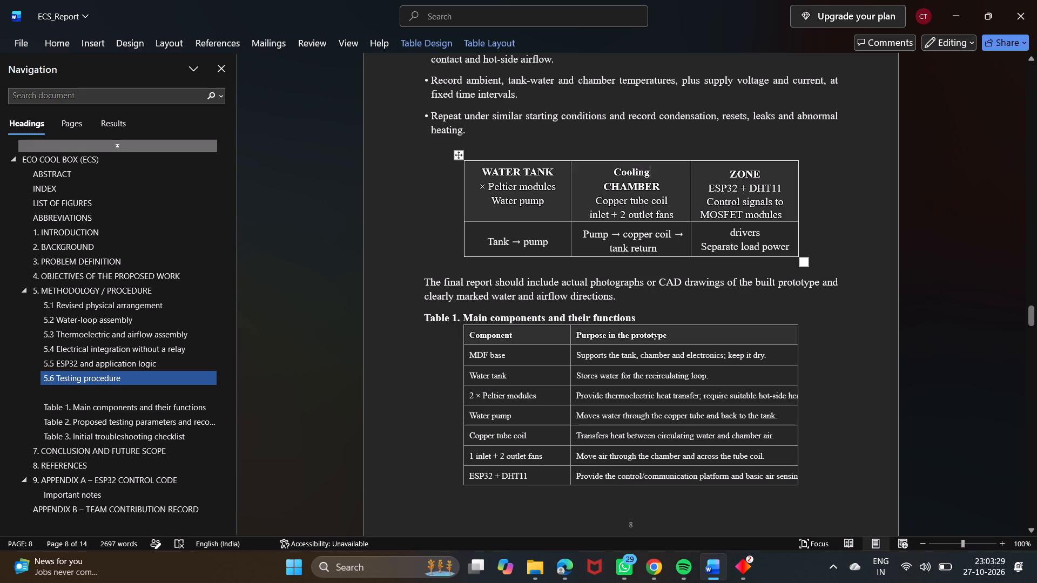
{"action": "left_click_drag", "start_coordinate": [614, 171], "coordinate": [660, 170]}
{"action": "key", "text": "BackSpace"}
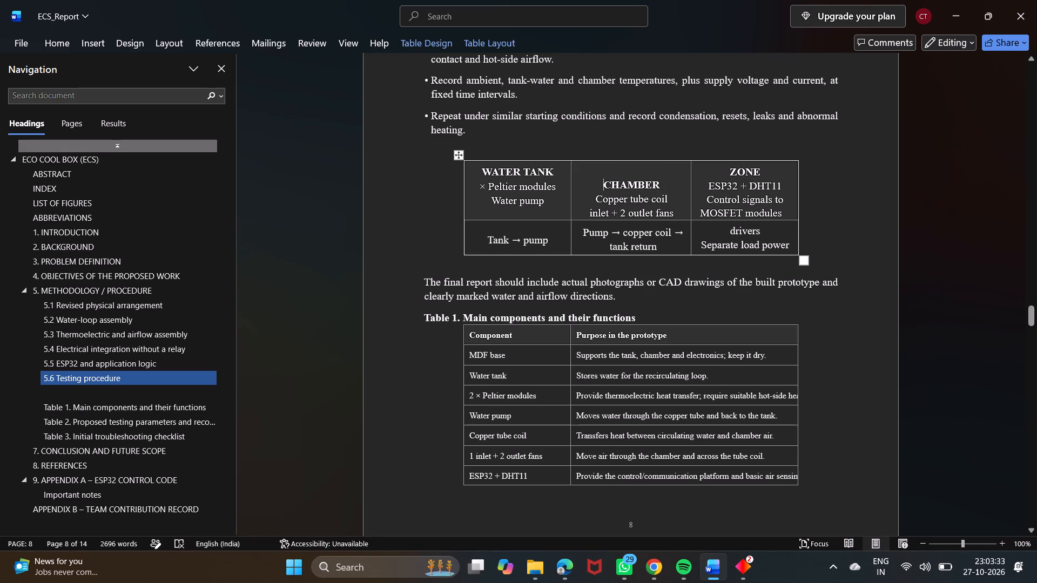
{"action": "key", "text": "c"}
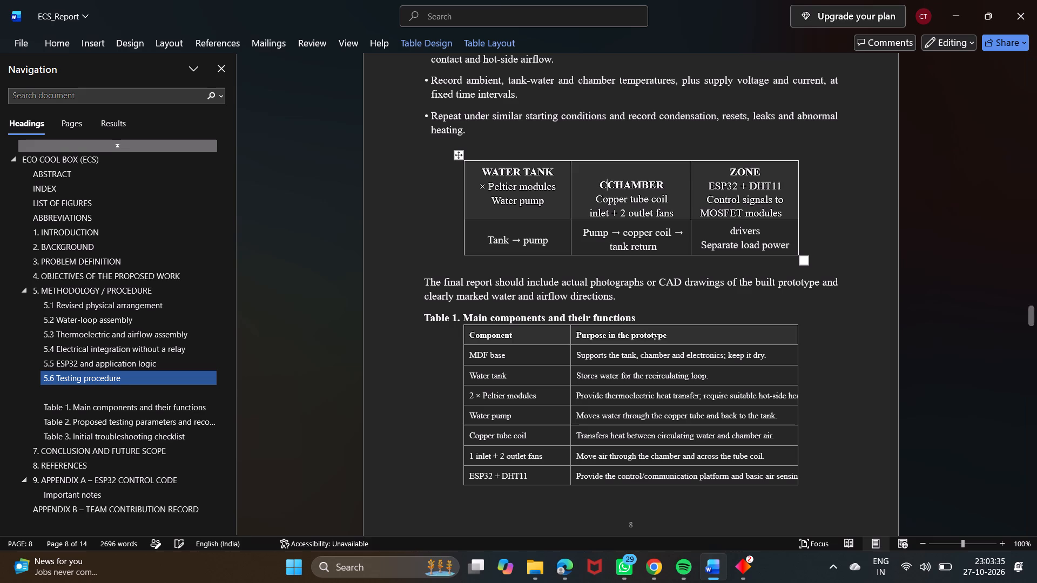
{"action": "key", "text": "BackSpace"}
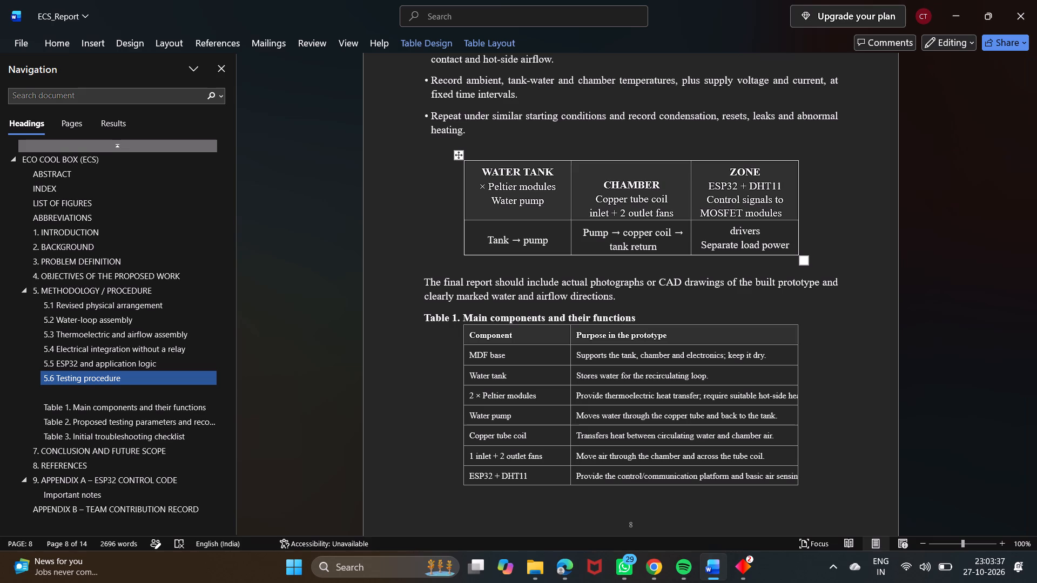
Add "COOLING" in capitals on a new line above "CHAMBER" in the middle column of the functional layout table.
{"action": "key", "text": "Up"}
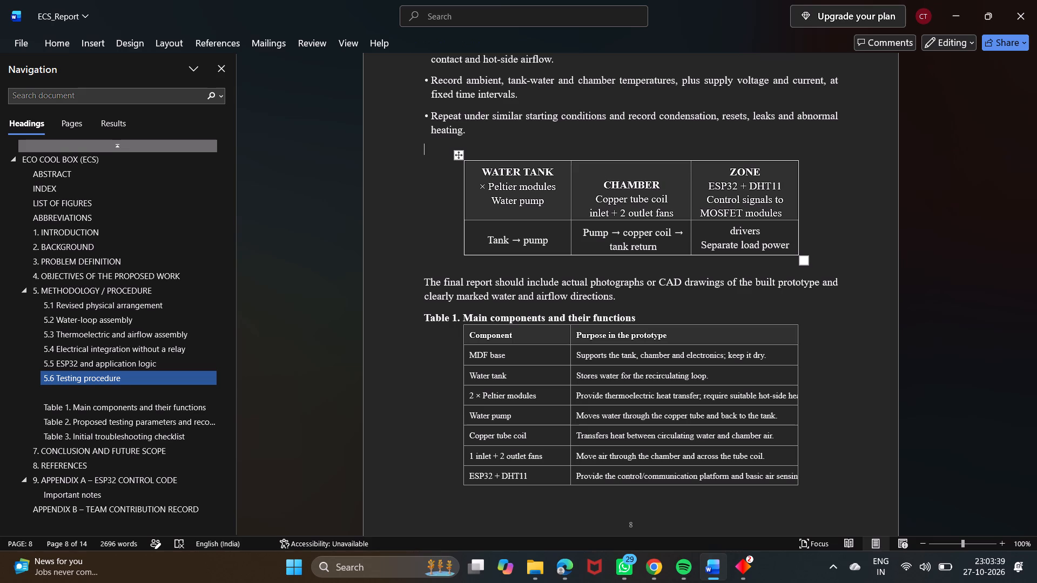
{"action": "key", "text": "Down"}
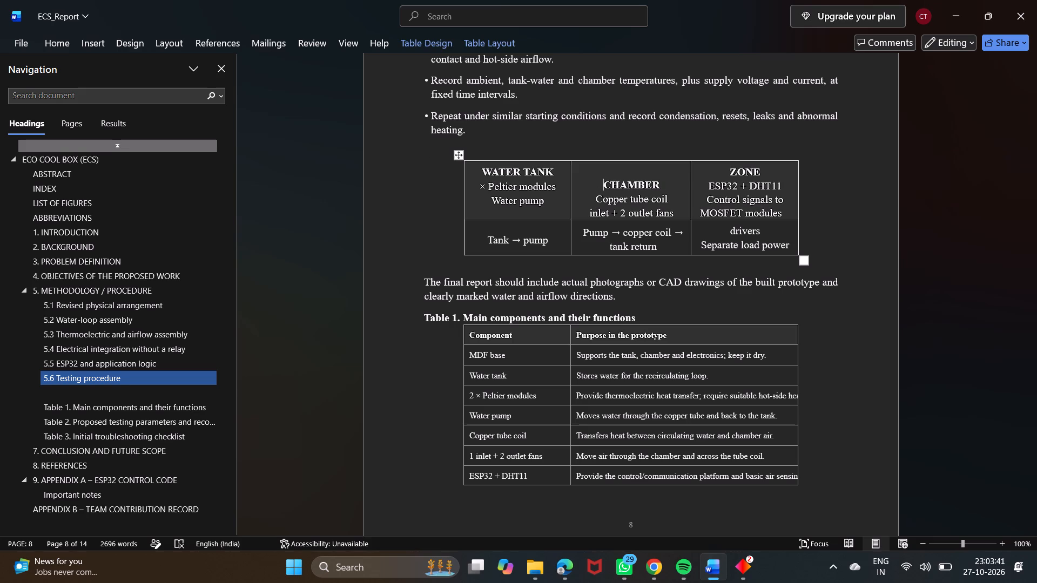
{"action": "key", "text": "Up"}
{"action": "key", "text": "Down"}
{"action": "key", "text": "Return"}
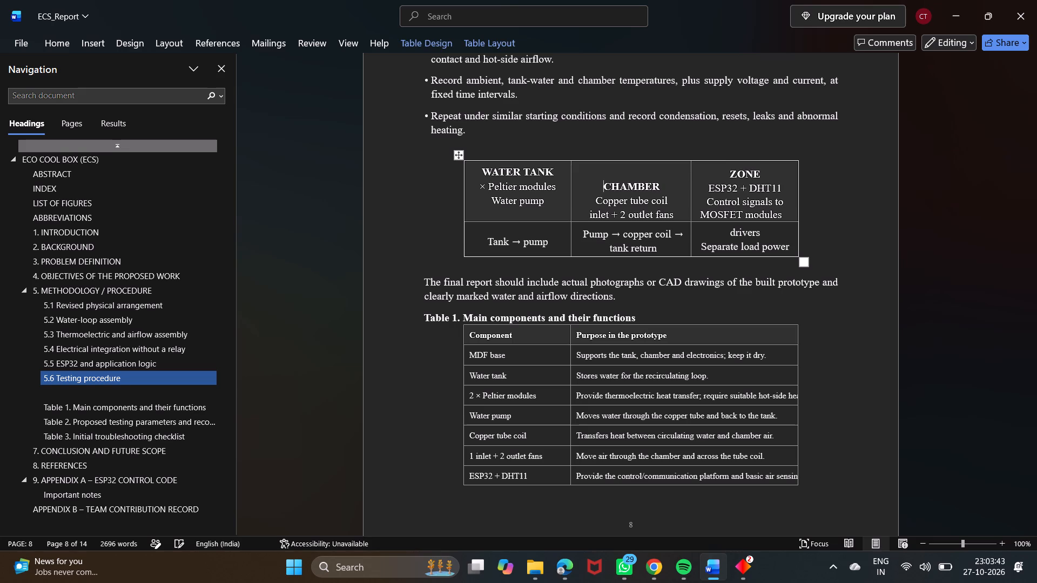
{"action": "key", "text": "Up"}
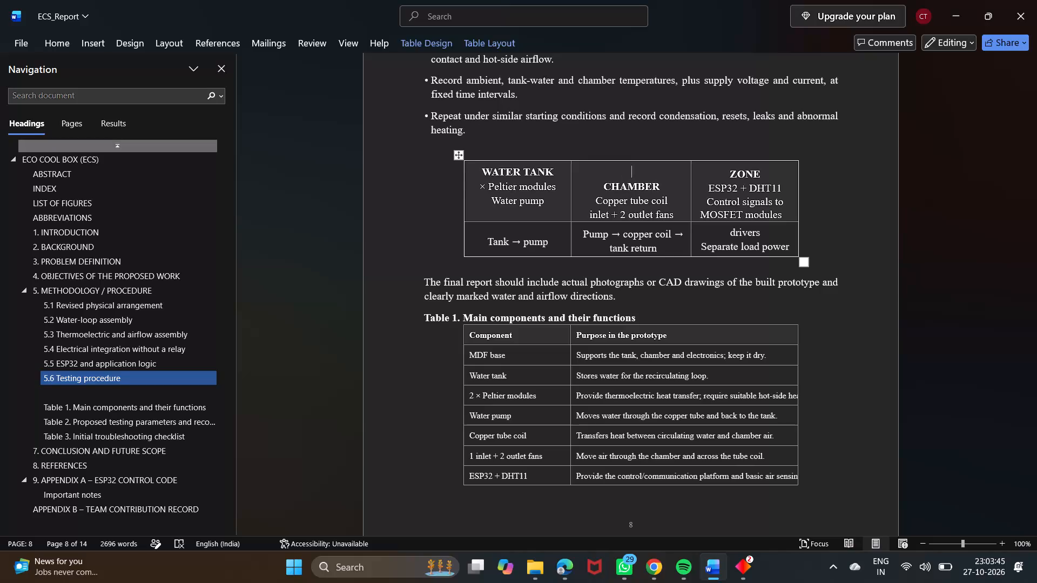
{"action": "type", "text": "COO"}
{"action": "type", "text": "LING"}
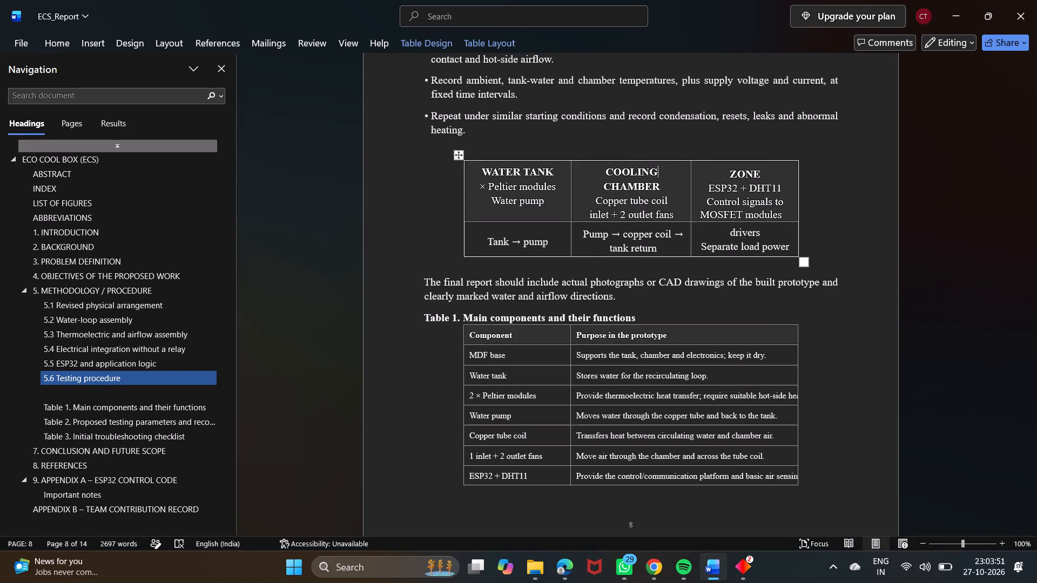
Set the font size of "COOLING" in the functional layout table to 14.
{"action": "left_click", "coordinate": [660, 170]}
{"action": "left_click_drag", "start_coordinate": [660, 170], "coordinate": [636, 173]}
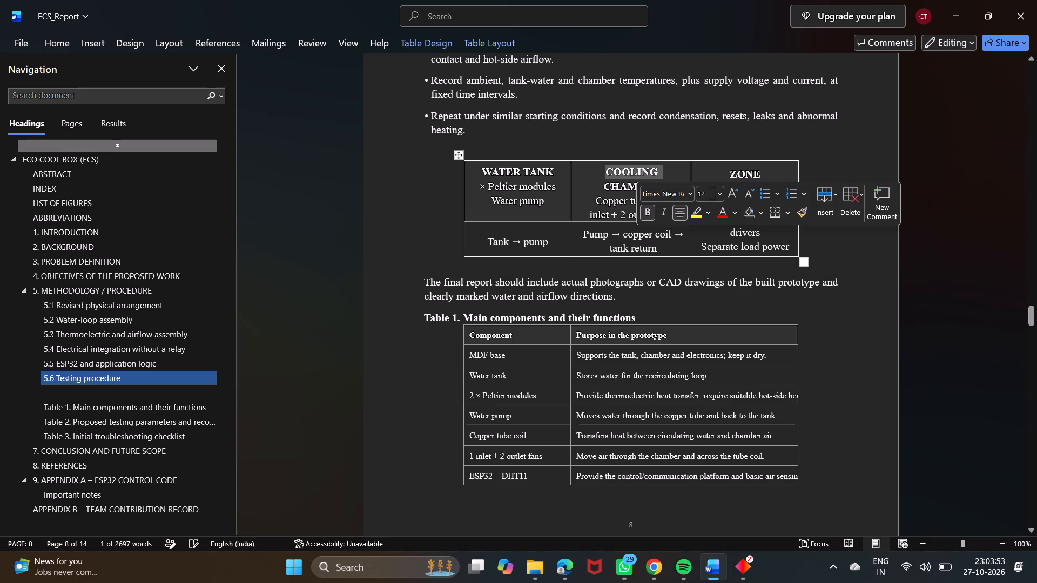
{"action": "left_click", "coordinate": [717, 192]}
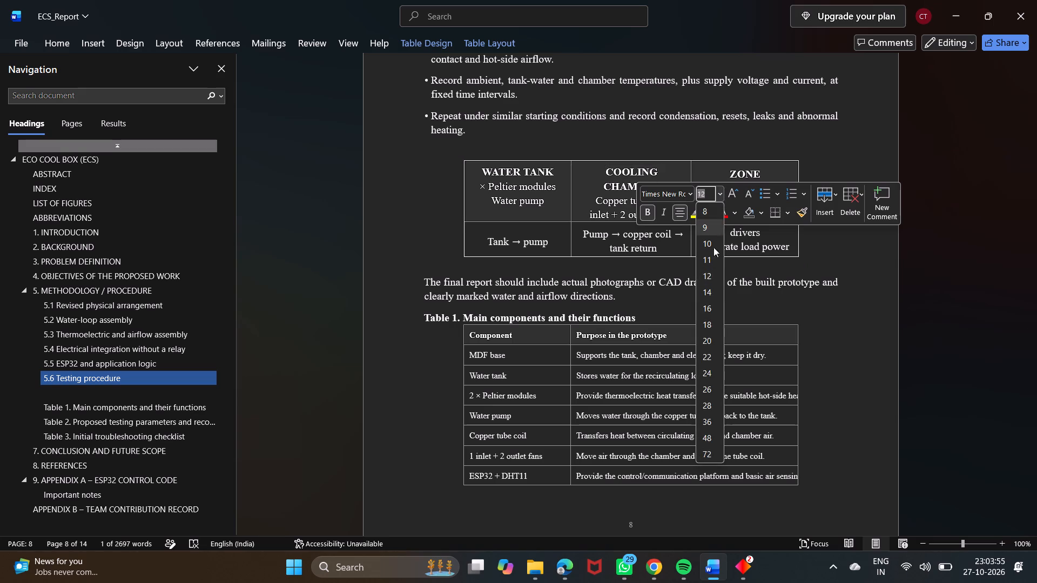
{"action": "left_click", "coordinate": [713, 291]}
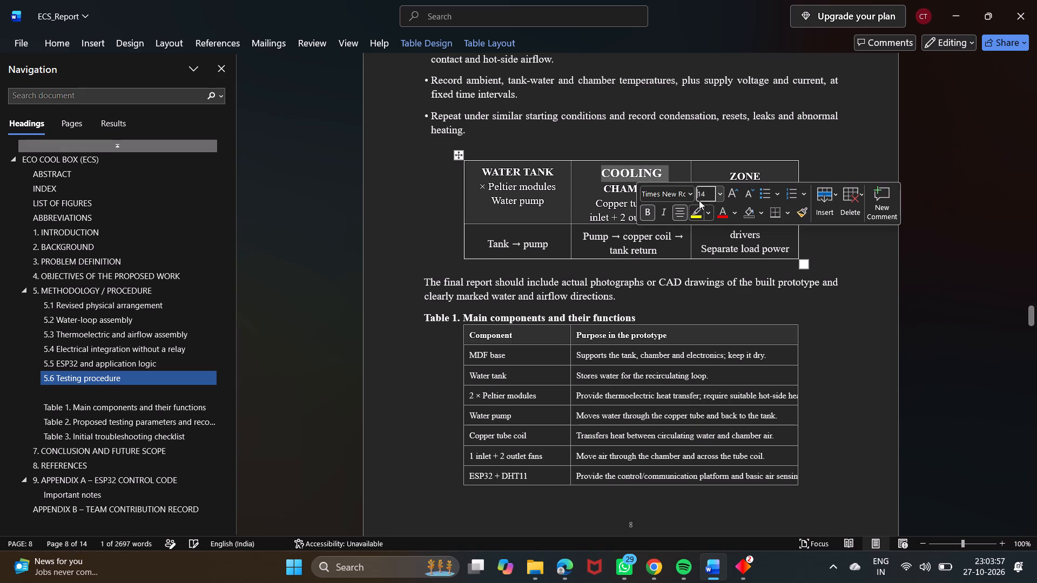
{"action": "left_click", "coordinate": [676, 135]}
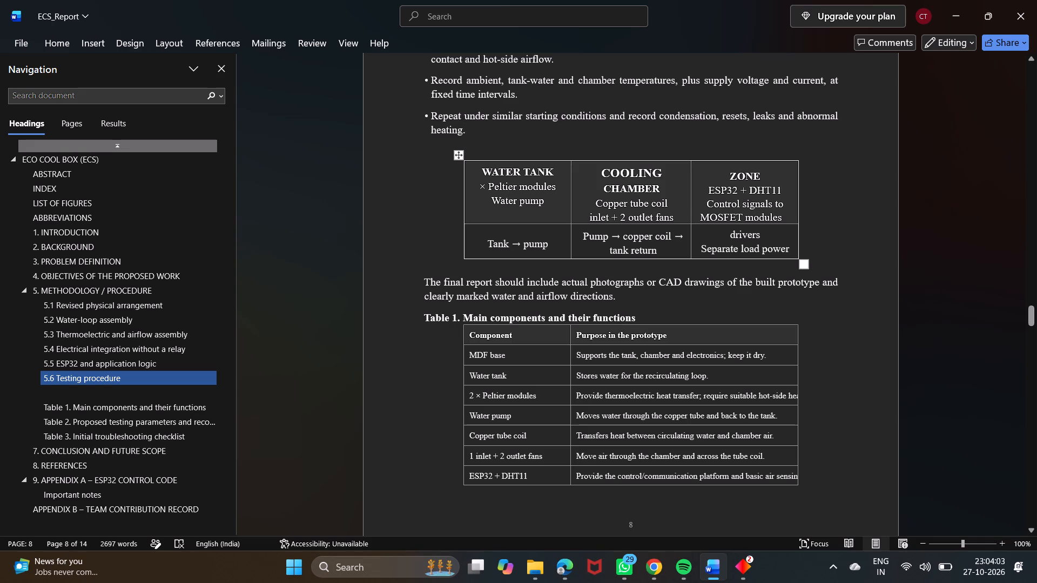
Add "ELECTRONICS" on the line directly above "ZONE" in the functional layout table, leaving no blank line between them.
{"action": "left_click", "coordinate": [728, 176]}
{"action": "key", "text": "Return"}
{"action": "key", "text": "Return"}
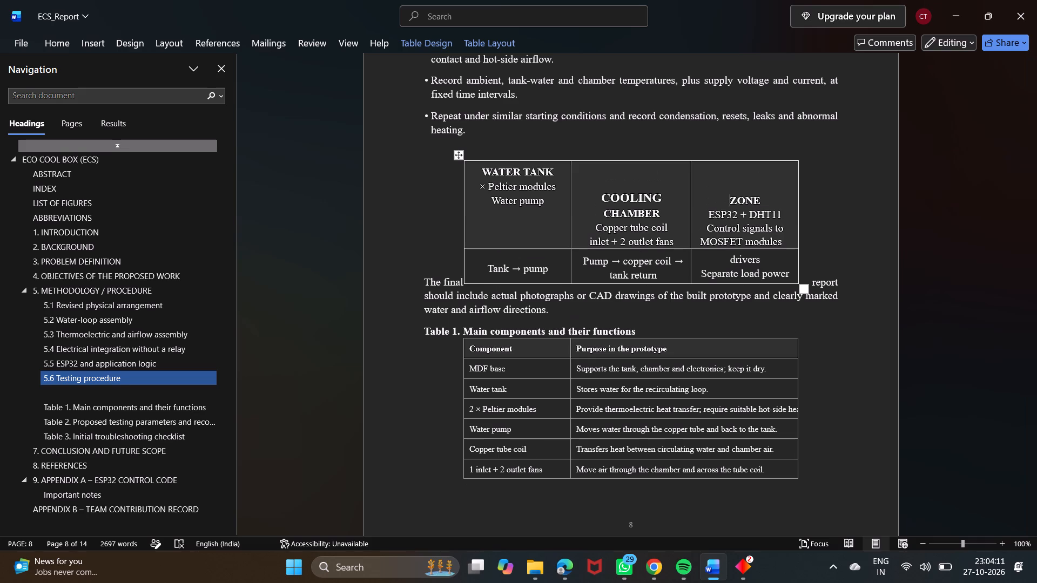
{"action": "key", "text": "Up"}
{"action": "key", "text": "Up"}
{"action": "key", "text": "e"}
{"action": "key", "text": "c"}
{"action": "key", "text": "BackSpace"}
{"action": "type", "text": "LECTRONICS"}
{"action": "key", "text": "space"}
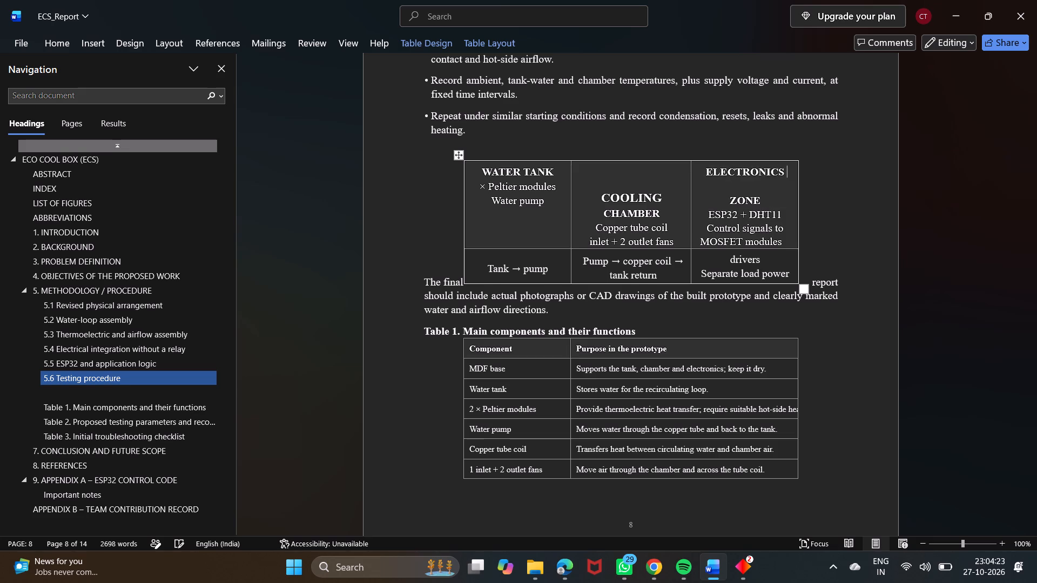
{"action": "key", "text": "Down"}
{"action": "key", "text": "BackSpace"}
{"action": "key", "text": "BackSpace"}
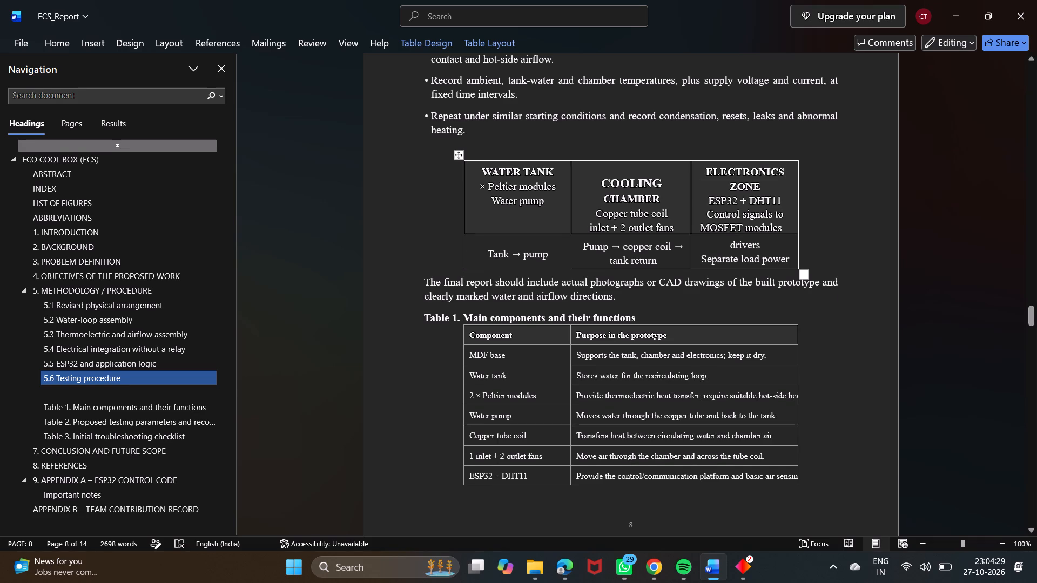
{"action": "left_click", "coordinate": [810, 270]}
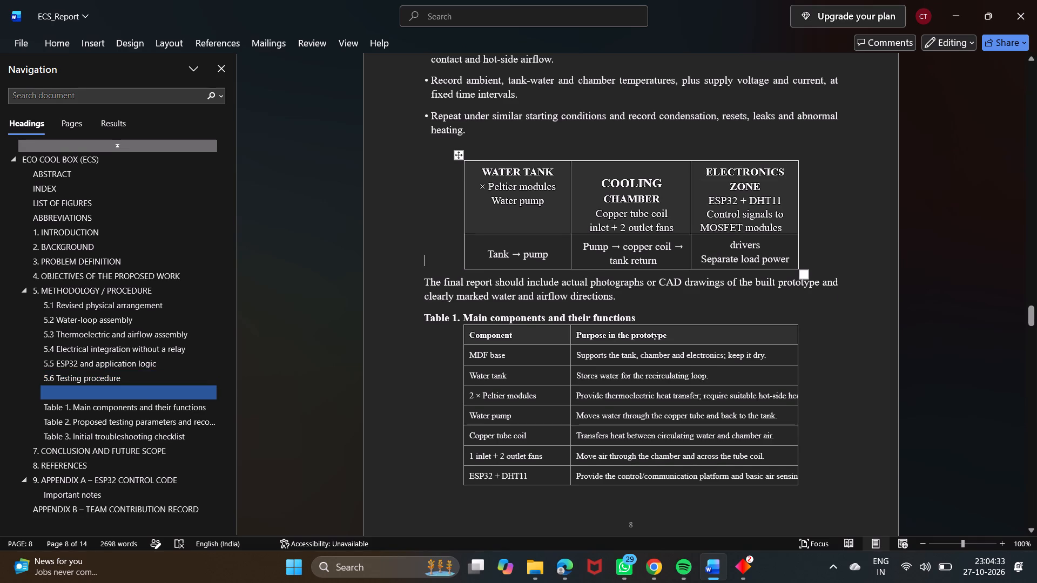
Remove the centring of the "COOLING" line above "CHAMBER" and indent it with seven spaces instead.
{"action": "left_click", "coordinate": [602, 170]}
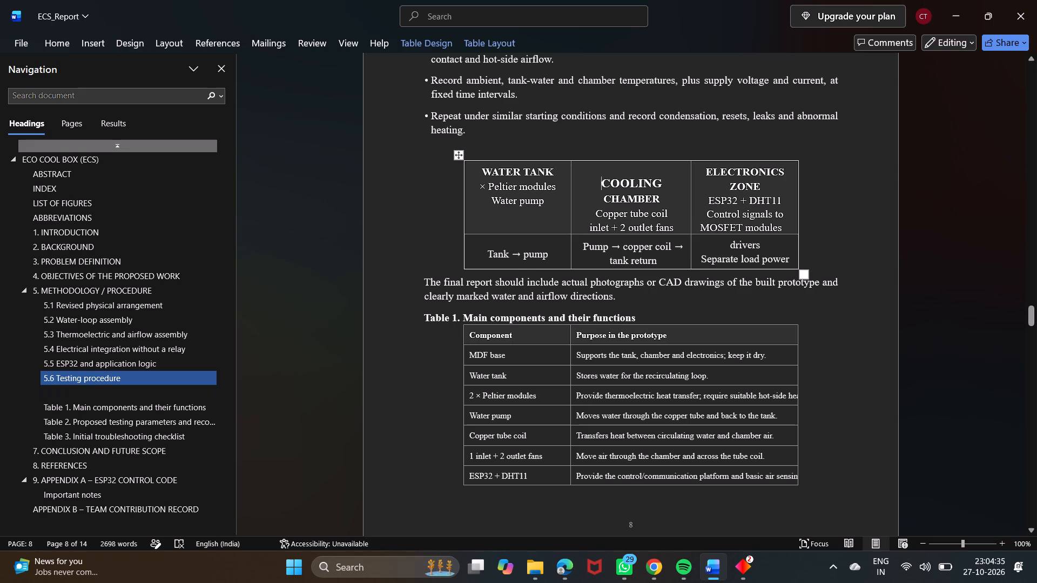
{"action": "key", "text": "BackSpace"}
{"action": "key", "text": "BackSpace"}
{"action": "key", "text": "BackSpace"}
{"action": "key", "text": "space"}
{"action": "key", "text": "space"}
{"action": "key", "text": "space"}
{"action": "key", "text": "space"}
{"action": "key", "text": "space"}
{"action": "key", "text": "space"}
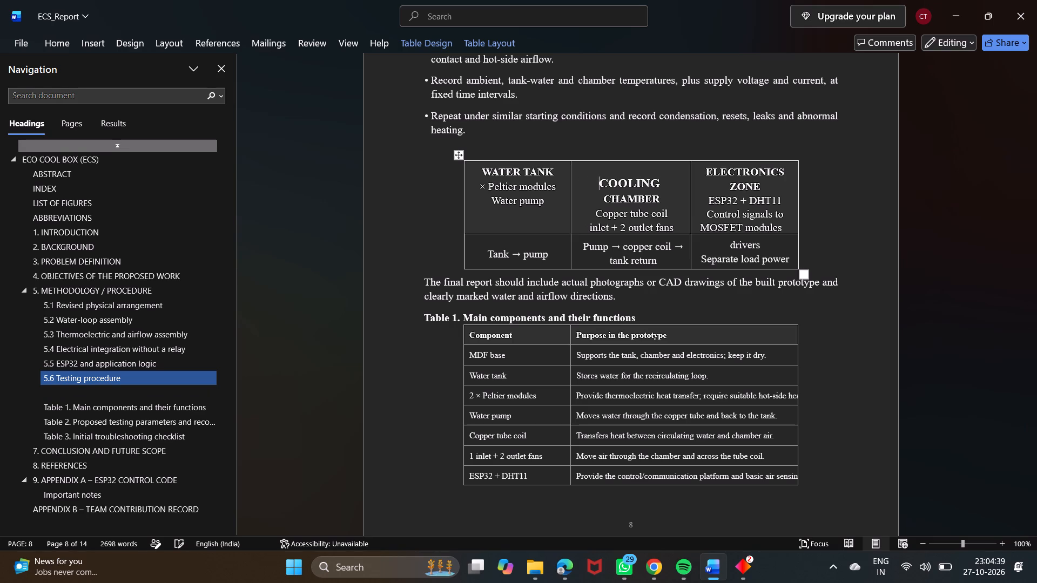
{"action": "key", "text": "space"}
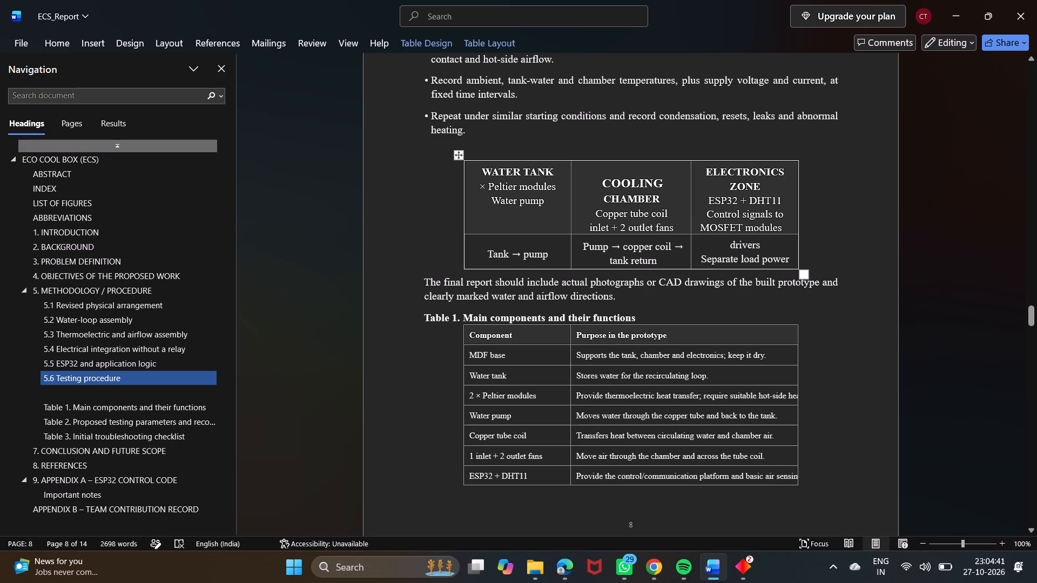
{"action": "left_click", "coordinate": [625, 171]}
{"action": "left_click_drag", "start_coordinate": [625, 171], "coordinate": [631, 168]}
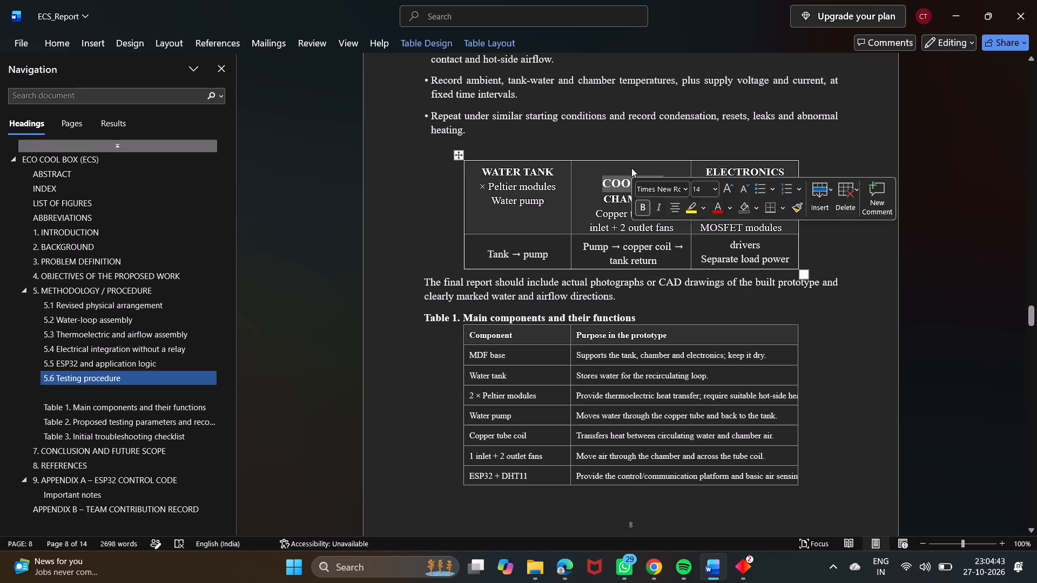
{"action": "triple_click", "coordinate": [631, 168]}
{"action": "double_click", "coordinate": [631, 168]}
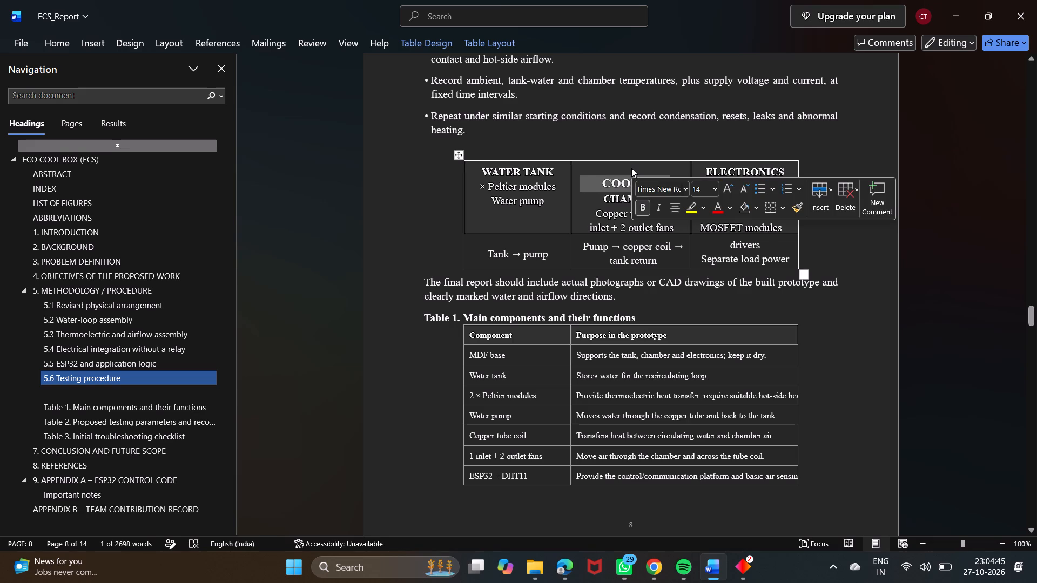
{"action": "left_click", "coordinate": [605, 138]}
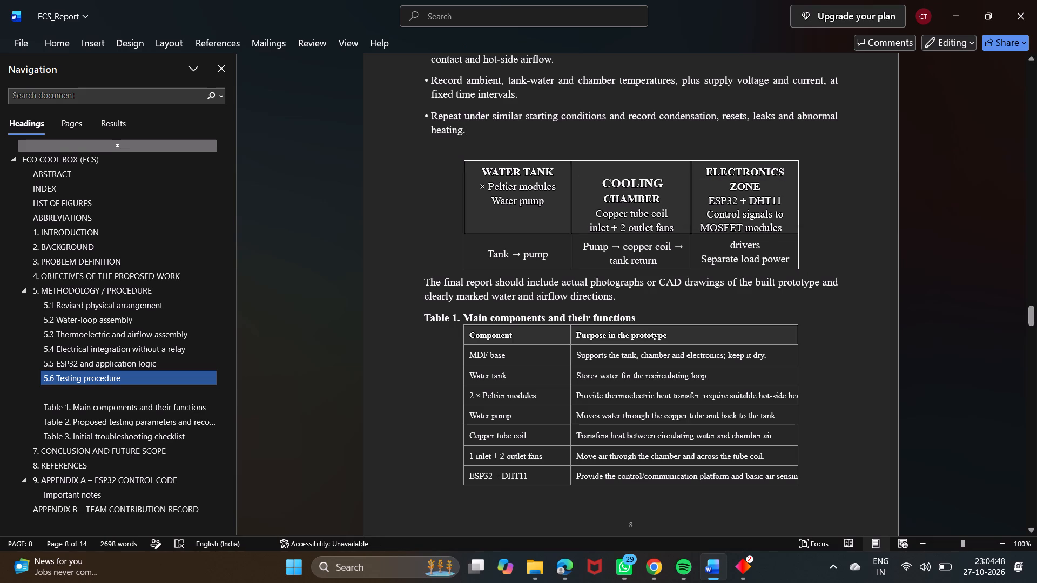
Copy the "COOLING CHAMBER" cell's four lines in the functional layout table, clear the cell, remove its centring and paste the text back.
{"action": "left_click", "coordinate": [600, 181]}
{"action": "left_click_drag", "start_coordinate": [600, 181], "coordinate": [632, 206]}
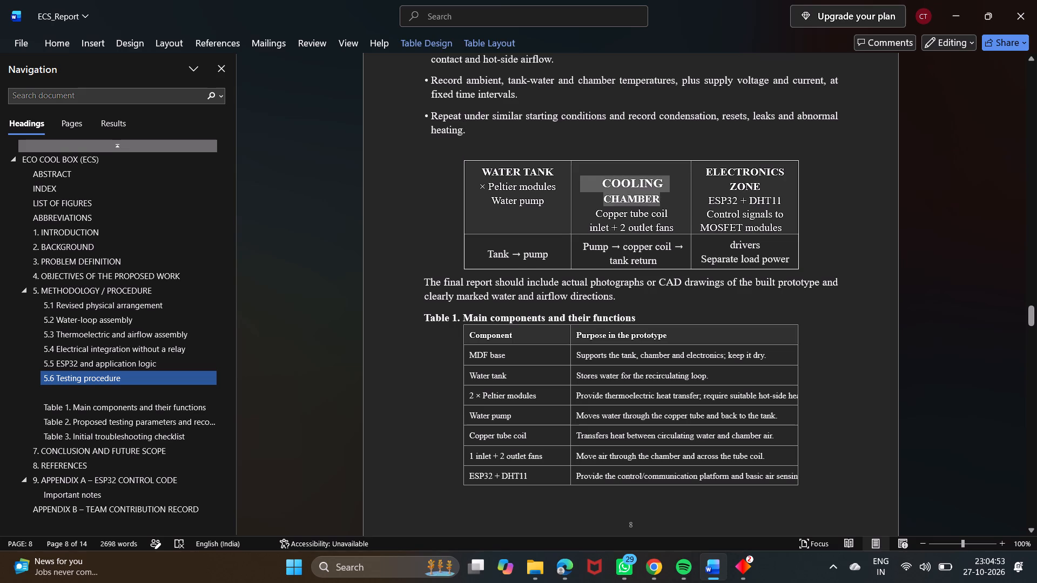
{"action": "left_click_drag", "start_coordinate": [632, 206], "coordinate": [669, 227]}
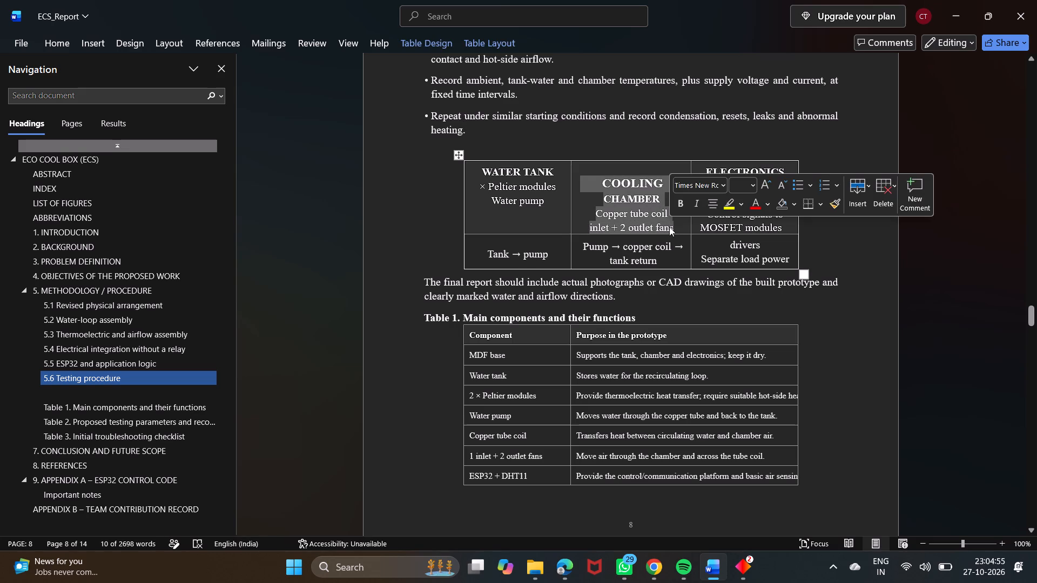
{"action": "key", "text": "ctrl+c"}
{"action": "key", "text": "BackSpace"}
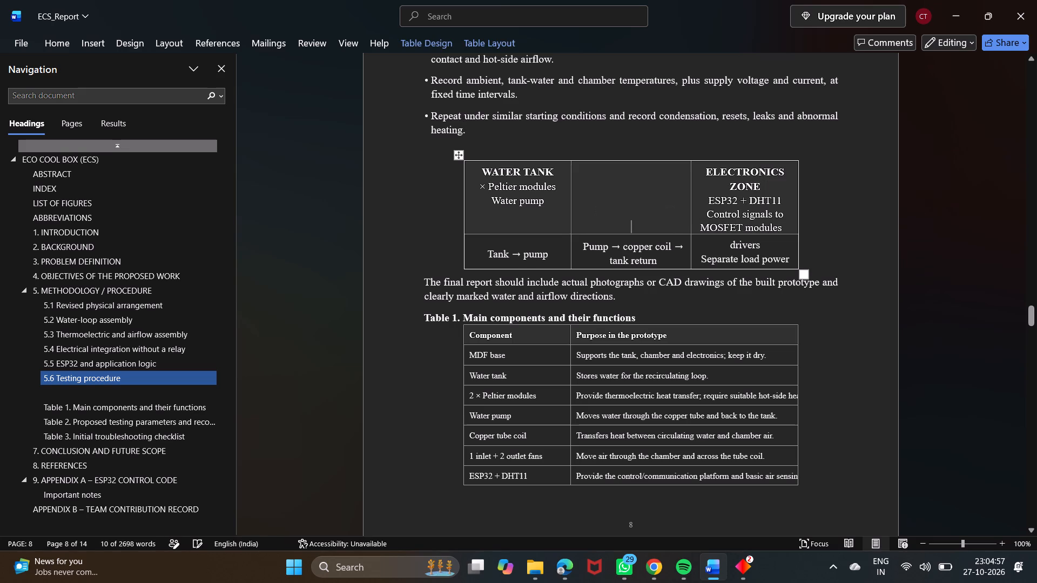
{"action": "key", "text": "Up"}
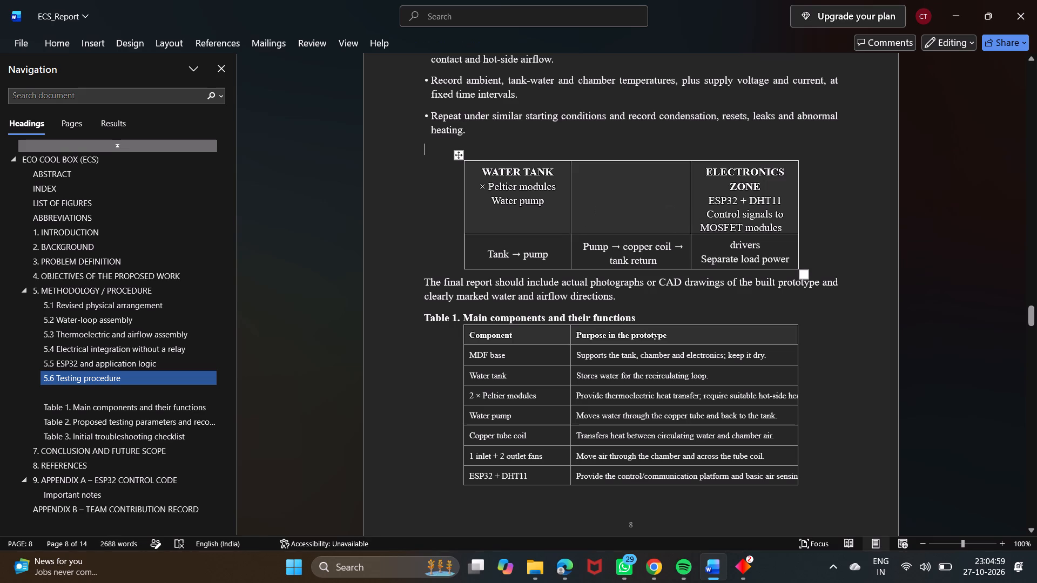
{"action": "key", "text": "Down"}
{"action": "key", "text": "BackSpace"}
{"action": "key", "text": "BackSpace"}
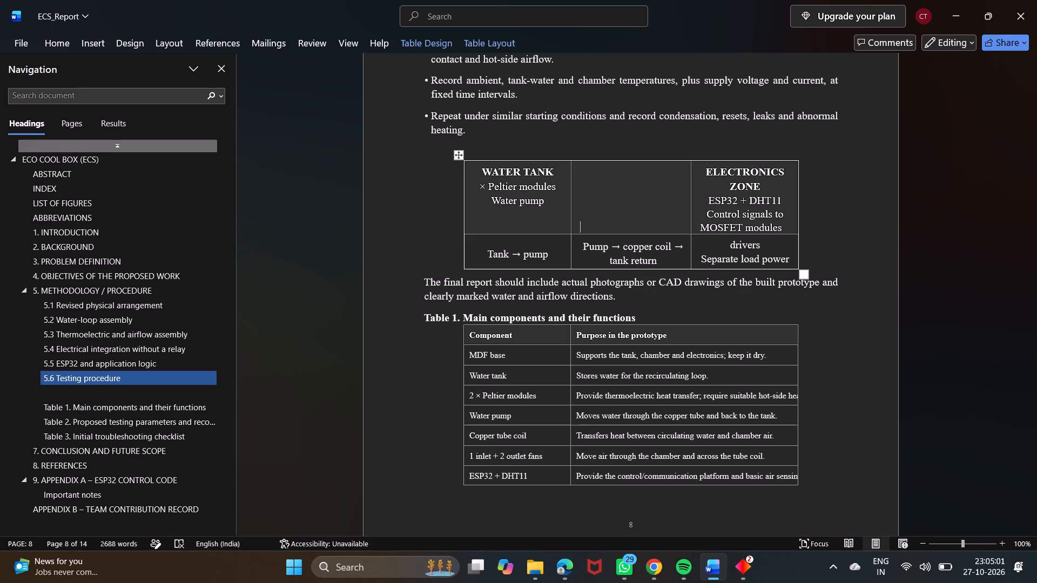
{"action": "key", "text": "BackSpace"}
{"action": "key", "text": "BackSpace"}
{"action": "key", "text": "BackSpace"}
{"action": "key", "text": "BackSpace"}
{"action": "key", "text": "BackSpace"}
{"action": "key", "text": "BackSpace"}
{"action": "key", "text": "BackSpace"}
{"action": "key", "text": "BackSpace"}
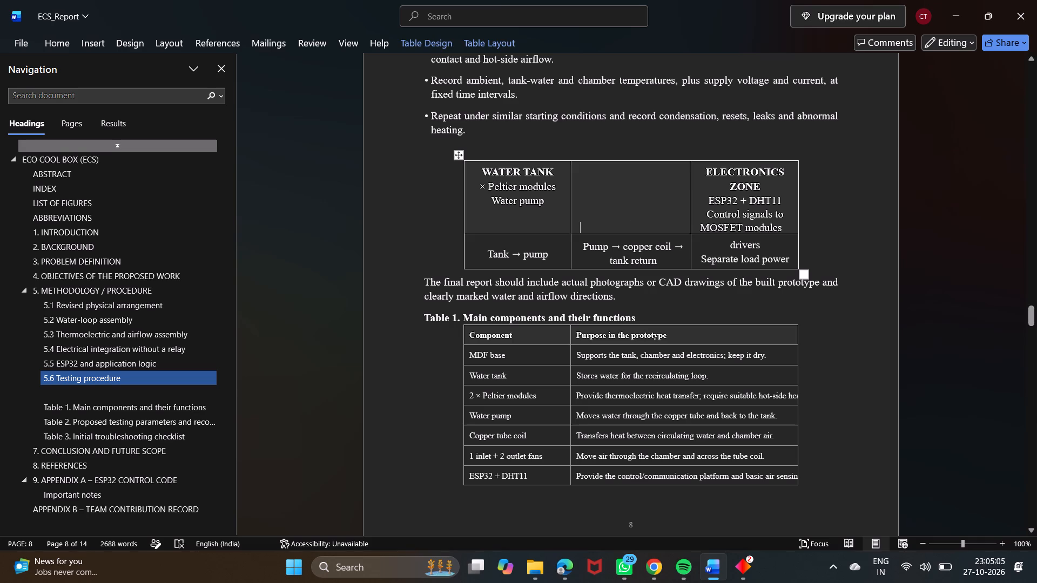
{"action": "triple_click", "coordinate": [600, 172]}
{"action": "left_click", "coordinate": [600, 172]}
{"action": "triple_click", "coordinate": [600, 172]}
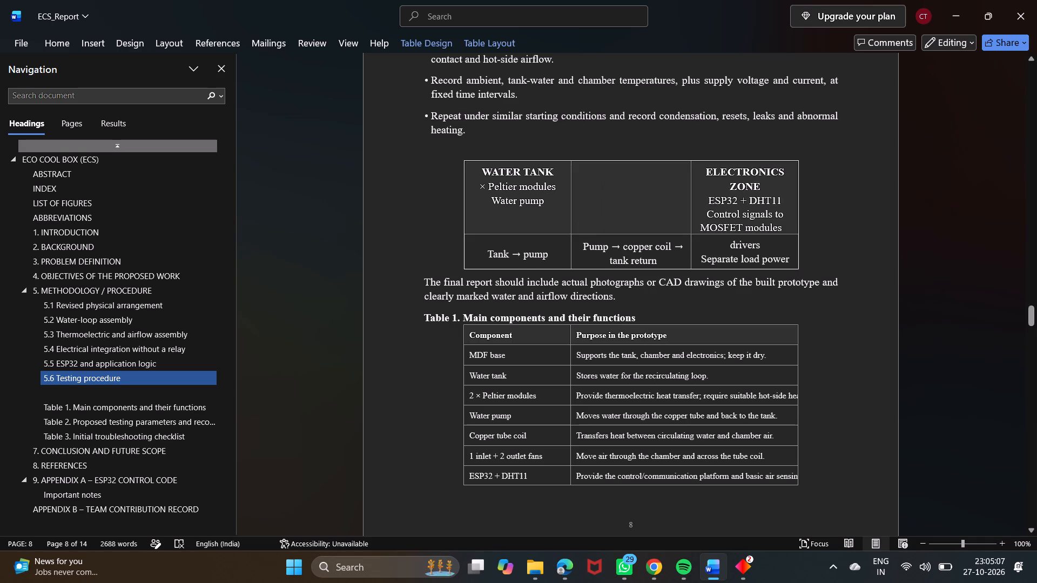
{"action": "left_click", "coordinate": [600, 172]}
{"action": "left_click", "coordinate": [600, 172]}
{"action": "key", "text": "ctrl+v"}
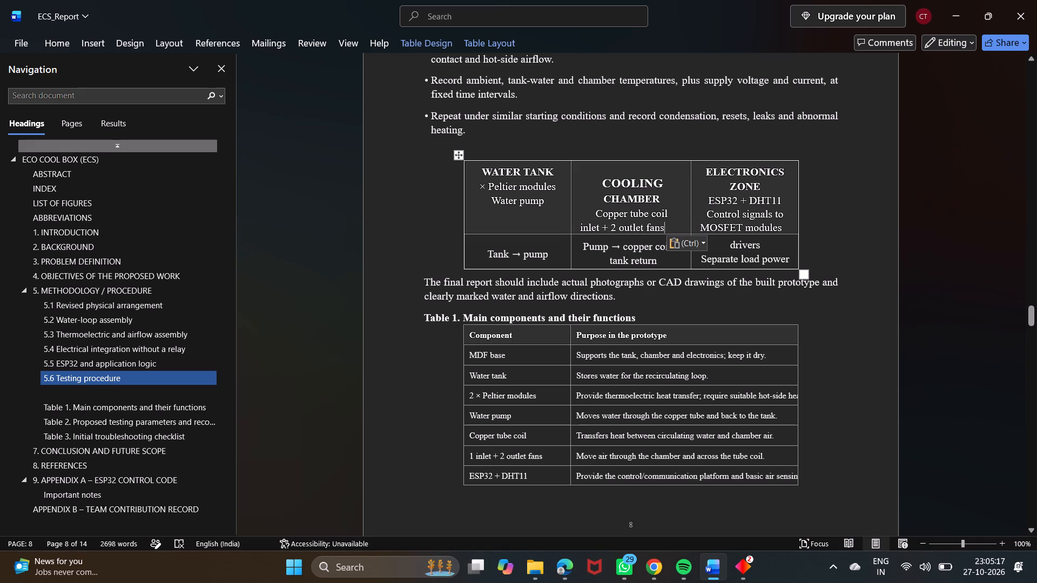
Indent the "inlet + 2 outlet fans" line in the functional layout table with four spaces.
{"action": "key", "text": "Left"}
{"action": "key", "text": "Left"}
{"action": "key", "text": "Left"}
{"action": "key", "text": "Left"}
{"action": "key", "text": "Left"}
{"action": "key", "text": "Left"}
{"action": "key", "text": "Left"}
{"action": "key", "text": "Left"}
{"action": "key", "text": "Left"}
{"action": "key", "text": "Left"}
{"action": "key", "text": "Left"}
{"action": "key", "text": "Left"}
{"action": "key", "text": "Left"}
{"action": "key", "text": "Left"}
{"action": "key", "text": "Left"}
{"action": "key", "text": "Left"}
{"action": "key", "text": "Left"}
{"action": "key", "text": "Left"}
{"action": "key", "text": "Left"}
{"action": "key", "text": "Left"}
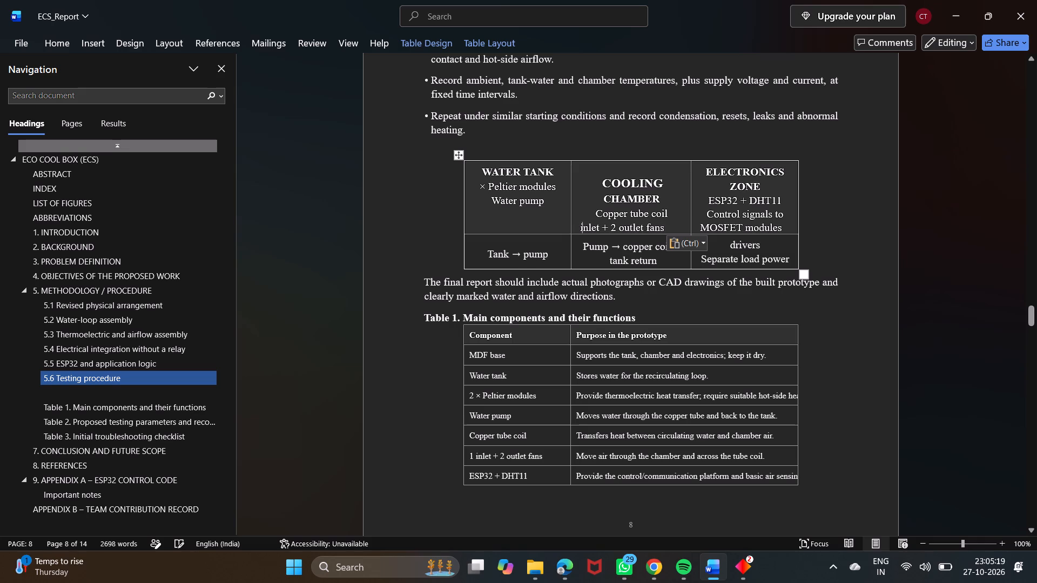
{"action": "key", "text": "Left"}
{"action": "key", "text": "space"}
{"action": "key", "text": "space"}
{"action": "key", "text": "space"}
{"action": "key", "text": "space"}
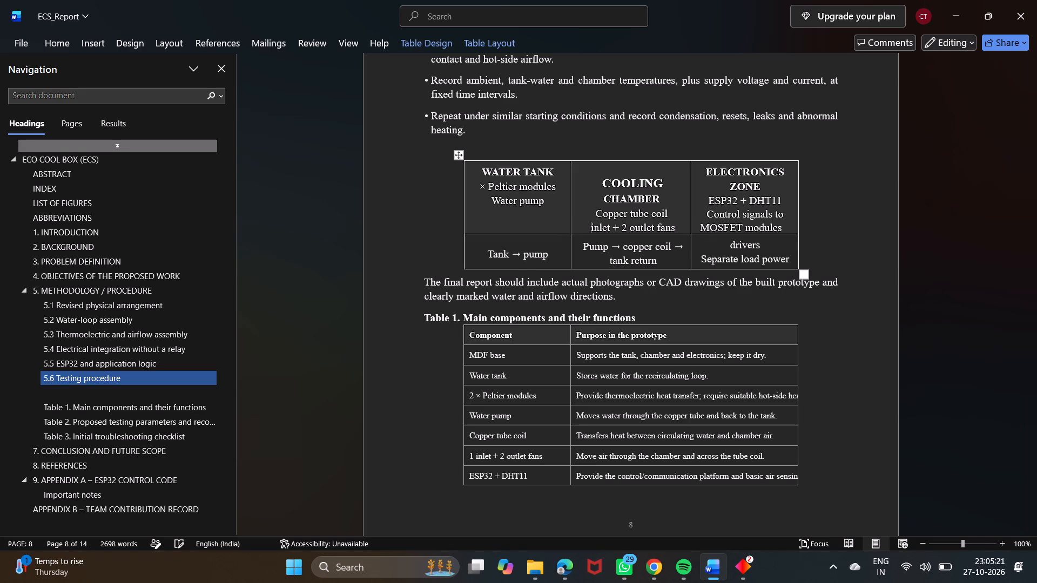
{"action": "left_click", "coordinate": [863, 173]}
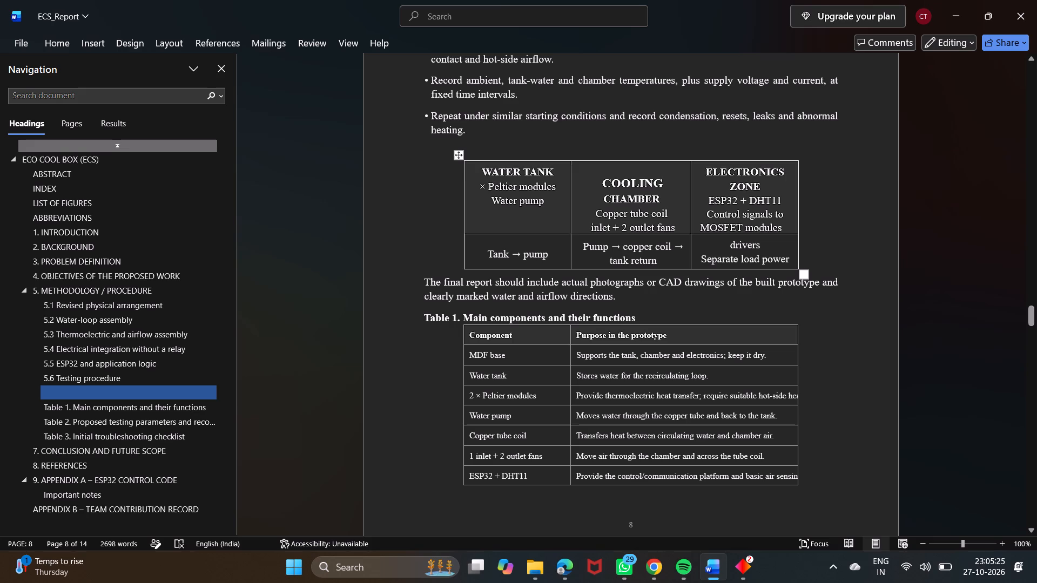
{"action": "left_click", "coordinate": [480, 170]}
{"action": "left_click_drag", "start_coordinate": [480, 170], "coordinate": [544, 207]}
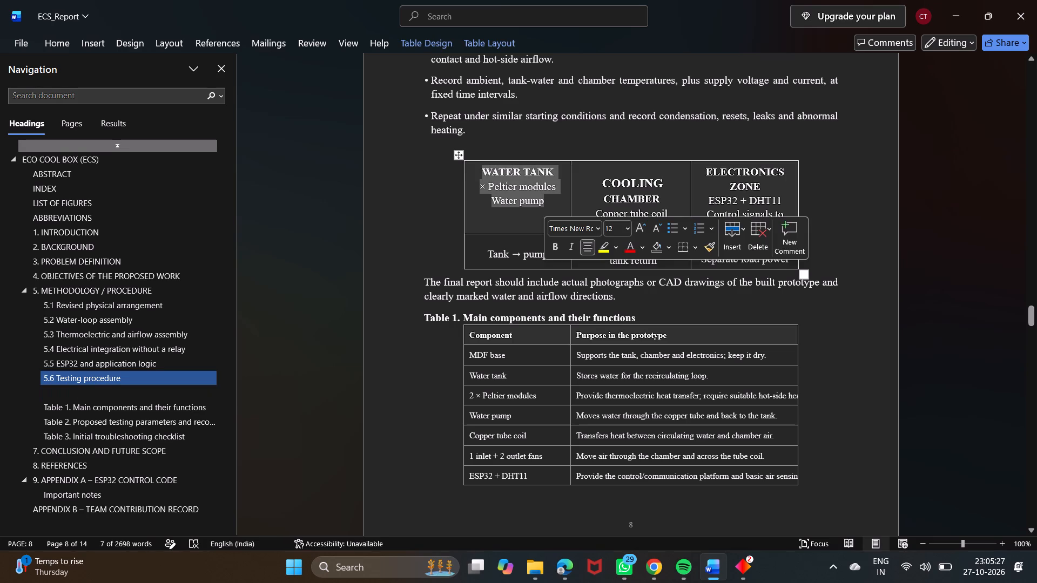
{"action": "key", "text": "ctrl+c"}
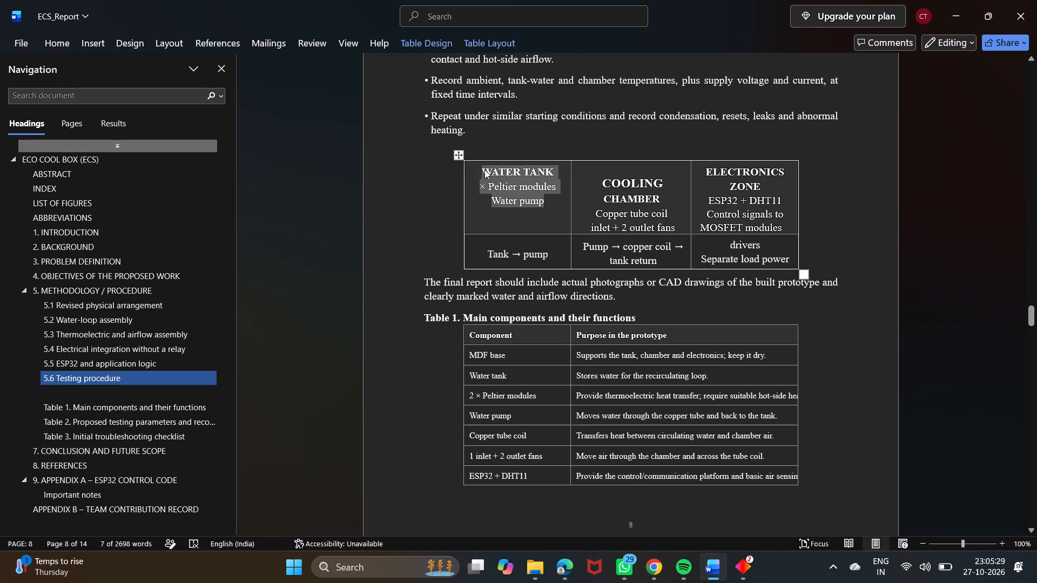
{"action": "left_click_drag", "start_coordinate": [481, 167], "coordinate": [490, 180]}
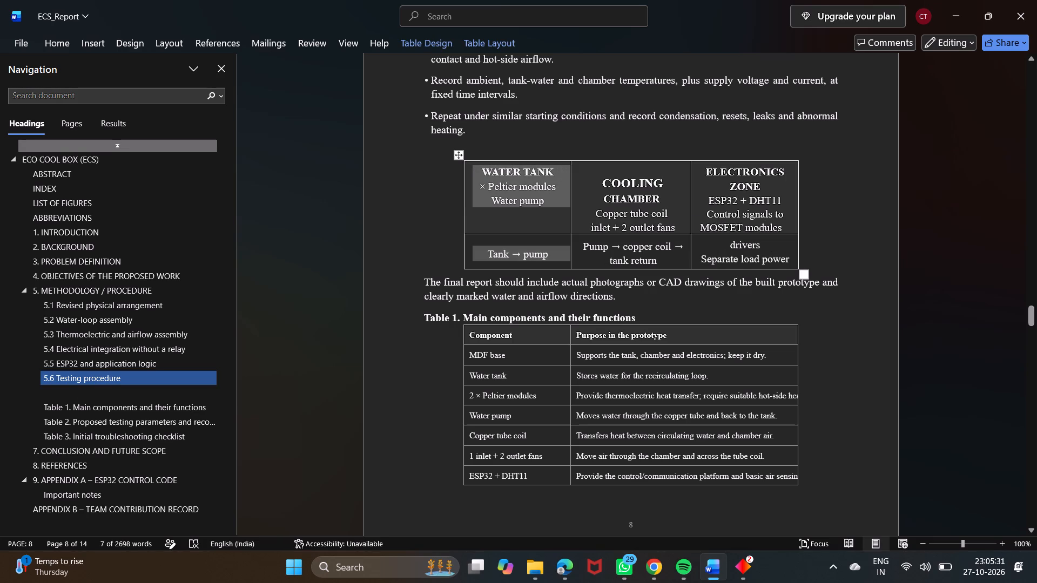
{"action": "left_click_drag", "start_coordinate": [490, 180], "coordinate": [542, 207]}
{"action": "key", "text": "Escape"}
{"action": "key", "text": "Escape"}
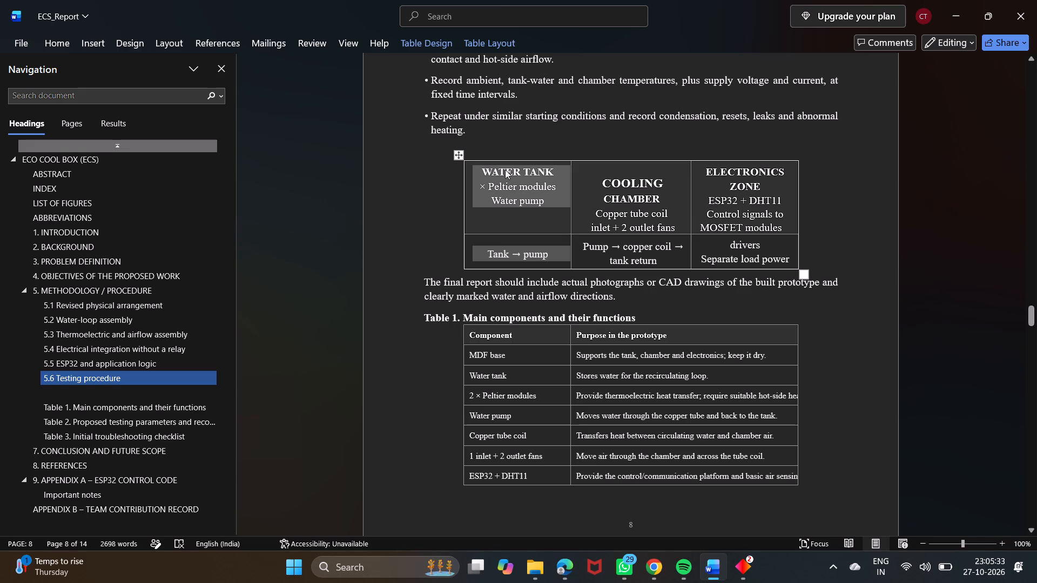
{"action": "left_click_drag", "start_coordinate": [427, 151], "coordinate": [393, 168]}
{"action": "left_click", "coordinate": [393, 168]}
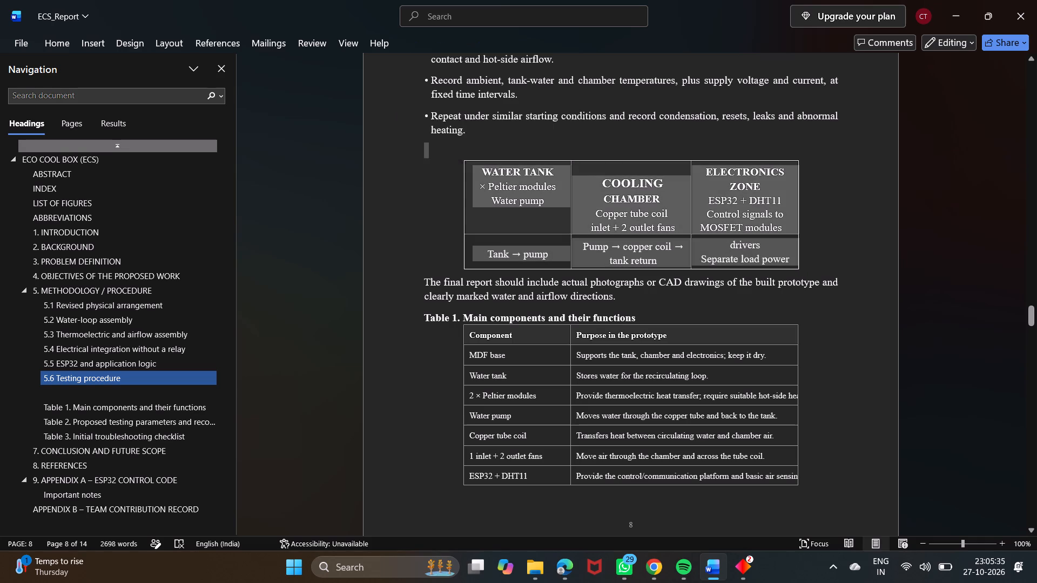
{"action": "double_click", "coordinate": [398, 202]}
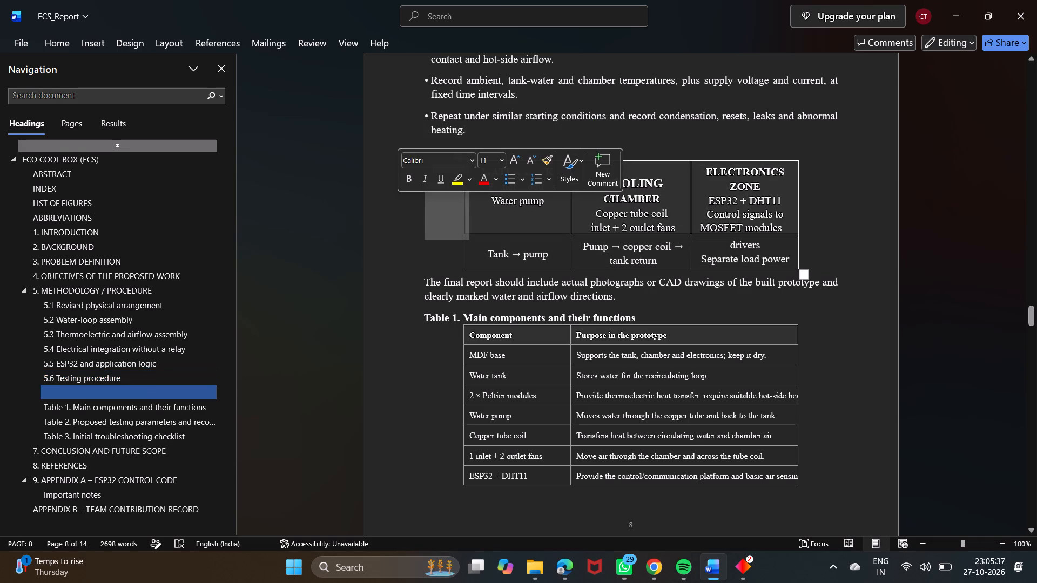
Insert a blank line above "WATER TANK" in the first cell of the functional layout table.
{"action": "left_click", "coordinate": [488, 206]}
{"action": "key", "text": "Up"}
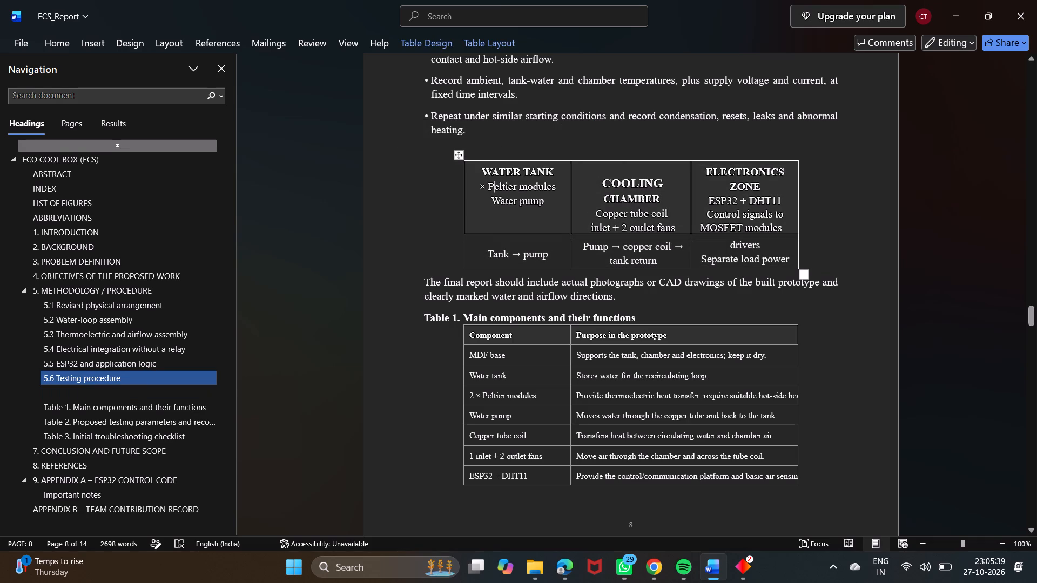
{"action": "key", "text": "Up"}
{"action": "key", "text": "Left"}
{"action": "key", "text": "Left"}
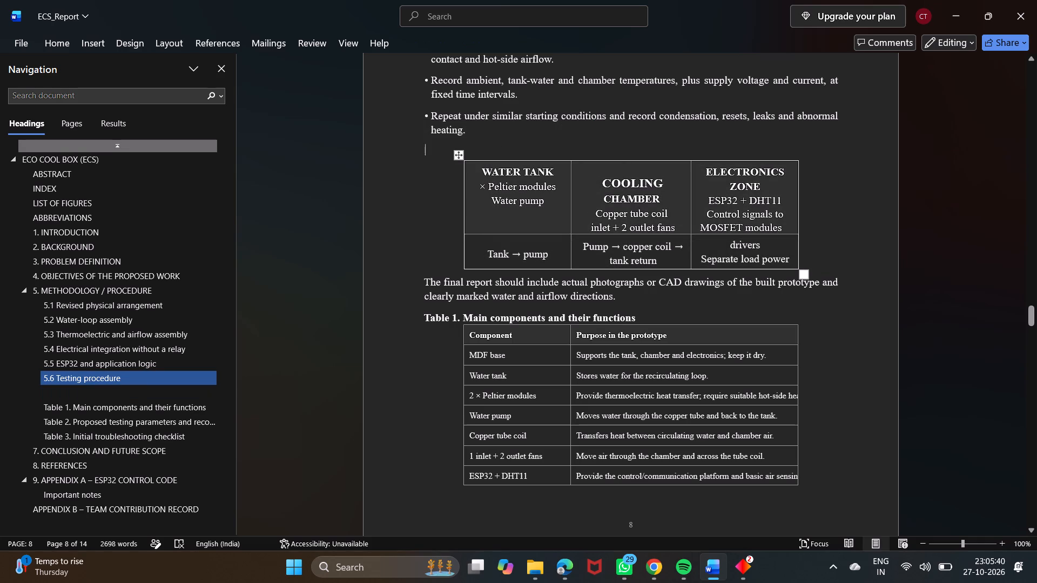
{"action": "key", "text": "Right"}
{"action": "key", "text": "Return"}
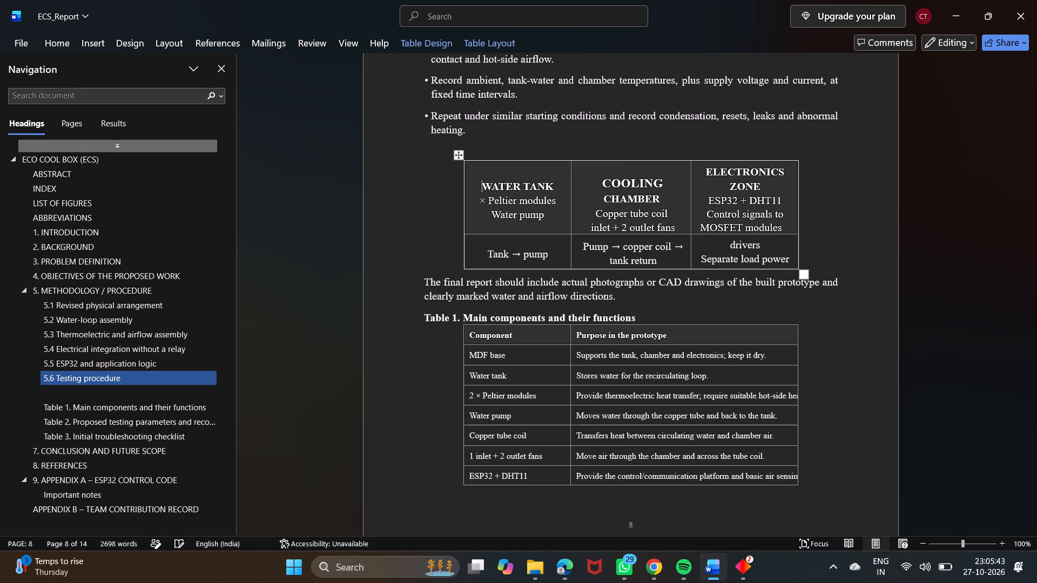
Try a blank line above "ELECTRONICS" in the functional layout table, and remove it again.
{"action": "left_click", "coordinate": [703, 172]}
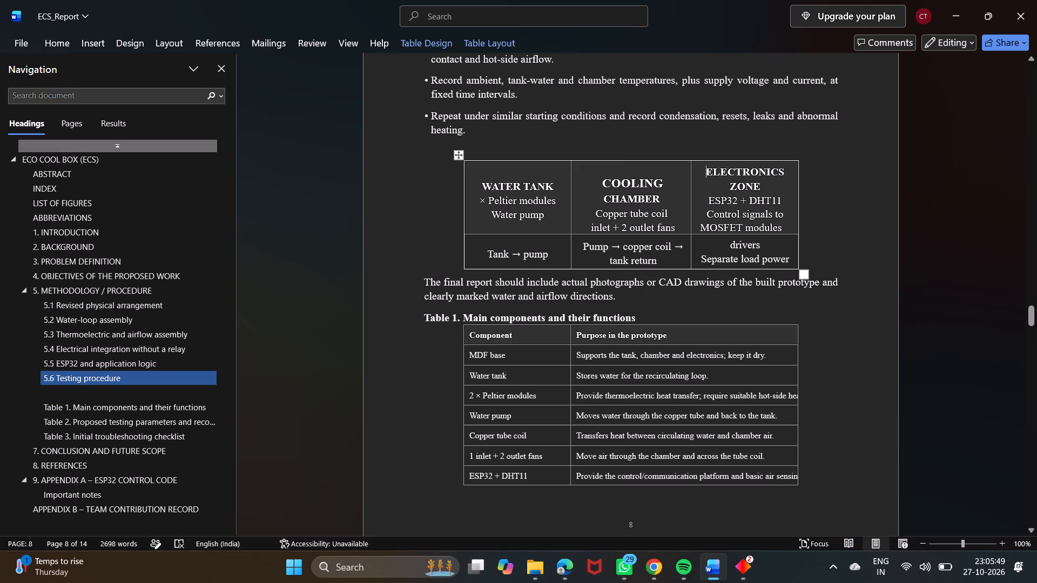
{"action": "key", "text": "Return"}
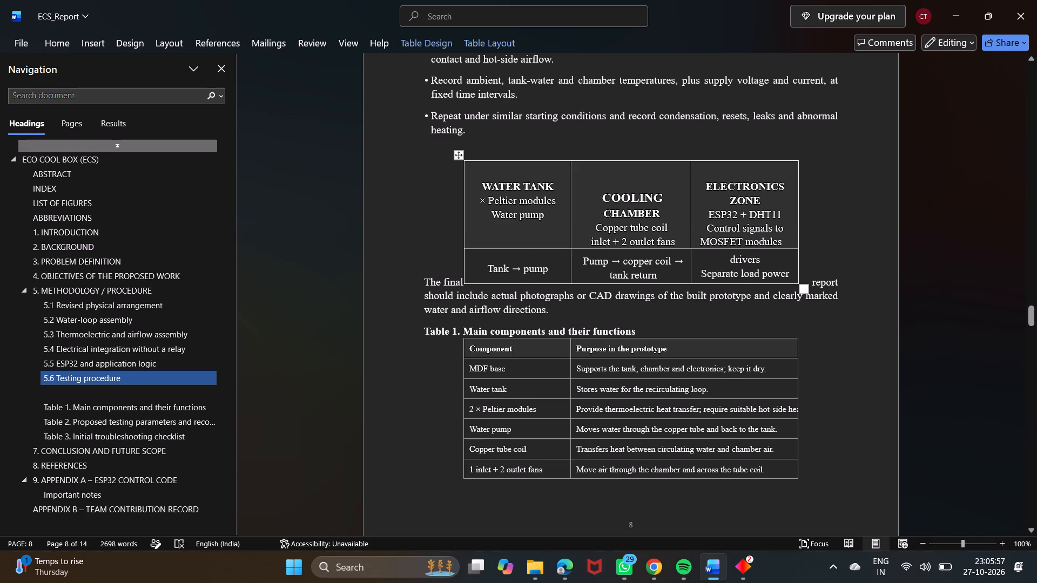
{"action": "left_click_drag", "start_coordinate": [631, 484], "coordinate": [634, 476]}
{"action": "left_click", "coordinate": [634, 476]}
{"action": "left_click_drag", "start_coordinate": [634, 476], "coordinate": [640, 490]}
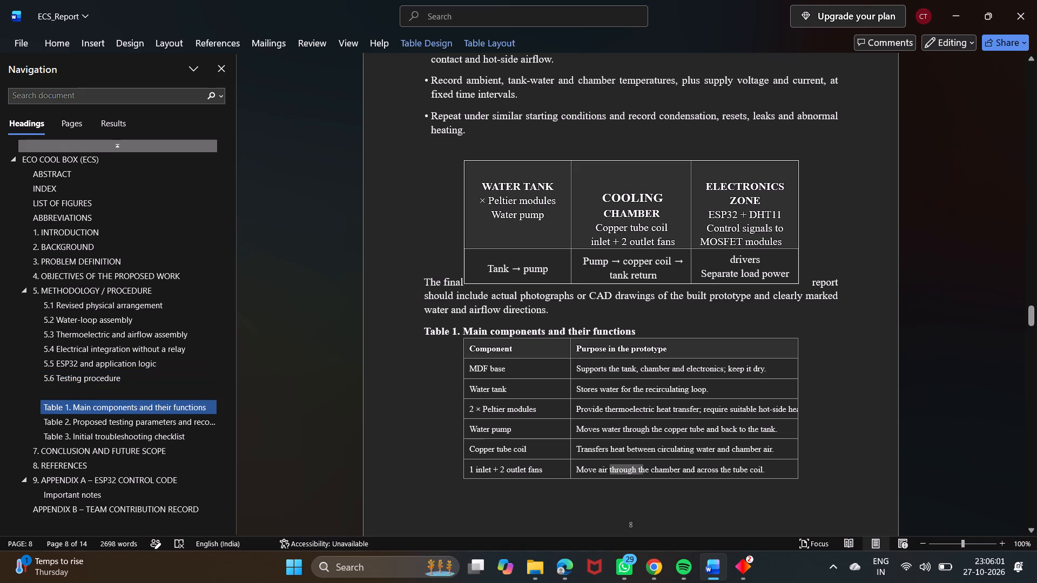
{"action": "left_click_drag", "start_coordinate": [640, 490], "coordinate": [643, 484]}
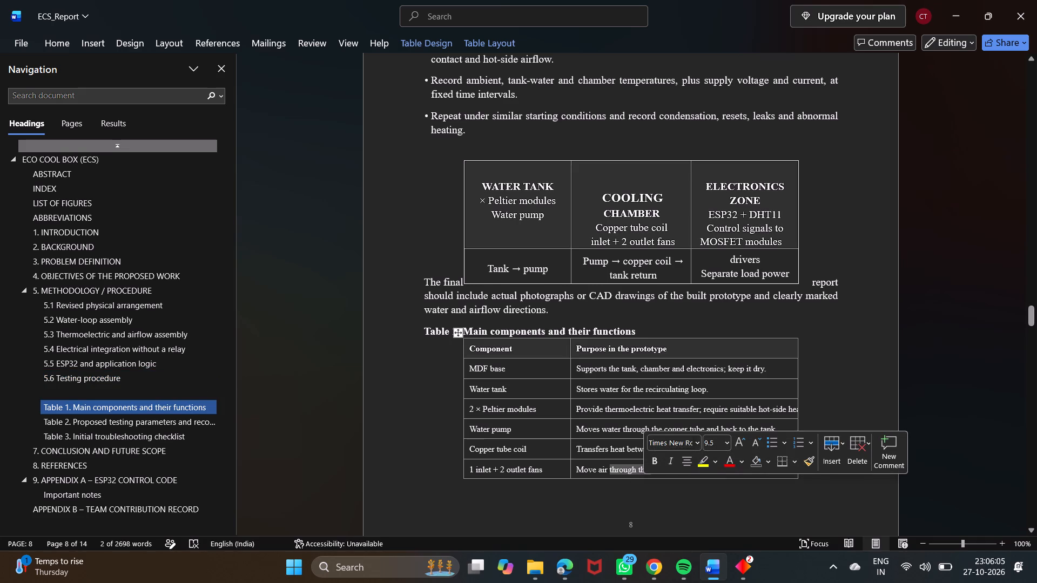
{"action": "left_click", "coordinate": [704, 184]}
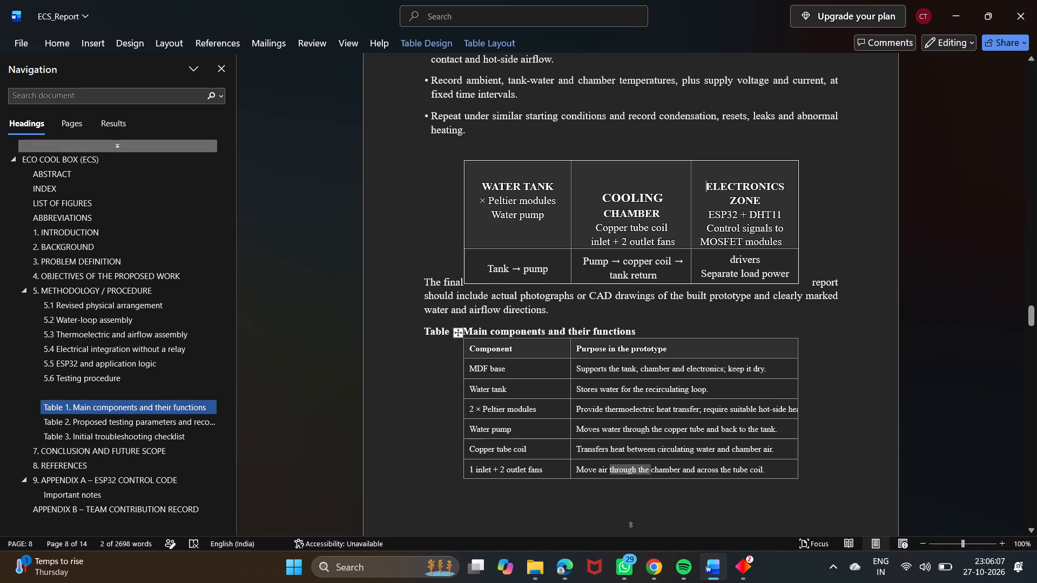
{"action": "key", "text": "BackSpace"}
Remove the centring of the "ELECTRONICS" line in the functional layout table and indent it with one space instead.
{"action": "key", "text": "BackSpace"}
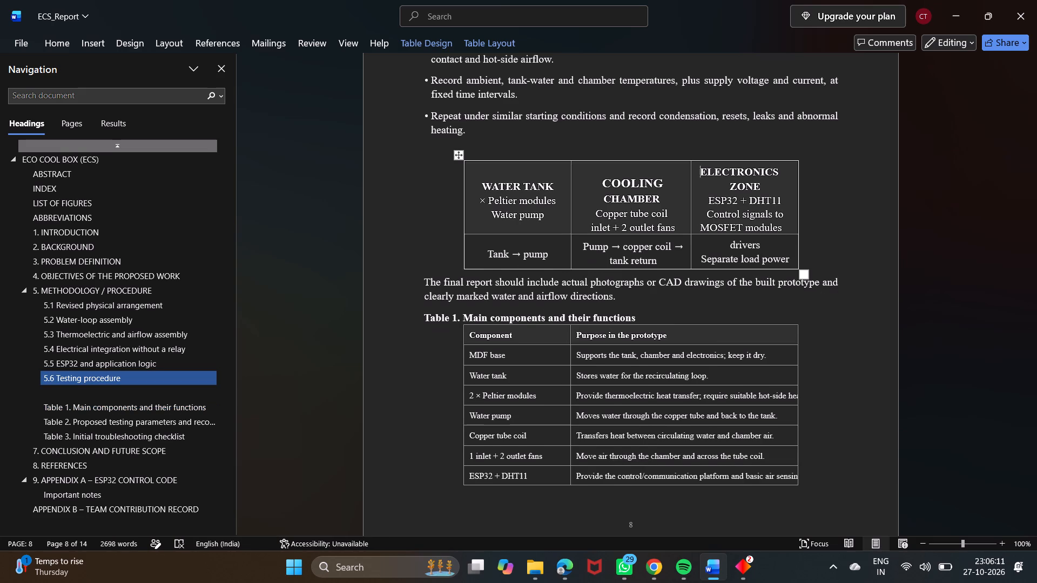
{"action": "key", "text": "space"}
{"action": "left_click", "coordinate": [867, 207]}
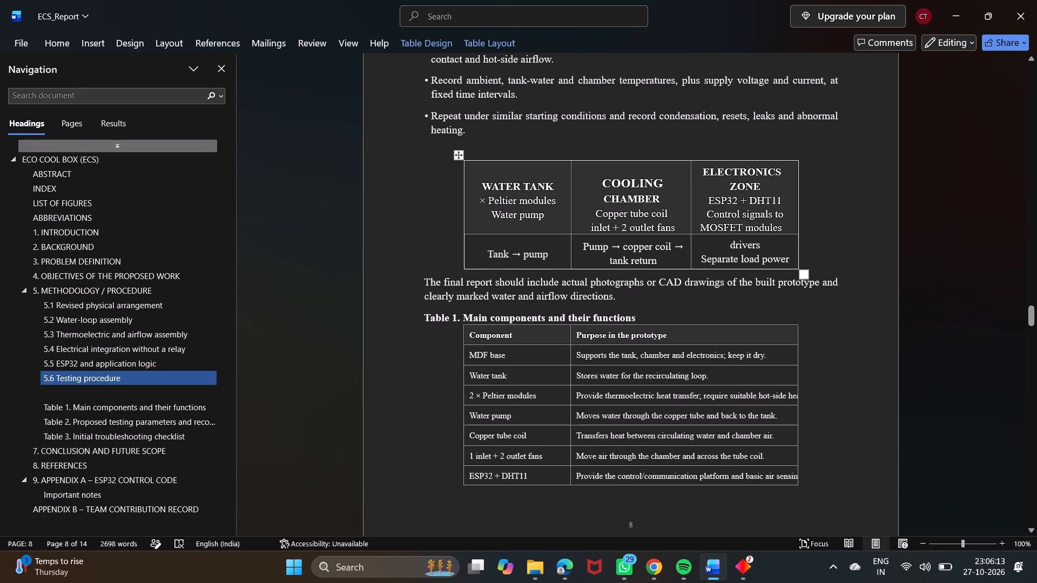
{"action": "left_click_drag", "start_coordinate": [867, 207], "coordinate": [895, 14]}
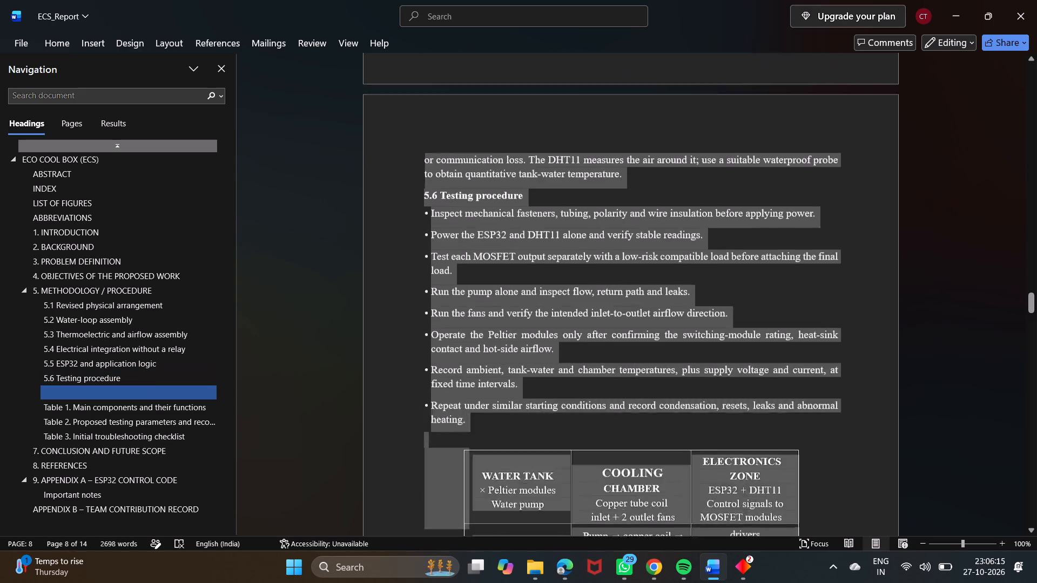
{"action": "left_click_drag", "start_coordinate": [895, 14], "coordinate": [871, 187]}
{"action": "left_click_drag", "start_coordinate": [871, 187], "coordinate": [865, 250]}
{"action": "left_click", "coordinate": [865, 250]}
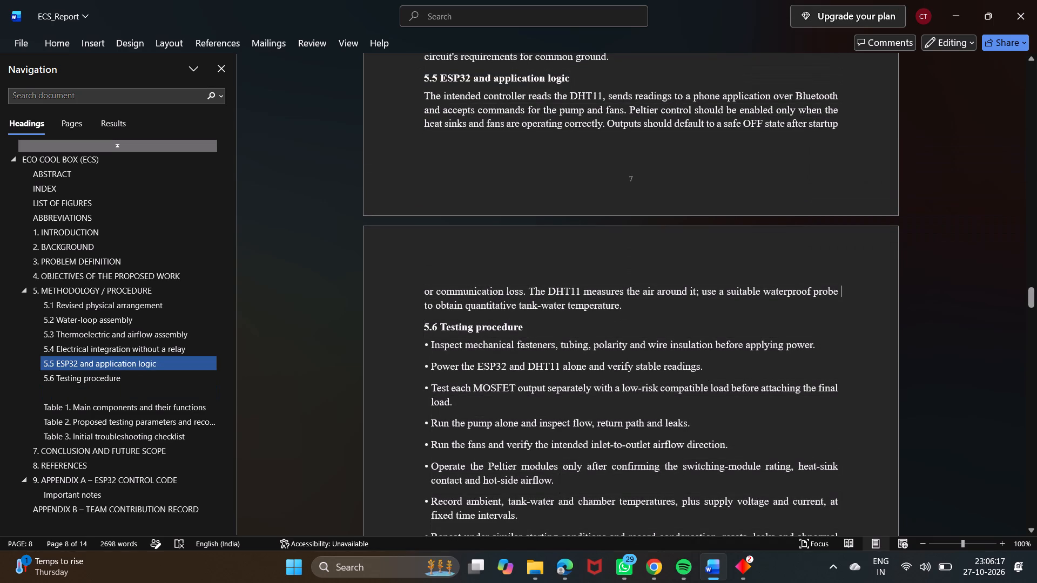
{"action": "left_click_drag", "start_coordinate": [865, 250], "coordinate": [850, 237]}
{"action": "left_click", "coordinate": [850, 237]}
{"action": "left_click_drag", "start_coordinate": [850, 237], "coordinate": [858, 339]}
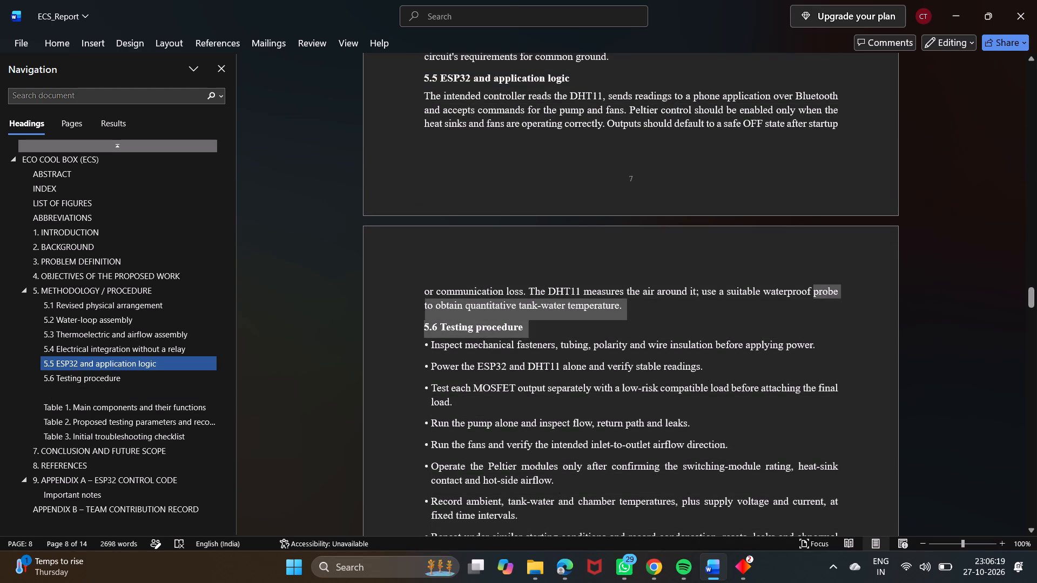
Move the selected text, from "probe to obtain" through the 5.6 heading and first testing bullet, up to follow "startup" in section 5.5.
{"action": "left_click_drag", "start_coordinate": [858, 339], "coordinate": [856, 342]}
{"action": "left_click_drag", "start_coordinate": [856, 342], "coordinate": [879, 178]}
{"action": "key", "text": "Escape"}
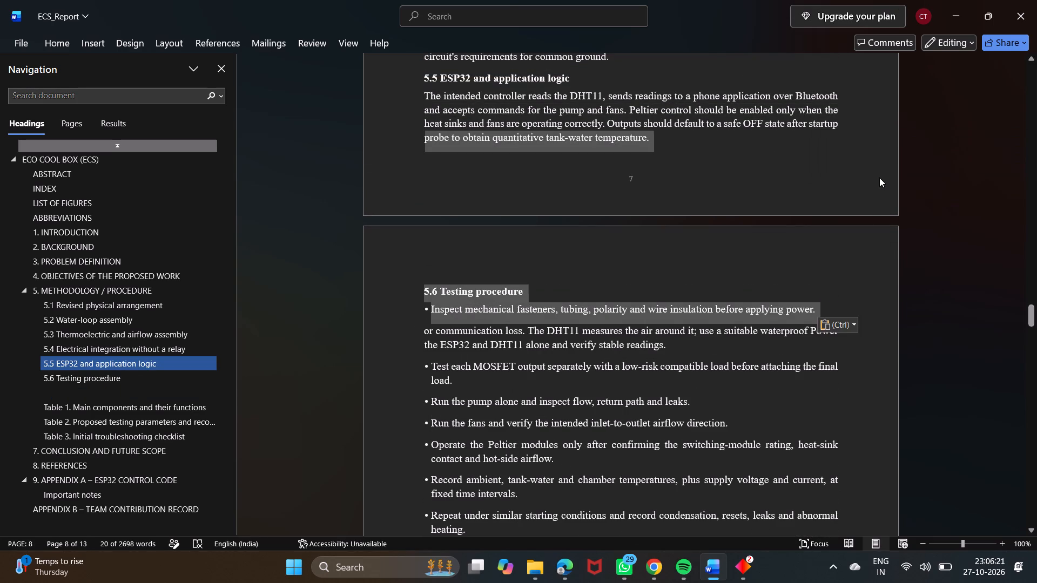
{"action": "key", "text": "Escape"}
{"action": "left_click_drag", "start_coordinate": [879, 178], "coordinate": [947, 205]}
{"action": "left_click", "coordinate": [947, 205]}
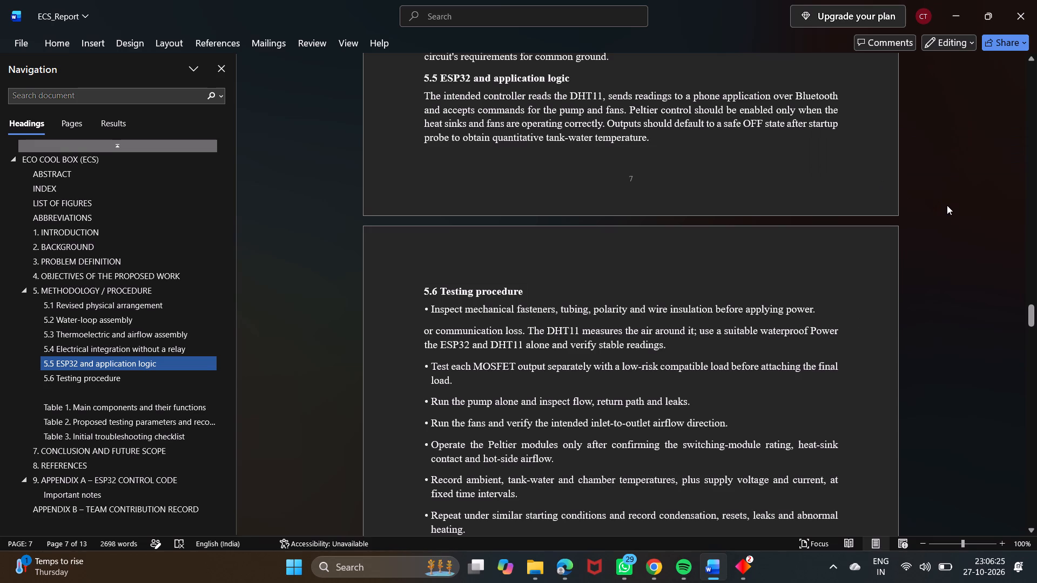
Widen Table 2's Parameter column outward so the table's edge lines up with the body text.
{"action": "scroll", "coordinate": [953, 175], "scroll_direction": "down", "scroll_amount": 3}
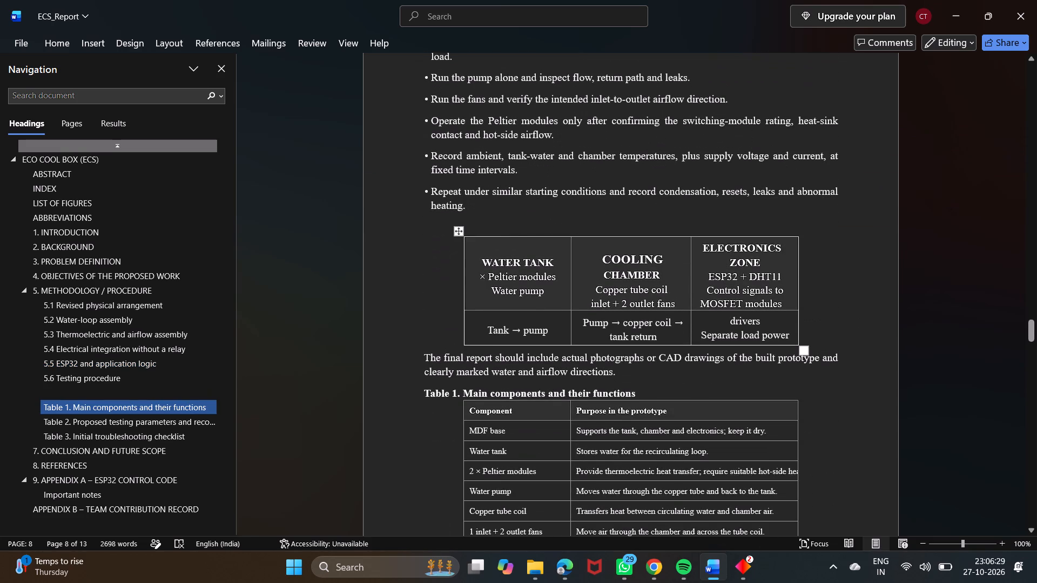
{"action": "scroll", "coordinate": [760, 275], "scroll_direction": "down", "scroll_amount": 2}
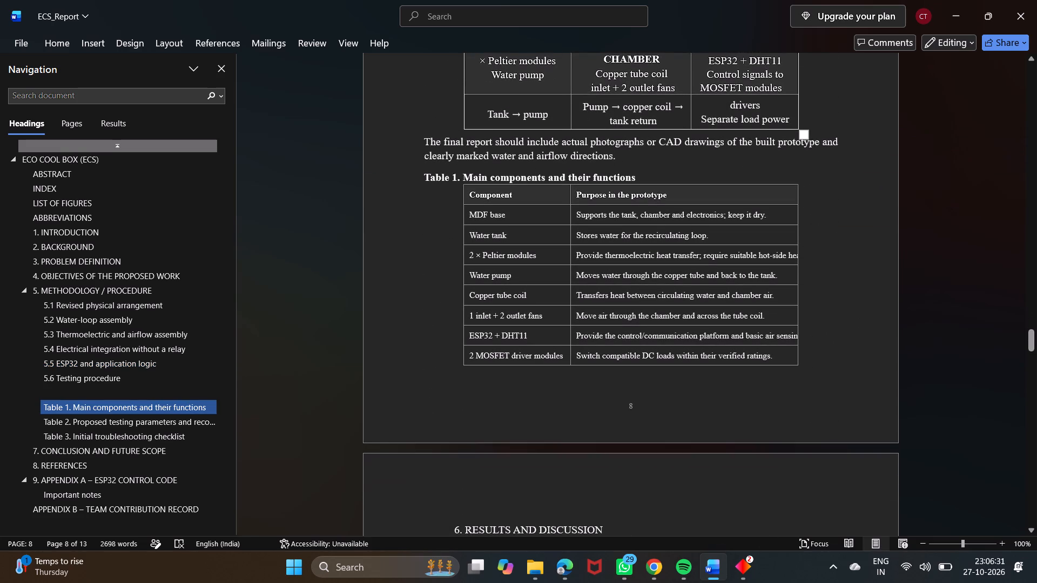
{"action": "scroll", "coordinate": [760, 275], "scroll_direction": "down", "scroll_amount": 3}
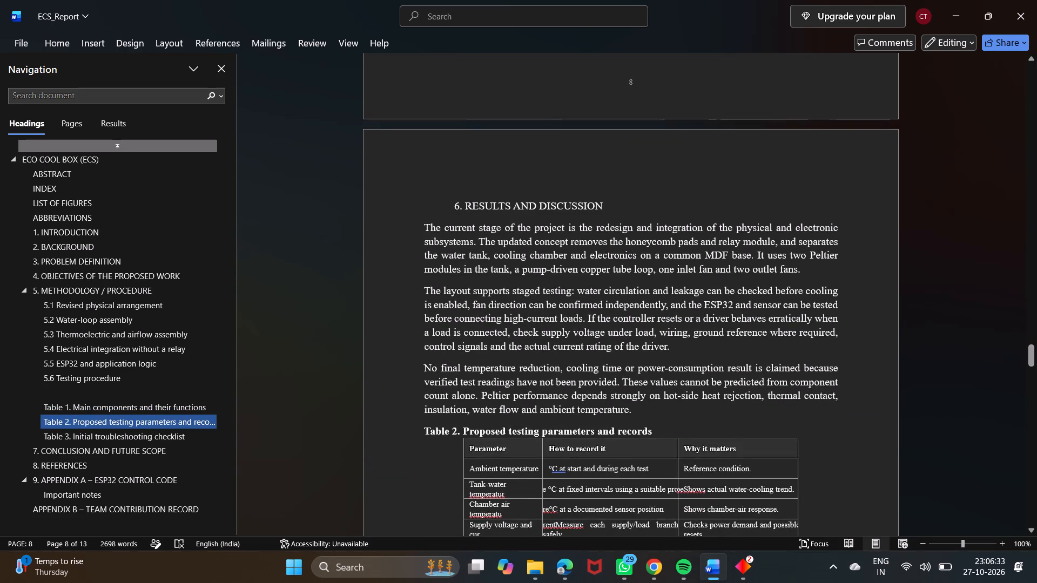
{"action": "scroll", "coordinate": [760, 275], "scroll_direction": "down", "scroll_amount": 2}
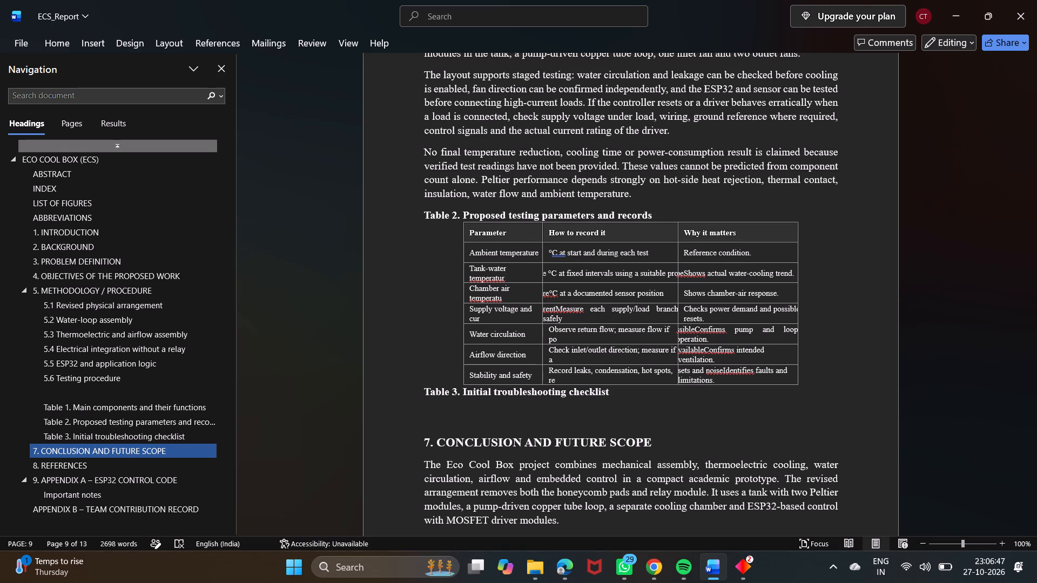
{"action": "scroll", "coordinate": [735, 235], "scroll_direction": "up", "scroll_amount": 5}
{"action": "scroll", "coordinate": [735, 235], "scroll_direction": "down", "scroll_amount": 6}
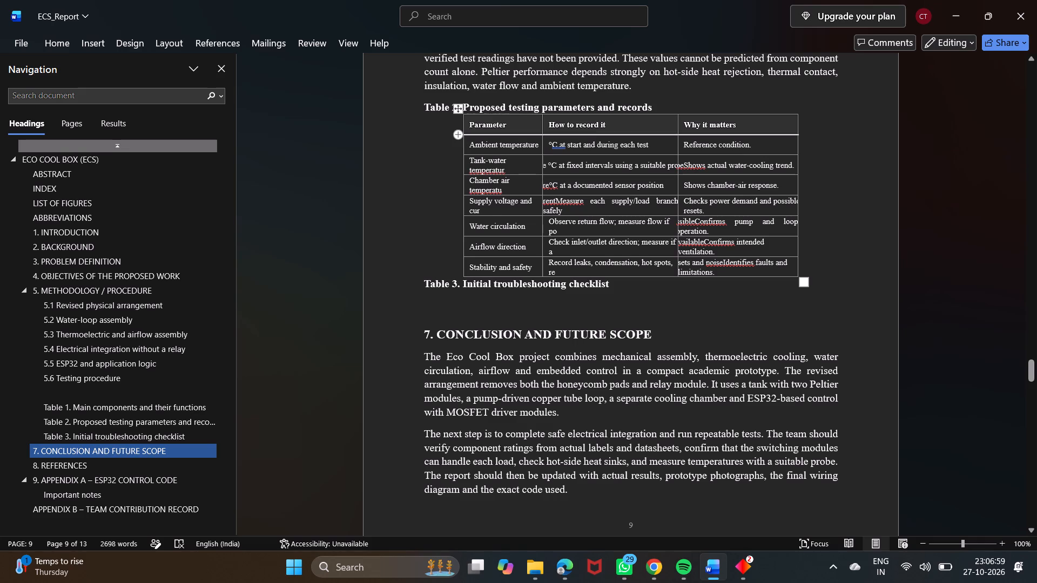
{"action": "left_click_drag", "start_coordinate": [463, 120], "coordinate": [425, 121]}
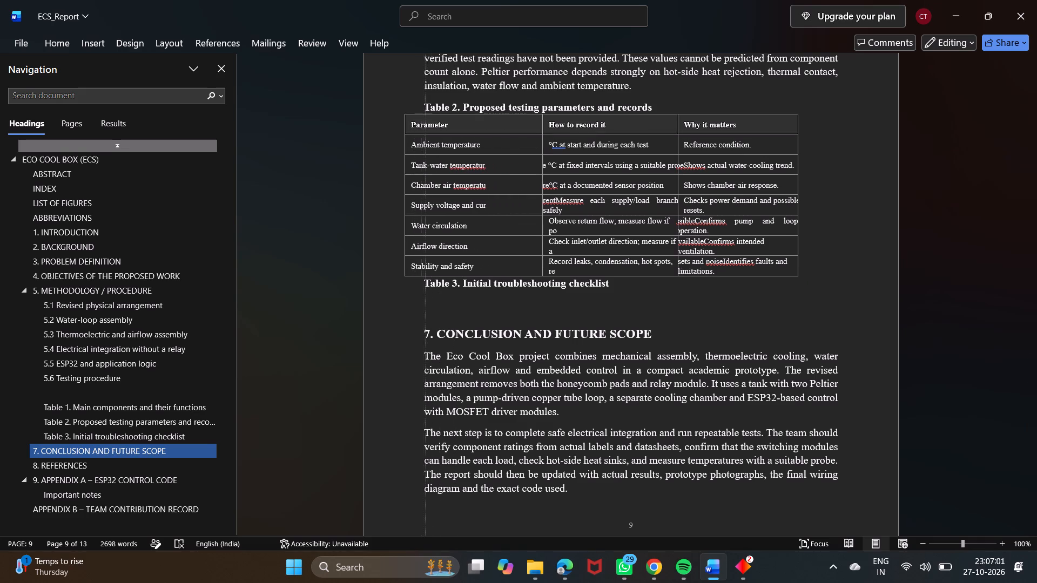
{"action": "left_click_drag", "start_coordinate": [425, 121], "coordinate": [441, 132]}
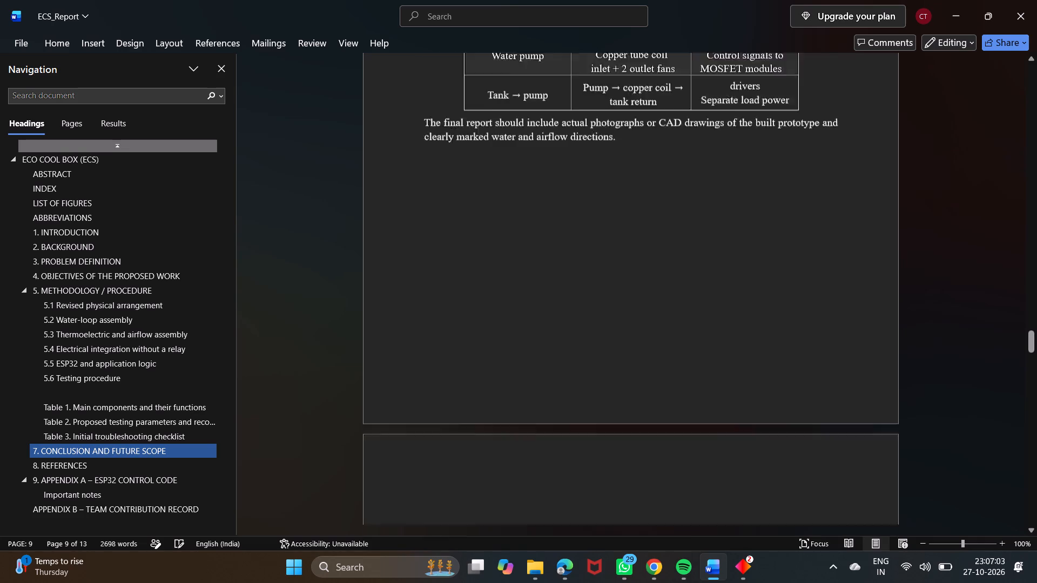
Widen Table 2's "Why it matters" column outward, slightly past the body text margin.
{"action": "scroll", "coordinate": [694, 175], "scroll_direction": "down", "scroll_amount": 8}
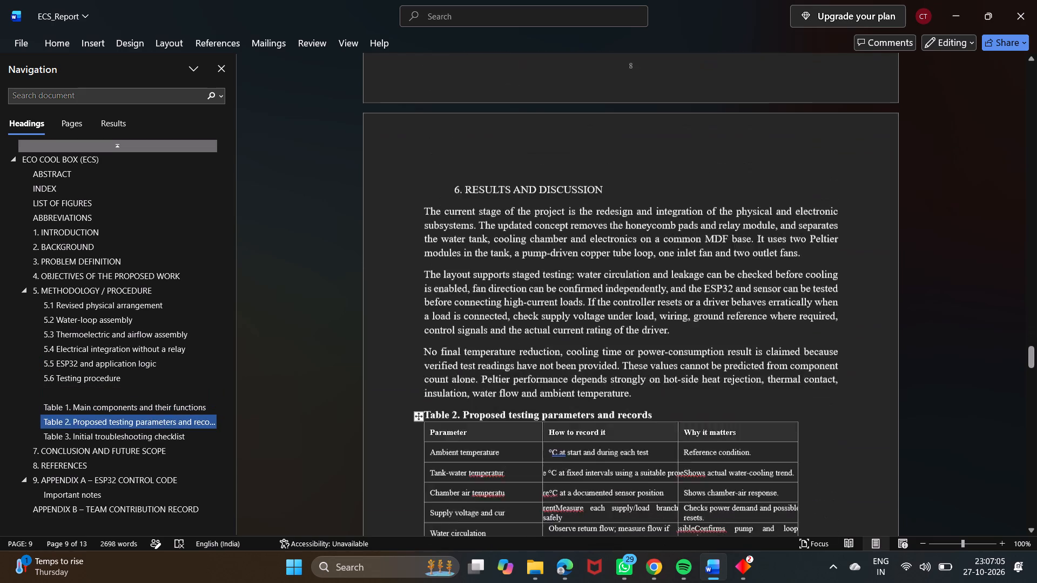
{"action": "scroll", "coordinate": [691, 175], "scroll_direction": "down", "scroll_amount": 4}
{"action": "scroll", "coordinate": [691, 173], "scroll_direction": "up", "scroll_amount": 2}
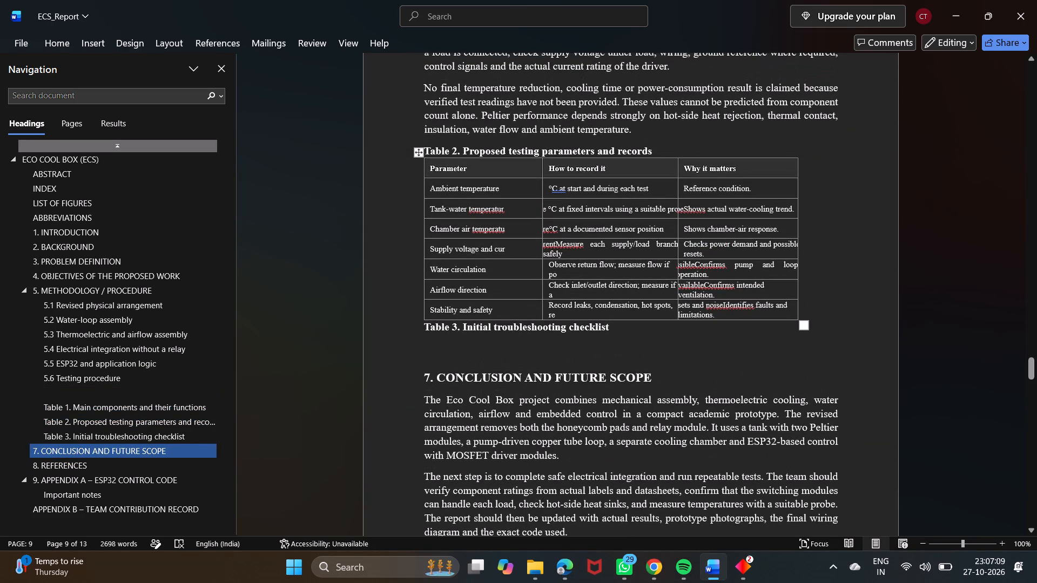
{"action": "left_click_drag", "start_coordinate": [806, 229], "coordinate": [843, 231]}
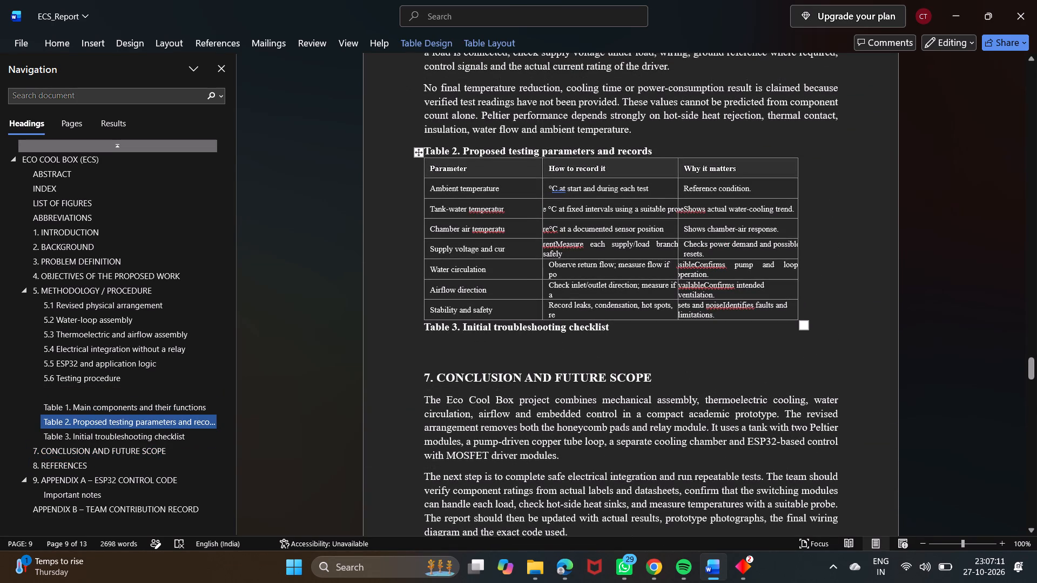
{"action": "left_click", "coordinate": [799, 201]}
{"action": "left_click_drag", "start_coordinate": [798, 186], "coordinate": [878, 190]}
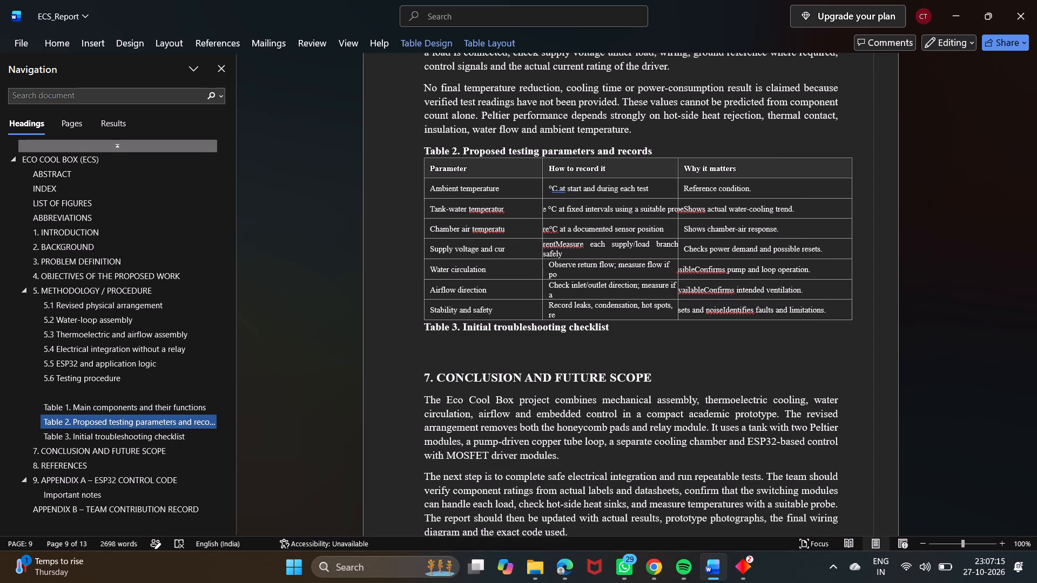
{"action": "left_click_drag", "start_coordinate": [878, 190], "coordinate": [883, 186]}
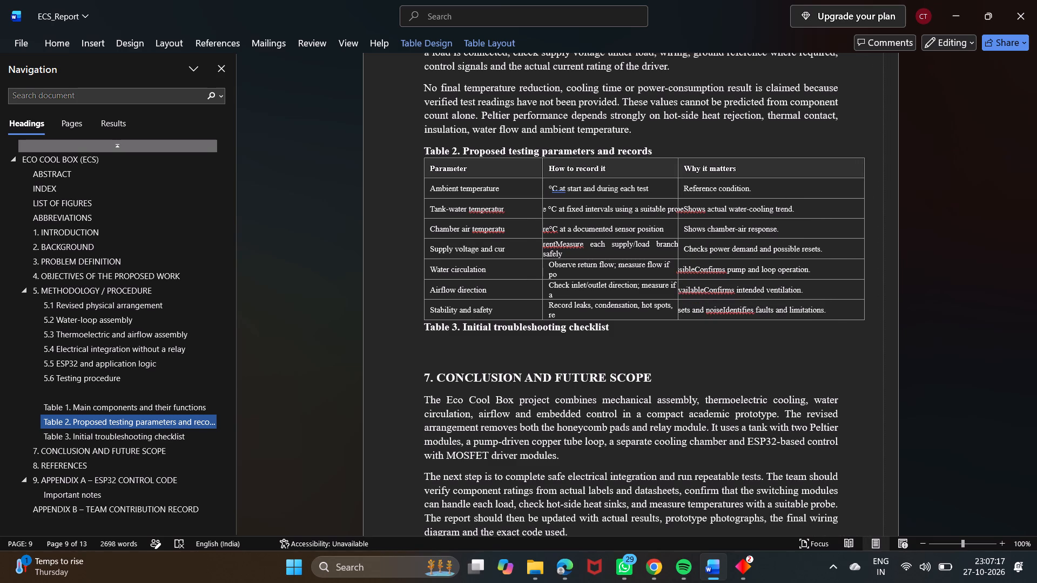
{"action": "left_click_drag", "start_coordinate": [883, 186], "coordinate": [882, 186]}
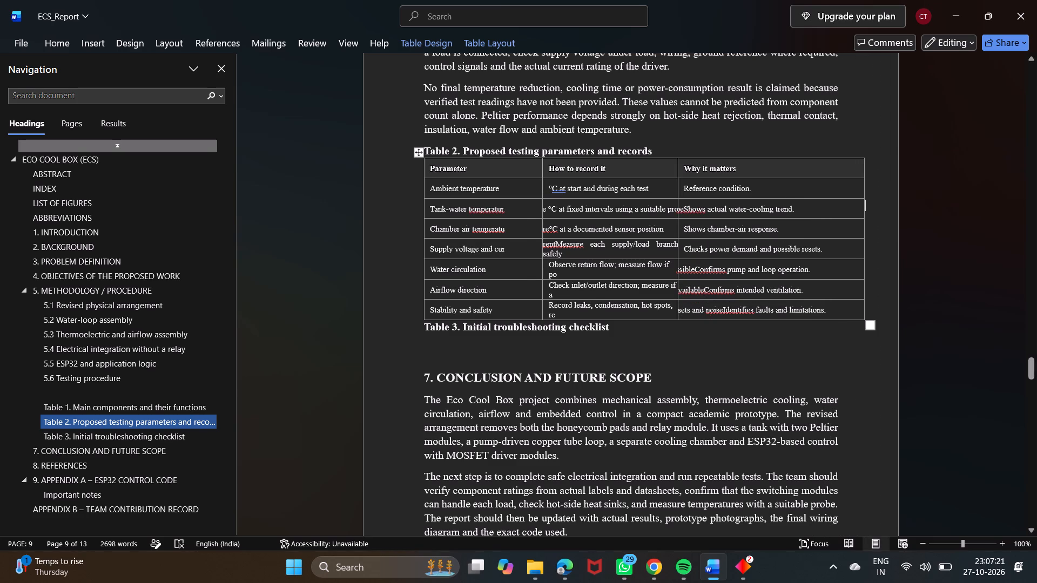
Widen Table 2's "How to record it" column into "Why it matters" so each of its entries fits on one line.
{"action": "left_click", "coordinate": [676, 224]}
{"action": "left_click_drag", "start_coordinate": [678, 228], "coordinate": [715, 235]}
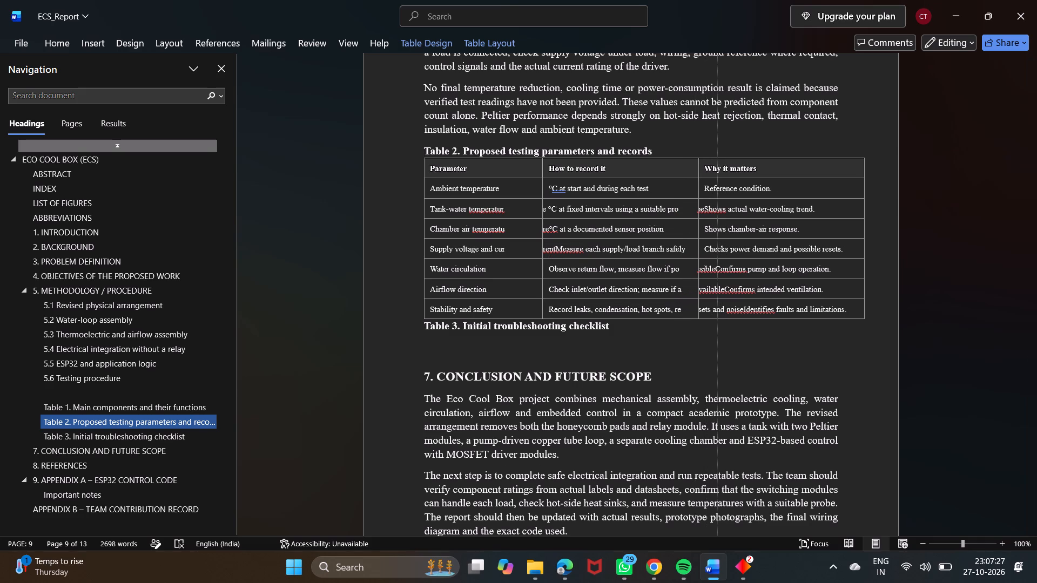
{"action": "left_click_drag", "start_coordinate": [715, 235], "coordinate": [717, 235]}
{"action": "left_click", "coordinate": [717, 235]}
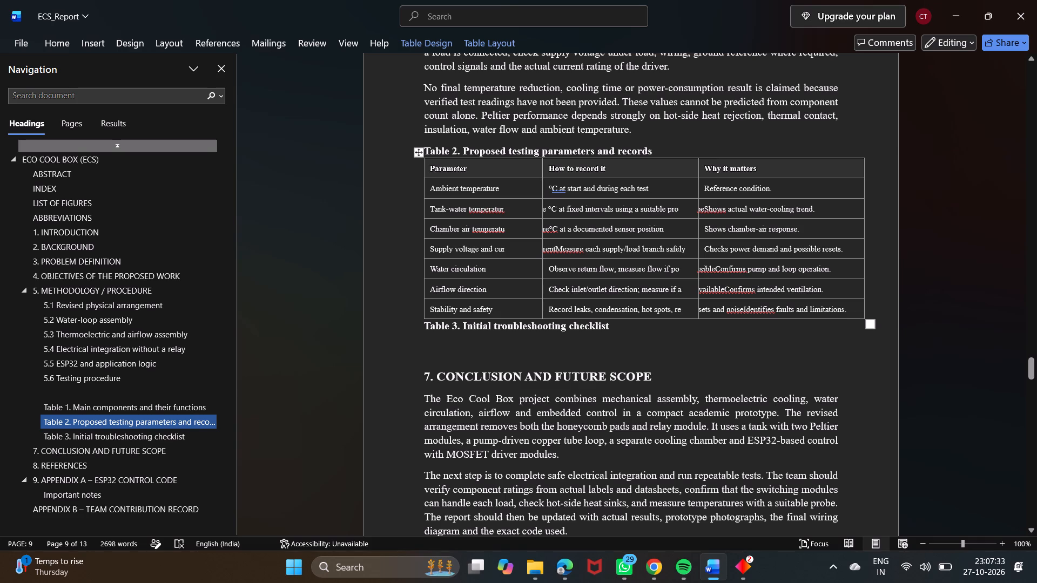
Move the border between Table 2's "Parameter" and "How to record it" columns slightly to narrow the Parameter column.
{"action": "left_click_drag", "start_coordinate": [542, 221], "coordinate": [554, 228]}
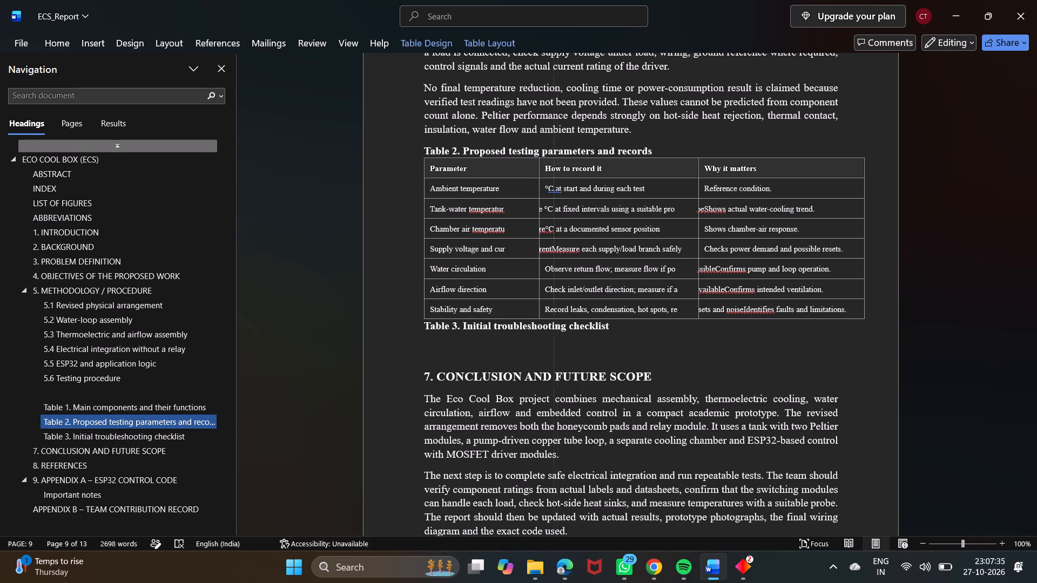
{"action": "left_click_drag", "start_coordinate": [554, 228], "coordinate": [558, 228]}
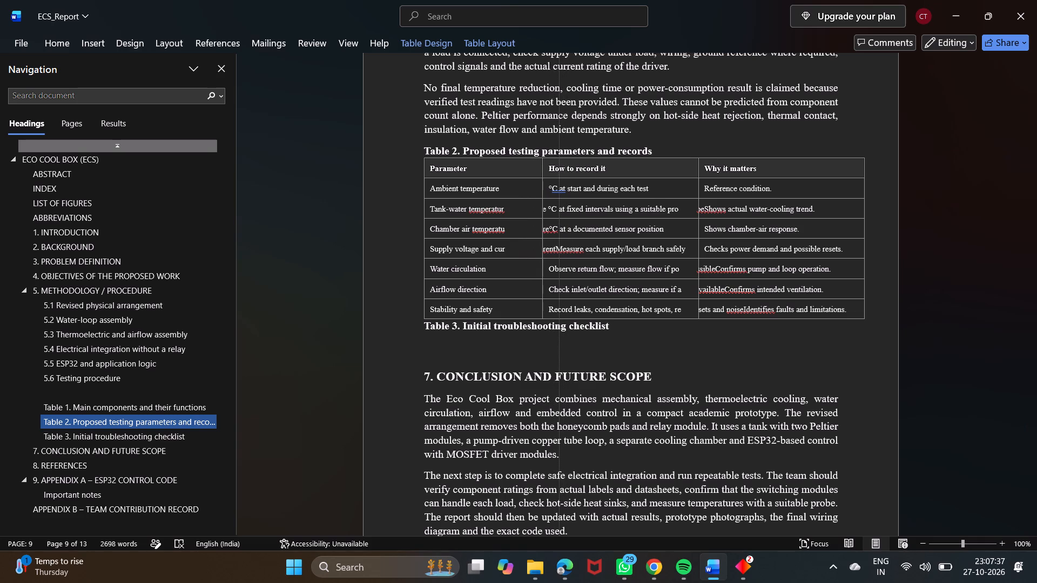
{"action": "left_click_drag", "start_coordinate": [558, 228], "coordinate": [555, 226]}
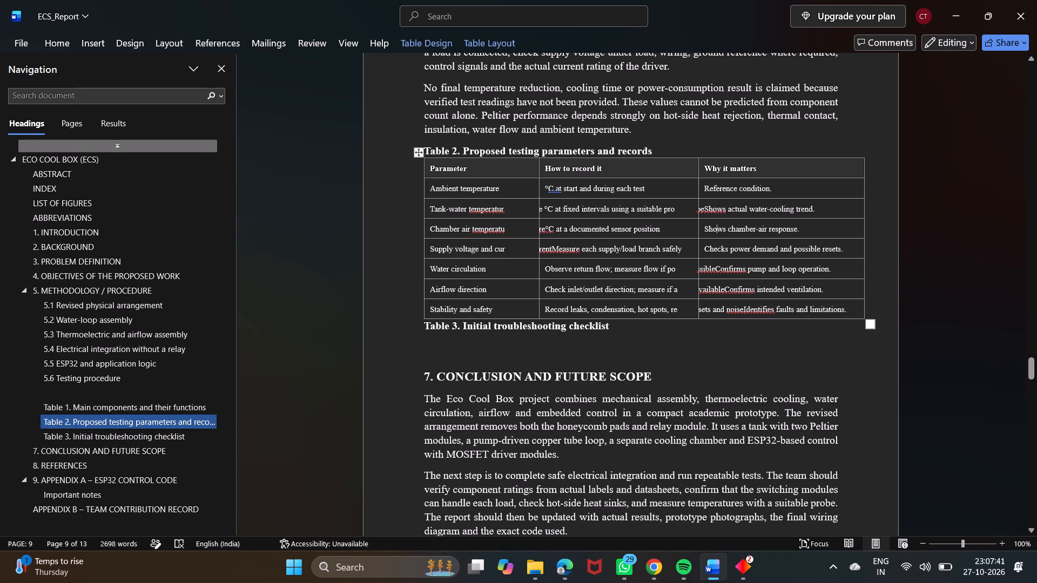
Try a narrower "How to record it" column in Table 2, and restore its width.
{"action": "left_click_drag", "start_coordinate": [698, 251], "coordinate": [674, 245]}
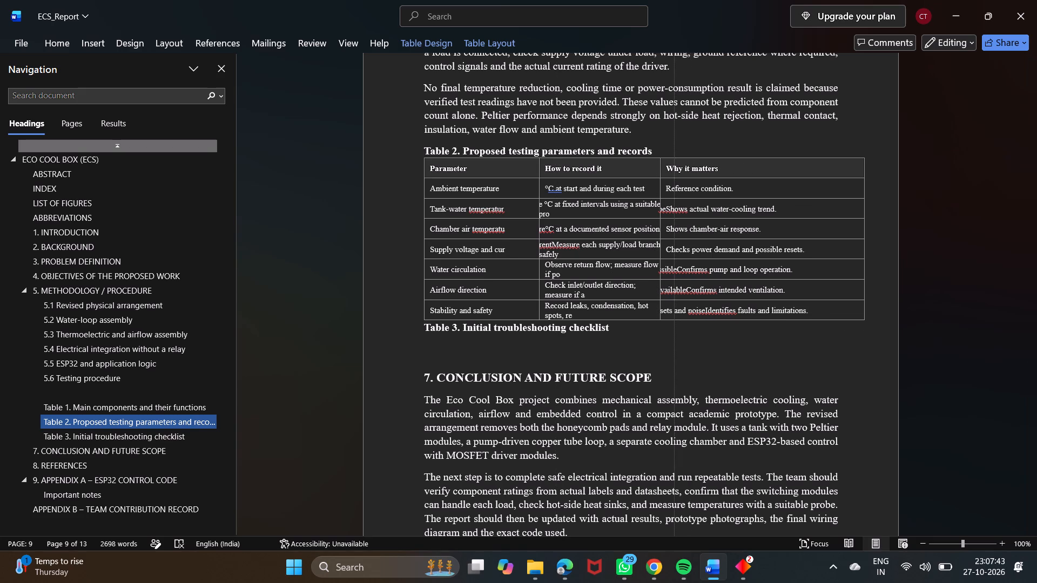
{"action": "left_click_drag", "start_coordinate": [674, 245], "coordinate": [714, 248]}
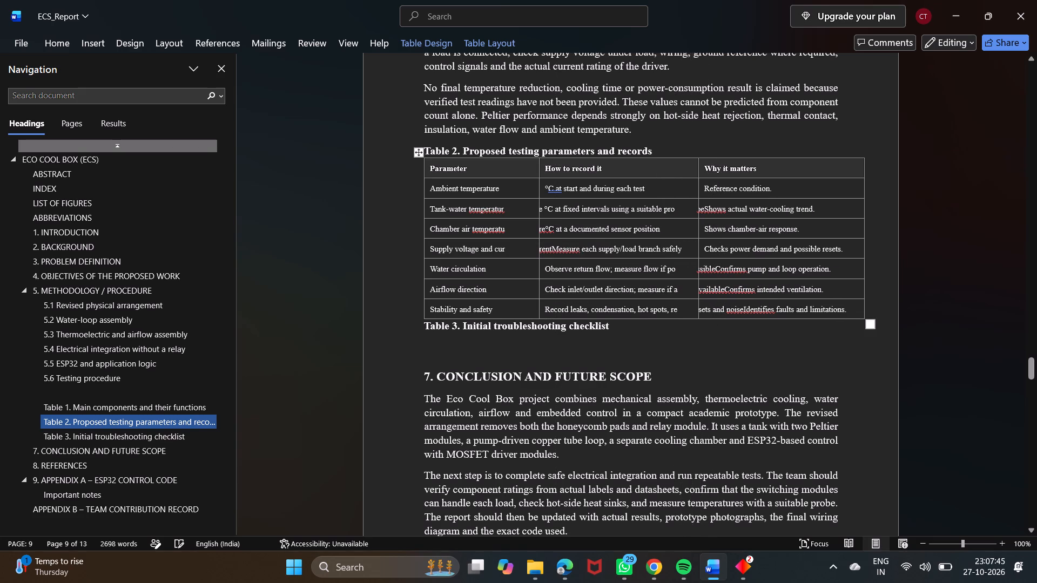
Widen Table 2's "Why it matters" column a little further toward the page edge.
{"action": "left_click_drag", "start_coordinate": [864, 244], "coordinate": [876, 248]}
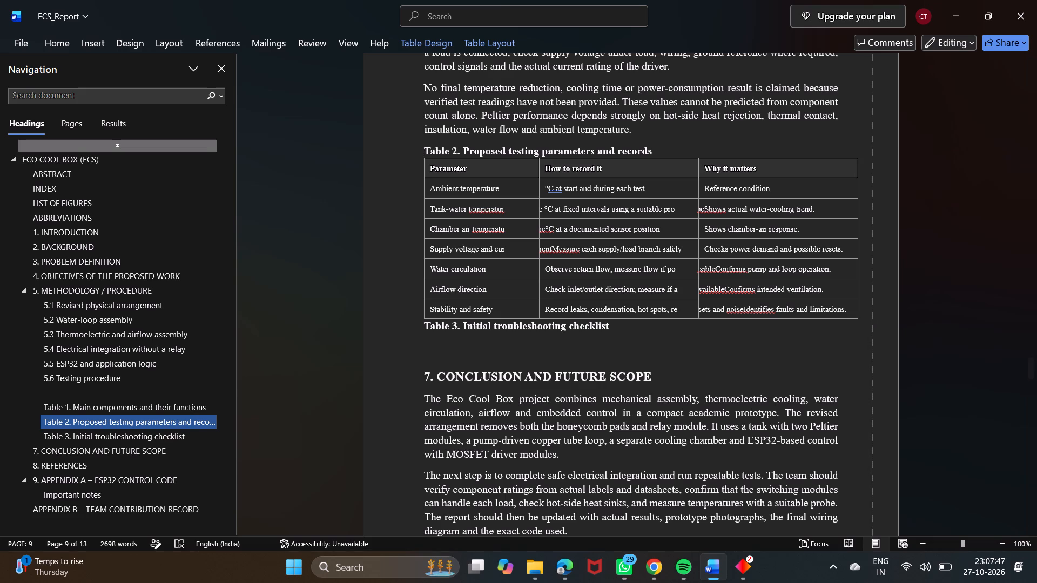
{"action": "left_click_drag", "start_coordinate": [876, 248], "coordinate": [899, 249]}
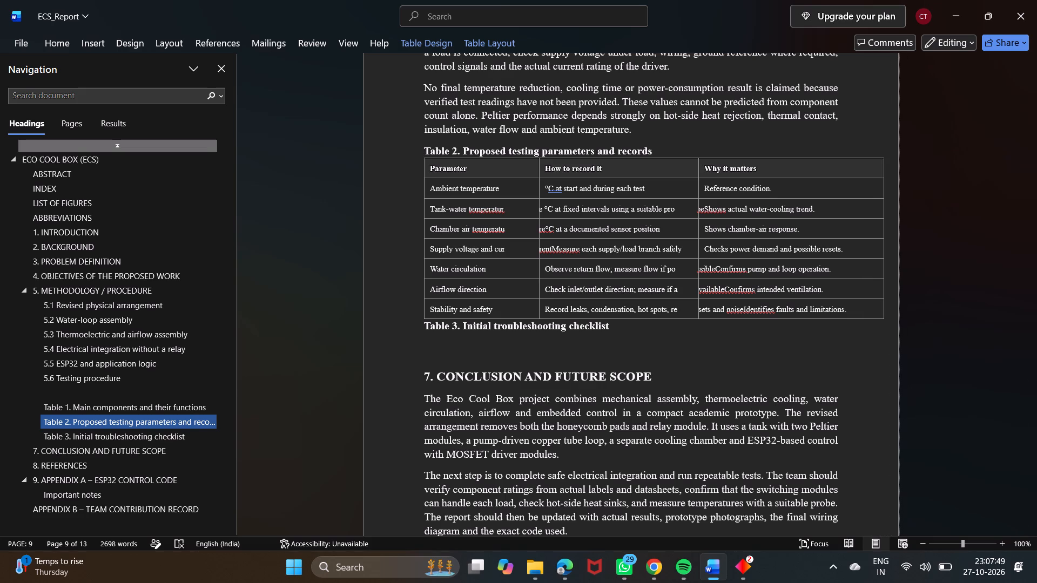
{"action": "left_click_drag", "start_coordinate": [899, 249], "coordinate": [895, 249]}
{"action": "left_click", "coordinate": [1005, 211]}
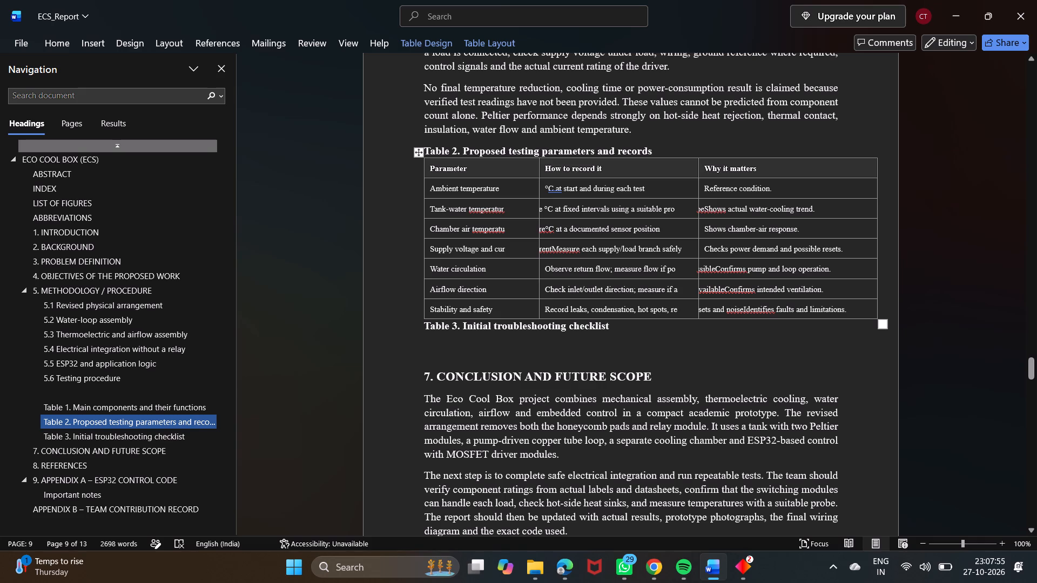
Remove the stray "re" before "°C at a documented sensor position" in Table 2 and complete its parameter as "Chamber air temperature".
{"action": "left_click", "coordinate": [545, 232]}
{"action": "key", "text": "BackSpace"}
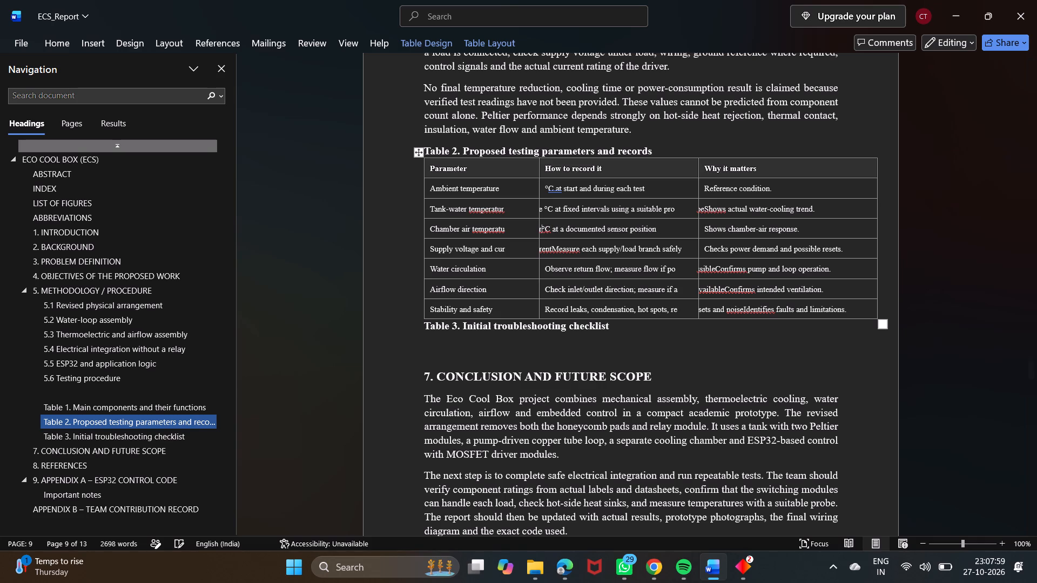
{"action": "key", "text": "BackSpace"}
{"action": "key", "text": "Left"}
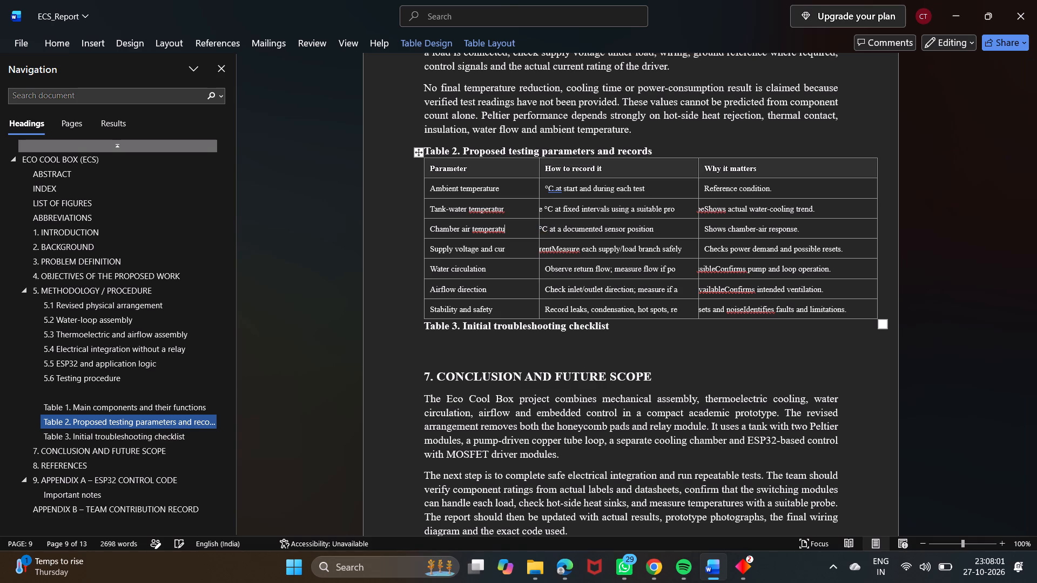
{"action": "type", "text": "RE"}
{"action": "key", "text": "BackSpace"}
{"action": "key", "text": "BackSpace"}
{"action": "type", "text": "re"}
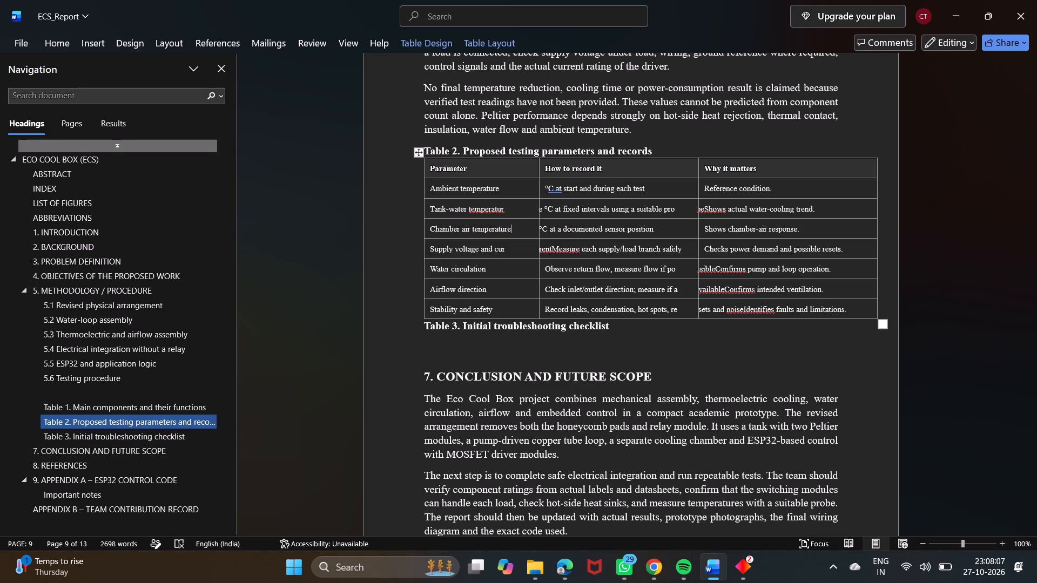
Complete "Tank-water temperature" in Table 2 and remove the stray "e" before "°C at fixed intervals using a suitable pro".
{"action": "key", "text": "Up"}
{"action": "key", "text": "e"}
{"action": "key", "text": "Right"}
{"action": "key", "text": "Right"}
{"action": "key", "text": "Right"}
{"action": "key", "text": "Left"}
{"action": "key", "text": "BackSpace"}
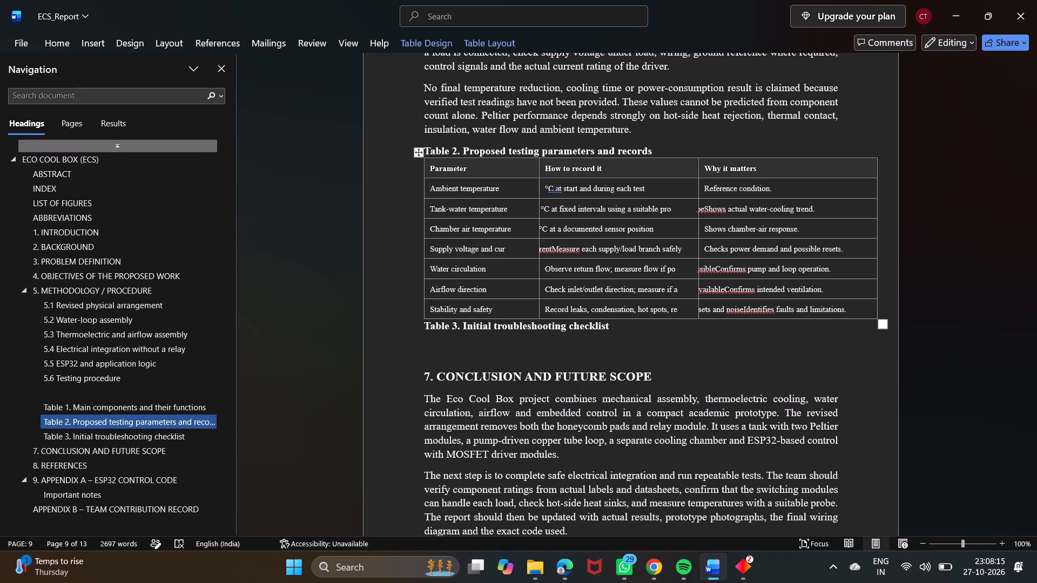
Add a leading space before "°C" in Table 2's "How to record it" cells for tank-water and chamber air temperature.
{"action": "key", "text": "space"}
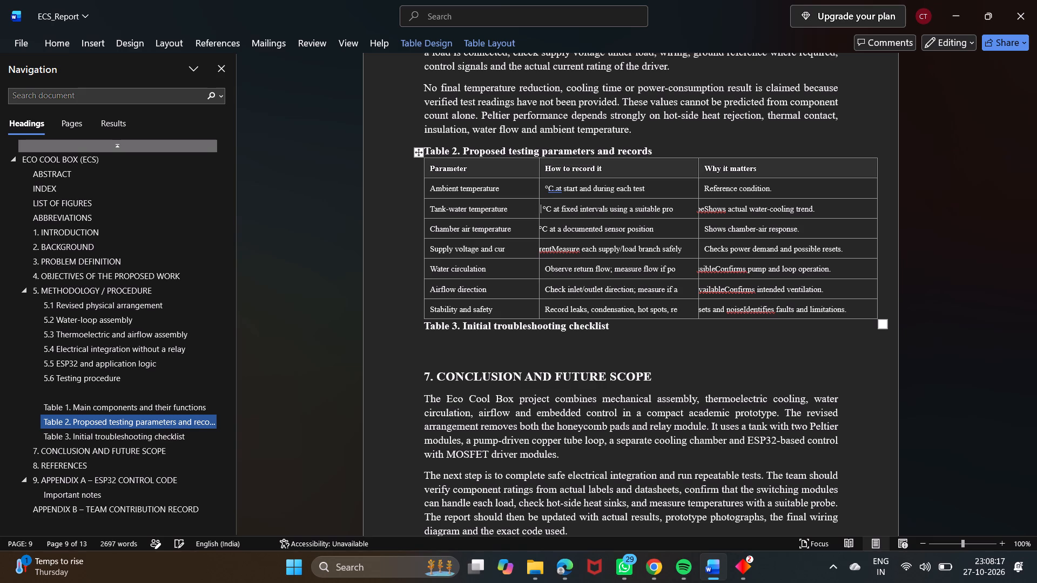
{"action": "key", "text": "Down"}
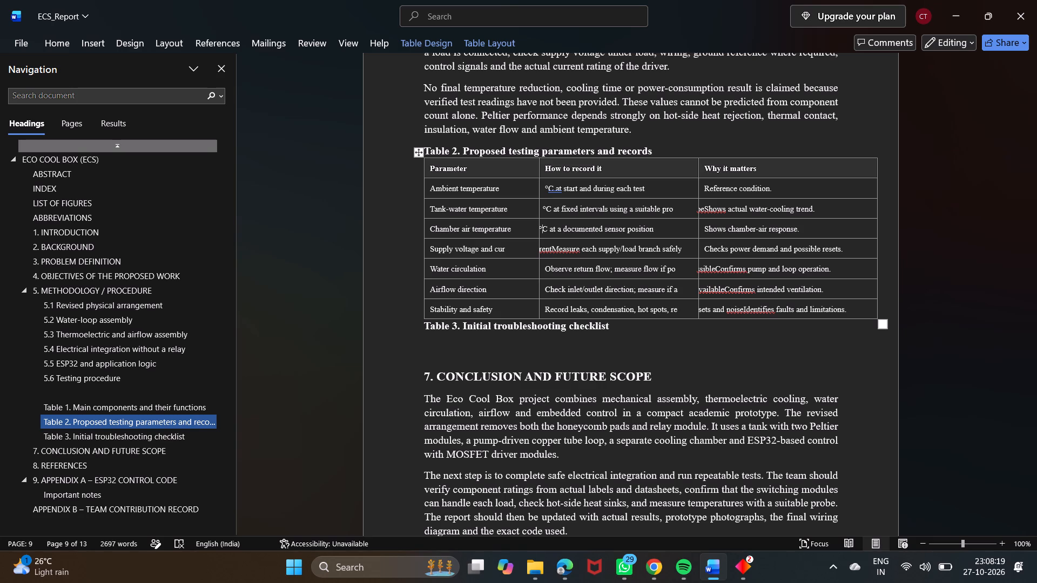
{"action": "key", "text": "Left"}
{"action": "key", "text": "space"}
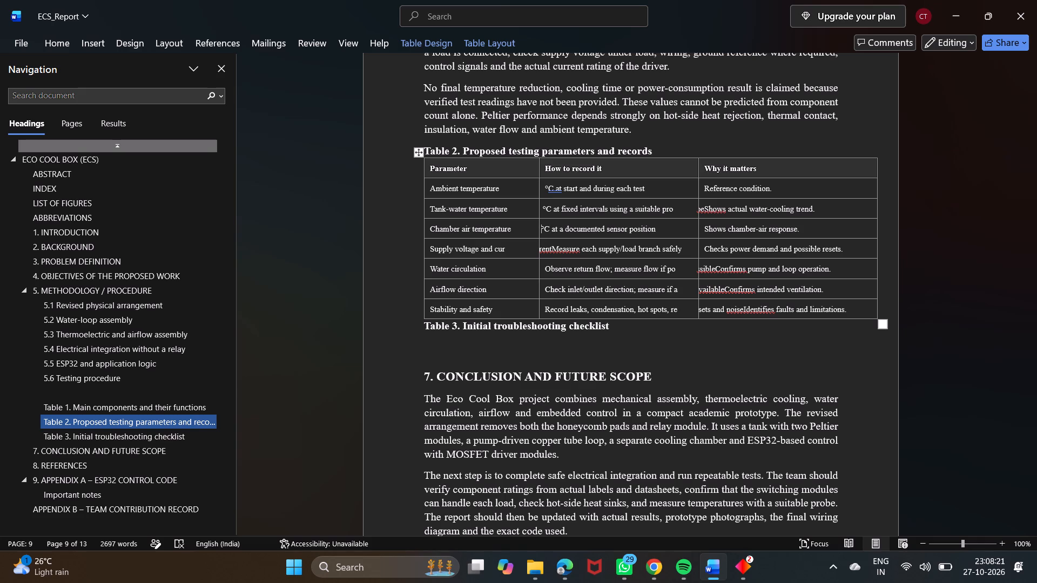
Remove the stray "rent" before "Measure each supply/load branch safely" in Table 2 and indent that text with two spaces.
{"action": "key", "text": "Down"}
{"action": "key", "text": "Right"}
{"action": "key", "text": "Right"}
{"action": "key", "text": "Right"}
{"action": "key", "text": "BackSpace"}
{"action": "key", "text": "BackSpace"}
{"action": "key", "text": "BackSpace"}
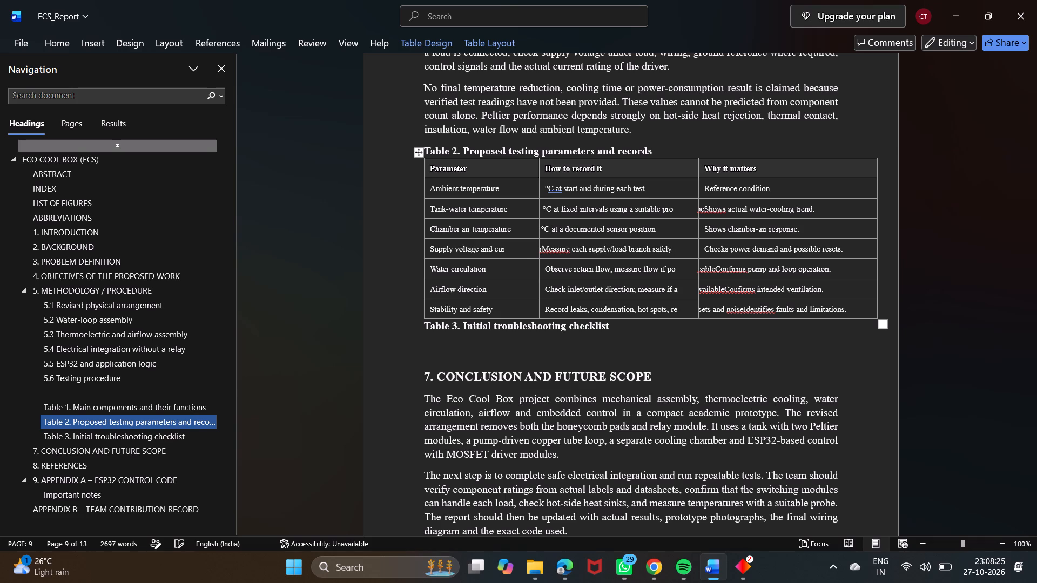
{"action": "key", "text": "BackSpace"}
{"action": "key", "text": "space"}
{"action": "key", "text": "space"}
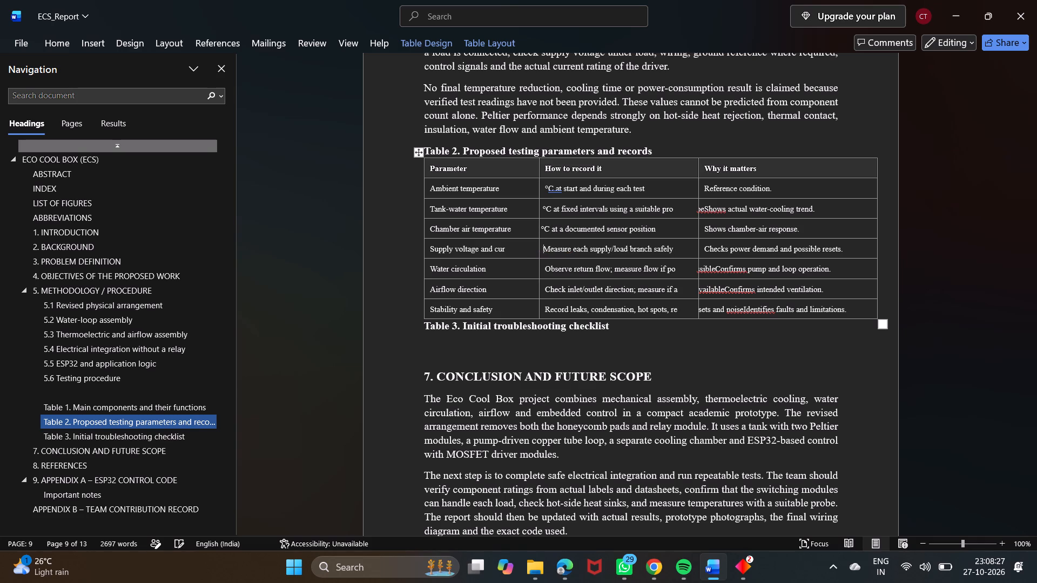
Complete the parameter in Table 2's supply voltage row as "Supply voltage and current".
{"action": "key", "text": "Left"}
{"action": "key", "text": "Left"}
{"action": "key", "text": "Left"}
{"action": "key", "text": "Left"}
{"action": "key", "text": "Right"}
{"action": "type", "text": "re"}
{"action": "type", "text": "nt"}
Complete the cut-off word "probe" at the end of the tank-water temperature row's "How to record it" text.
{"action": "key", "text": "Right"}
{"action": "key", "text": "Right"}
{"action": "key", "text": "Right"}
{"action": "key", "text": "Right"}
{"action": "key", "text": "Right"}
{"action": "key", "text": "Right"}
{"action": "key", "text": "Right"}
{"action": "key", "text": "Right"}
{"action": "key", "text": "Right"}
{"action": "key", "text": "Right"}
{"action": "key", "text": "Right"}
{"action": "key", "text": "Right"}
{"action": "key", "text": "Right"}
{"action": "key", "text": "Right"}
{"action": "key", "text": "Right"}
{"action": "key", "text": "Right"}
{"action": "key", "text": "Right"}
{"action": "key", "text": "Right"}
{"action": "key", "text": "Right"}
{"action": "key", "text": "Right"}
{"action": "key", "text": "Right"}
{"action": "key", "text": "Right"}
{"action": "key", "text": "Right"}
{"action": "key", "text": "Right"}
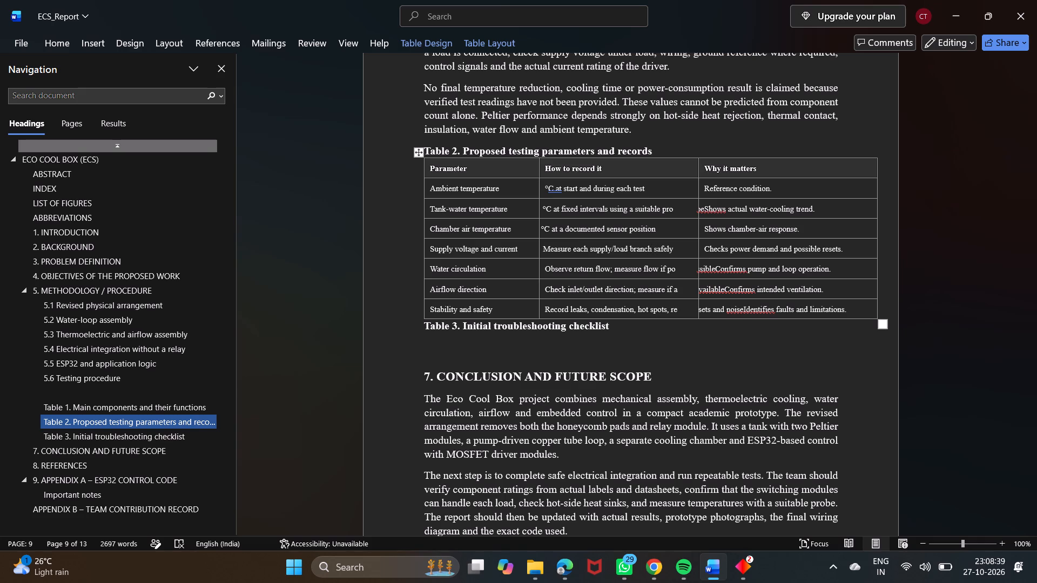
{"action": "key", "text": "Left"}
{"action": "key", "text": "Right"}
{"action": "key", "text": "Right"}
{"action": "key", "text": "Right"}
{"action": "key", "text": "Right"}
{"action": "key", "text": "Right"}
{"action": "key", "text": "Right"}
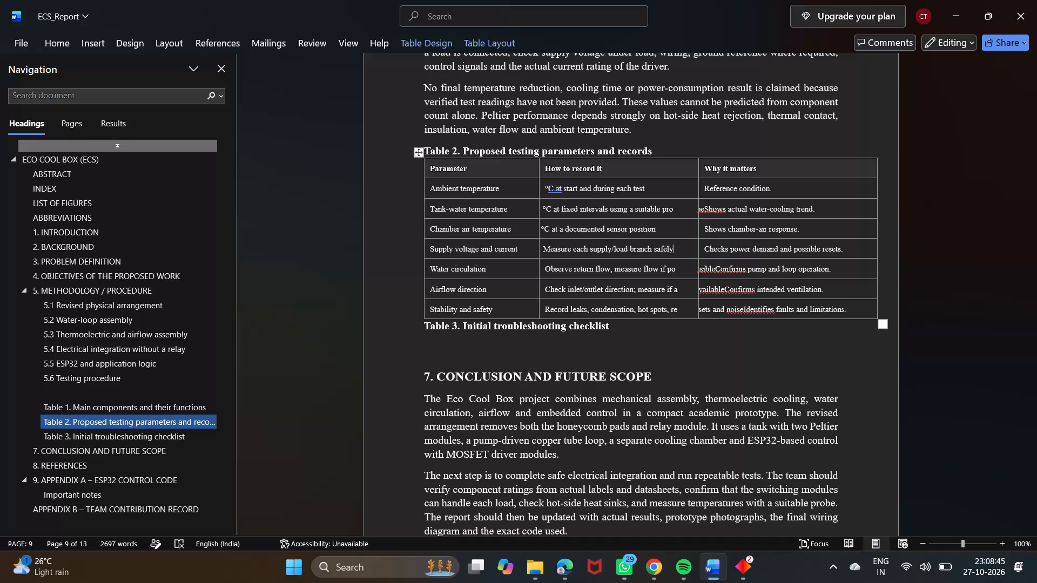
{"action": "key", "text": "Up"}
{"action": "key", "text": "Up"}
{"action": "key", "text": "Up"}
{"action": "key", "text": "Down"}
{"action": "type", "text": "be"}
Remove the stray "be" before "Shows actual water-cooling trend." in Table 2 and indent that text with three spaces.
{"action": "key", "text": "Right"}
{"action": "key", "text": "Right"}
{"action": "key", "text": "Right"}
{"action": "key", "text": "BackSpace"}
{"action": "key", "text": "BackSpace"}
{"action": "key", "text": "space"}
{"action": "key", "text": "space"}
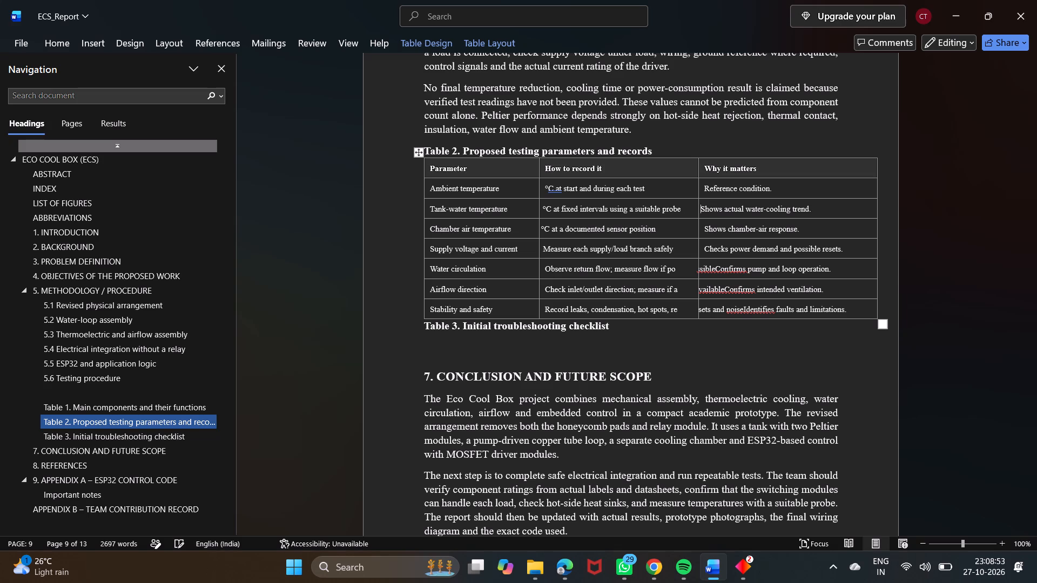
{"action": "key", "text": "space"}
Remove the stray "ssible" before "Confirms pump and loop operation." in Table 2's water circulation row.
{"action": "key", "text": "Down"}
{"action": "key", "text": "Down"}
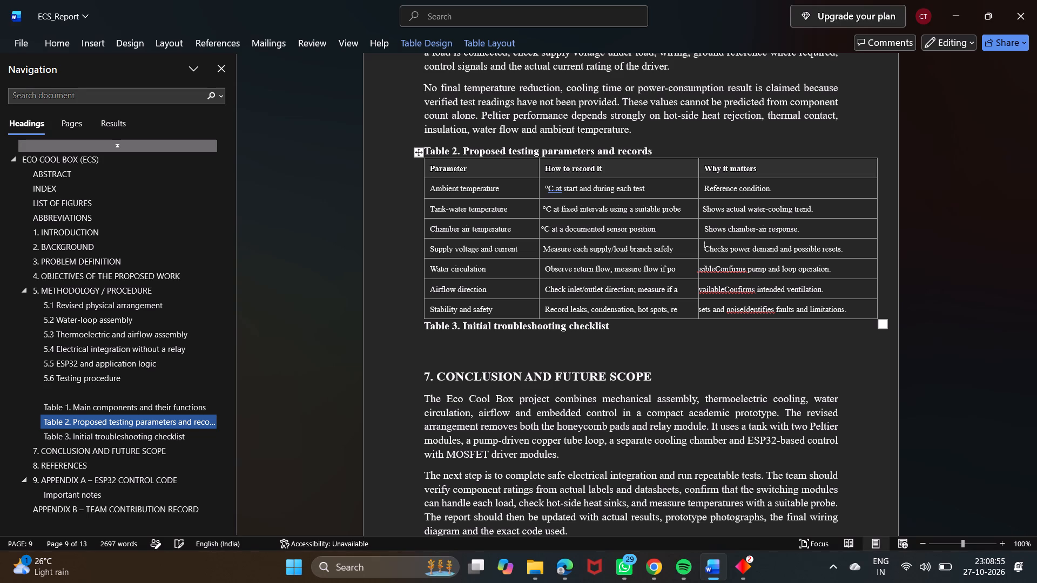
{"action": "key", "text": "Down"}
{"action": "key", "text": "Right"}
{"action": "key", "text": "Right"}
{"action": "key", "text": "Right"}
{"action": "key", "text": "Right"}
{"action": "key", "text": "BackSpace"}
{"action": "key", "text": "BackSpace"}
{"action": "key", "text": "BackSpace"}
{"action": "key", "text": "BackSpace"}
{"action": "key", "text": "BackSpace"}
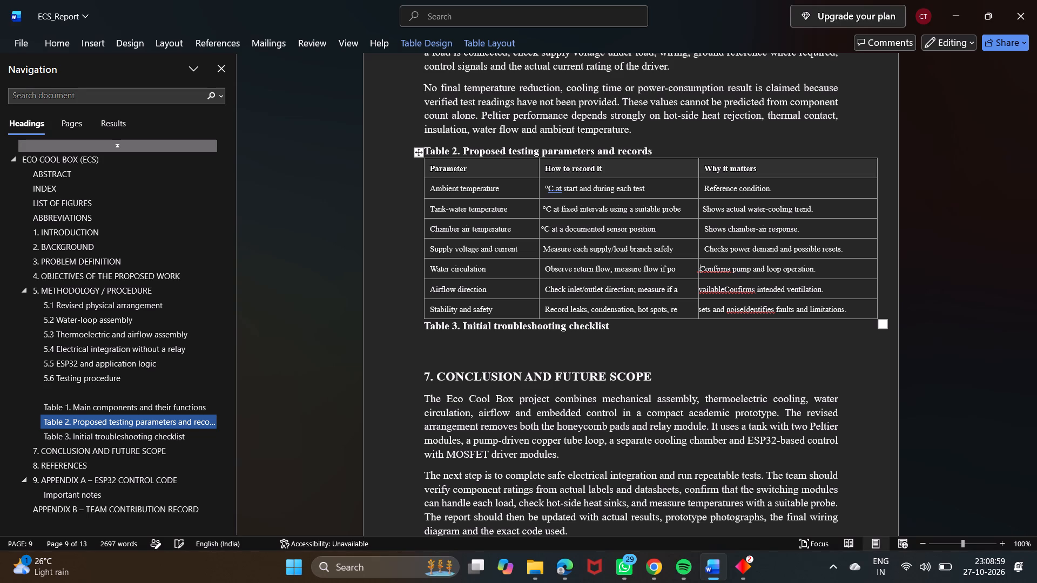
{"action": "key", "text": "BackSpace"}
Complete the water circulation row's "How to record it" text so it ends with "measure flow if possible".
{"action": "key", "text": "Left"}
{"action": "key", "text": "Left"}
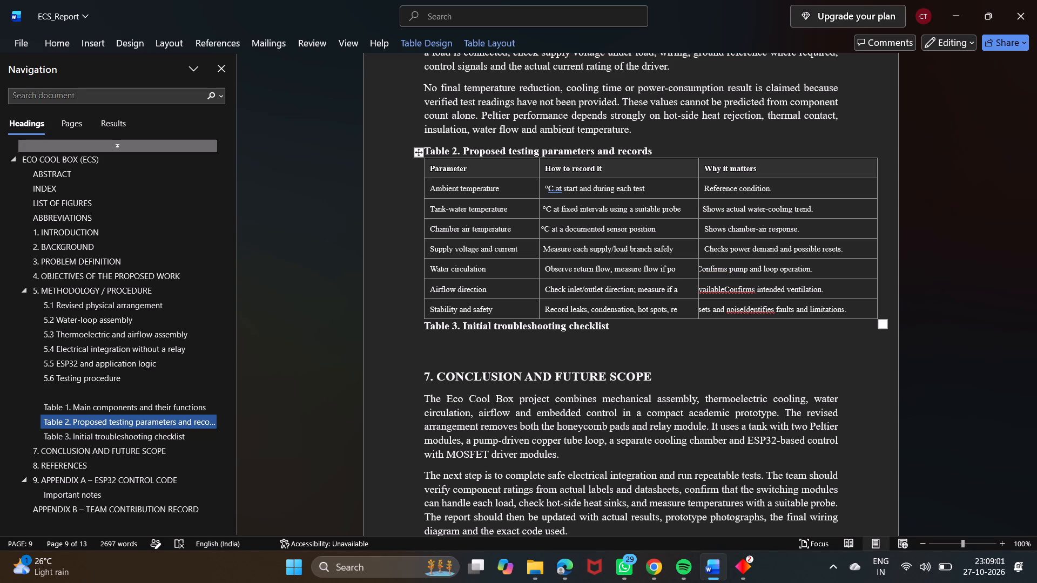
{"action": "key", "text": "Right"}
{"action": "type", "text": "ssibl"}
{"action": "key", "text": "e"}
Indent "Confirms pump and loop operation." in Table 2's "Why it matters" column with three spaces.
{"action": "key", "text": "Right"}
{"action": "key", "text": "Left"}
{"action": "key", "text": "Right"}
{"action": "key", "text": "space"}
{"action": "key", "text": "space"}
{"action": "key", "text": "space"}
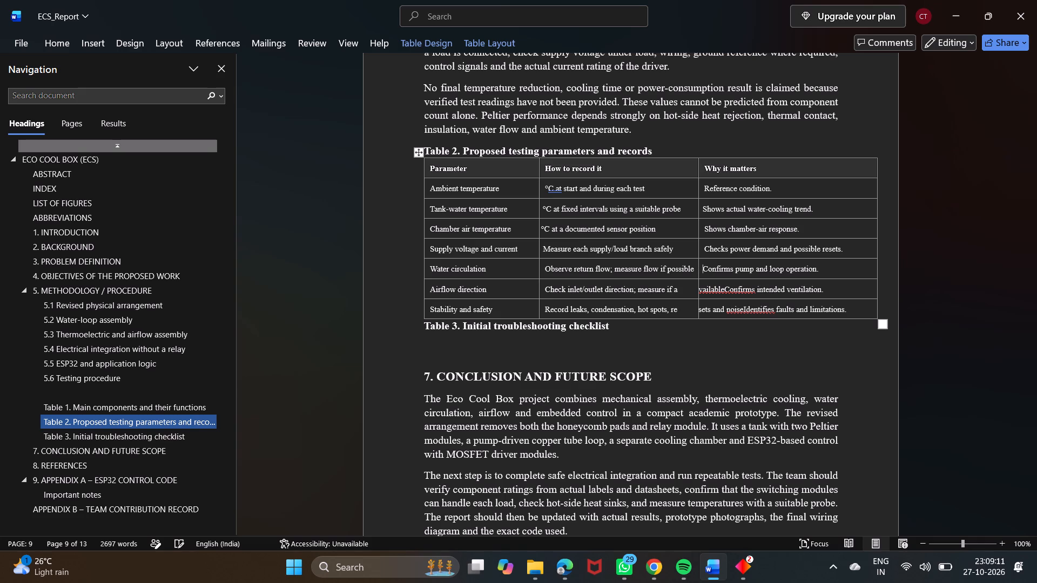
Remove the stray "vailable" before "Confirms intended ventilation." in Table 2's airflow direction row and indent that text with two spaces.
{"action": "key", "text": "Down"}
{"action": "key", "text": "Right"}
{"action": "key", "text": "Right"}
{"action": "key", "text": "Right"}
{"action": "key", "text": "Right"}
{"action": "key", "text": "Right"}
{"action": "key", "text": "Right"}
{"action": "key", "text": "Right"}
{"action": "key", "text": "Right"}
{"action": "key", "text": "Left"}
{"action": "key", "text": "BackSpace"}
{"action": "key", "text": "BackSpace"}
{"action": "key", "text": "BackSpace"}
{"action": "key", "text": "BackSpace"}
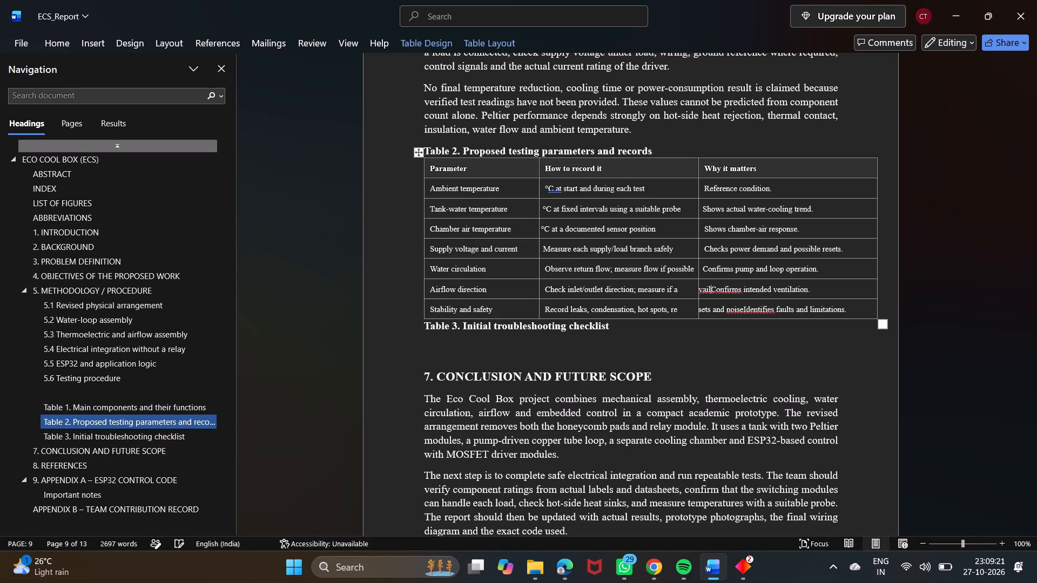
{"action": "key", "text": "BackSpace"}
{"action": "key", "text": "BackSpace"}
{"action": "key", "text": "BackSpace"}
{"action": "key", "text": "BackSpace"}
{"action": "key", "text": "space"}
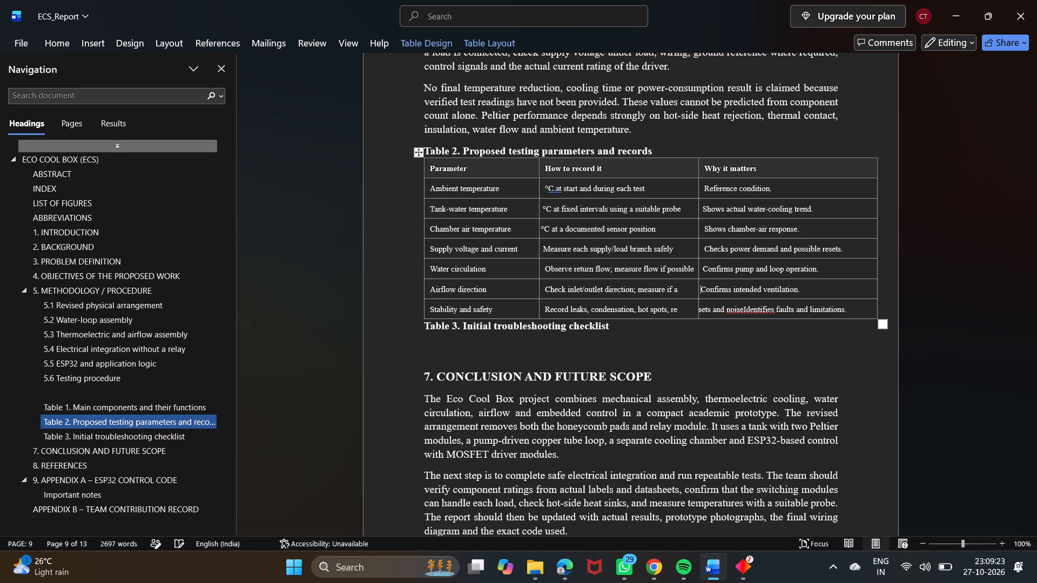
{"action": "key", "text": "space"}
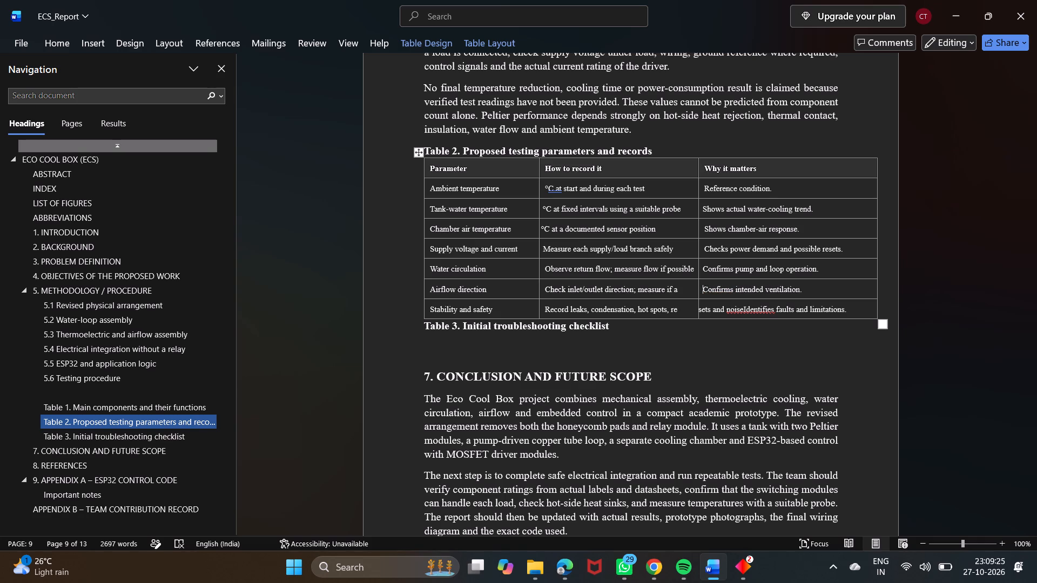
Complete the airflow direction row's "How to record it" text in Table 2 so it ends with "measure if available".
{"action": "key", "text": "Left"}
{"action": "key", "text": "Left"}
{"action": "key", "text": "Left"}
{"action": "type", "text": "va"}
{"action": "type", "text": "il"}
{"action": "type", "text": "abl"}
{"action": "key", "text": "e"}
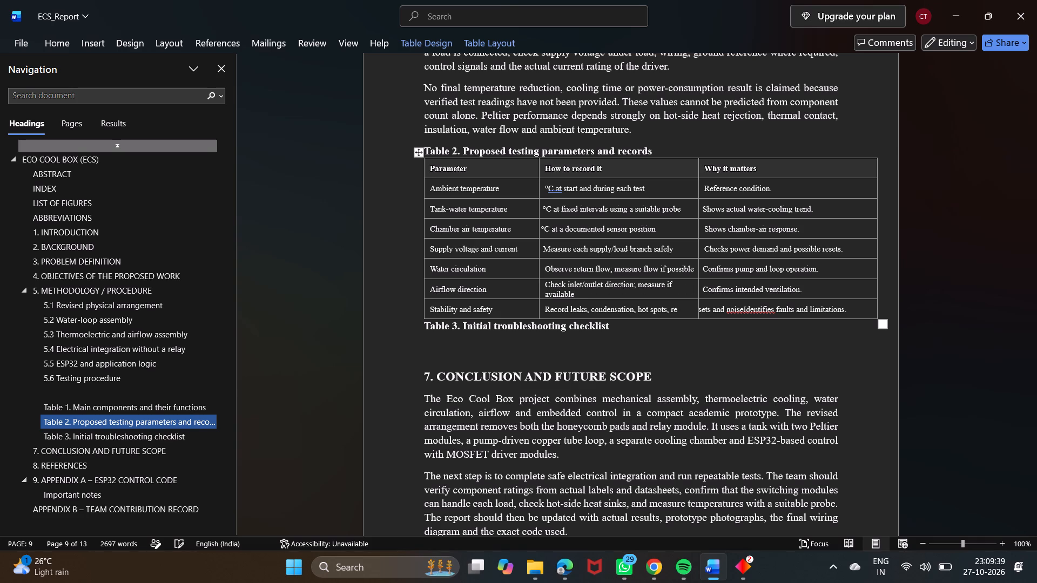
Remove the stray "sets and noise" before "Identifies faults and limitations." in Table 2's stability and safety row.
{"action": "left_click", "coordinate": [742, 308]}
{"action": "key", "text": "BackSpace"}
{"action": "key", "text": "BackSpace"}
{"action": "key", "text": "BackSpace"}
{"action": "key", "text": "BackSpace"}
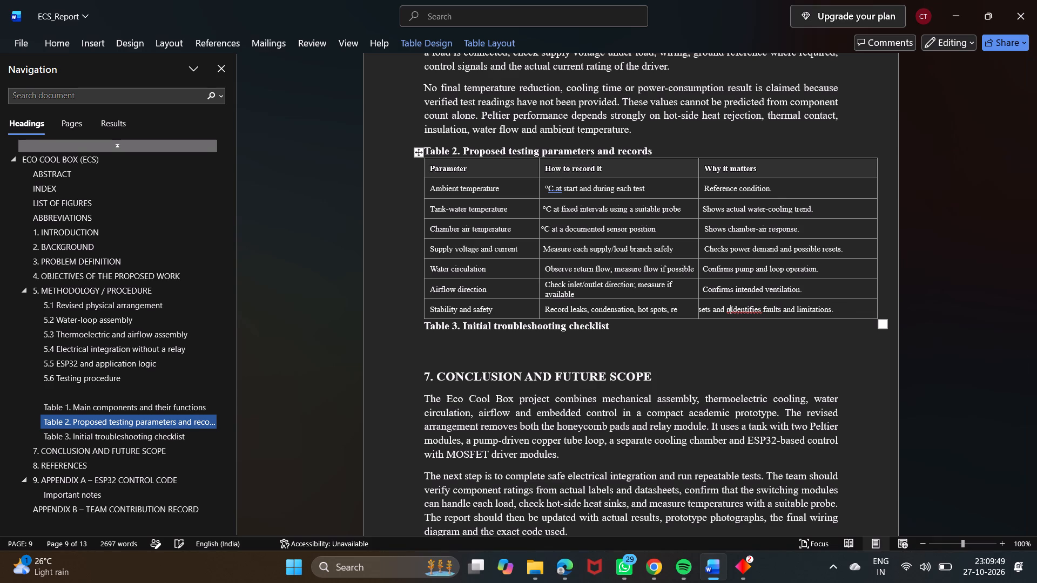
{"action": "key", "text": "BackSpace"}
{"action": "key", "text": "BackSpace"}
{"action": "key", "text": "BackSpace"}
{"action": "key", "text": "BackSpace"}
{"action": "key", "text": "BackSpace"}
{"action": "key", "text": "BackSpace"}
{"action": "key", "text": "BackSpace"}
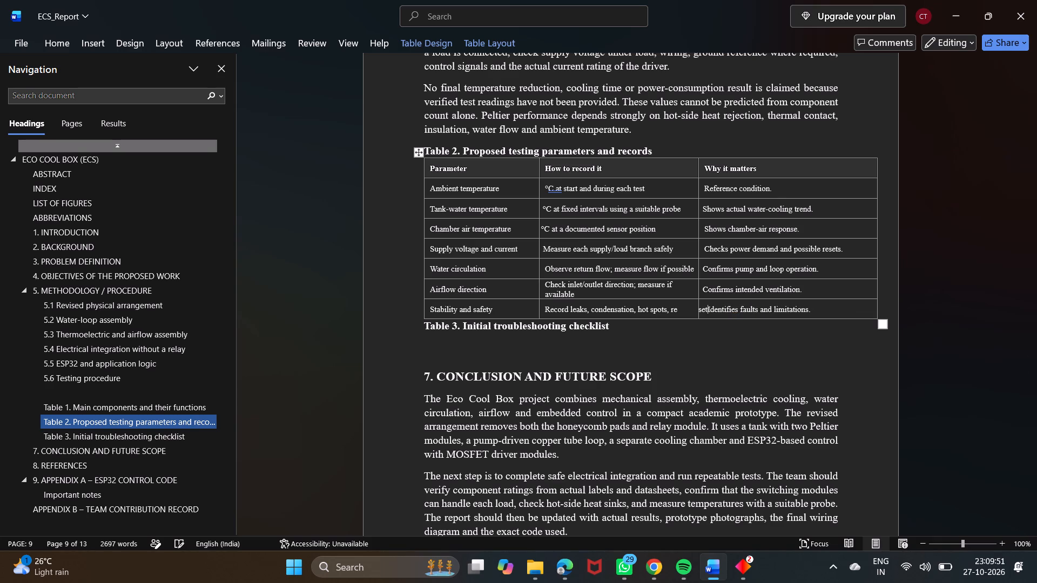
{"action": "key", "text": "BackSpace"}
{"action": "key", "text": "BackSpace"}
{"action": "key", "text": "BackSpace"}
{"action": "left_click", "coordinate": [742, 308]}
{"action": "key", "text": "space"}
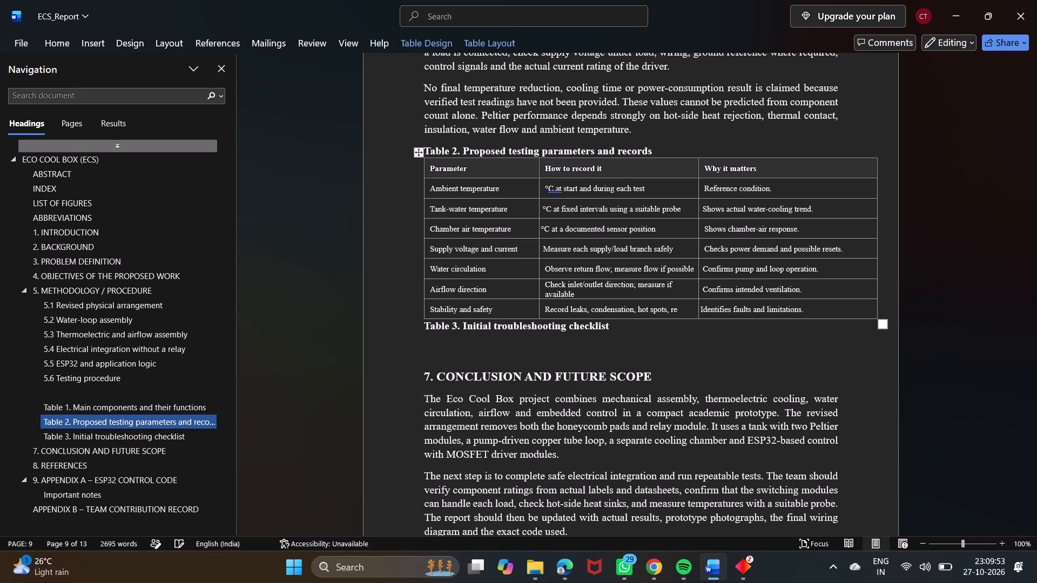
{"action": "key", "text": "space"}
{"action": "key", "text": "BackSpace"}
Complete the stability and safety row's "How to record it" text so it ends with "hot spots, resets.".
{"action": "key", "text": "Left"}
{"action": "key", "text": "Left"}
{"action": "key", "text": "Left"}
{"action": "key", "text": "Left"}
{"action": "key", "text": "Left"}
{"action": "key", "text": "Left"}
{"action": "key", "text": "Left"}
{"action": "key", "text": "Left"}
{"action": "key", "text": "Left"}
{"action": "key", "text": "Left"}
{"action": "key", "text": "Left"}
{"action": "key", "text": "Left"}
{"action": "key", "text": "Left"}
{"action": "key", "text": "Left"}
{"action": "key", "text": "Left"}
{"action": "key", "text": "Left"}
{"action": "key", "text": "Left"}
{"action": "key", "text": "Left"}
{"action": "key", "text": "Right"}
{"action": "key", "text": "Right"}
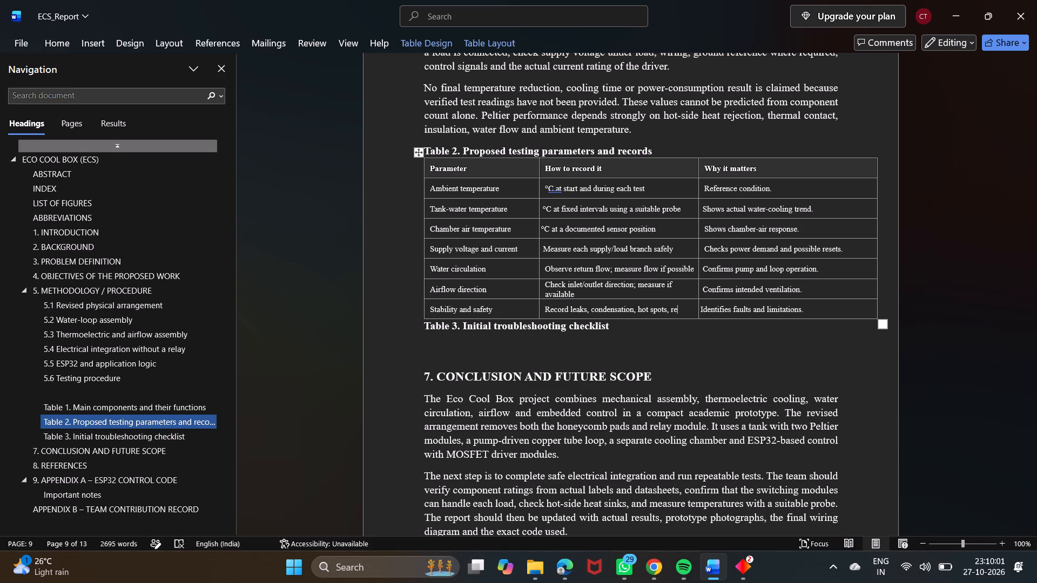
{"action": "type", "text": "sets"}
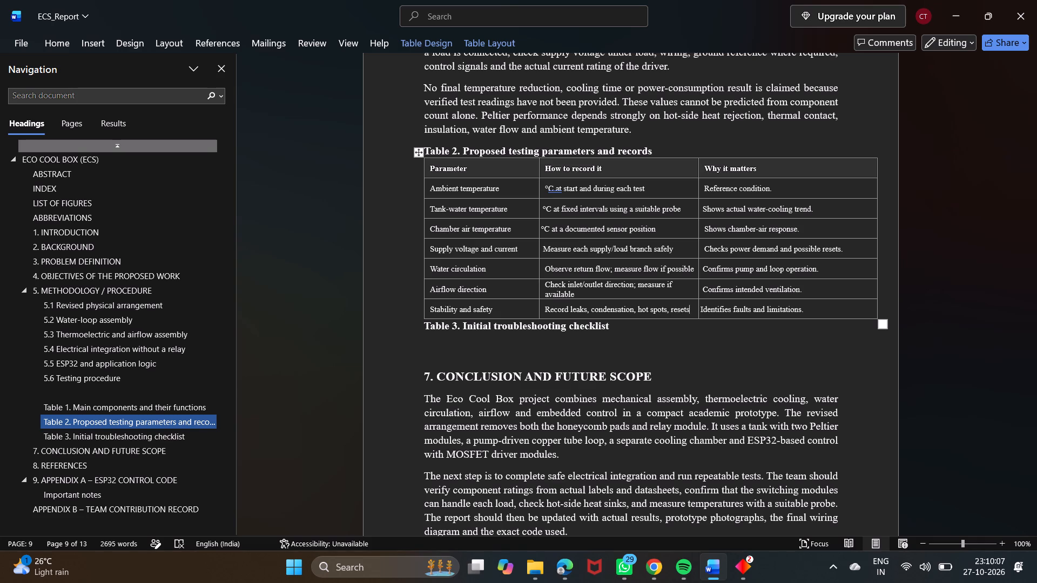
{"action": "key", "text": "period"}
Separate the joined words "modulesand" into "modules and" in reference [5].
{"action": "scroll", "coordinate": [742, 308], "scroll_direction": "down", "scroll_amount": 1}
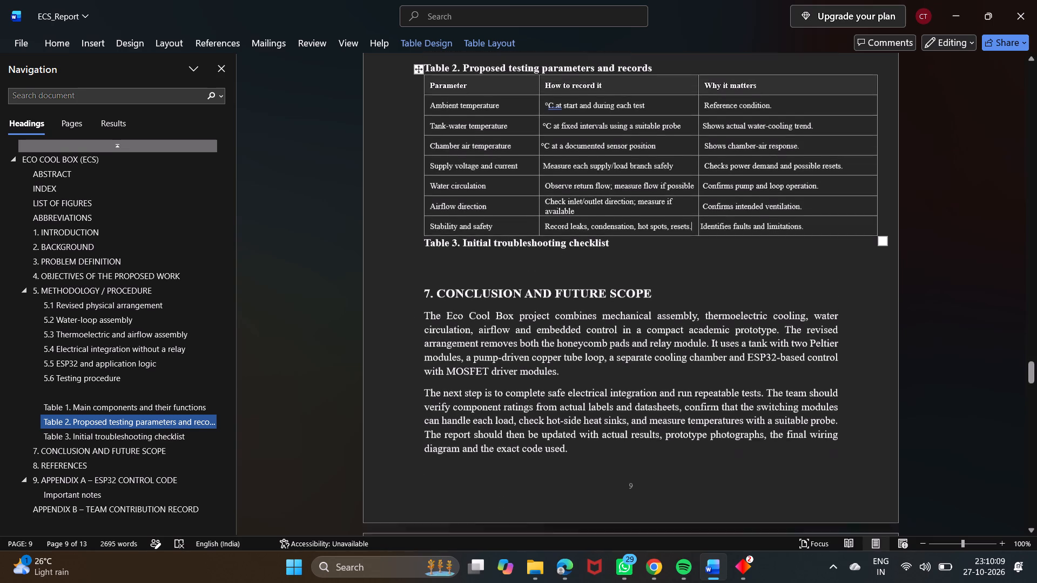
{"action": "scroll", "coordinate": [742, 308], "scroll_direction": "down", "scroll_amount": 1}
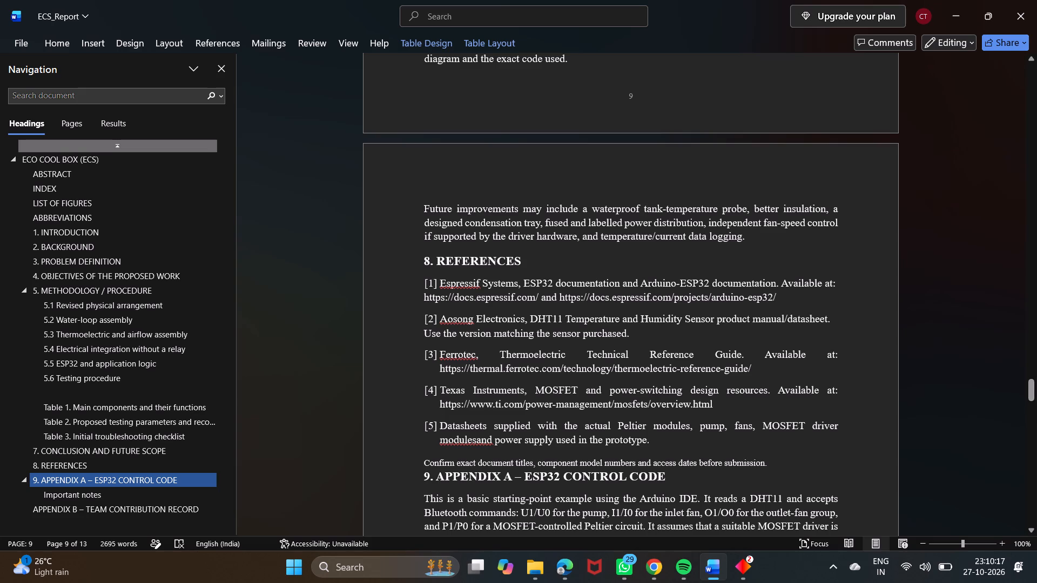
{"action": "scroll", "coordinate": [486, 357], "scroll_direction": "down", "scroll_amount": 2}
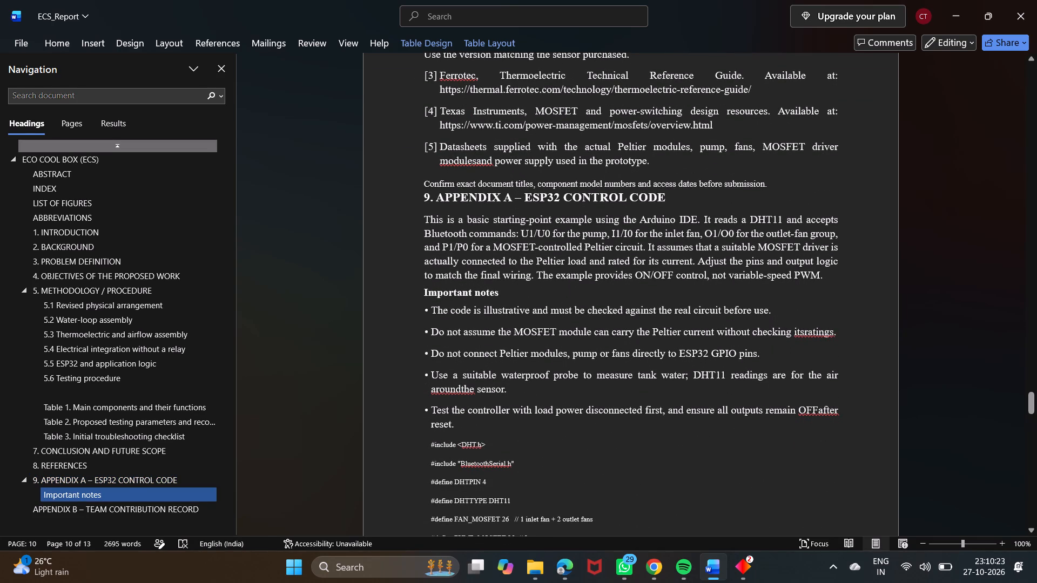
{"action": "left_click", "coordinate": [475, 159]}
{"action": "key", "text": "space"}
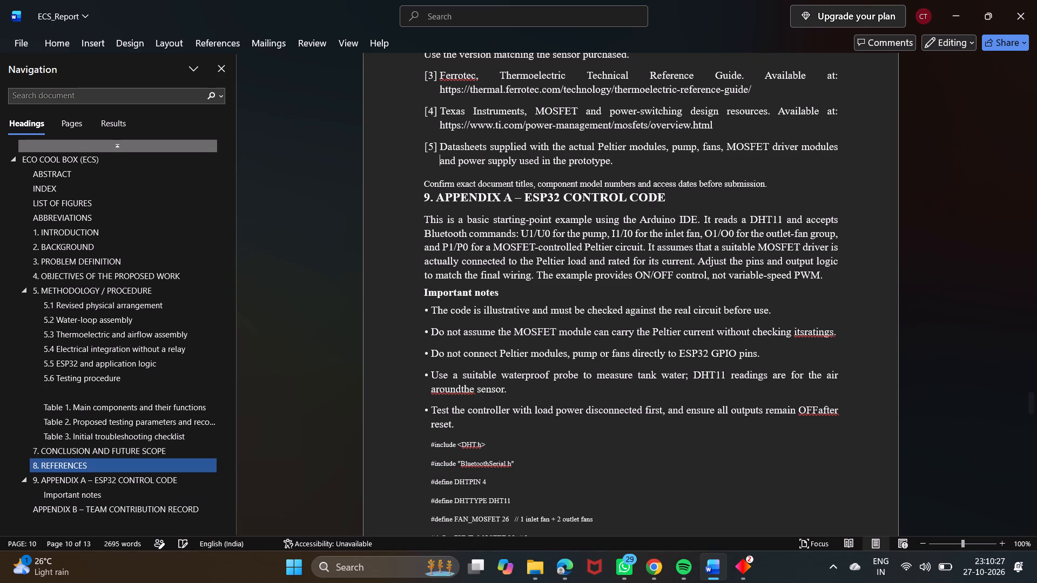
Separate the joined words "aroundthe" into "around the" in Appendix A's important note about the waterproof probe.
{"action": "scroll", "coordinate": [587, 257], "scroll_direction": "down", "scroll_amount": 1}
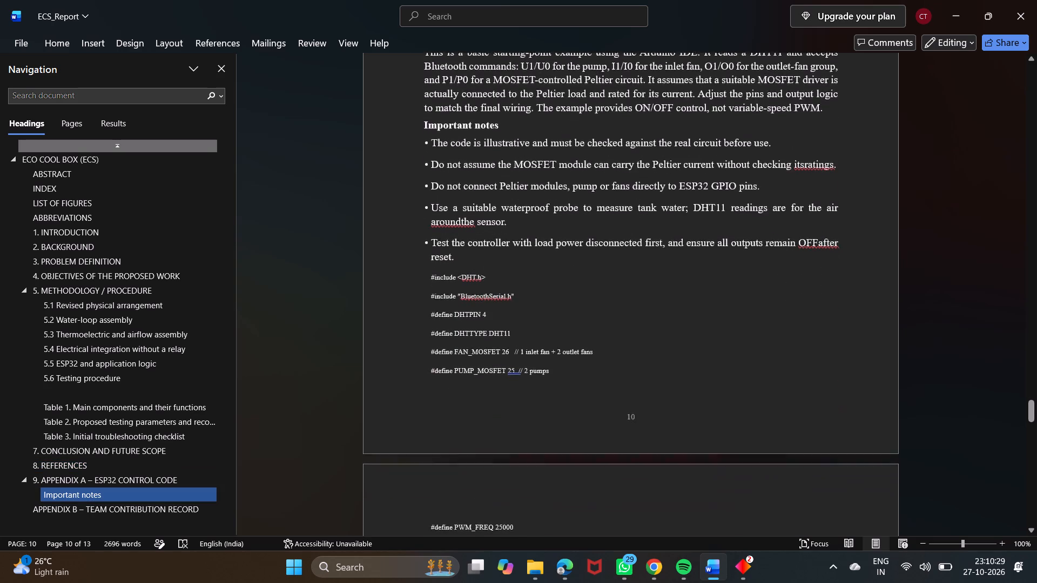
{"action": "left_click", "coordinate": [461, 219]}
{"action": "key", "text": "space"}
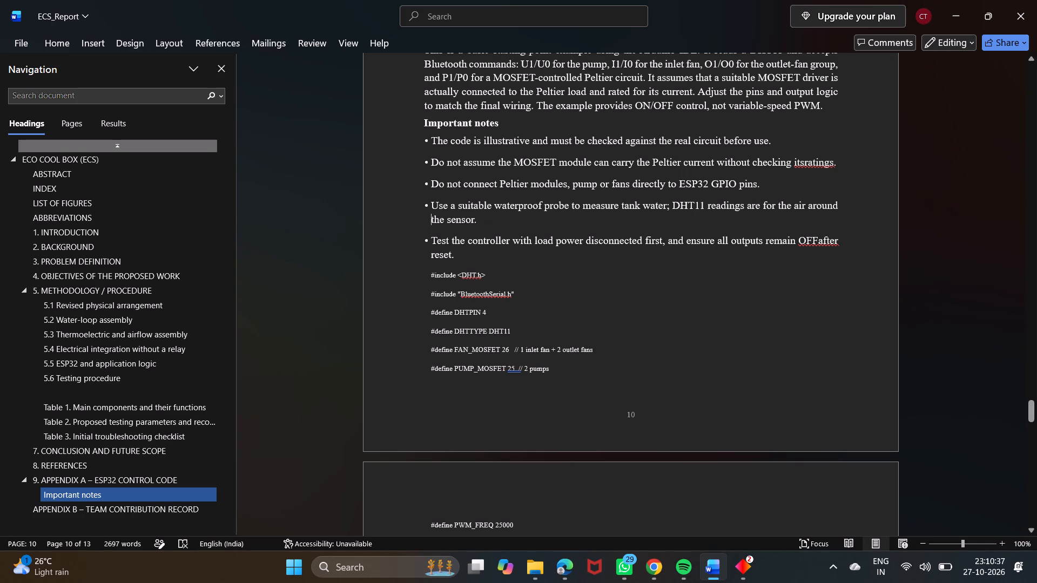
Look through the ESP32 control code listing in Appendix A.
{"action": "scroll", "coordinate": [455, 320], "scroll_direction": "down", "scroll_amount": 6}
{"action": "scroll", "coordinate": [455, 320], "scroll_direction": "up", "scroll_amount": 1}
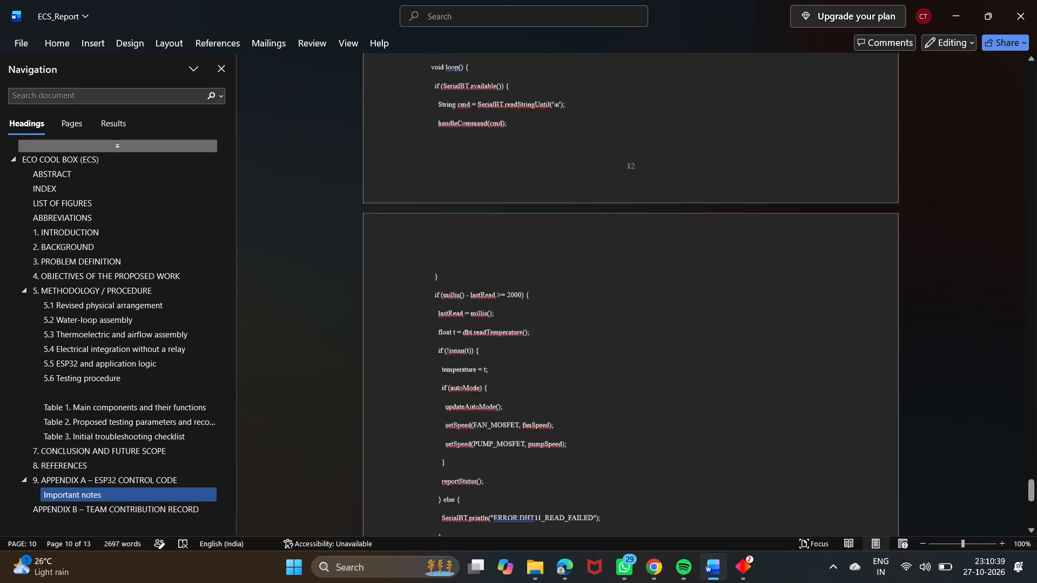
{"action": "scroll", "coordinate": [455, 320], "scroll_direction": "up", "scroll_amount": 2}
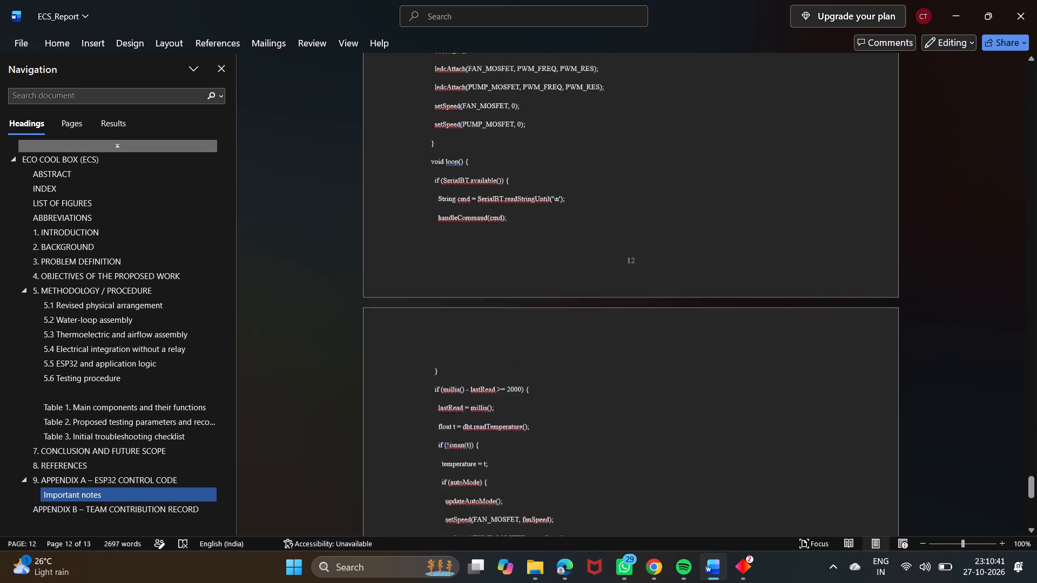
{"action": "scroll", "coordinate": [455, 320], "scroll_direction": "up", "scroll_amount": 3}
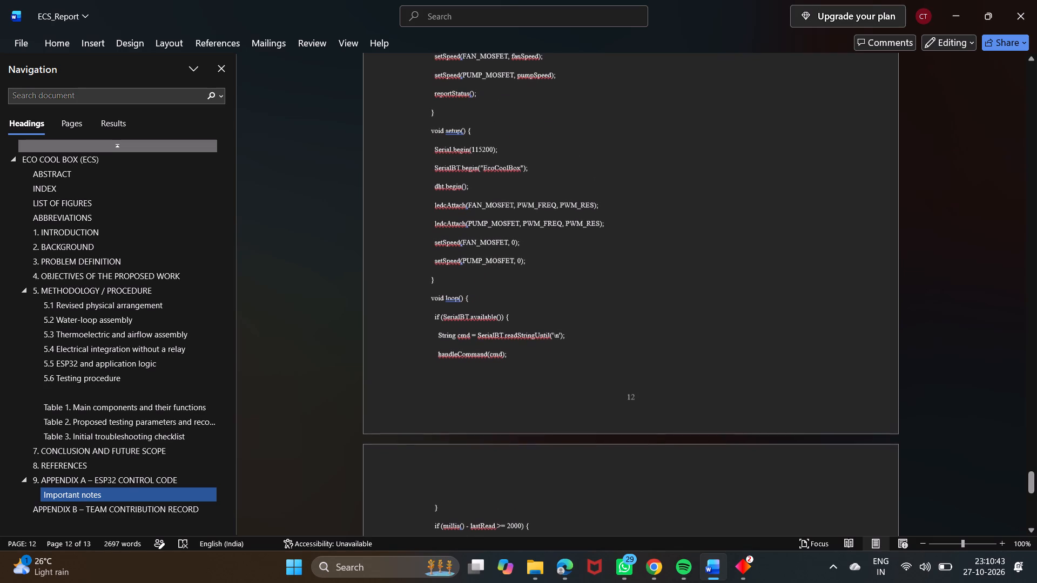
{"action": "scroll", "coordinate": [455, 320], "scroll_direction": "up", "scroll_amount": 2}
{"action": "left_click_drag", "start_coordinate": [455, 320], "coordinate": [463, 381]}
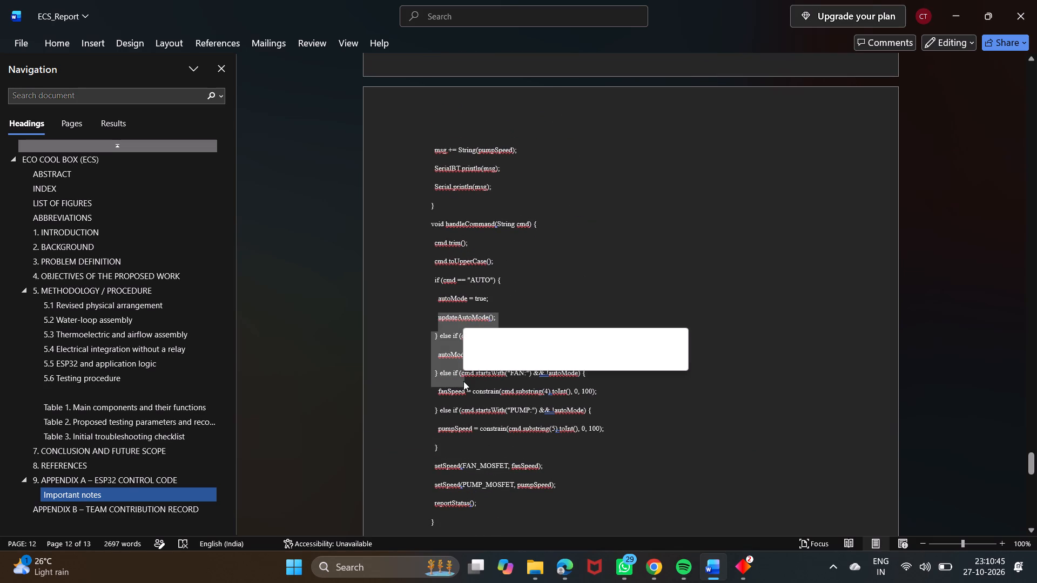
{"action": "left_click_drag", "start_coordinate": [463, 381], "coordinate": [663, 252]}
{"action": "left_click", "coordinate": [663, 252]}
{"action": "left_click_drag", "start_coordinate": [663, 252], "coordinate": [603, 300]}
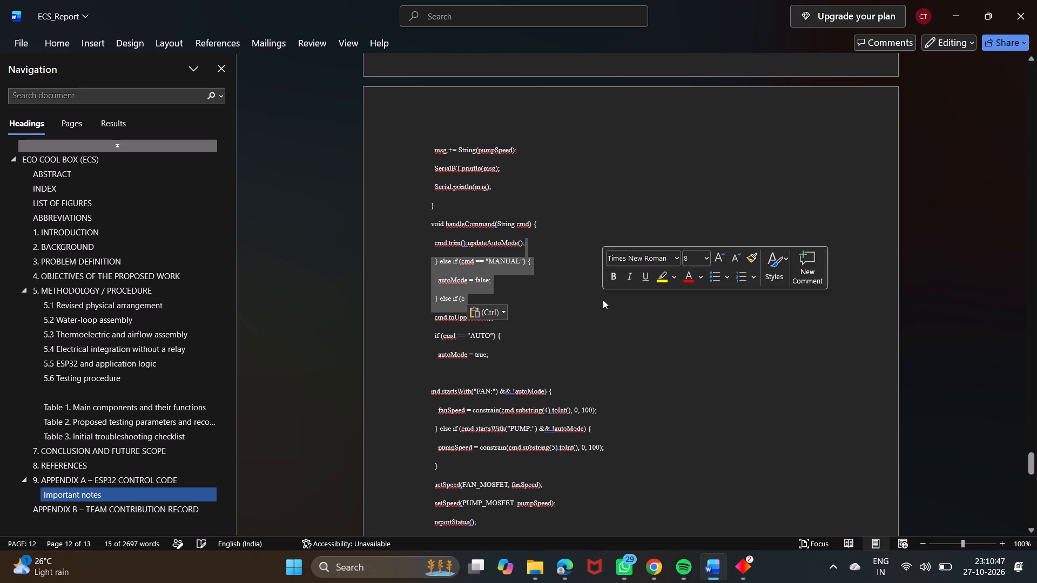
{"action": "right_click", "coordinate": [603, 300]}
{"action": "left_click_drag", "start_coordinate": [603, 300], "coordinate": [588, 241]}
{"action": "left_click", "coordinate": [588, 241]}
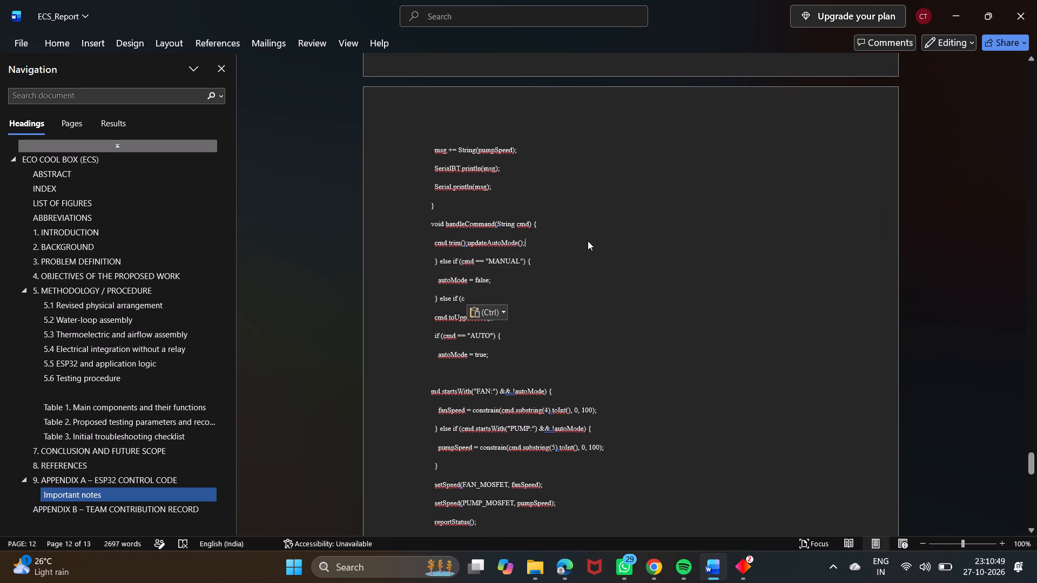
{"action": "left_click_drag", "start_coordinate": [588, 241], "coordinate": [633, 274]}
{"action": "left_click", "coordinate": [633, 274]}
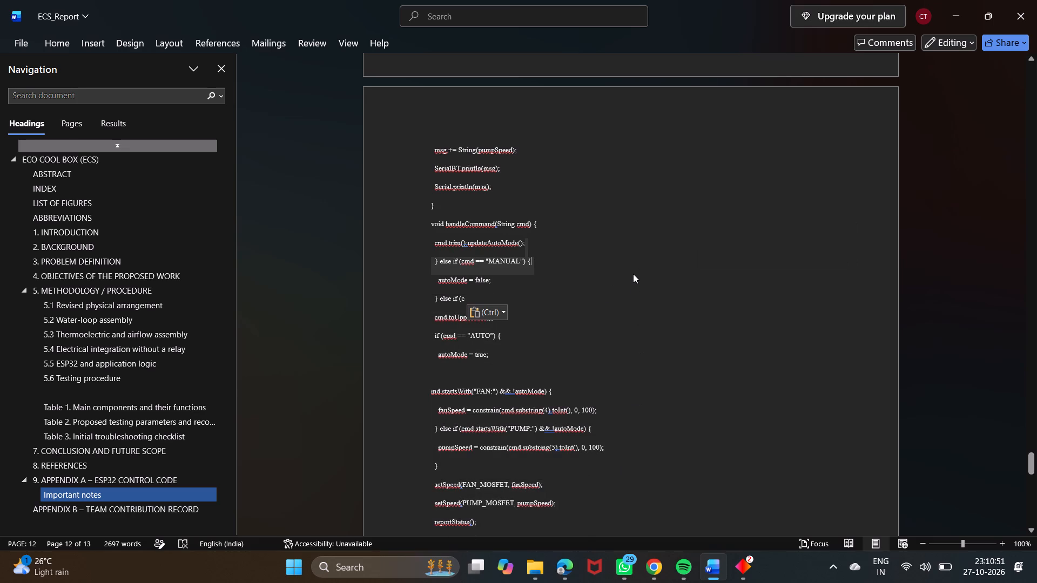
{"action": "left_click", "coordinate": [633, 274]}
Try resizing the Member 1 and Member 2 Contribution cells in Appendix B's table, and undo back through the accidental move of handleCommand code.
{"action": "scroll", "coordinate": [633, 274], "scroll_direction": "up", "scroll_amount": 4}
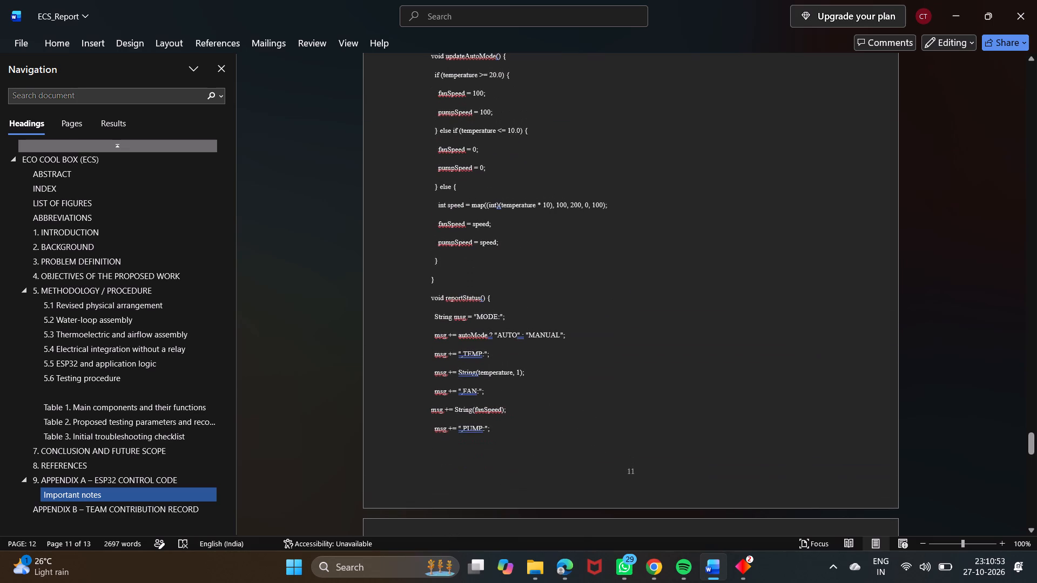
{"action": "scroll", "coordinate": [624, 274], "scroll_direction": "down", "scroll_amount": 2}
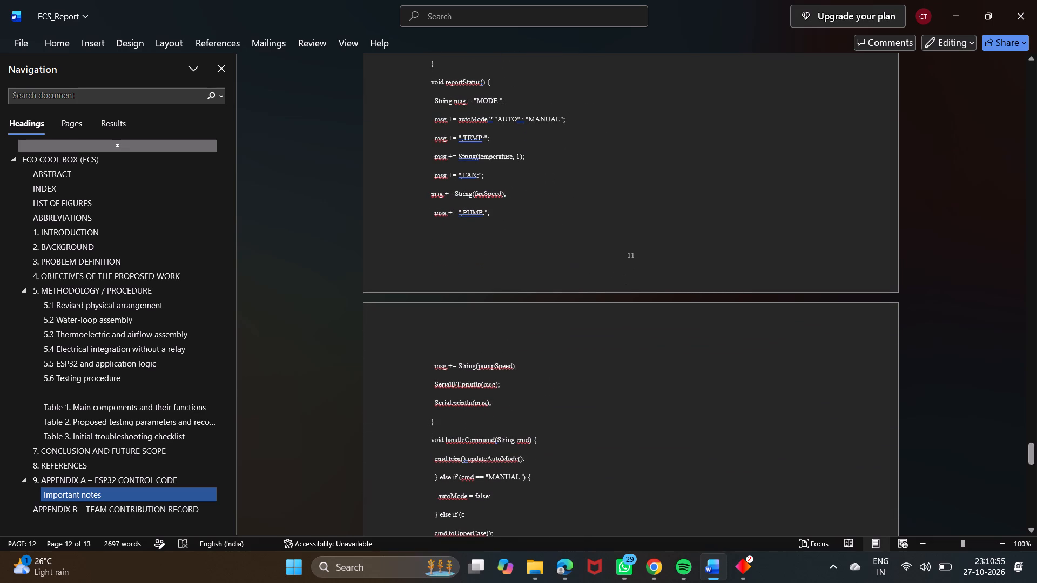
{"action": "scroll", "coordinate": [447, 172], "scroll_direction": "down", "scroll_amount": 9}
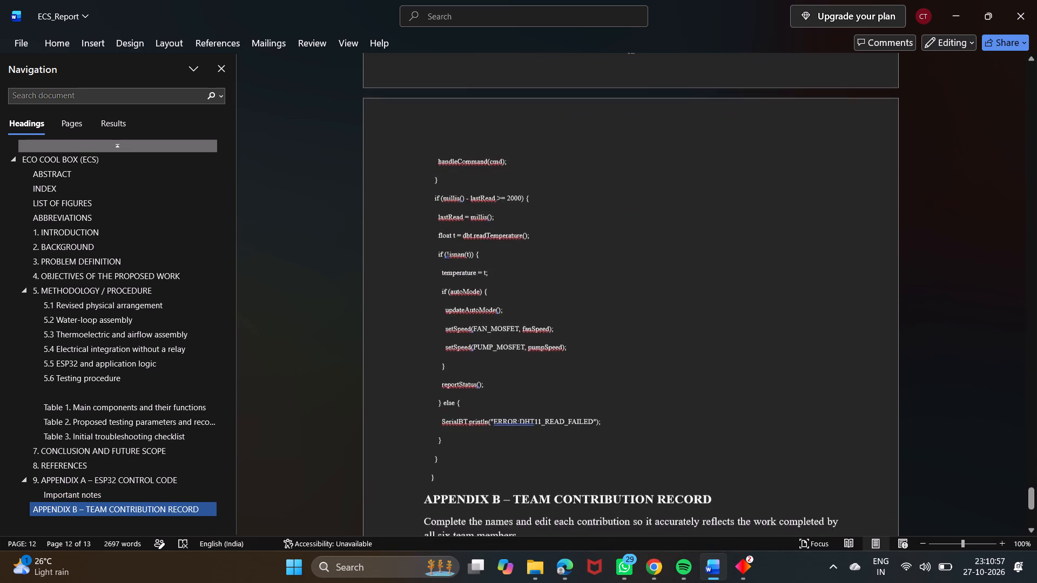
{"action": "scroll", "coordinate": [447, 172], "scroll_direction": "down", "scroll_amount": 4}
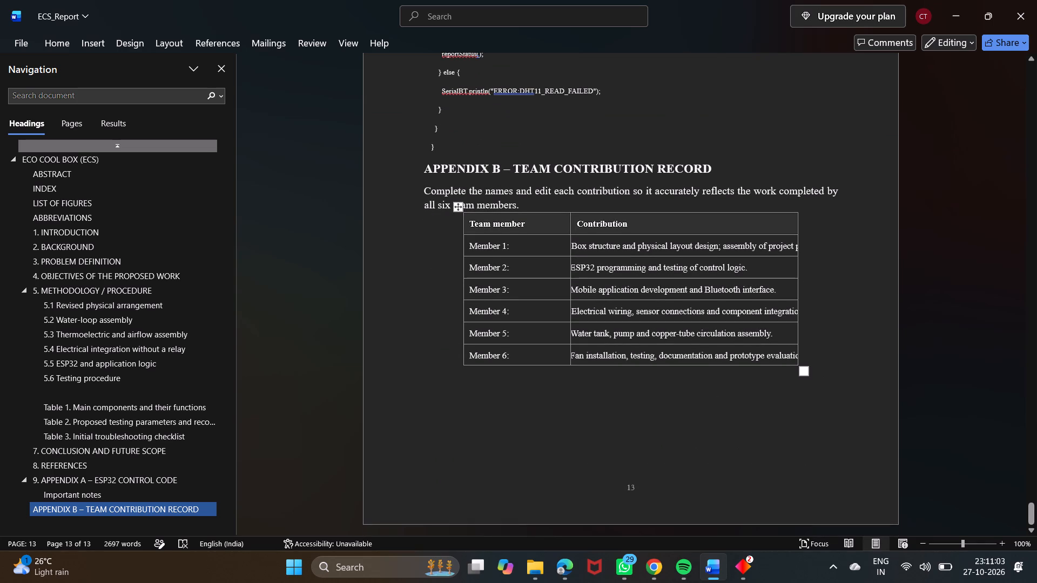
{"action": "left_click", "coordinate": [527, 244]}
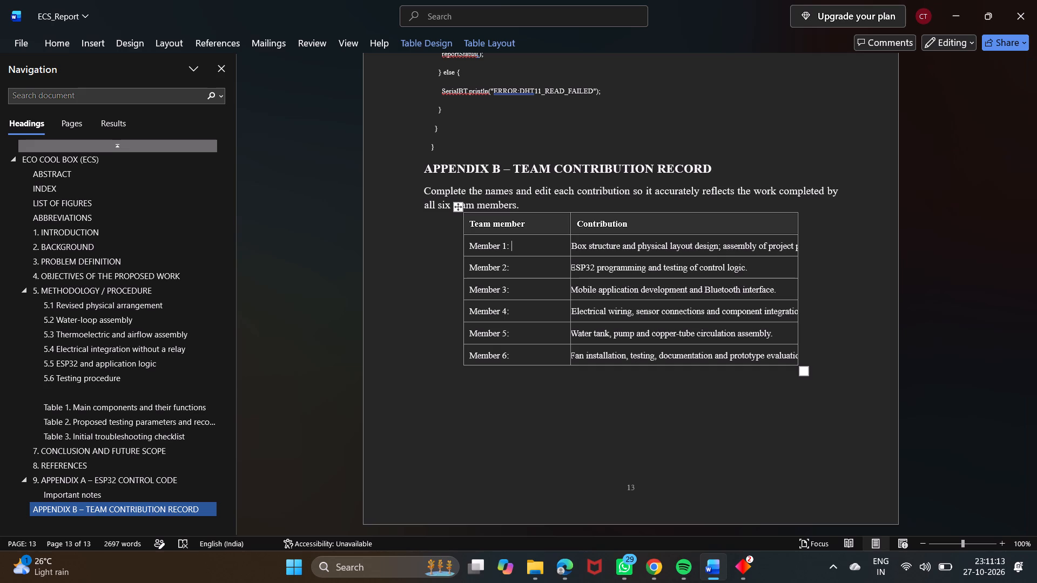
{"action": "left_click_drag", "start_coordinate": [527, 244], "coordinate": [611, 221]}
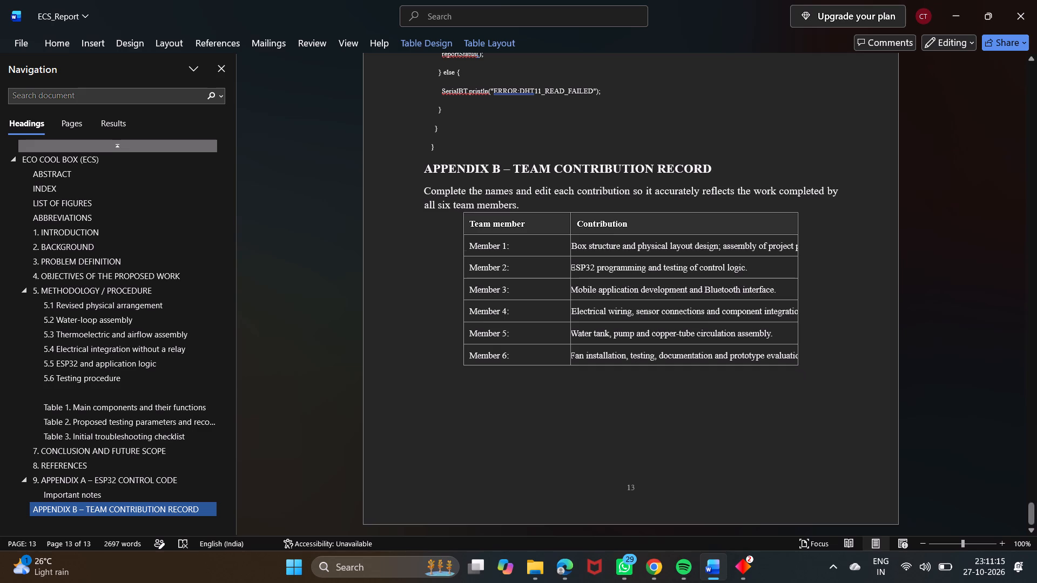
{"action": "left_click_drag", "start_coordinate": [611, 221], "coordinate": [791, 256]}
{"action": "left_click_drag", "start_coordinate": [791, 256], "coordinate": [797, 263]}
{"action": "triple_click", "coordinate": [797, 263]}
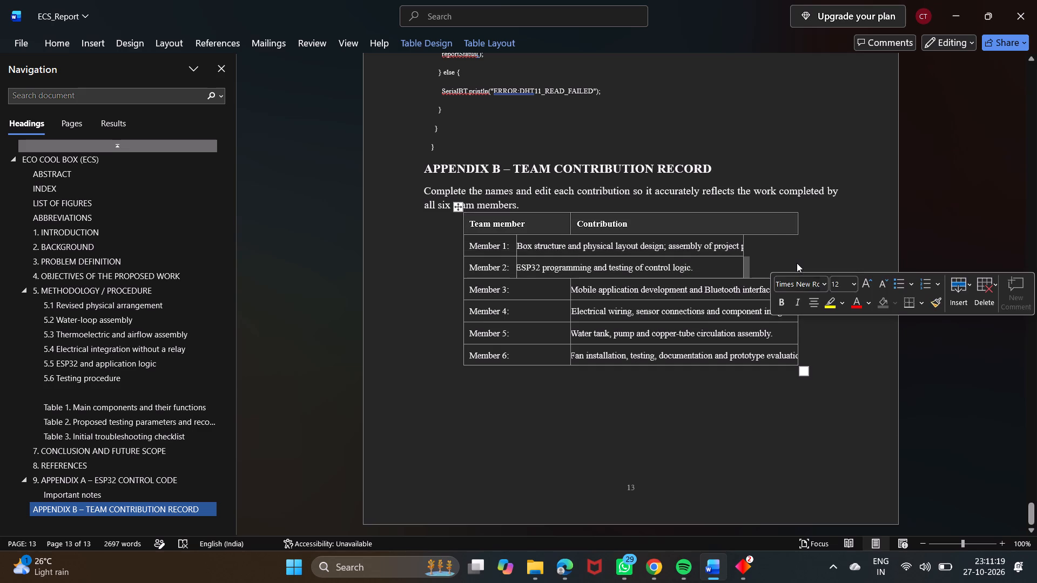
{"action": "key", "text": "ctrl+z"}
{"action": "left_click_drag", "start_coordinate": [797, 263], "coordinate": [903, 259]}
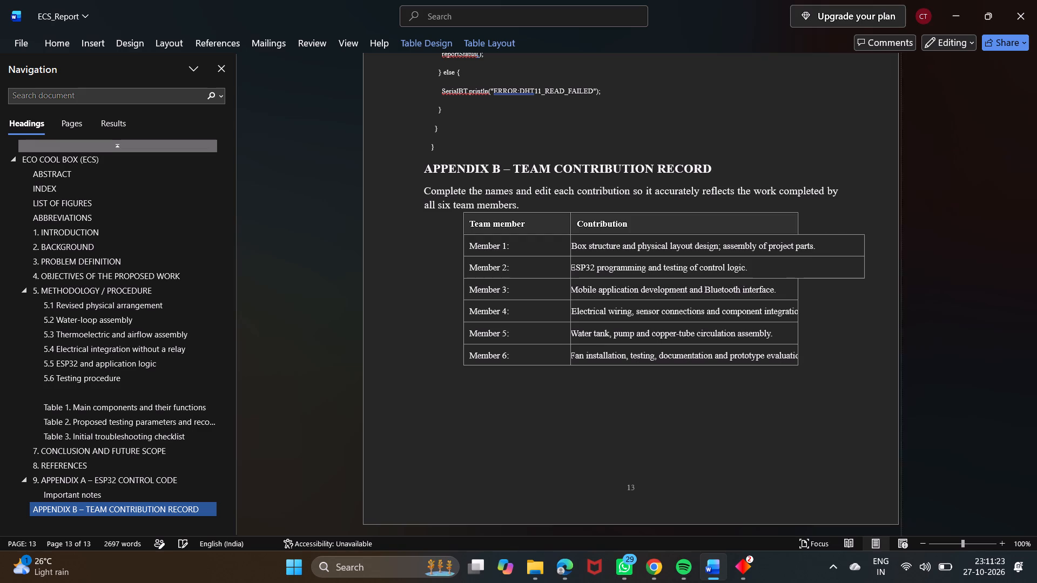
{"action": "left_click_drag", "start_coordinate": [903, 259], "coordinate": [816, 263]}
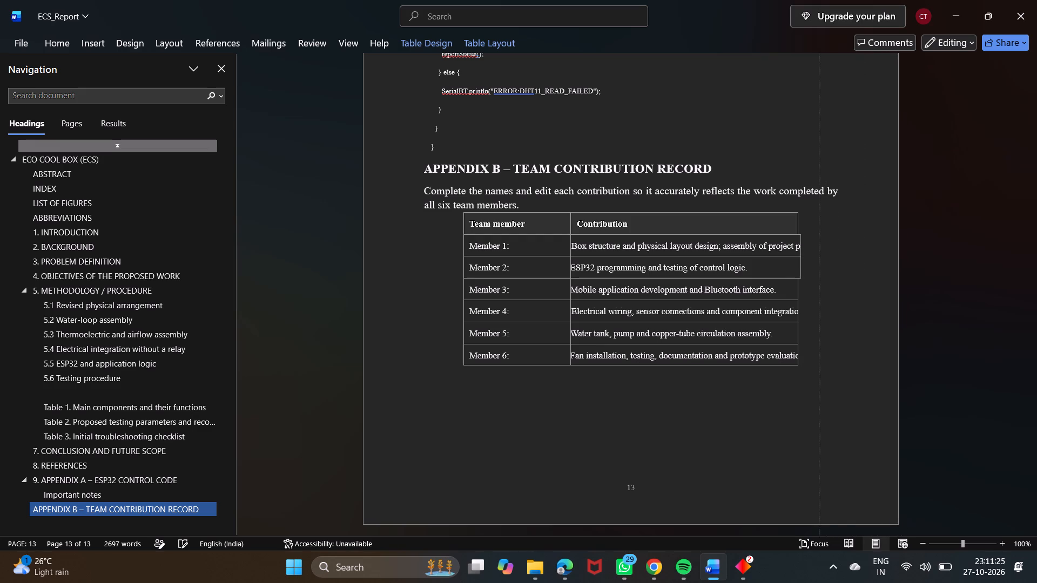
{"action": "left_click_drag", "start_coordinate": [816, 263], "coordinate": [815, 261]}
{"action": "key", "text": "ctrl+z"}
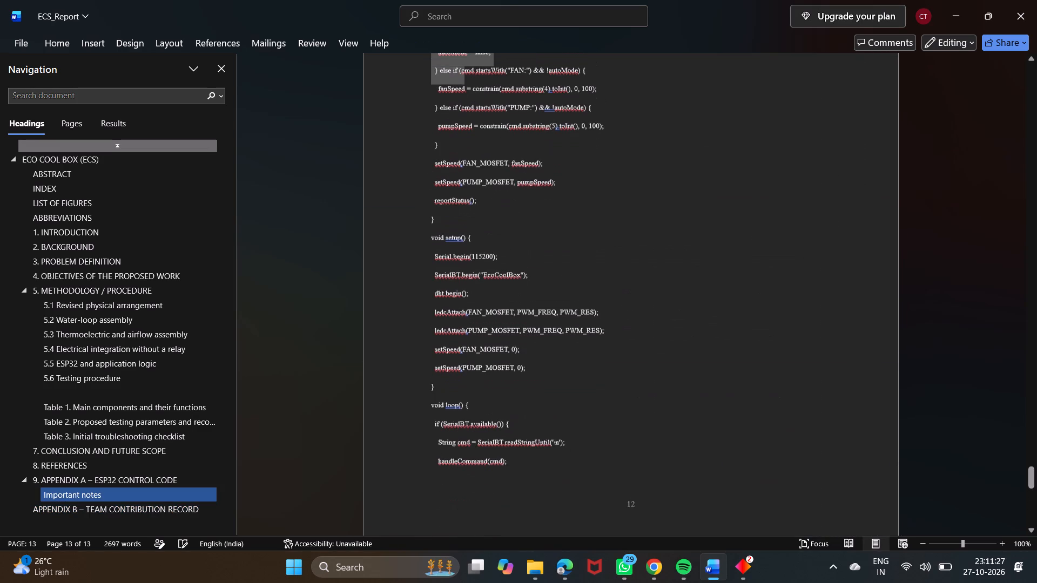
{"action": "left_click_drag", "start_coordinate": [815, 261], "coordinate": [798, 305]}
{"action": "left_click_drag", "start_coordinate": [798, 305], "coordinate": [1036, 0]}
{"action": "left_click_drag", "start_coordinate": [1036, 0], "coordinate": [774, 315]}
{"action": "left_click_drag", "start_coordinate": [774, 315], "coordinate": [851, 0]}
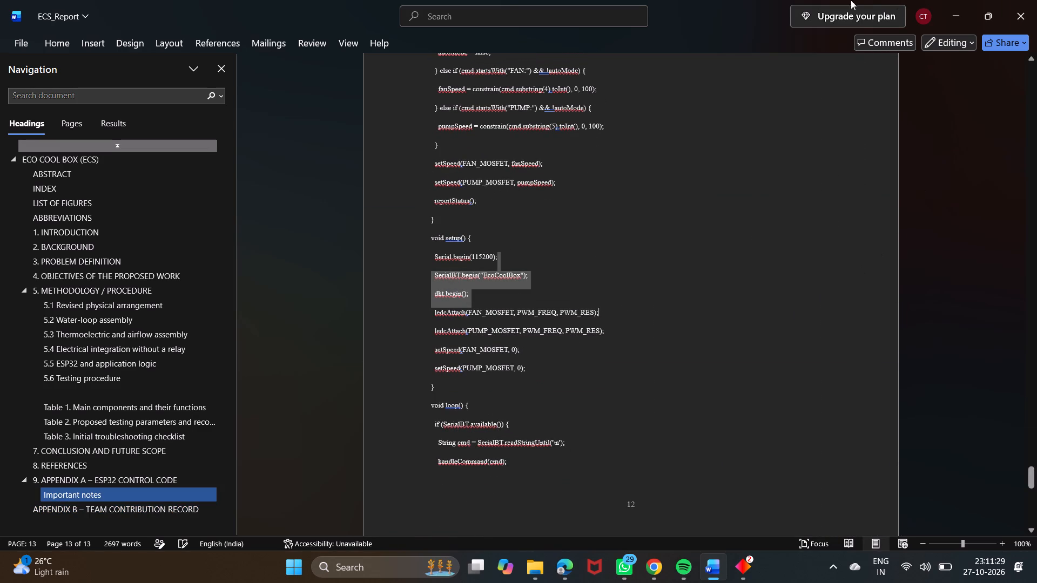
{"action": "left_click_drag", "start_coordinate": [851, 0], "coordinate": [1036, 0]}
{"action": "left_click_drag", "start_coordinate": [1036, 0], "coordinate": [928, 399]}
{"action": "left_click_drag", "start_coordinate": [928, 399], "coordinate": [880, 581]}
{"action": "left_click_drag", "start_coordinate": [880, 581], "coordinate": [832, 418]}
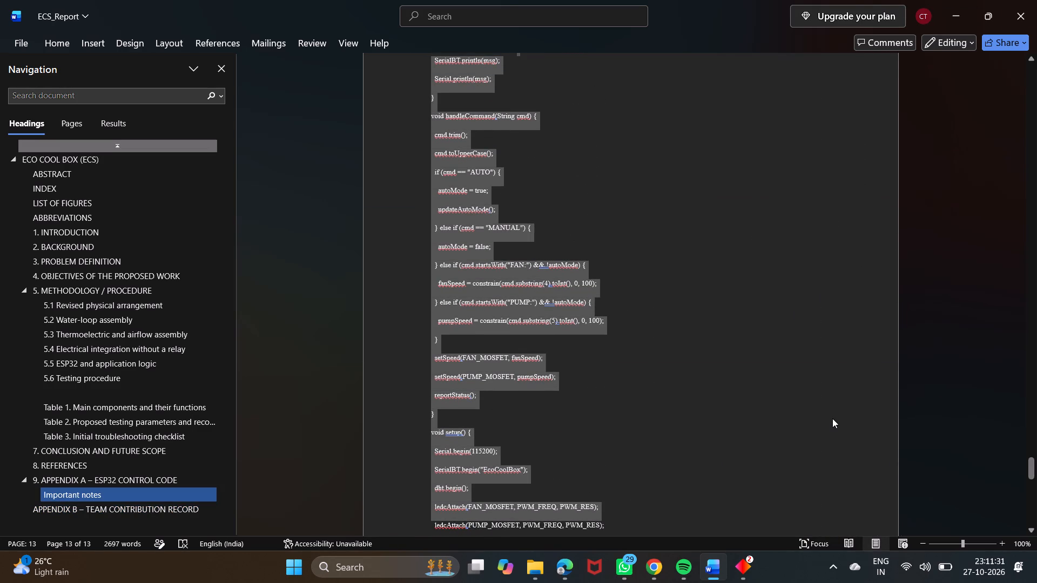
Widen the Contribution column of Appendix B's team table so the Member 1, 4 and 6 entries fit fully.
{"action": "scroll", "coordinate": [775, 402], "scroll_direction": "down", "scroll_amount": 9}
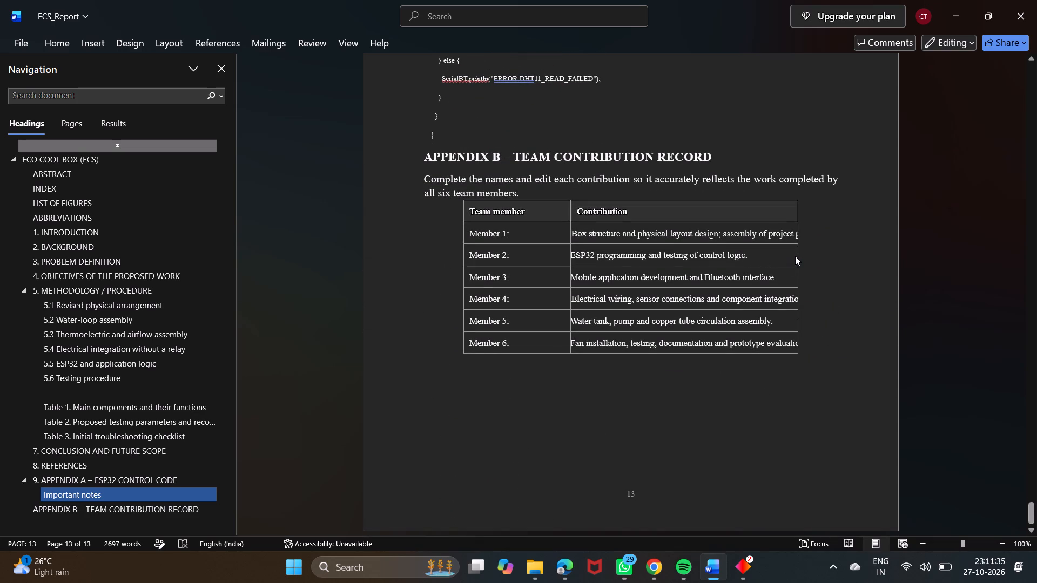
{"action": "left_click", "coordinate": [798, 277]}
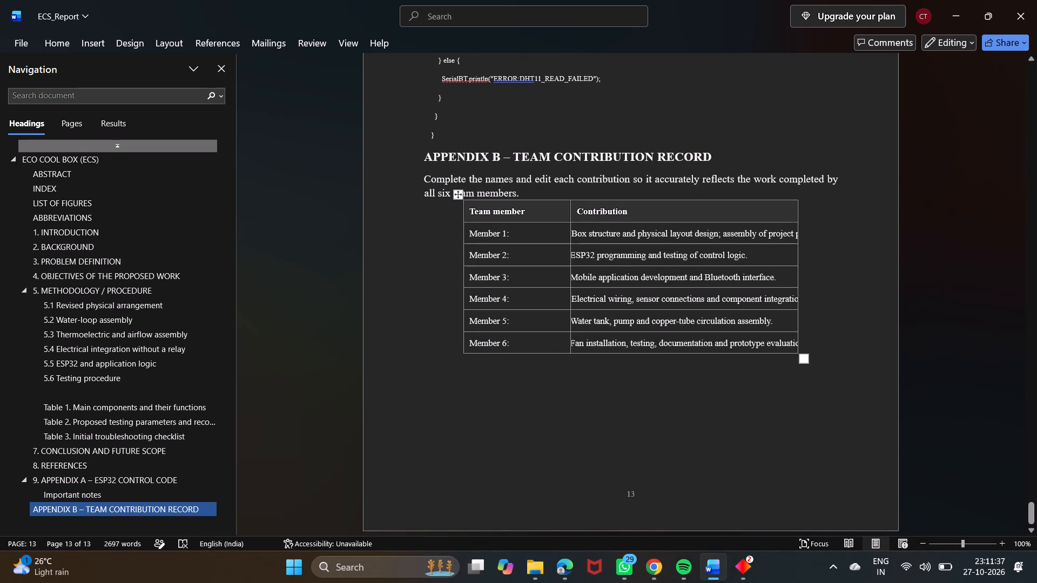
{"action": "left_click_drag", "start_coordinate": [798, 277], "coordinate": [881, 288]}
{"action": "left_click", "coordinate": [947, 270]}
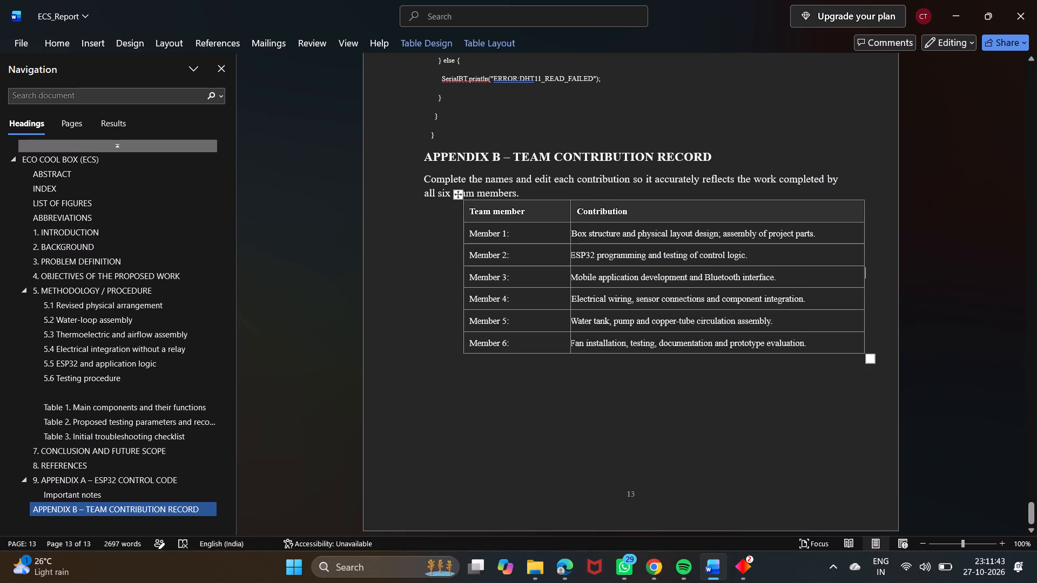
Remove the full stop after "project parts" in Member 1's contribution.
{"action": "left_click", "coordinate": [538, 233]}
{"action": "left_click", "coordinate": [840, 231]}
{"action": "key", "text": "BackSpace"}
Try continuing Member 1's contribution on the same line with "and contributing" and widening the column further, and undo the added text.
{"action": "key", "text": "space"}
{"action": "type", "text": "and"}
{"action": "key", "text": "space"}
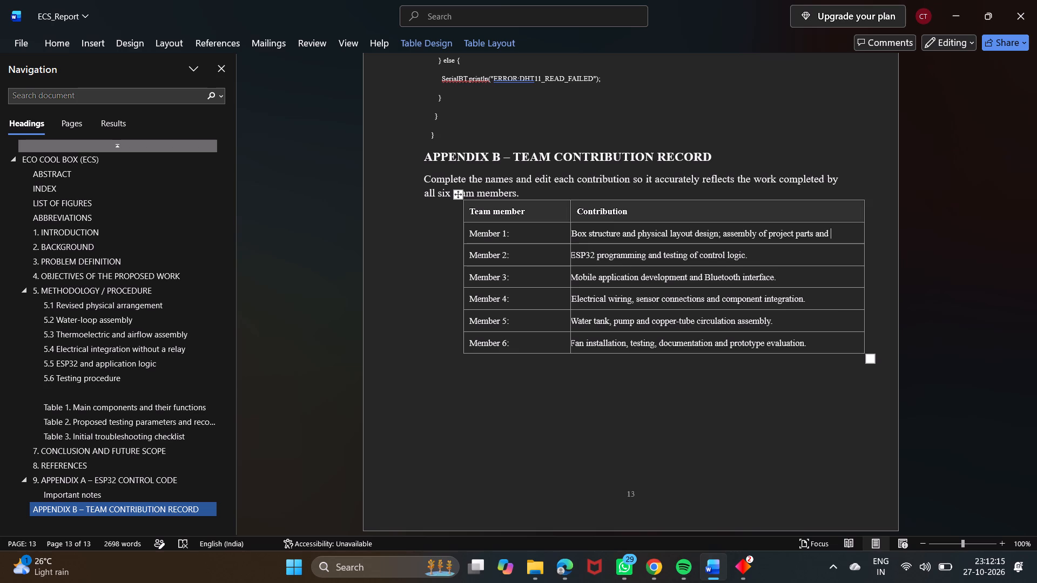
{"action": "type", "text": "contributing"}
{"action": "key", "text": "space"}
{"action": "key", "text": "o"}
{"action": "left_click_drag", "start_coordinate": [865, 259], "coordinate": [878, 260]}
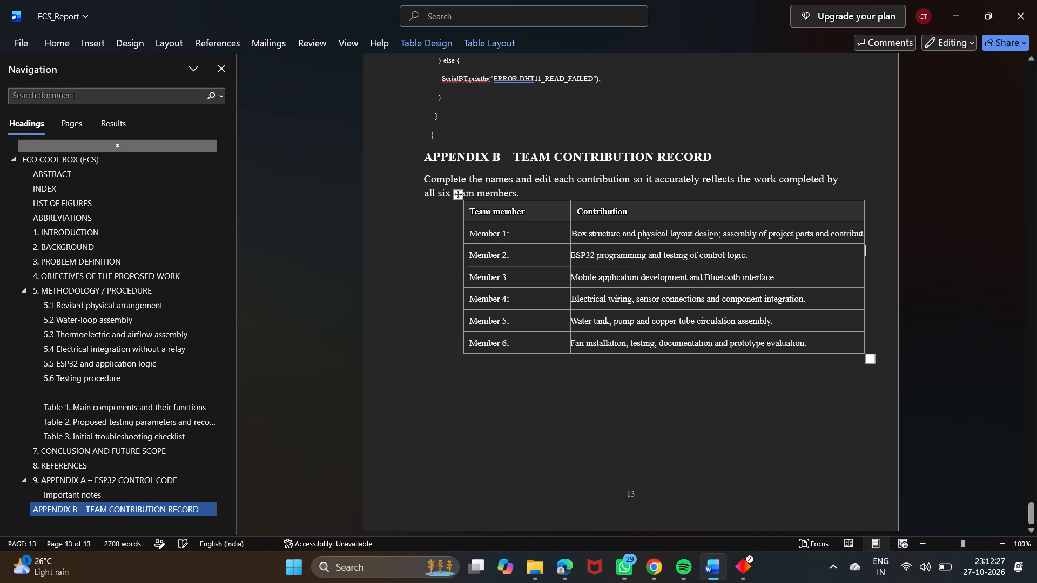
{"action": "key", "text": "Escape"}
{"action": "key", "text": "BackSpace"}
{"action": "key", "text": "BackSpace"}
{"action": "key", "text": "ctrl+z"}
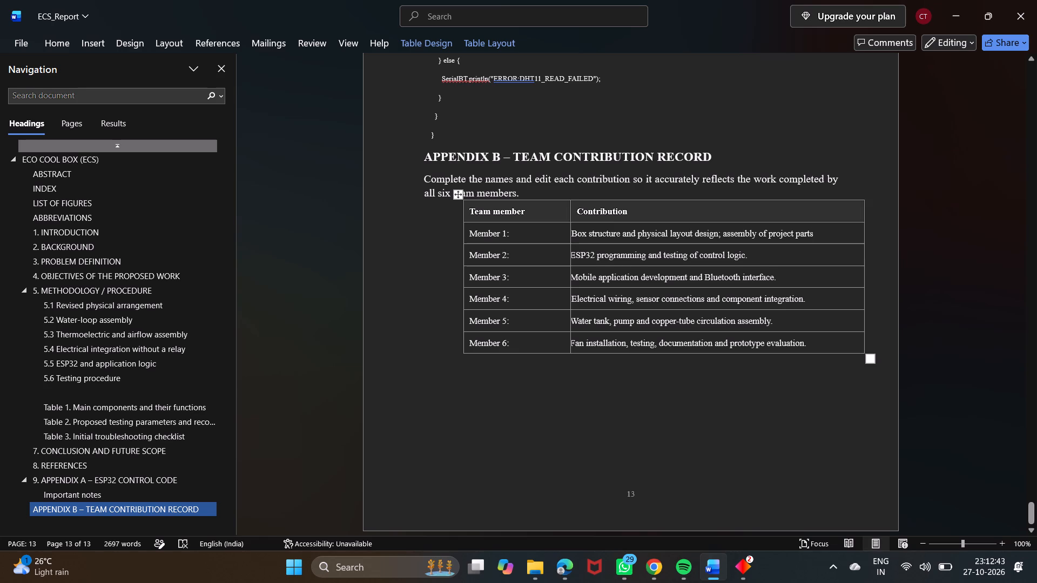
Append "and" after "project parts" in Member 1's contribution and start a second line in the cell.
{"action": "key", "text": "space"}
{"action": "type", "text": "and"}
{"action": "key", "text": "space"}
{"action": "key", "text": "c"}
{"action": "key", "text": "BackSpace"}
{"action": "key", "text": "Return"}
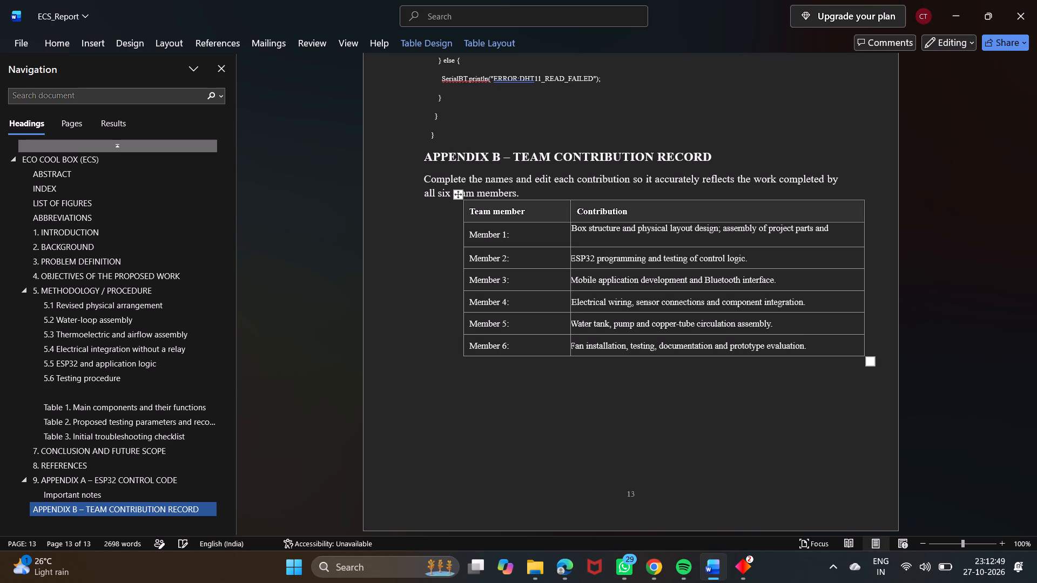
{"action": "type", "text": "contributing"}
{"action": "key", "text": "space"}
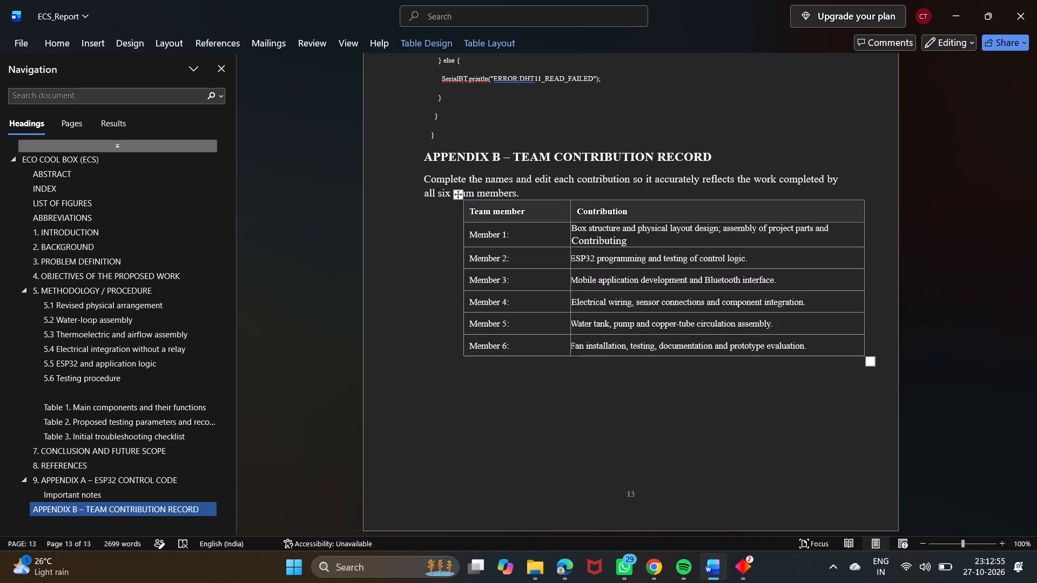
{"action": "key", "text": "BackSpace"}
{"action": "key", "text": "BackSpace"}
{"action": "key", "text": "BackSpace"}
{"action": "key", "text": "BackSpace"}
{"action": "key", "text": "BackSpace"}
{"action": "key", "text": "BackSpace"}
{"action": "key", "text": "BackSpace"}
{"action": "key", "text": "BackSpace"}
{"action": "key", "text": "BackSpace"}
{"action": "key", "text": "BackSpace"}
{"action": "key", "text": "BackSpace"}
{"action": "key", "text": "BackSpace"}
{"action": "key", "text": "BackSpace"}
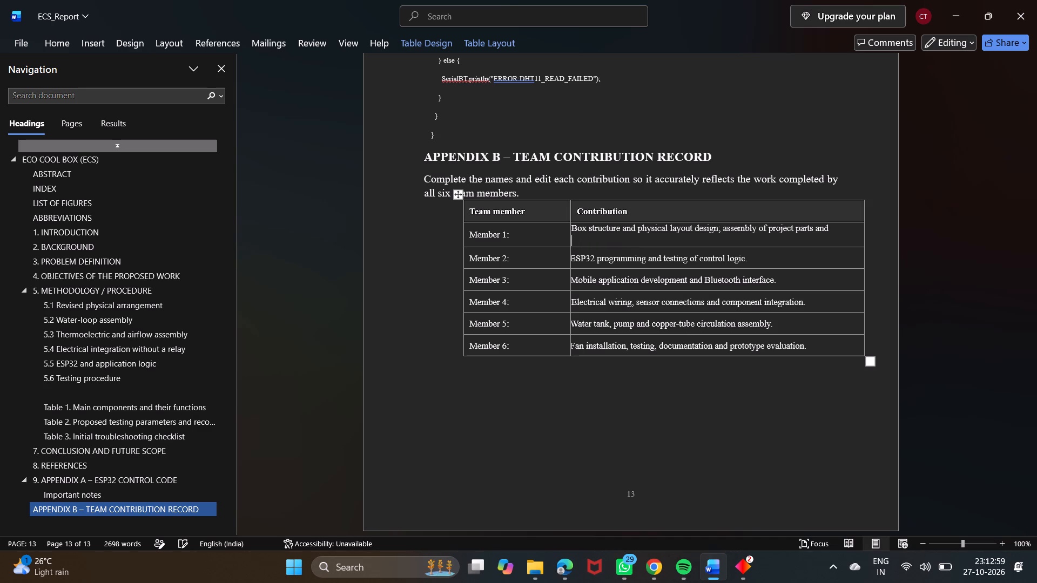
Enter "contributing for all" in lowercase on the second line of Member 1's contribution.
{"action": "key", "text": "c"}
{"action": "type", "text": "ontribution"}
{"action": "key", "text": "BackSpace"}
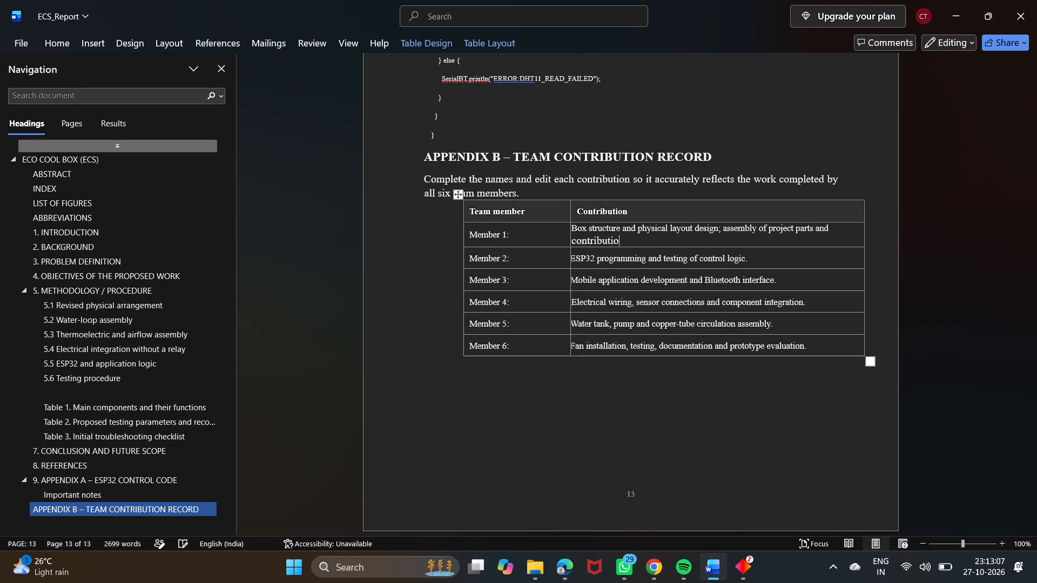
{"action": "key", "text": "BackSpace"}
{"action": "type", "text": "ng"}
{"action": "key", "text": "space"}
{"action": "type", "text": "for all"}
{"action": "key", "text": "space"}
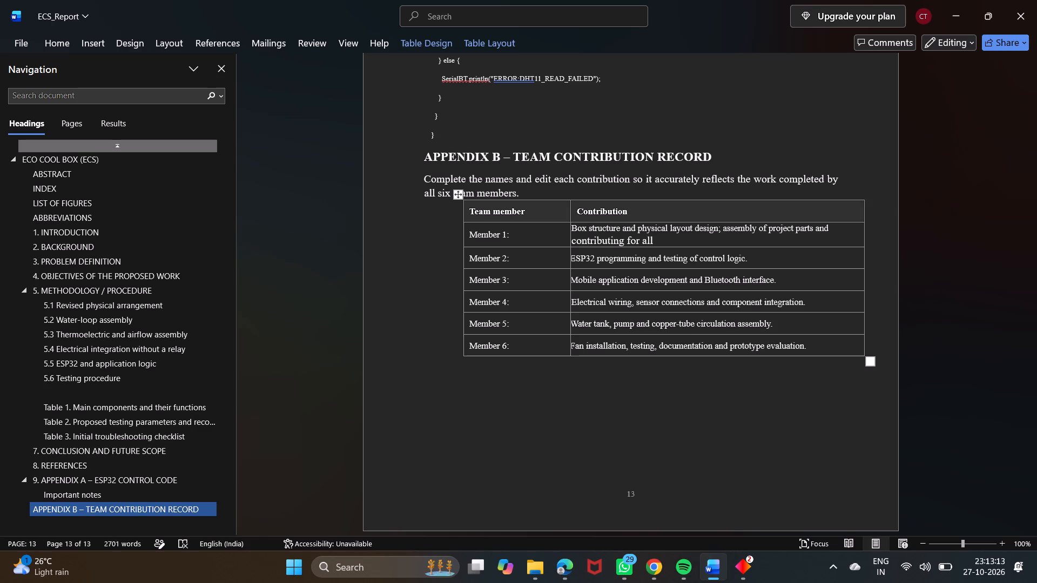
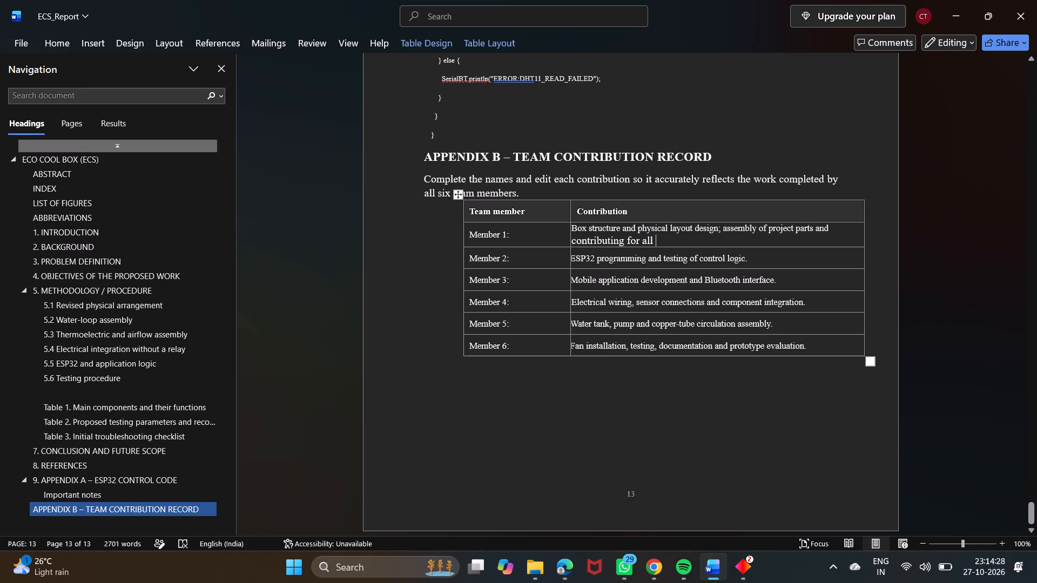
Delete the second line "contributing for all" and its line break from Member 1's contribution, back into the word "and".
{"action": "key", "text": "BackSpace"}
{"action": "key", "text": "BackSpace"}
{"action": "key", "text": "BackSpace"}
{"action": "key", "text": "BackSpace"}
{"action": "key", "text": "BackSpace"}
{"action": "key", "text": "BackSpace"}
{"action": "key", "text": "BackSpace"}
{"action": "key", "text": "BackSpace"}
{"action": "key", "text": "BackSpace"}
{"action": "key", "text": "BackSpace"}
{"action": "key", "text": "BackSpace"}
{"action": "key", "text": "BackSpace"}
{"action": "key", "text": "BackSpace"}
{"action": "key", "text": "BackSpace"}
{"action": "key", "text": "BackSpace"}
{"action": "key", "text": "BackSpace"}
{"action": "key", "text": "BackSpace"}
{"action": "key", "text": "BackSpace"}
{"action": "key", "text": "BackSpace"}
{"action": "key", "text": "BackSpace"}
{"action": "key", "text": "BackSpace"}
{"action": "key", "text": "BackSpace"}
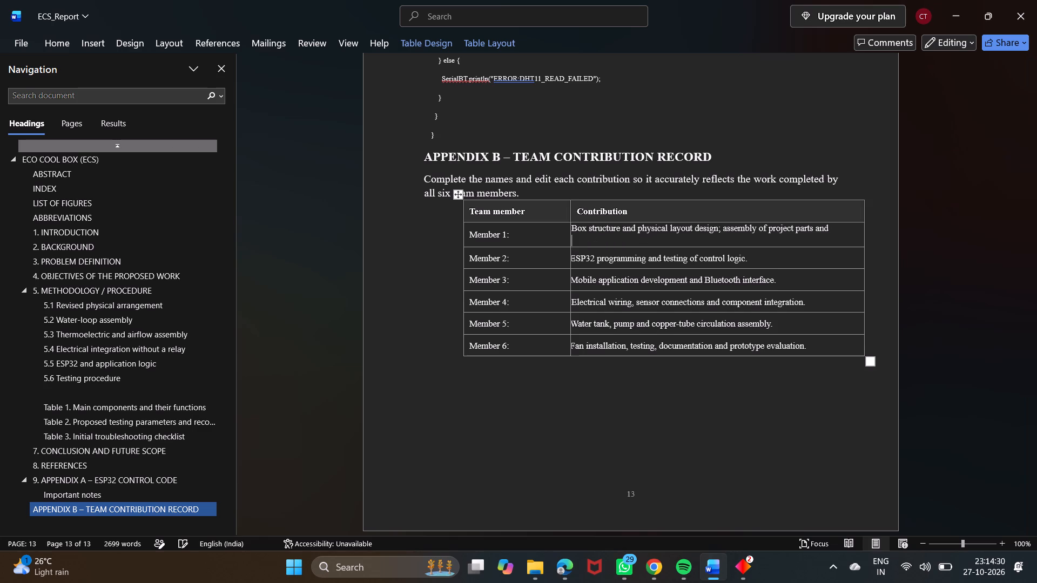
{"action": "key", "text": "BackSpace"}
{"action": "key", "text": "BackSpace"}
{"action": "key", "text": "BackSpace"}
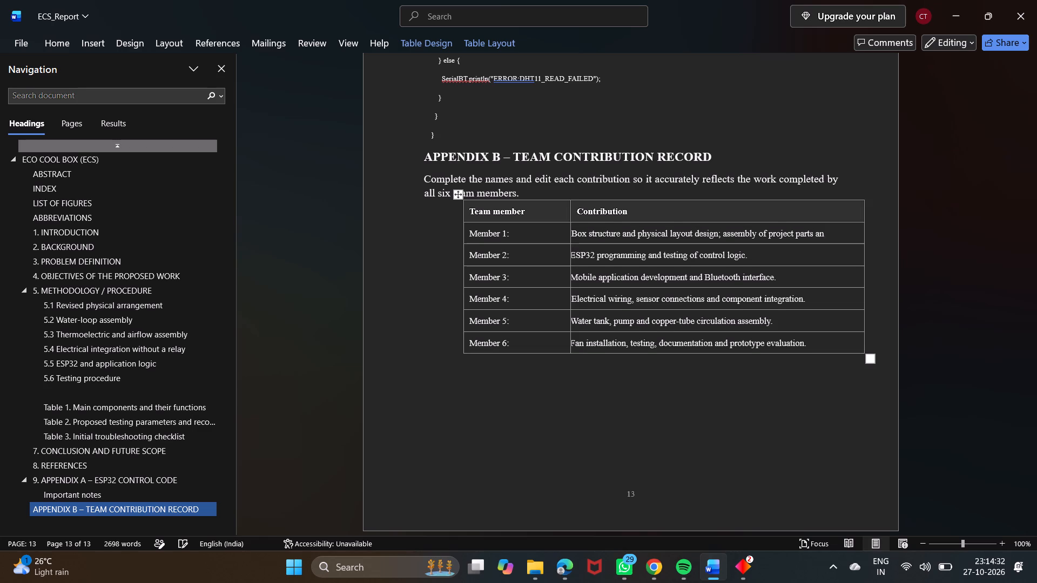
Complete the first line of Member 1's contribution with "and served" and start a second line in the cell.
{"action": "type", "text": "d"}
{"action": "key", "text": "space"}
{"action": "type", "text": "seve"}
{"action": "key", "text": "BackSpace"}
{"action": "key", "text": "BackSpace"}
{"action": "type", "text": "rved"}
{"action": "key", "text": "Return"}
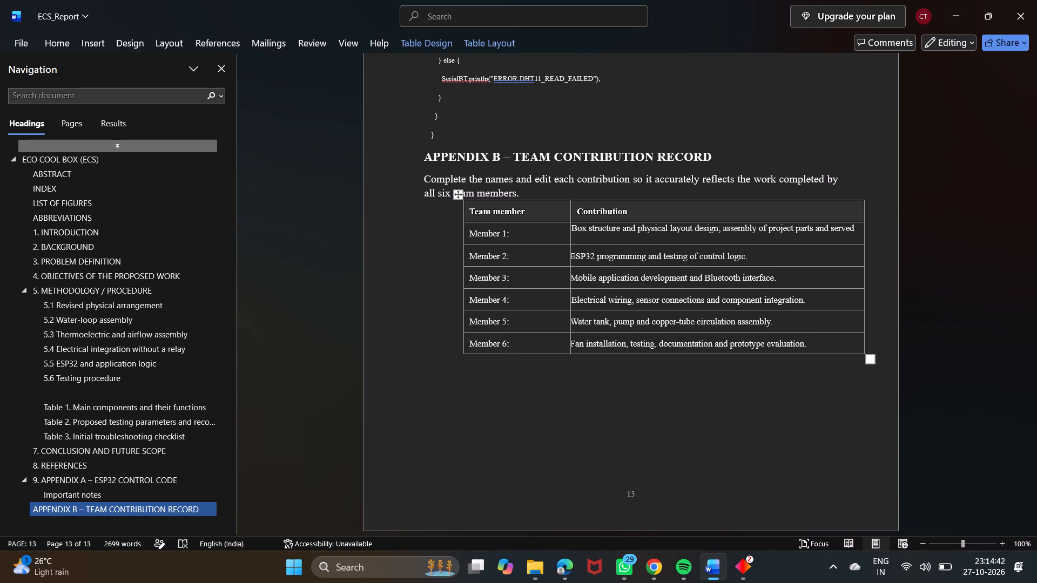
Enter "as a multidisciplinary core contributor in all sections." in lowercase on the second line of Member 1's contribution.
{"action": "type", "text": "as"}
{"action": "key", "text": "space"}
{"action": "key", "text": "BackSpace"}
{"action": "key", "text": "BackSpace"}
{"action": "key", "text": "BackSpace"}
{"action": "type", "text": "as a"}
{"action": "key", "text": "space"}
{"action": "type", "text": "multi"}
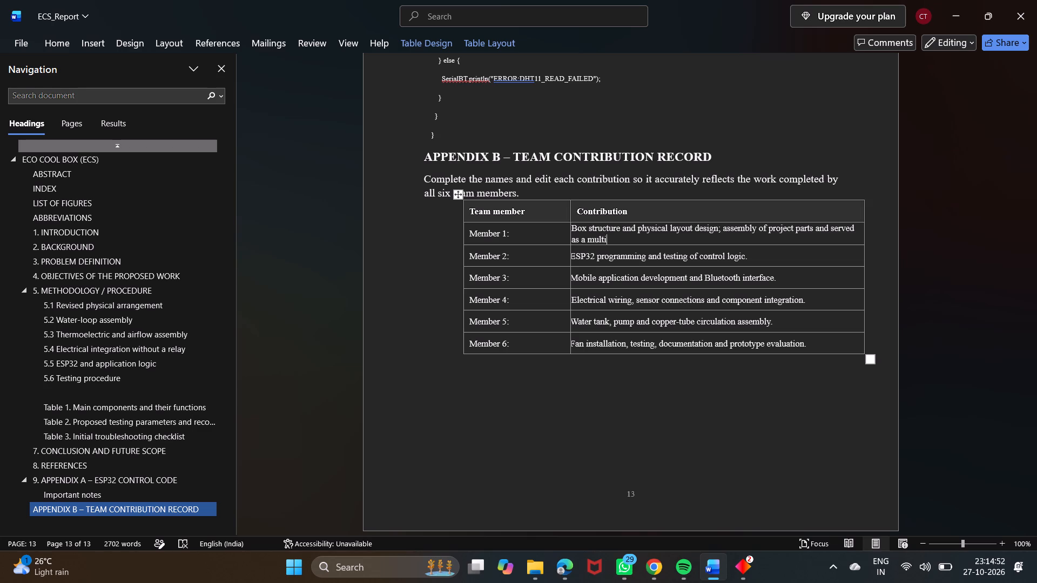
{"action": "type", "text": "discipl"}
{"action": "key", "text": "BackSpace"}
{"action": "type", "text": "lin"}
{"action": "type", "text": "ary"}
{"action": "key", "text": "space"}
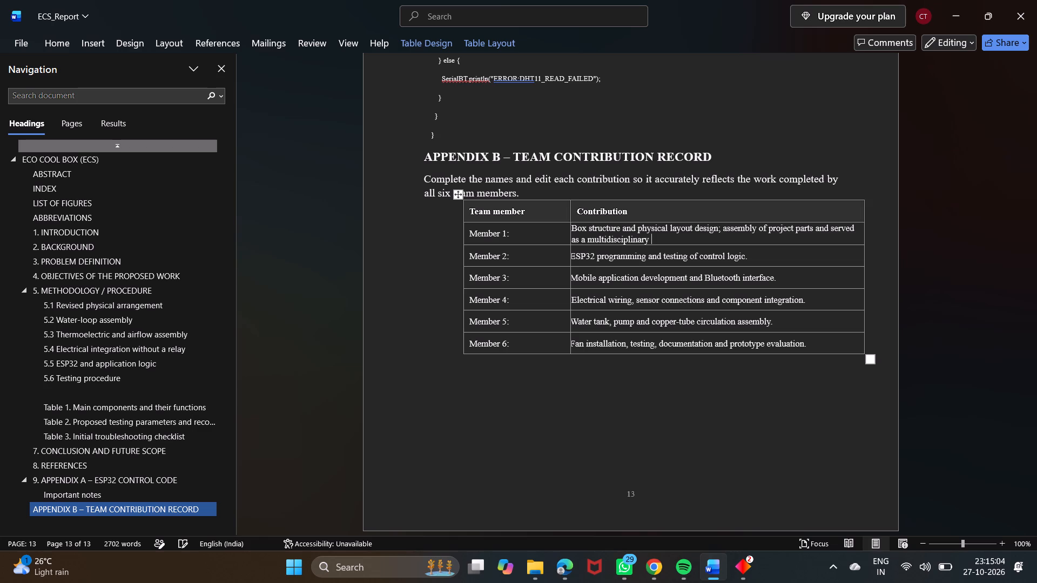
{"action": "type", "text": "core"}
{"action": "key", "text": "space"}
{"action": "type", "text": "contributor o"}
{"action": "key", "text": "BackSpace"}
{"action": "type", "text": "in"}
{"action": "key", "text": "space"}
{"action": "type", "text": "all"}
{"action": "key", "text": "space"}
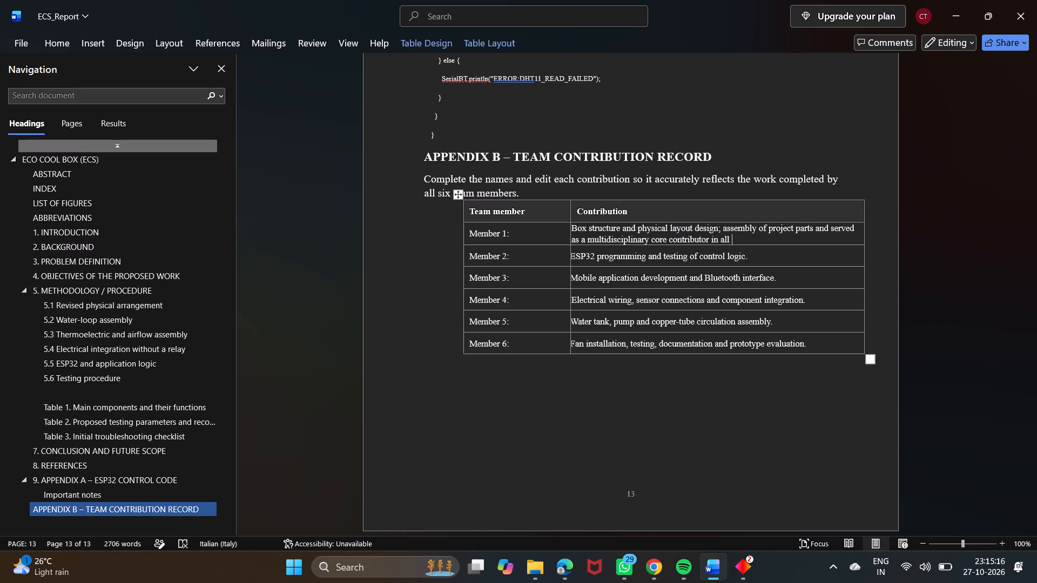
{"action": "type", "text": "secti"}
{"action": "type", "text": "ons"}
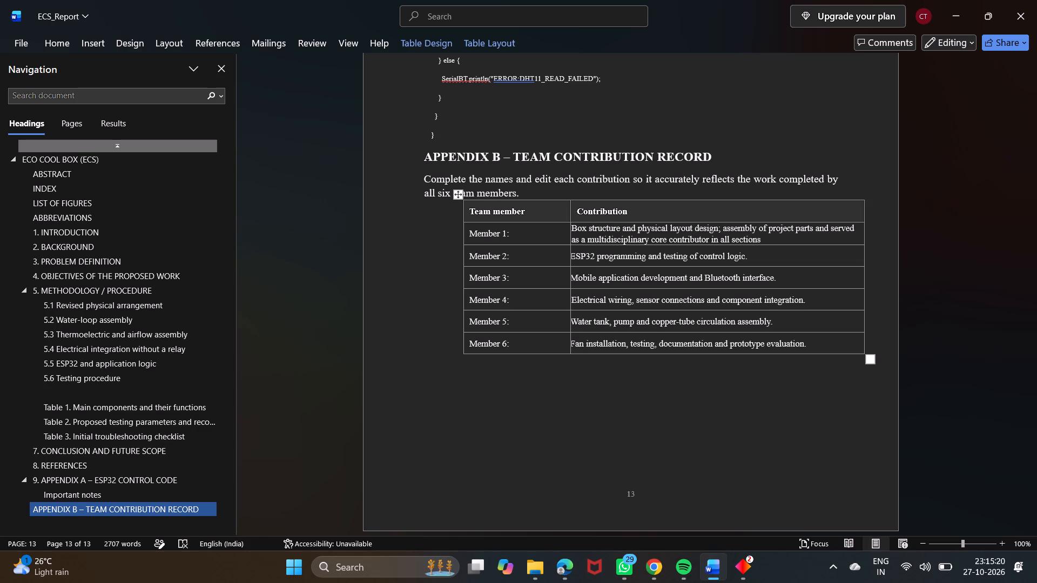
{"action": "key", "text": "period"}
Replace the "Member 1:" label in Appendix B's table with the first team member's name.
{"action": "left_click", "coordinate": [520, 234]}
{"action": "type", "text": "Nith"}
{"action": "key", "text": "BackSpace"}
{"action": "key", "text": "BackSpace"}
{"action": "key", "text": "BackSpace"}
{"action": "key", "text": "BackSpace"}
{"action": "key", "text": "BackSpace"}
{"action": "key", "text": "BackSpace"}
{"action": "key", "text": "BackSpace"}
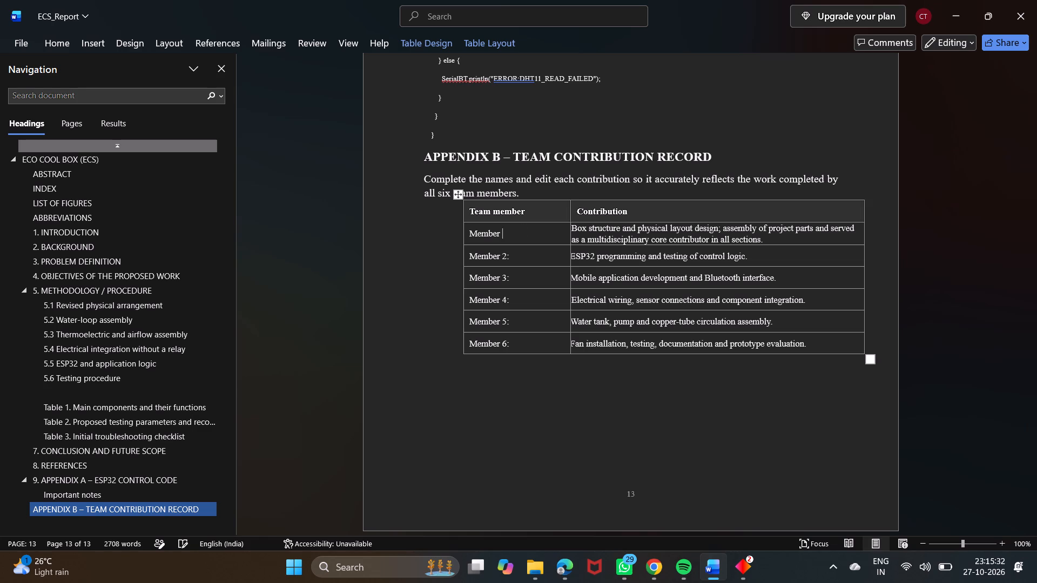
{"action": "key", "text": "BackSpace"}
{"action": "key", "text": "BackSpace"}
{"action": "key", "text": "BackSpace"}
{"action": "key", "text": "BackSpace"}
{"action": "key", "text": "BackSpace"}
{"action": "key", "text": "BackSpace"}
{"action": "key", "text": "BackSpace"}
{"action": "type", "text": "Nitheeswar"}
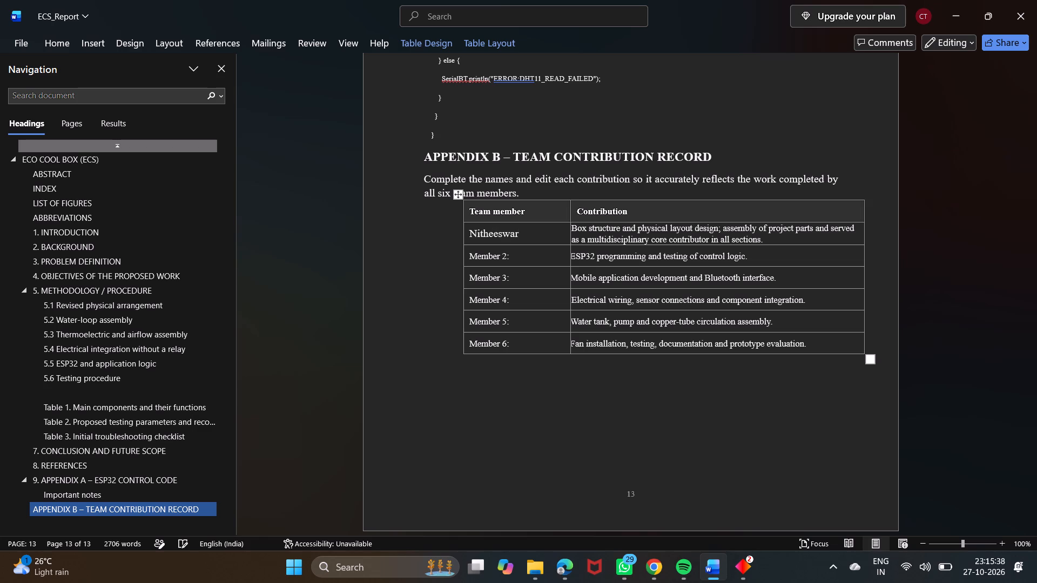
Replace the "Member 2:" label in the Team member column with the second team member's name.
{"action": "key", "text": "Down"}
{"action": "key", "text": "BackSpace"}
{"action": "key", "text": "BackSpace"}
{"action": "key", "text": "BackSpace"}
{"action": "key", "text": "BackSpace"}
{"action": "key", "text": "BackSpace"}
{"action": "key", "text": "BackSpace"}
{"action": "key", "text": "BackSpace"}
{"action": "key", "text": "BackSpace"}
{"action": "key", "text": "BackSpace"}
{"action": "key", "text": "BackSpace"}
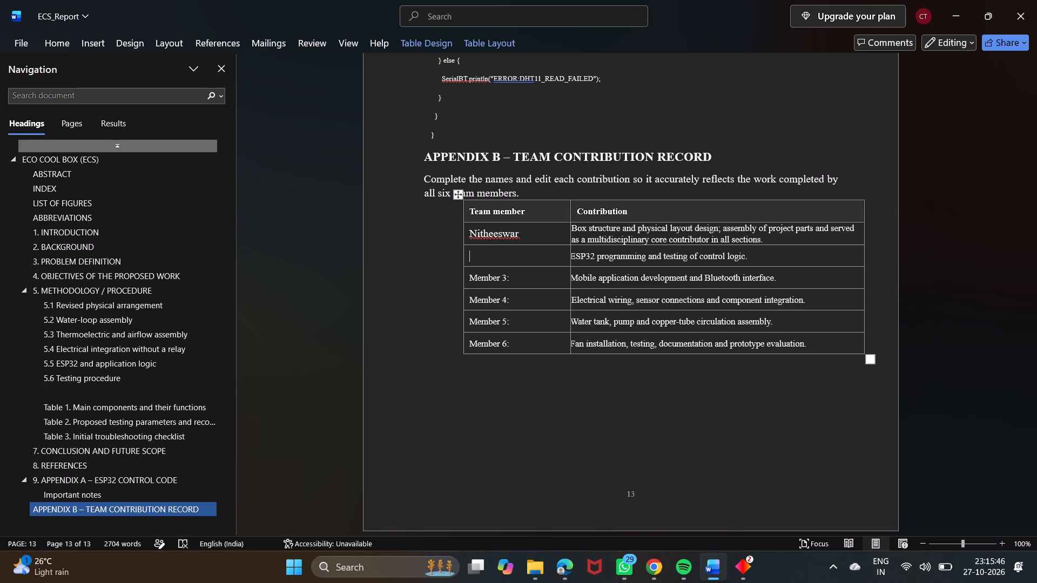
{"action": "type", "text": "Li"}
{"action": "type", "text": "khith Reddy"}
Replace the "Member 3:" label with the third team member's name, capitalising both parts of the name.
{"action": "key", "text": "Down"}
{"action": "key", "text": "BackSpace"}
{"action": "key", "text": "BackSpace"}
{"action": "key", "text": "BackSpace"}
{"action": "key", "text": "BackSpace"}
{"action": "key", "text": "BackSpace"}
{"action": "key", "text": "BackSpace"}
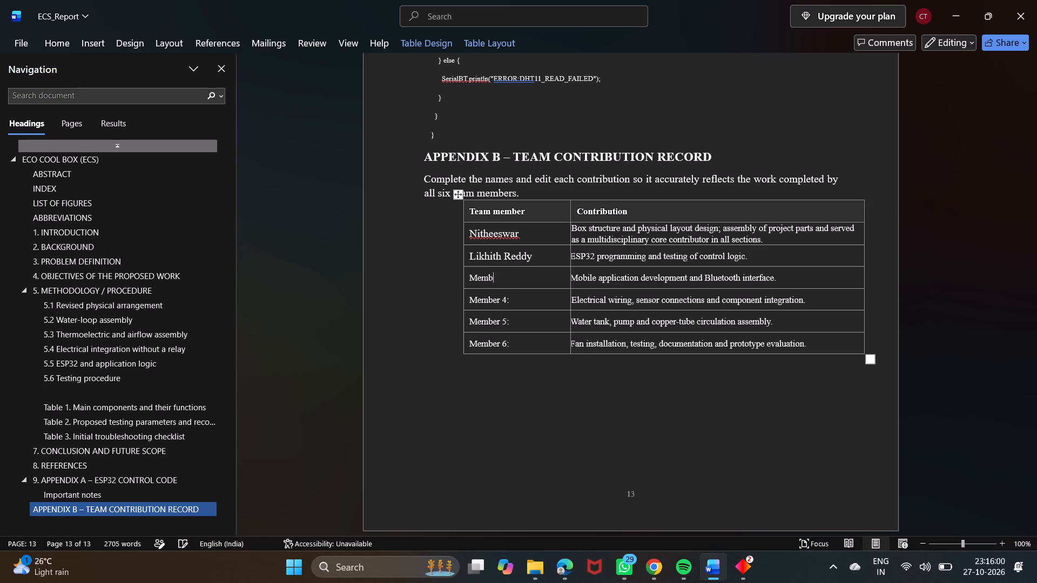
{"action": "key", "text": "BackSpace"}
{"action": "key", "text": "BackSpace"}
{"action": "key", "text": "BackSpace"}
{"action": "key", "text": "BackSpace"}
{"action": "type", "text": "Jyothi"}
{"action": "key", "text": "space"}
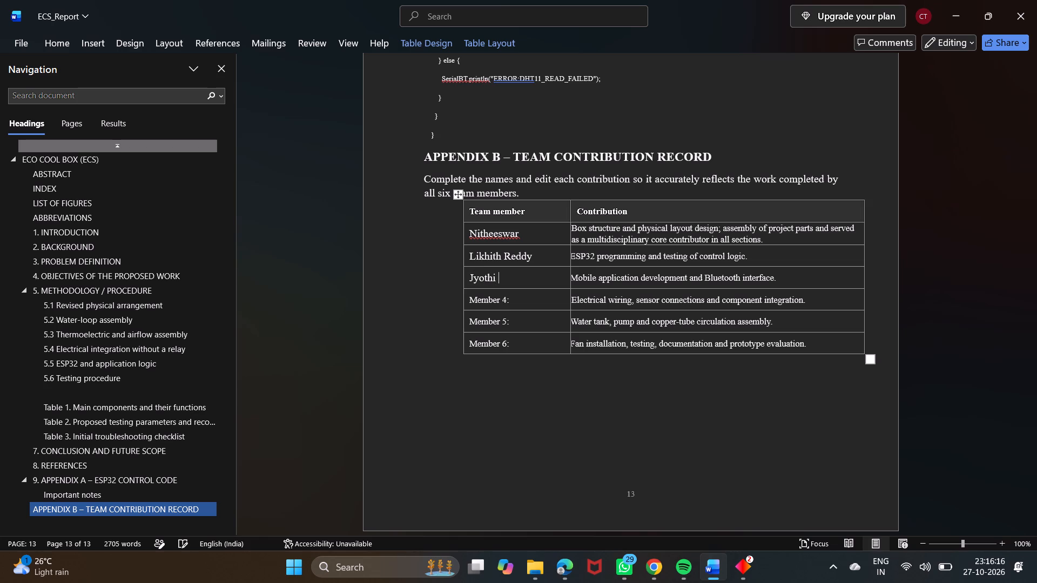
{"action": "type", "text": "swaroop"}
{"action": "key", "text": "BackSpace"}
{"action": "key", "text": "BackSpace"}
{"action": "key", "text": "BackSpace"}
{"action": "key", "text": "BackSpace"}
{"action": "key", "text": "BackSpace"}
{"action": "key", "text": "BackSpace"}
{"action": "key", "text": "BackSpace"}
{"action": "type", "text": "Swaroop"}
Replace the "Member 4:" label in the Team member column with the fourth team member's name.
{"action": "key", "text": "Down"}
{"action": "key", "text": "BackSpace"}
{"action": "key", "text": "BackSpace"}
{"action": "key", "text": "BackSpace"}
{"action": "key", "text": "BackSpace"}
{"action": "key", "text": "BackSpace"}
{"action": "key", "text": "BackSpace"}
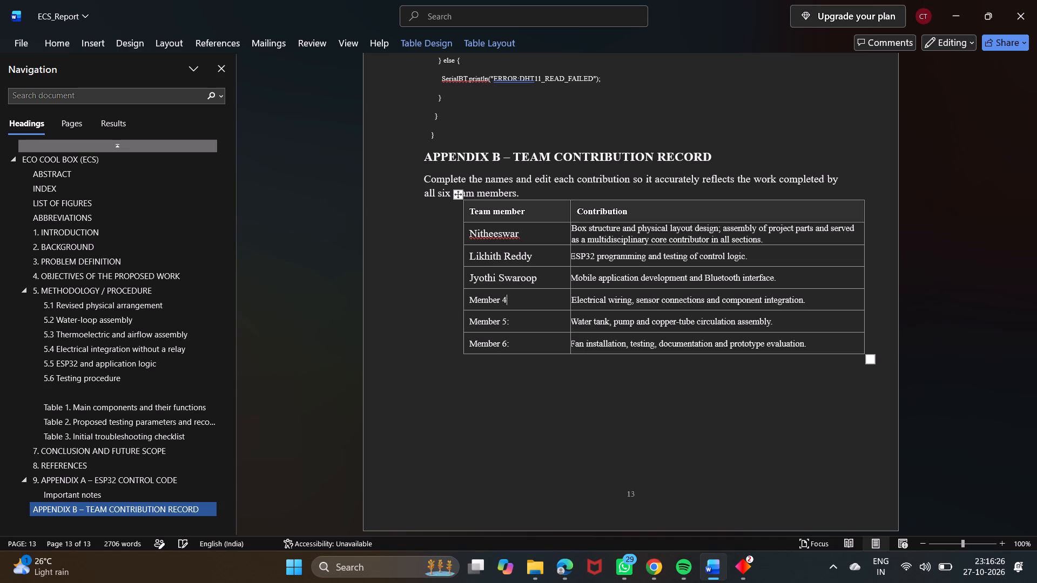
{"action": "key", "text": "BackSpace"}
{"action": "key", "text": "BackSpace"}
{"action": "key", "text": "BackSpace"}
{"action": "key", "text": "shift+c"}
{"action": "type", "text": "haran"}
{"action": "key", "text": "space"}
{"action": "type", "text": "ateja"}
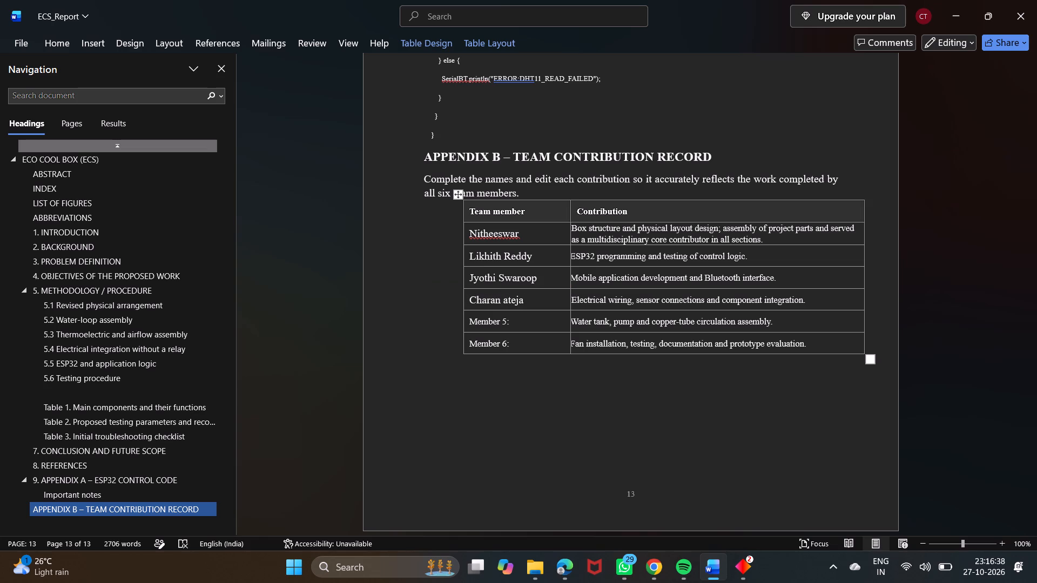
Replace the "Member 5:" label in Appendix B's Team member column with the fifth team member's two-part name.
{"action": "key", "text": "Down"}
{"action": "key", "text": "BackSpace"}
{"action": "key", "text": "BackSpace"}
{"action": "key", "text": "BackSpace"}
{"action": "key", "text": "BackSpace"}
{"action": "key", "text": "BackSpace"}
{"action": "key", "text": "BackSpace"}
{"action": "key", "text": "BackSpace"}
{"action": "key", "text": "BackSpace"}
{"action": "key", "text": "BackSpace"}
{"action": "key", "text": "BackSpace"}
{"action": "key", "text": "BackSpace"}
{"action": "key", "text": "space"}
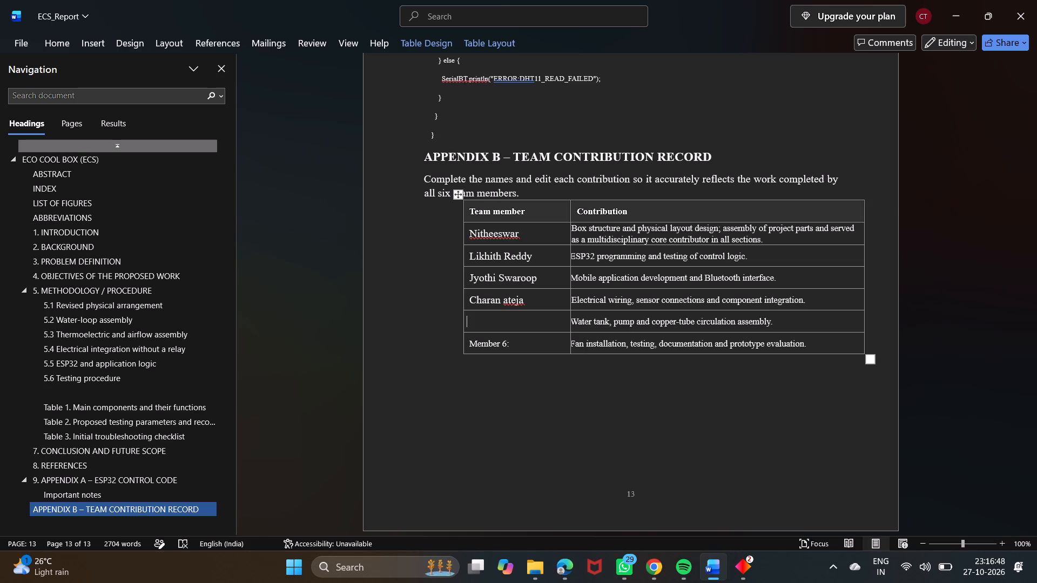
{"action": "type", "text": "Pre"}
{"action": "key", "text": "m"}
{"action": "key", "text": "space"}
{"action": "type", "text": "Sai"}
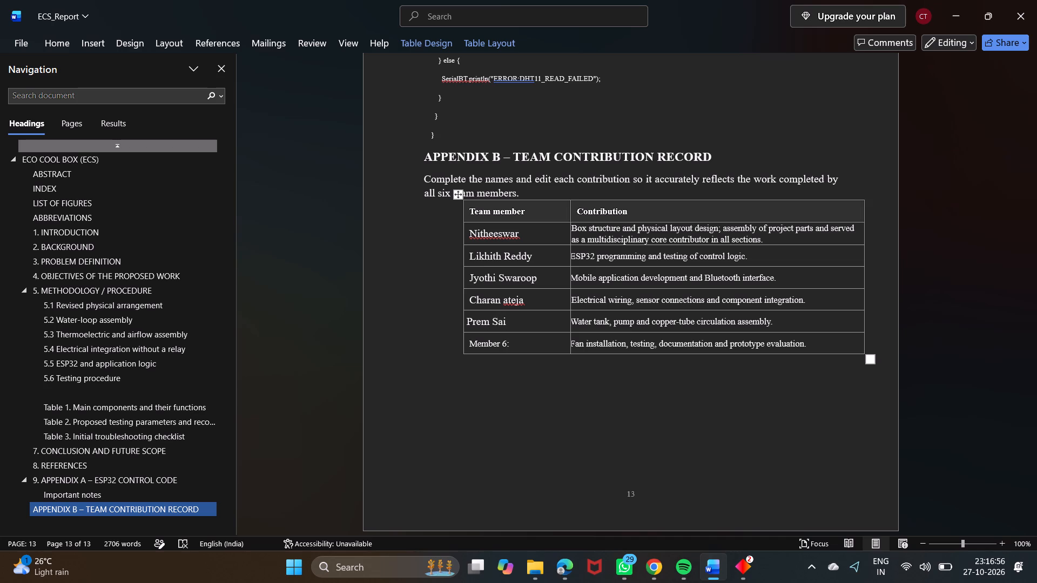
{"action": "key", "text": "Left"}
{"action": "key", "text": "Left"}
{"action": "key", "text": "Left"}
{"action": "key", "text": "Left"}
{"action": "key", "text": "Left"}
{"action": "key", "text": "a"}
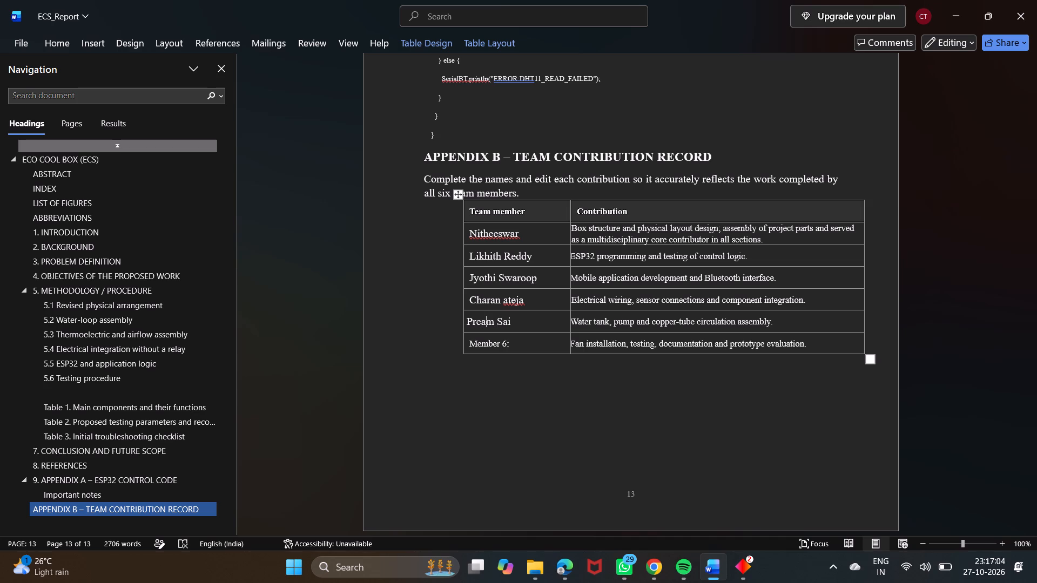
Correct the second part of the fourth team member's name by removing the stray leading letter and capitalising its initial T.
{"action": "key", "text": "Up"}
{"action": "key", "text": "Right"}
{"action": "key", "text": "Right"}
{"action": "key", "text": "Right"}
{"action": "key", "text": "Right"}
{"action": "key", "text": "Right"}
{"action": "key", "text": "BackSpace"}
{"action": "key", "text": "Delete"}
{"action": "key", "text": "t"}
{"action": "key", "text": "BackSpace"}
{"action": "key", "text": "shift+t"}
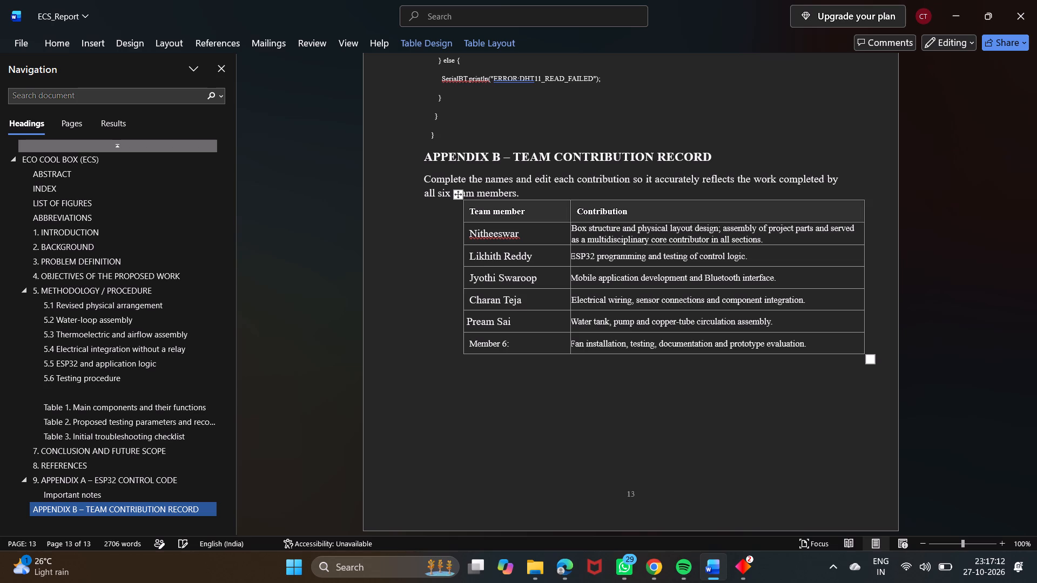
Replace the "Member 6:" label with the sixth team member's first name and the capital initial N of the surname.
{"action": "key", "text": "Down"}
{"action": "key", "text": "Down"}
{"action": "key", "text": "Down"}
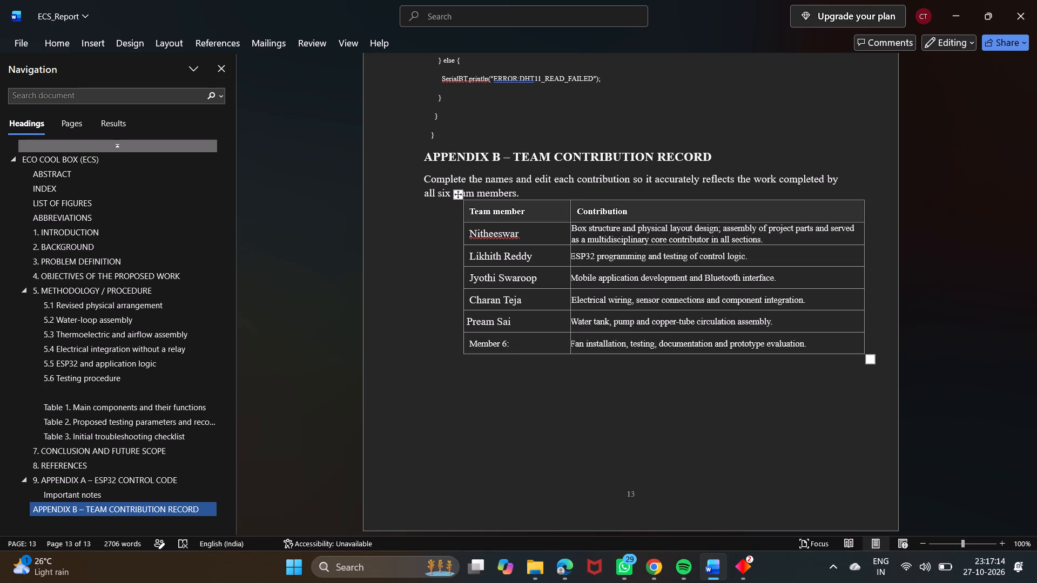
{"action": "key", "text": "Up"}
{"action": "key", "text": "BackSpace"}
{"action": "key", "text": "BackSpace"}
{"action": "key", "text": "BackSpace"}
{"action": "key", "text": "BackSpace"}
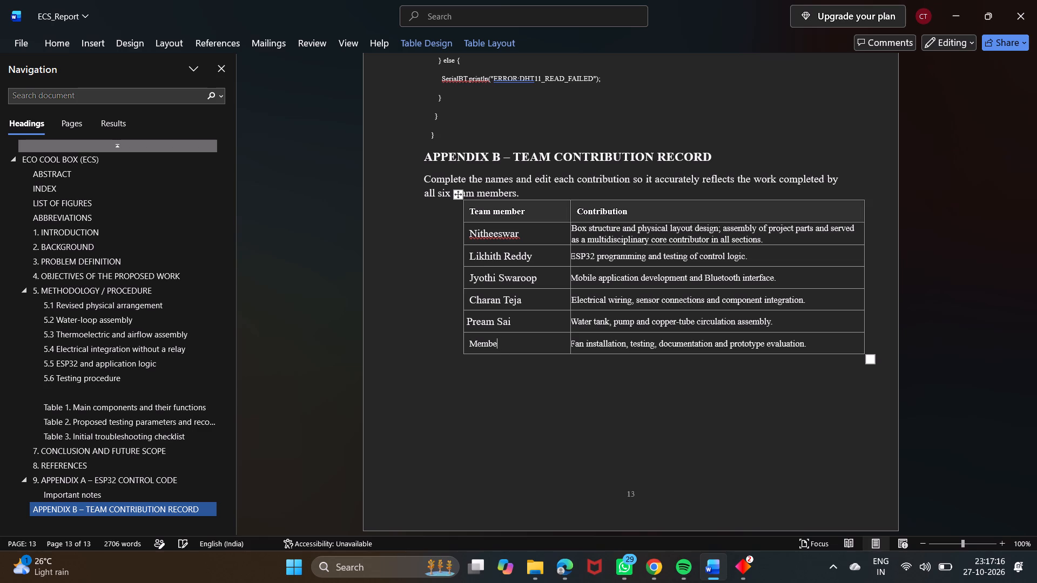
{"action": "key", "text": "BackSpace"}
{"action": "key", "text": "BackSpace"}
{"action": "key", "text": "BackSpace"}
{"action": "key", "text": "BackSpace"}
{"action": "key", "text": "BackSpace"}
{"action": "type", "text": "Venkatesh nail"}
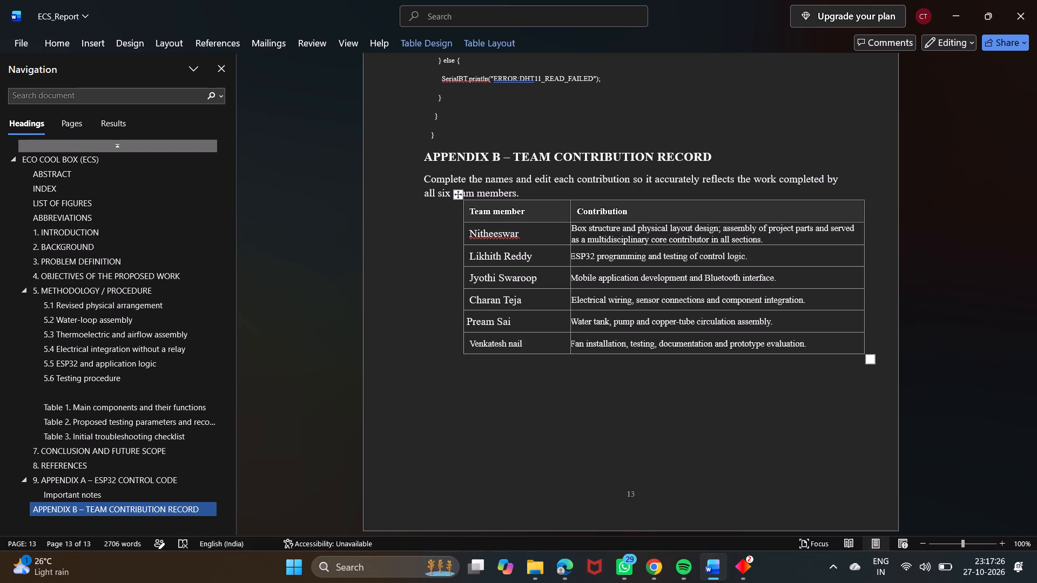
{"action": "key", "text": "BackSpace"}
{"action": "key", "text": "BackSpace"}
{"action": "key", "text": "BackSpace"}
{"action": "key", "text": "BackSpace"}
{"action": "right_click", "coordinate": [520, 234], "text": "shift"}
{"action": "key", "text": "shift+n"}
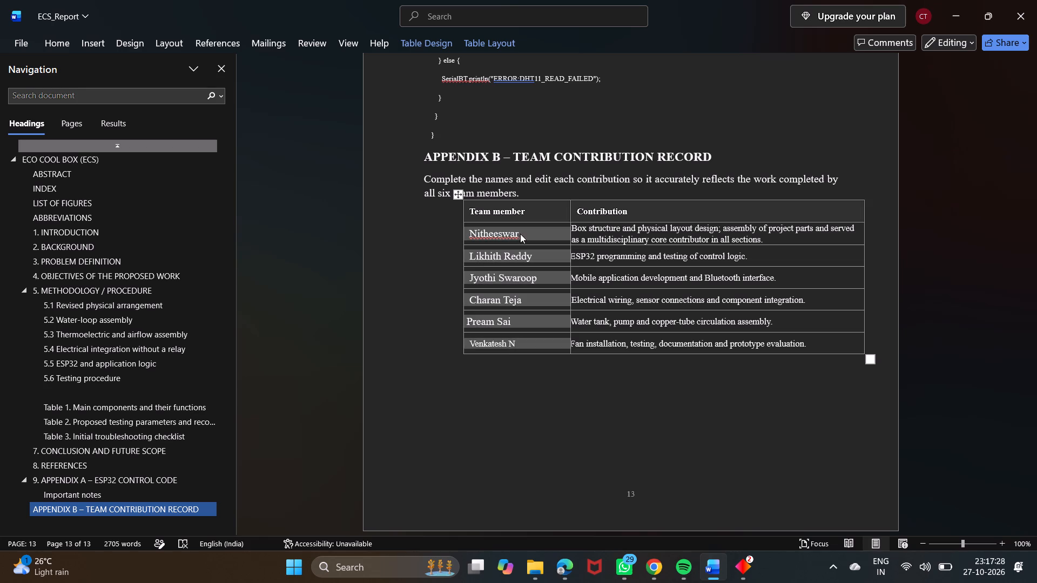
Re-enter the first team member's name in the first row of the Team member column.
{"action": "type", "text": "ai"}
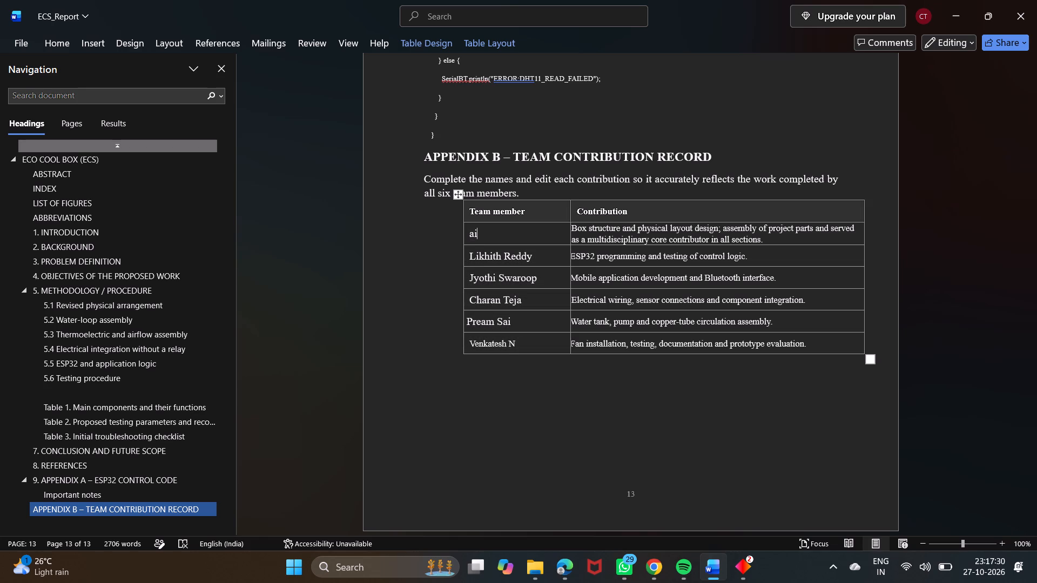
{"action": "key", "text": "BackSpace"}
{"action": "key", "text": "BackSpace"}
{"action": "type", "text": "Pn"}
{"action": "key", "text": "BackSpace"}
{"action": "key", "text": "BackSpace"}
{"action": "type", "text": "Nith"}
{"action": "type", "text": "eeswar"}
Complete the sixth team member's surname after its capital initial in the last row of the Team member column.
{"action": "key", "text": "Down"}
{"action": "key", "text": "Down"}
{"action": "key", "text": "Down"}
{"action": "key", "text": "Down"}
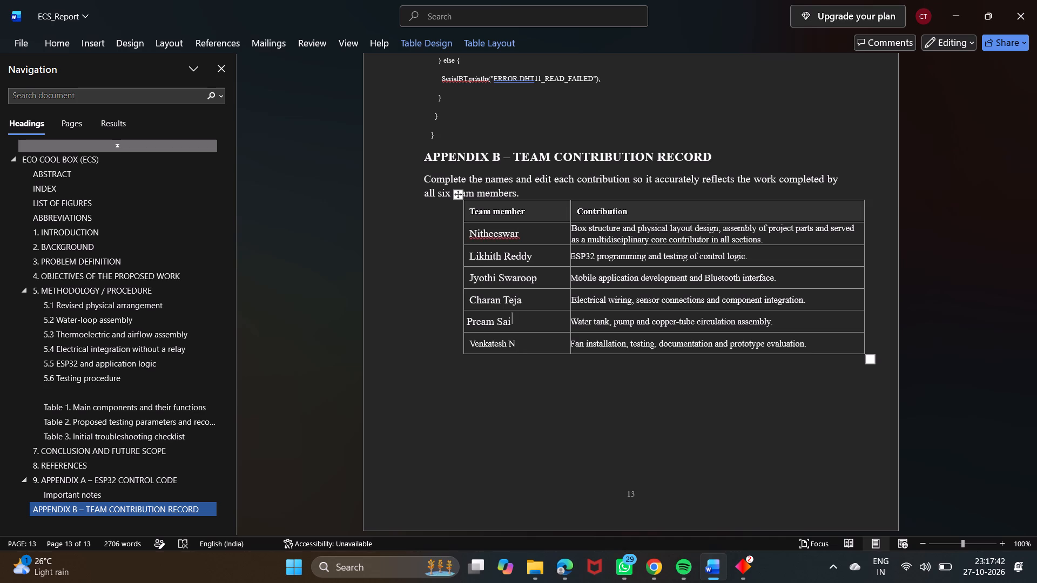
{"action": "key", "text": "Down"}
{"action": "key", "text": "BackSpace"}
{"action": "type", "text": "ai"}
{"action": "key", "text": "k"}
{"action": "left_click_drag", "start_coordinate": [520, 234], "coordinate": [648, 413]}
{"action": "left_click", "coordinate": [648, 413]}
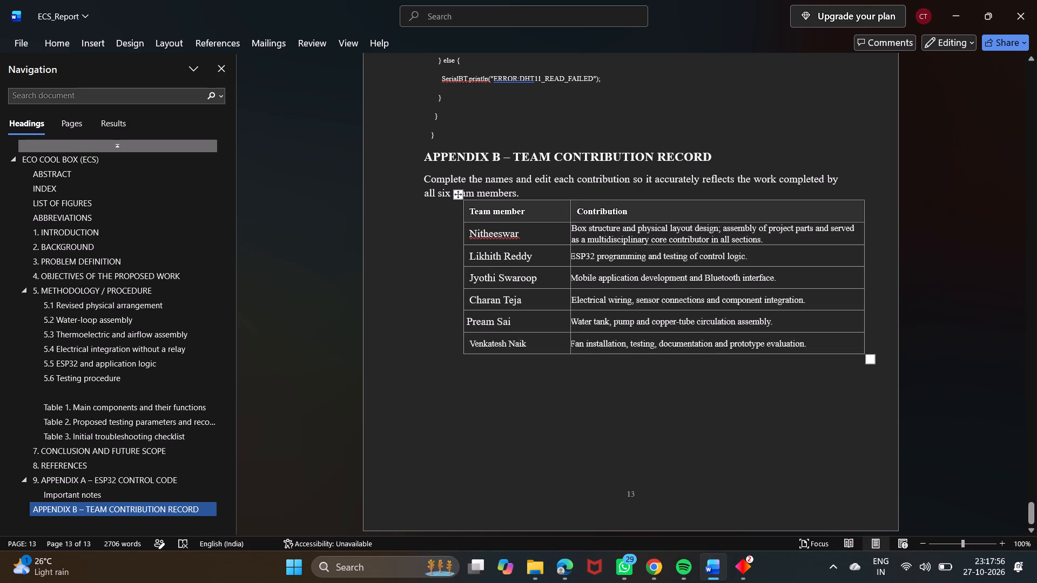
Insert a blank line between Appendix B's introductory sentence and the team contribution table.
{"action": "left_click", "coordinate": [540, 211]}
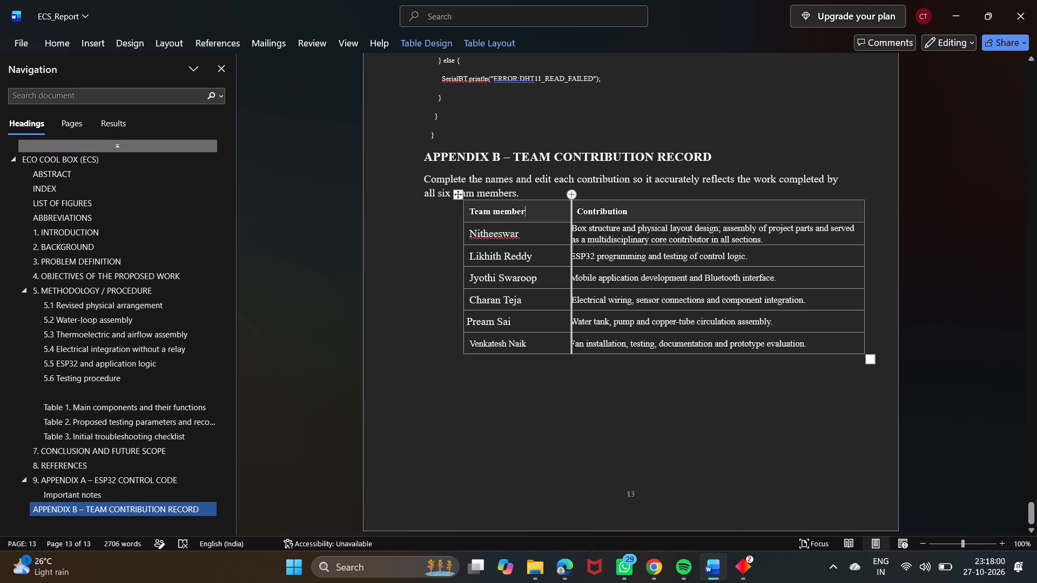
{"action": "left_click", "coordinate": [536, 193]}
{"action": "key", "text": "Return"}
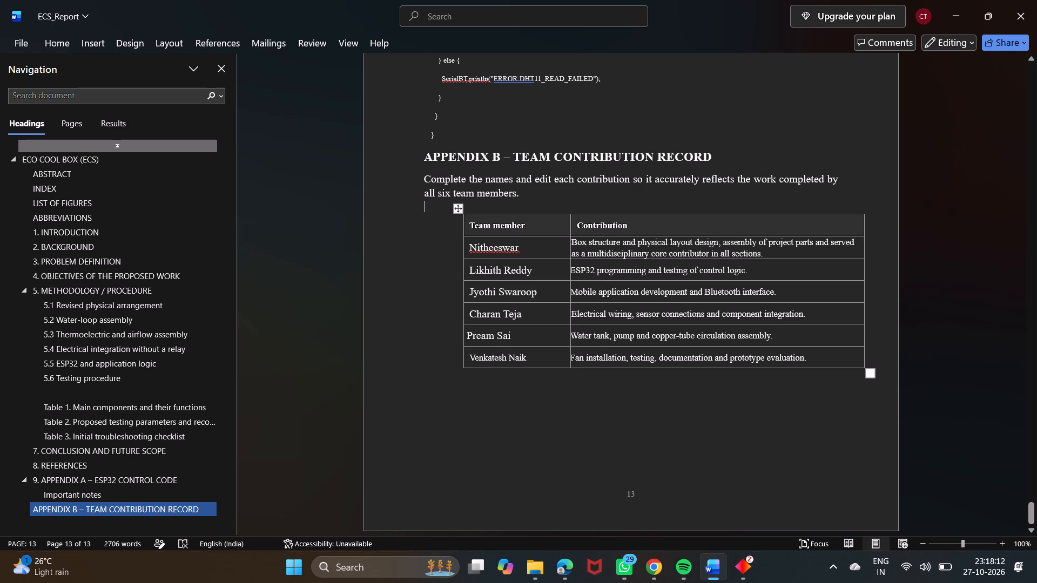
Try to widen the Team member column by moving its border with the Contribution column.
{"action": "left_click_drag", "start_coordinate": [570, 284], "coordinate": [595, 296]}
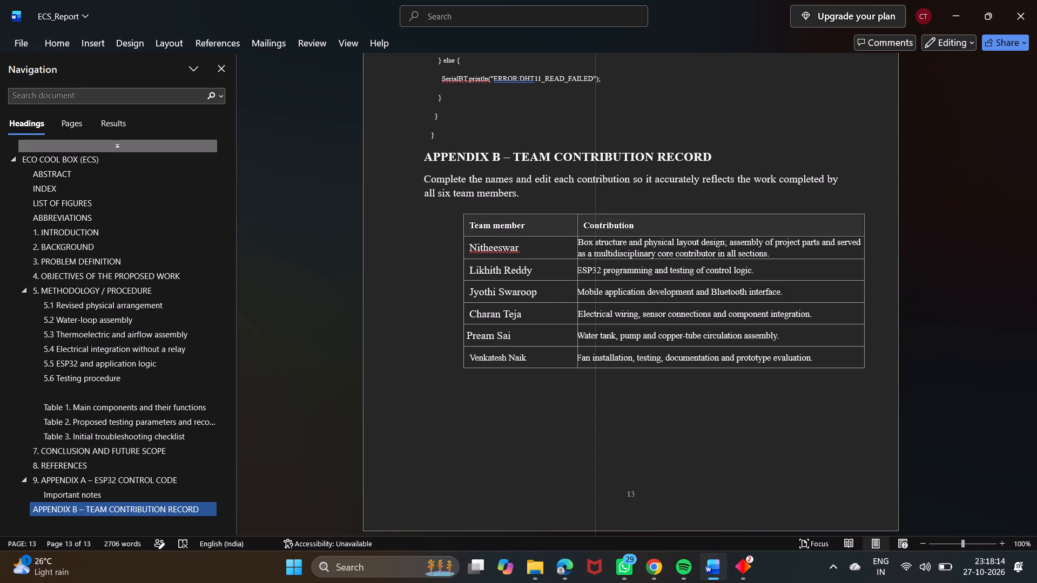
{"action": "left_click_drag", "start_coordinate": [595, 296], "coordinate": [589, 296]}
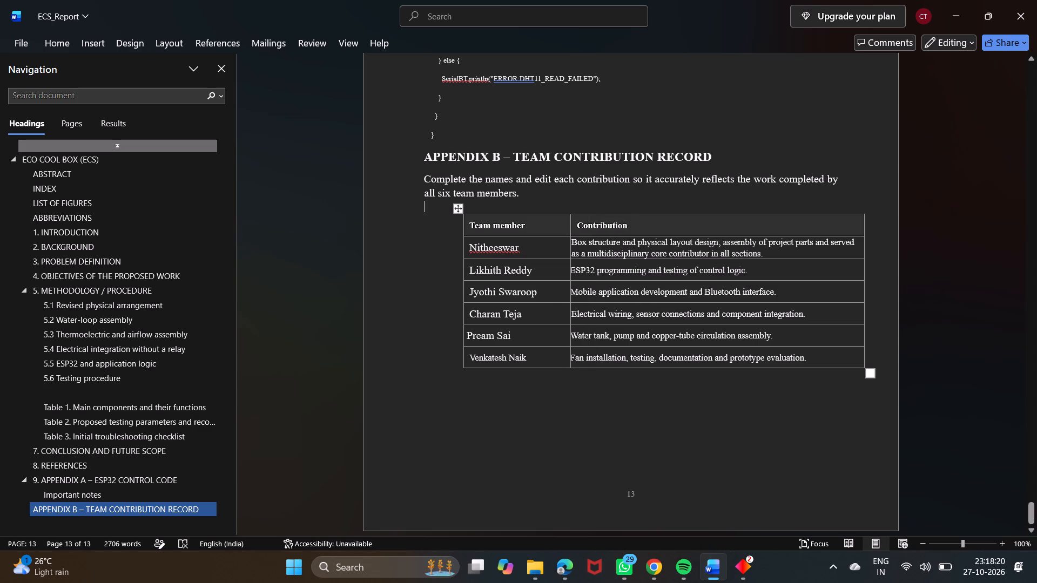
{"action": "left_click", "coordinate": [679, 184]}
Indent both lines of the first row's Contribution text with two leading spaces each.
{"action": "left_click", "coordinate": [575, 242]}
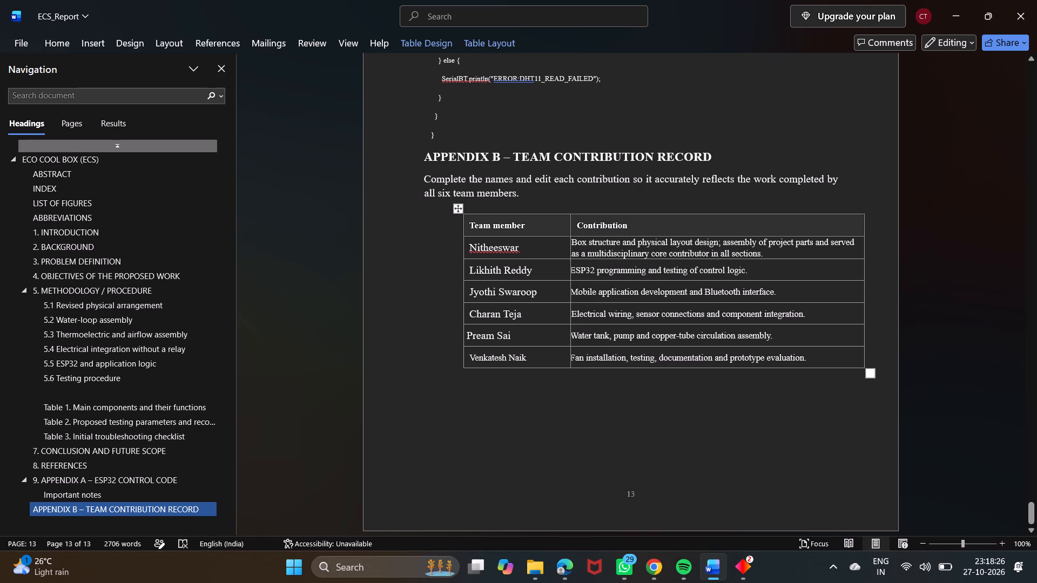
{"action": "key", "text": "Left"}
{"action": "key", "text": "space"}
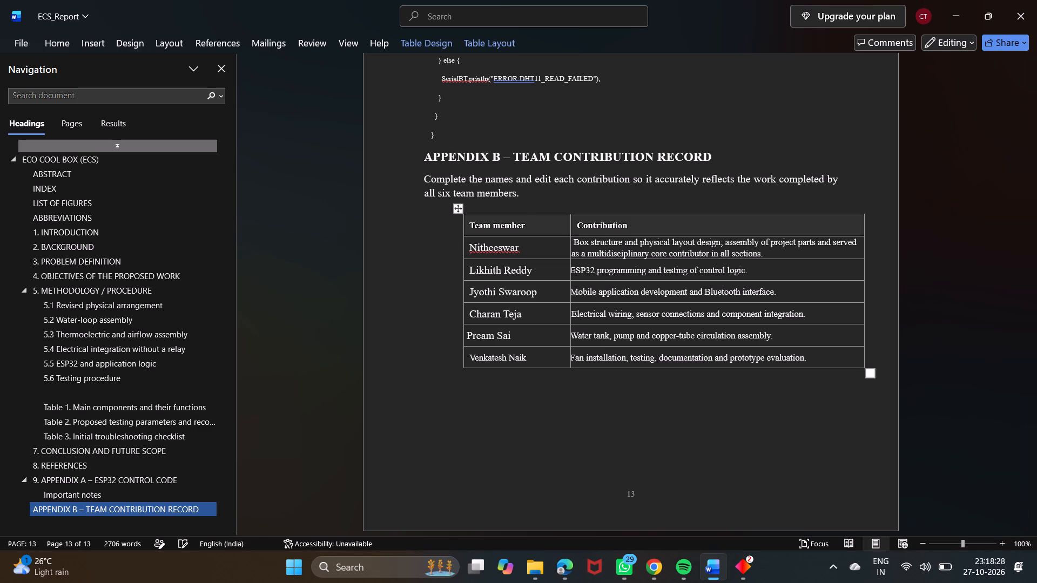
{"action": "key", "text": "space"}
{"action": "key", "text": "Down"}
{"action": "key", "text": "Left"}
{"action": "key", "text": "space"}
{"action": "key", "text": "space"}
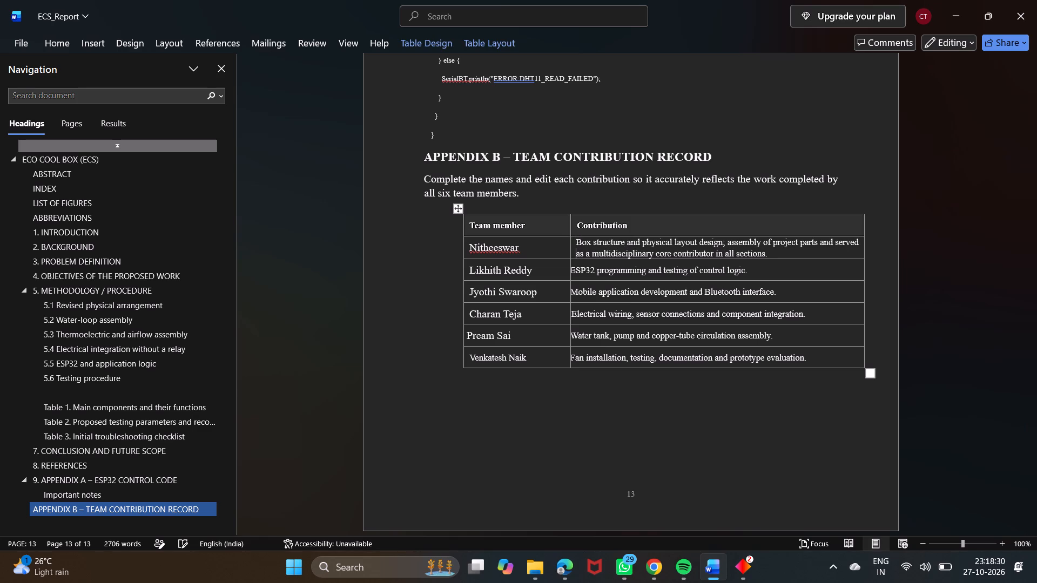
Indent the Contribution text with two leading spaces in the ESP32 programming, mobile application and electrical wiring rows of Appendix B's table.
{"action": "key", "text": "Down"}
{"action": "key", "text": "Left"}
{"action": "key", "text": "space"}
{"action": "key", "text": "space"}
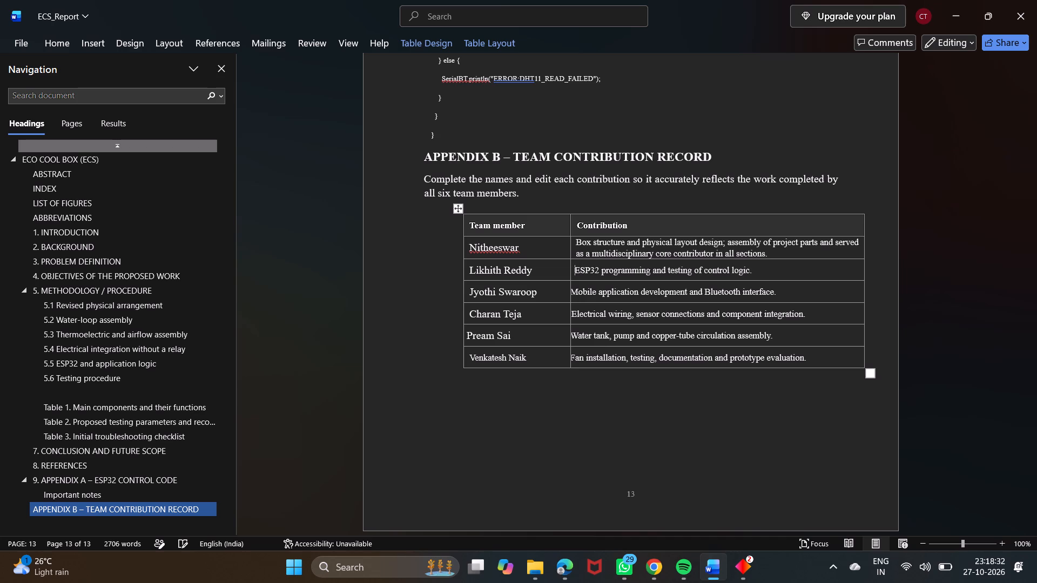
{"action": "key", "text": "Down"}
{"action": "key", "text": "Left"}
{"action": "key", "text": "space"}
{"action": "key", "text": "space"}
{"action": "key", "text": "Down"}
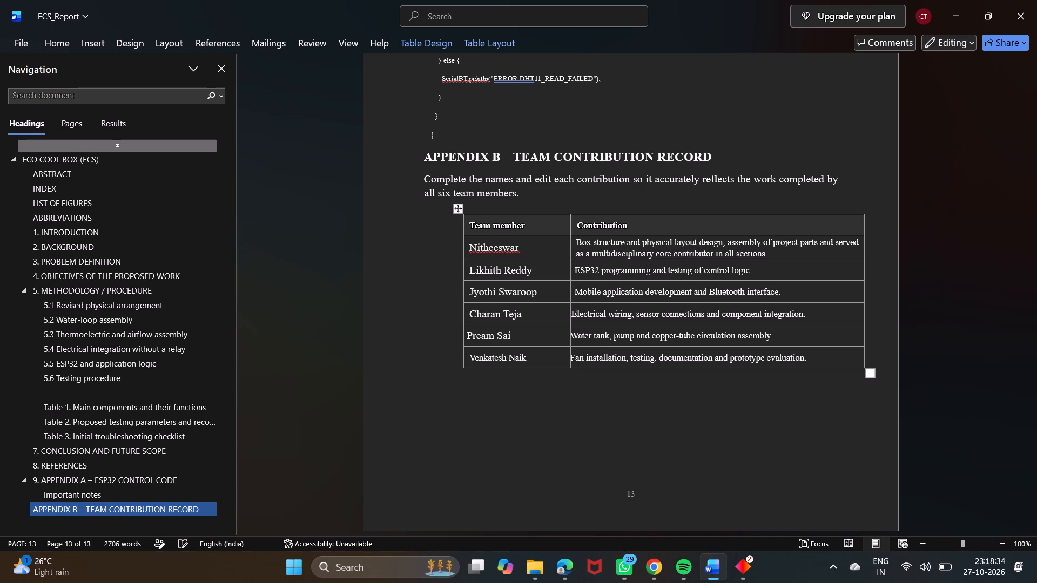
{"action": "key", "text": "Left"}
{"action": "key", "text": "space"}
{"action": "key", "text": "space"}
Indent the Contribution text in the last two rows, water tank assembly and fan installation, with two leading spaces each.
{"action": "key", "text": "Down"}
{"action": "key", "text": "Left"}
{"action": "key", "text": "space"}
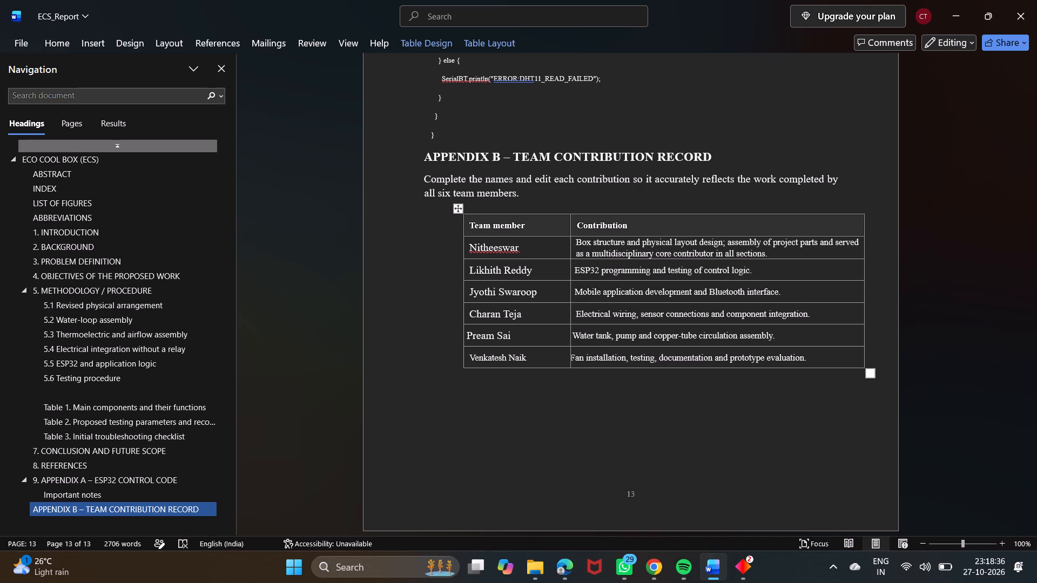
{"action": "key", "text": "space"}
{"action": "key", "text": "Down"}
{"action": "key", "text": "Left"}
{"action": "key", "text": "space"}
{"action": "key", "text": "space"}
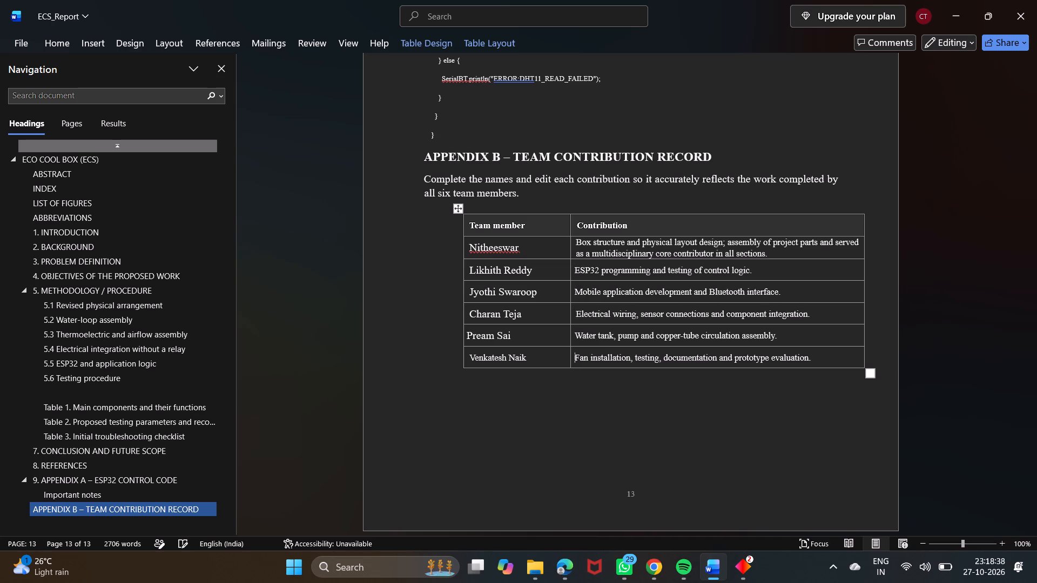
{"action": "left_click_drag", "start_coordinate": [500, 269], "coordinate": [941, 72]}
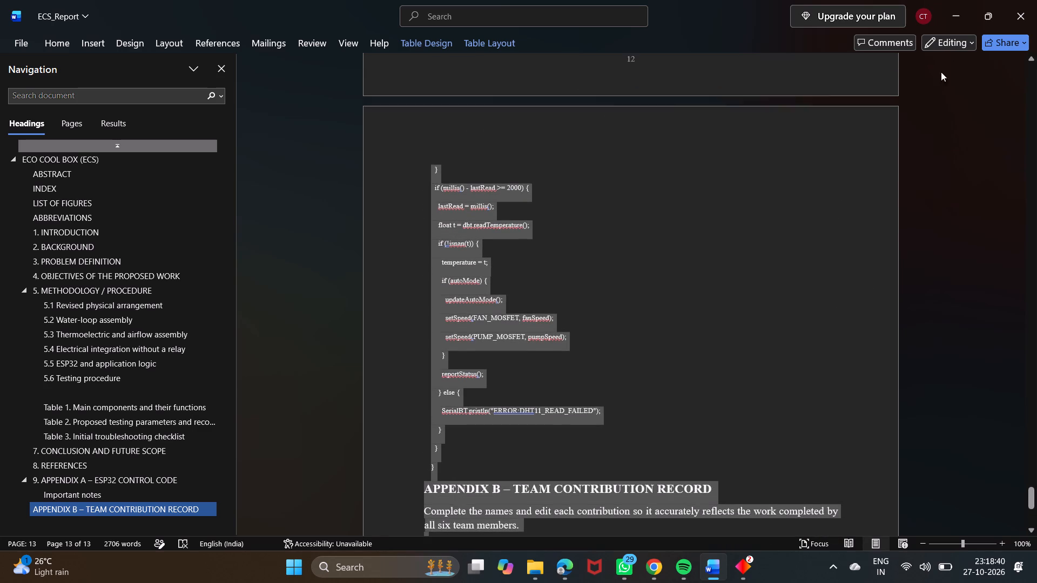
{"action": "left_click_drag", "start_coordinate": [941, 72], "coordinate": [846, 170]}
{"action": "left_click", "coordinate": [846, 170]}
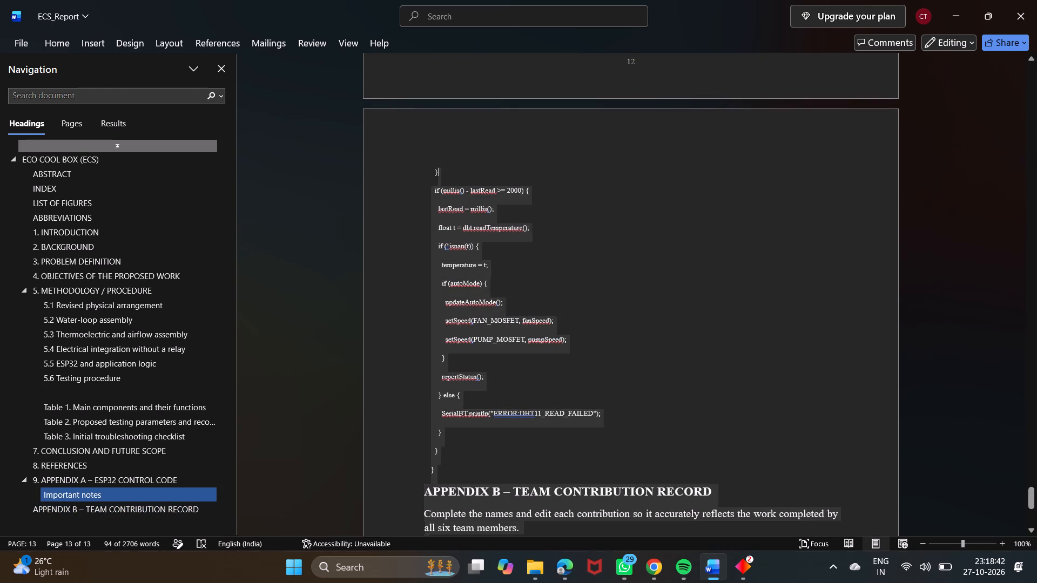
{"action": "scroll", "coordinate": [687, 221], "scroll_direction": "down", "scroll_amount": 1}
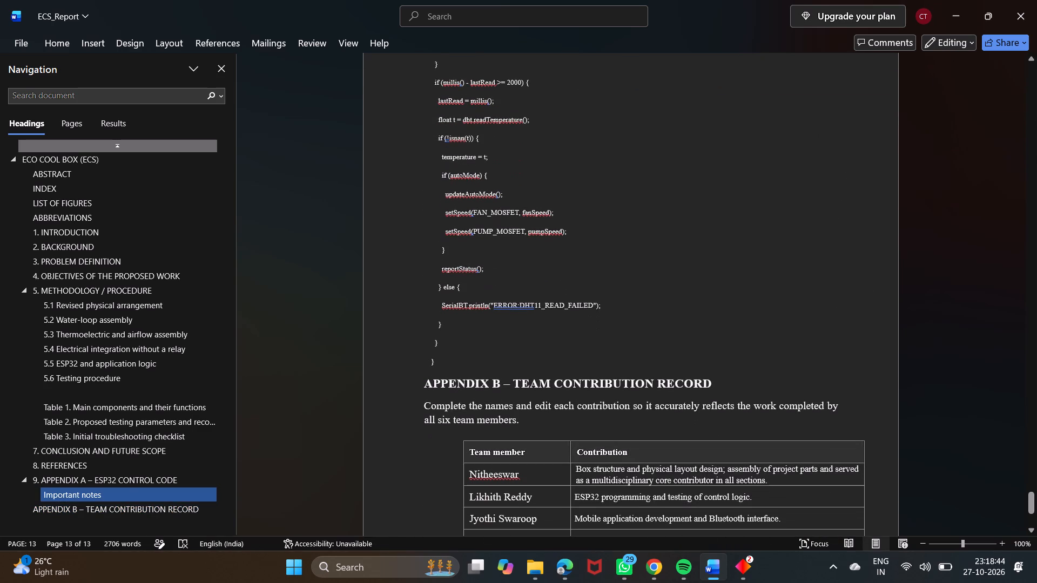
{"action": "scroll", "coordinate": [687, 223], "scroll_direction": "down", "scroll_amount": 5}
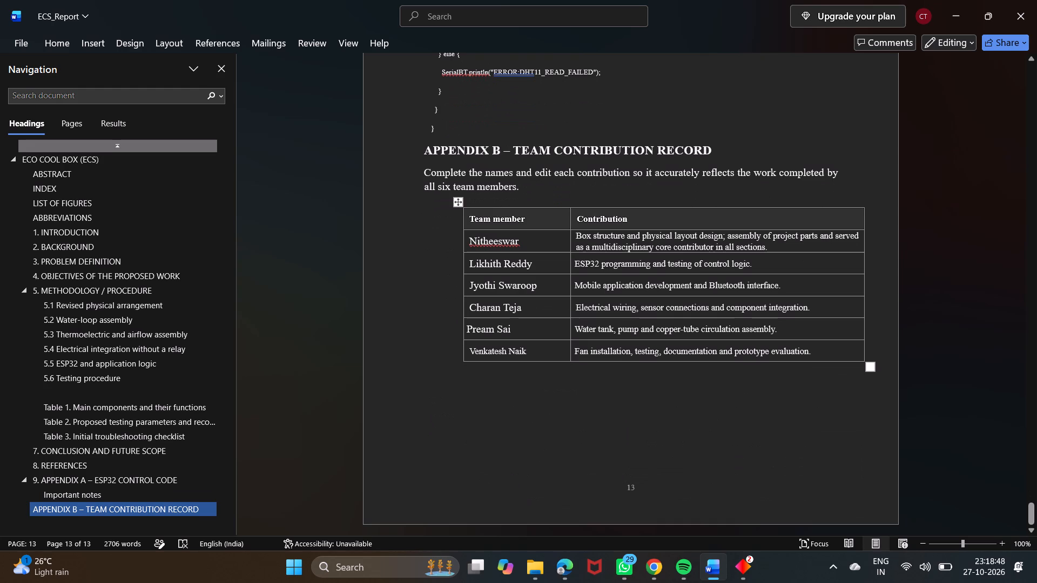
In Table 2's How to record it column, add one leading space for Tank-water temperature and two for Chamber air temperature.
{"action": "scroll", "coordinate": [687, 223], "scroll_direction": "up", "scroll_amount": 14}
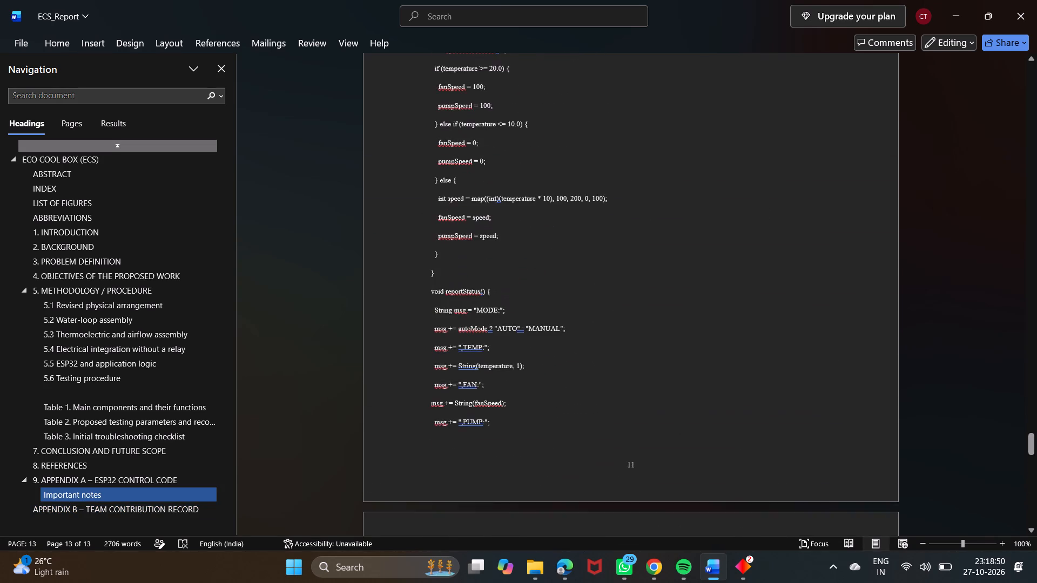
{"action": "scroll", "coordinate": [687, 223], "scroll_direction": "up", "scroll_amount": 15}
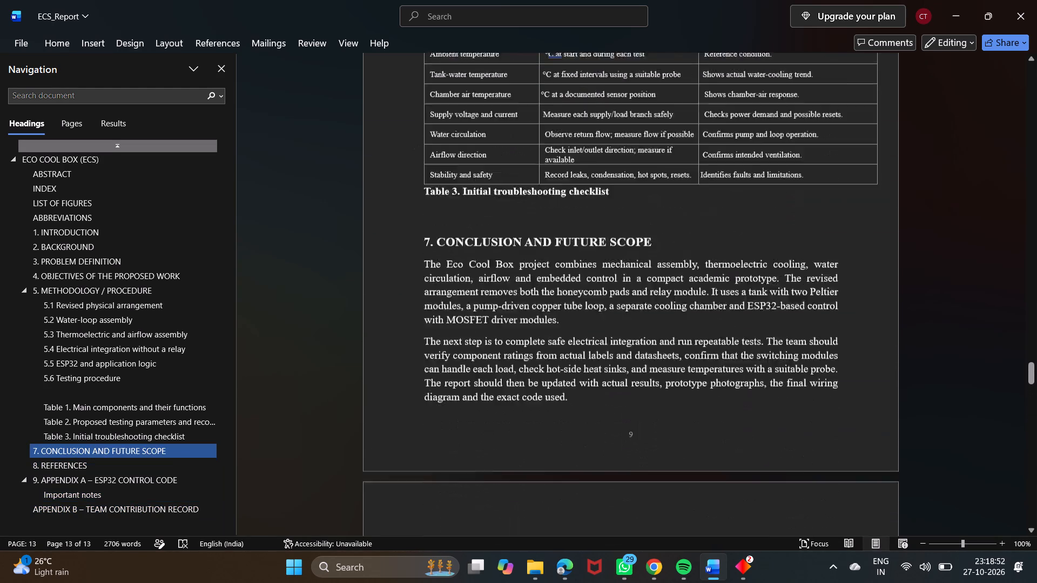
{"action": "scroll", "coordinate": [687, 223], "scroll_direction": "up", "scroll_amount": 2}
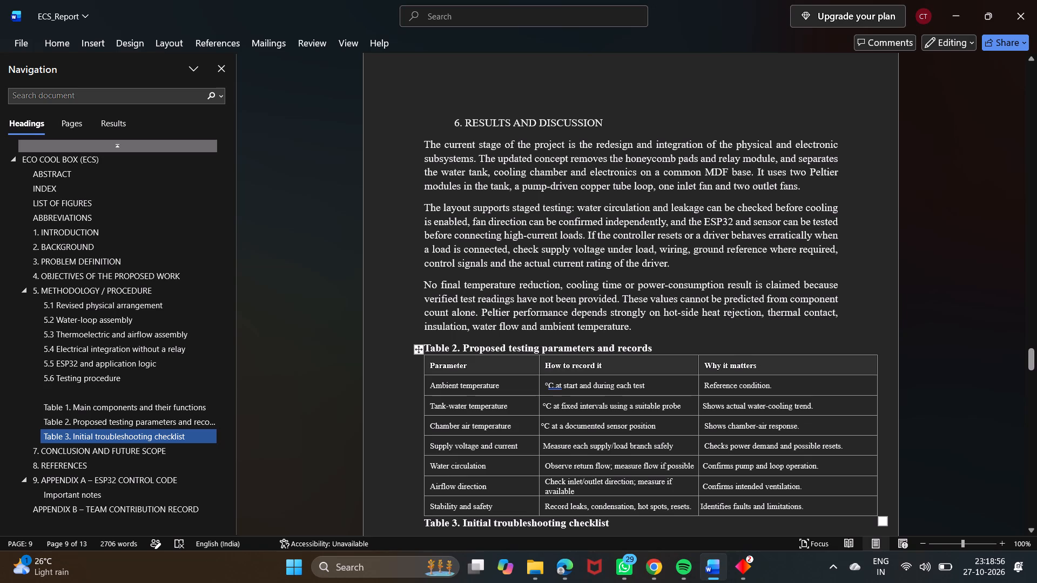
{"action": "left_click", "coordinate": [543, 384]}
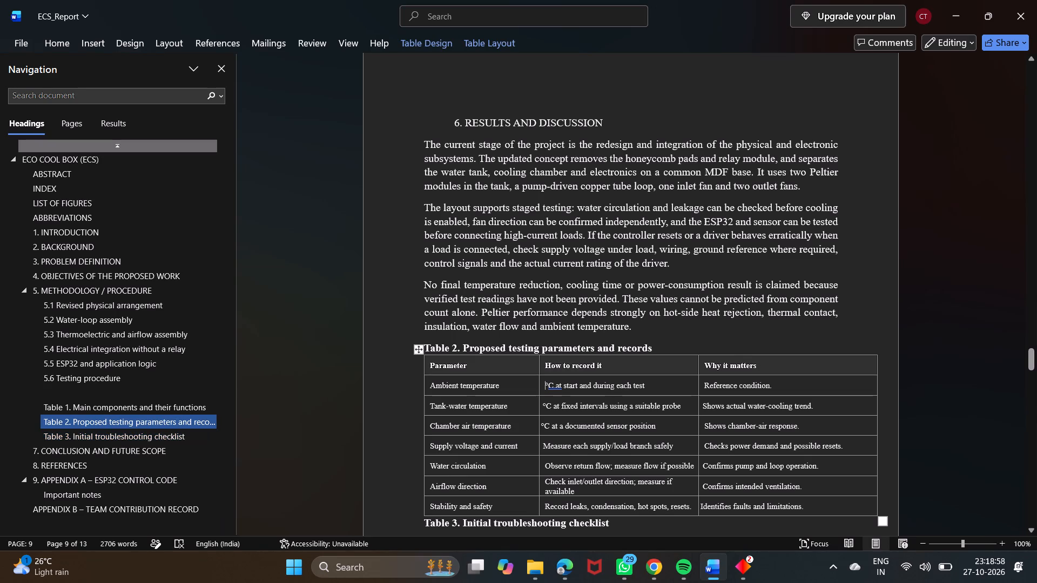
{"action": "key", "text": "Down"}
{"action": "key", "text": "Left"}
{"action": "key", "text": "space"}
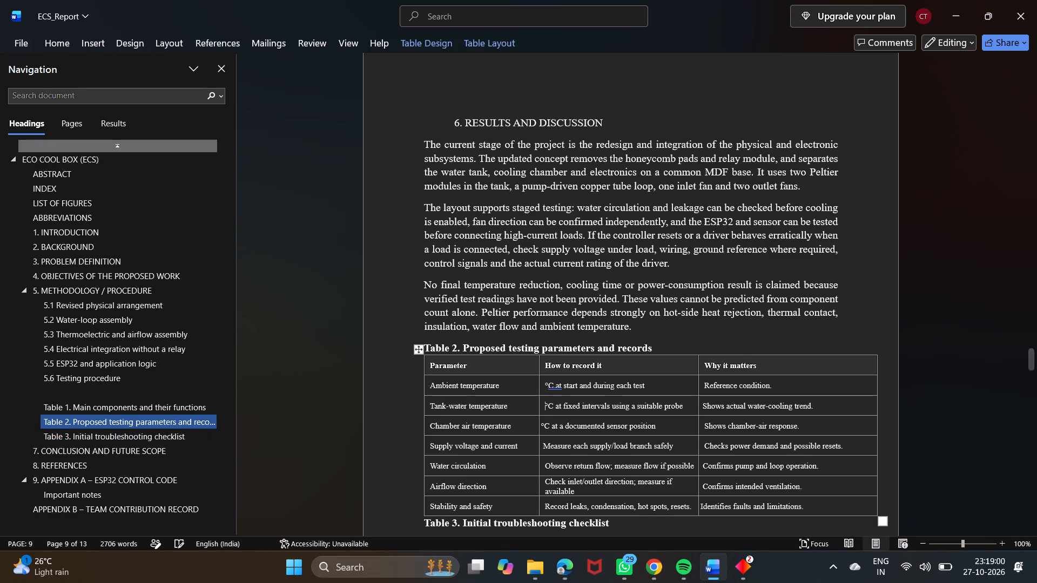
{"action": "key", "text": "Down"}
{"action": "key", "text": "Left"}
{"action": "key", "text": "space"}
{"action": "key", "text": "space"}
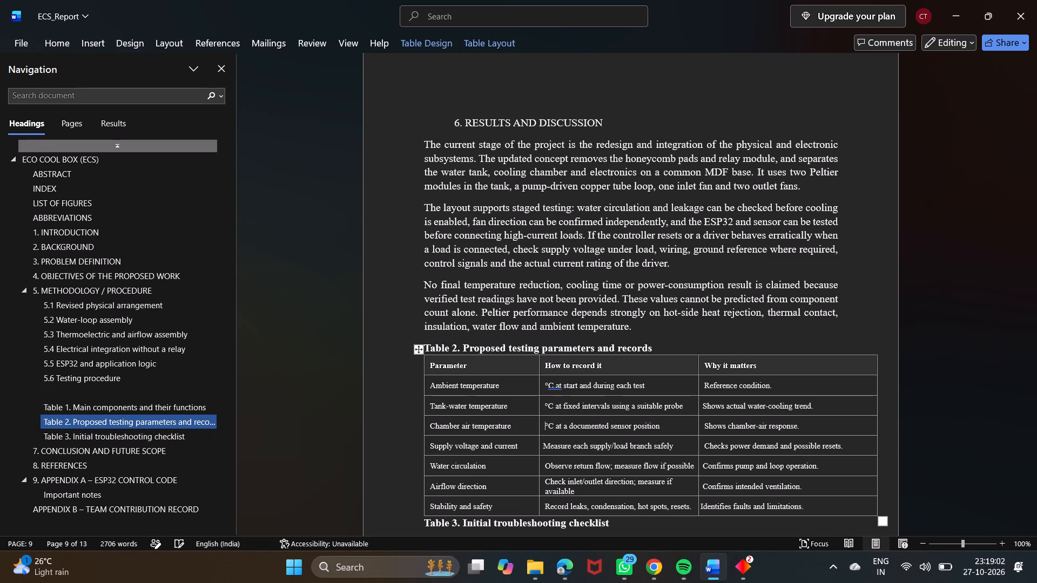
Add leading spaces to Table 2's second-column entries: two for Supply voltage and current, one each for Water circulation, Airflow direction, Stability and safety.
{"action": "key", "text": "Down"}
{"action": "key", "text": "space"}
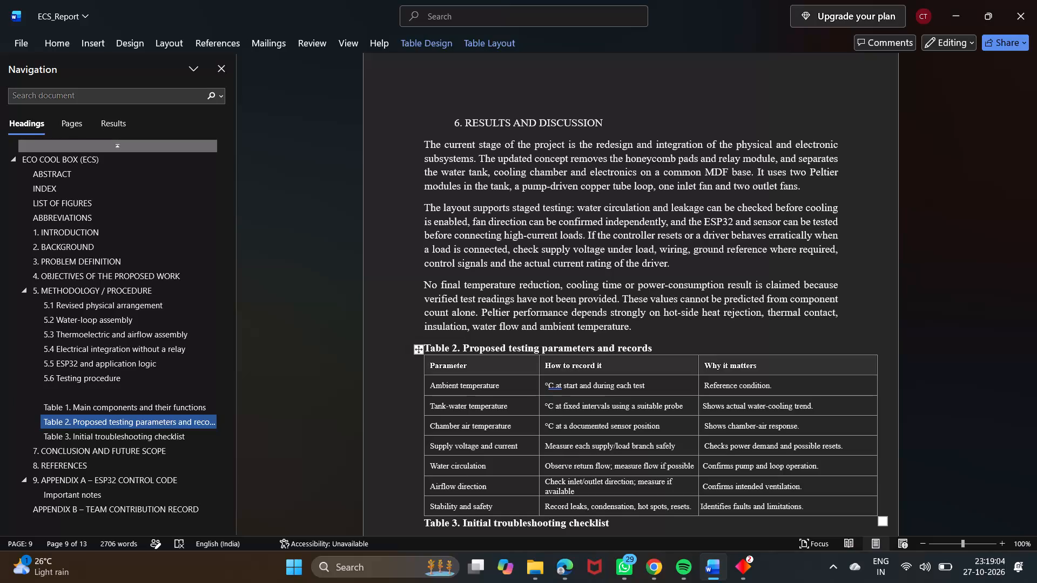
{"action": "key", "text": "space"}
{"action": "key", "text": "Down"}
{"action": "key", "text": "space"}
{"action": "key", "text": "Down"}
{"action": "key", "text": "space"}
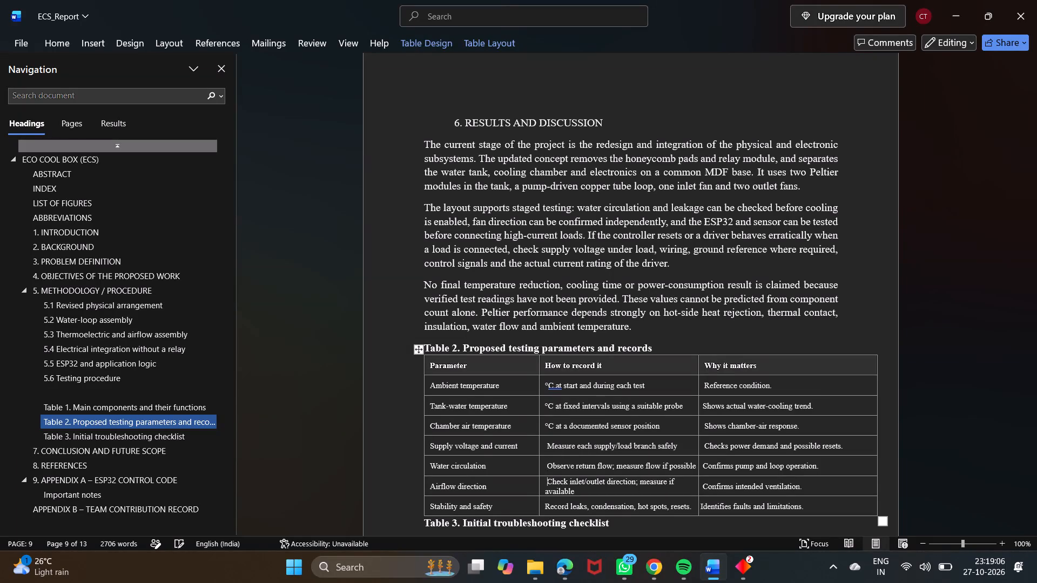
{"action": "key", "text": "Down"}
{"action": "key", "text": "Left"}
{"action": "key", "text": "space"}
{"action": "key", "text": "Down"}
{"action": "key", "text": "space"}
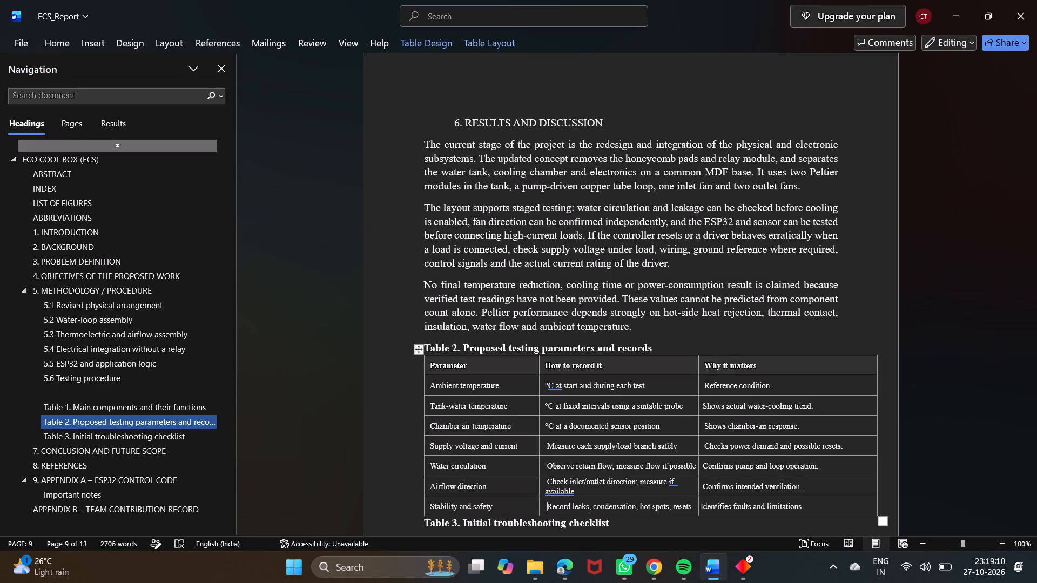
Try to indent the wrapped word "available" in Table 2's Airflow direction entry by inserting spaces before it.
{"action": "key", "text": "Up"}
{"action": "key", "text": "Left"}
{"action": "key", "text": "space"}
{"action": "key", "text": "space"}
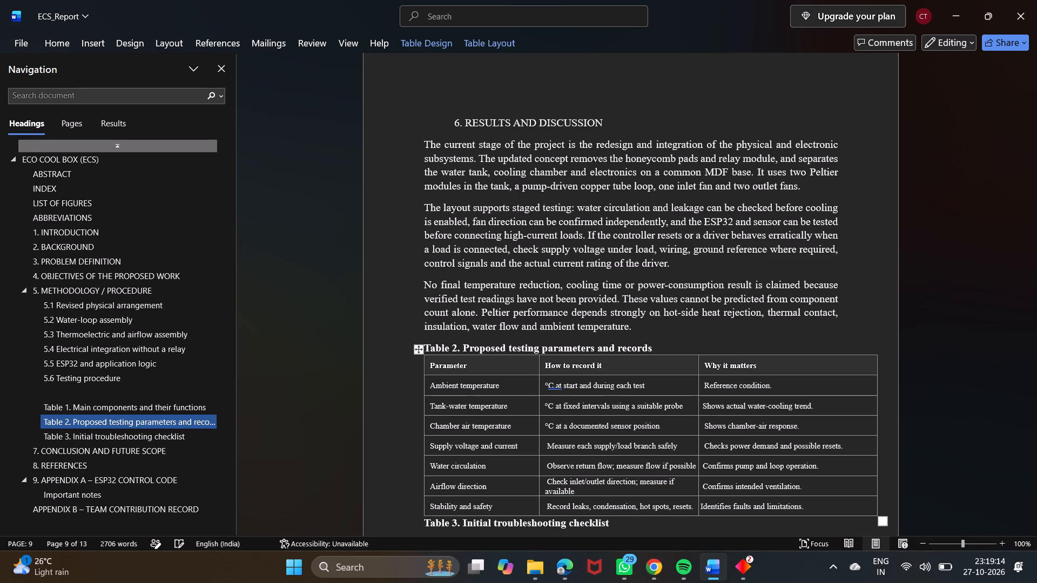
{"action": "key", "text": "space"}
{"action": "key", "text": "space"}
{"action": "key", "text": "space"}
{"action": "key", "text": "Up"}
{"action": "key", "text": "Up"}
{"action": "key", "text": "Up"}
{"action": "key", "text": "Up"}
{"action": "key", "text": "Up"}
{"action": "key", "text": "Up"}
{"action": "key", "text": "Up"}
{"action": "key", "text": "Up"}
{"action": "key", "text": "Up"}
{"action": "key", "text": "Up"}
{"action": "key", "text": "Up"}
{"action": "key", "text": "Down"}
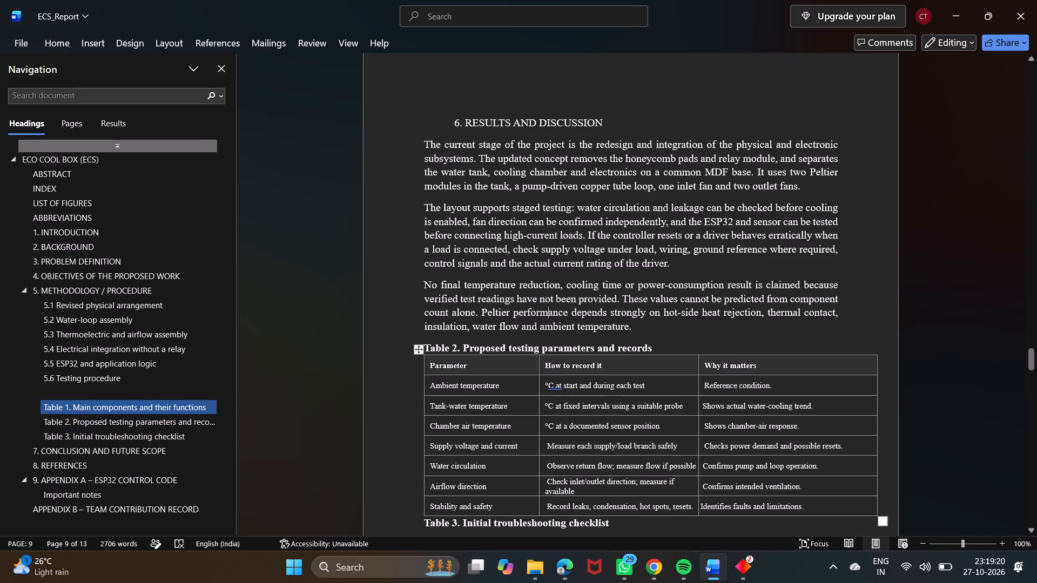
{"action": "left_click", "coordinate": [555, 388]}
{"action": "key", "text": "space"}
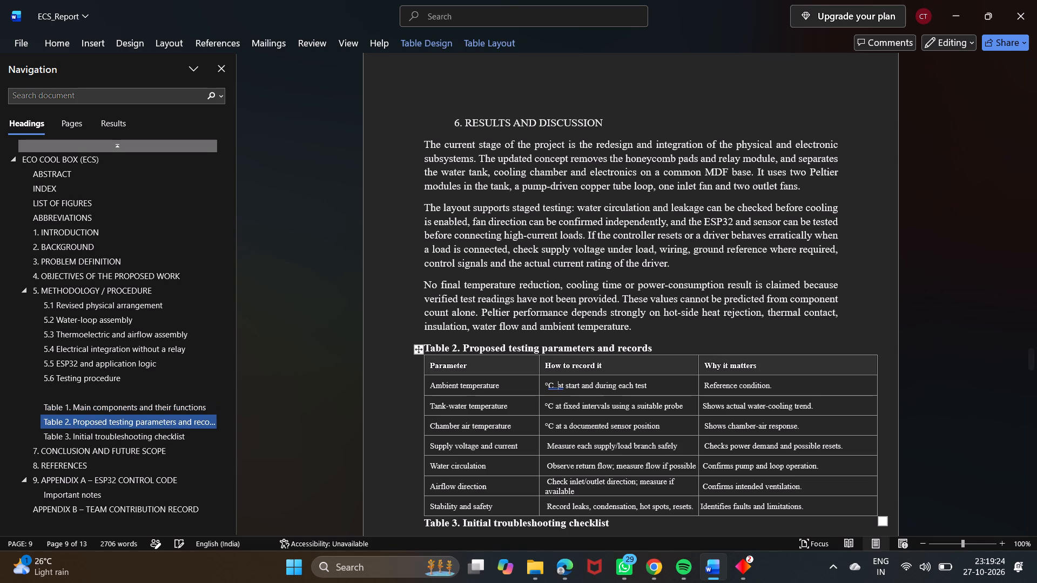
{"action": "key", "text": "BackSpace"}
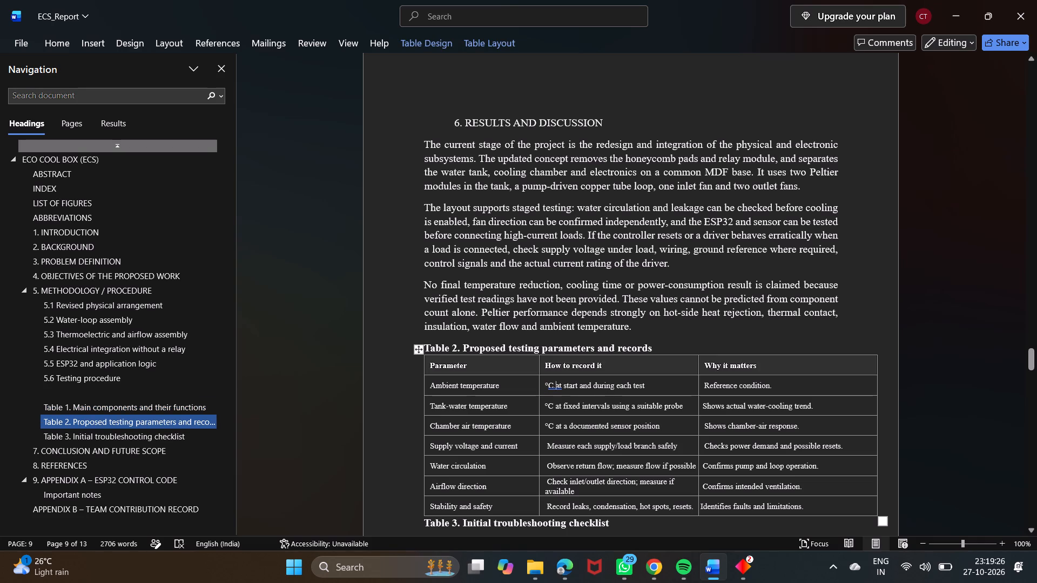
Replace the indentation before °C in the Ambient temperature row's How to record it entry with two leading spaces.
{"action": "left_click", "coordinate": [547, 384]}
{"action": "left_click", "coordinate": [547, 381]}
{"action": "key", "text": "Left"}
{"action": "key", "text": "BackSpace"}
{"action": "left_click_drag", "start_coordinate": [547, 381], "coordinate": [532, 388]}
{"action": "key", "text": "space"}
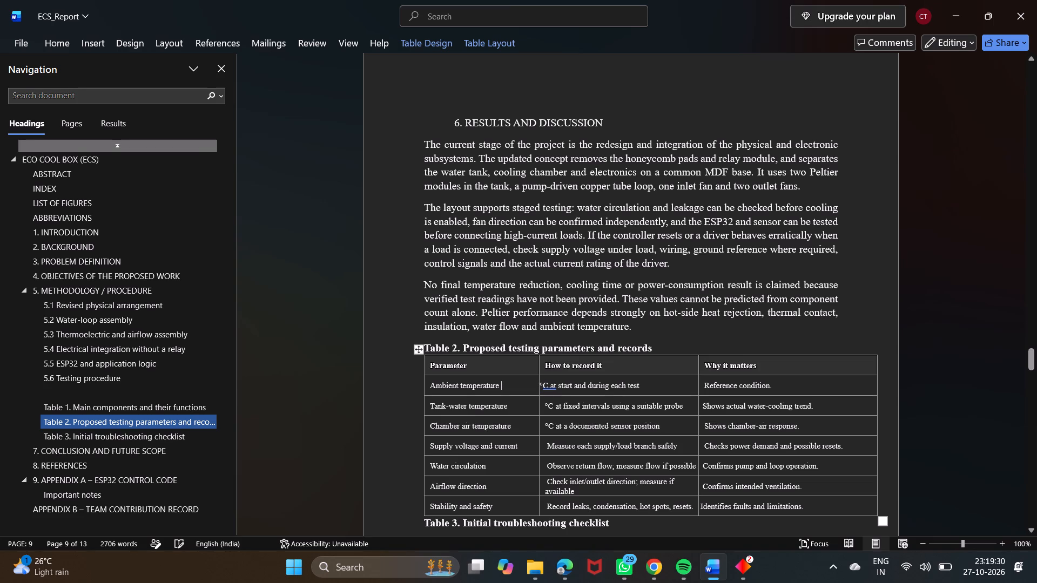
{"action": "key", "text": "Right"}
{"action": "key", "text": "Right"}
{"action": "key", "text": "Left"}
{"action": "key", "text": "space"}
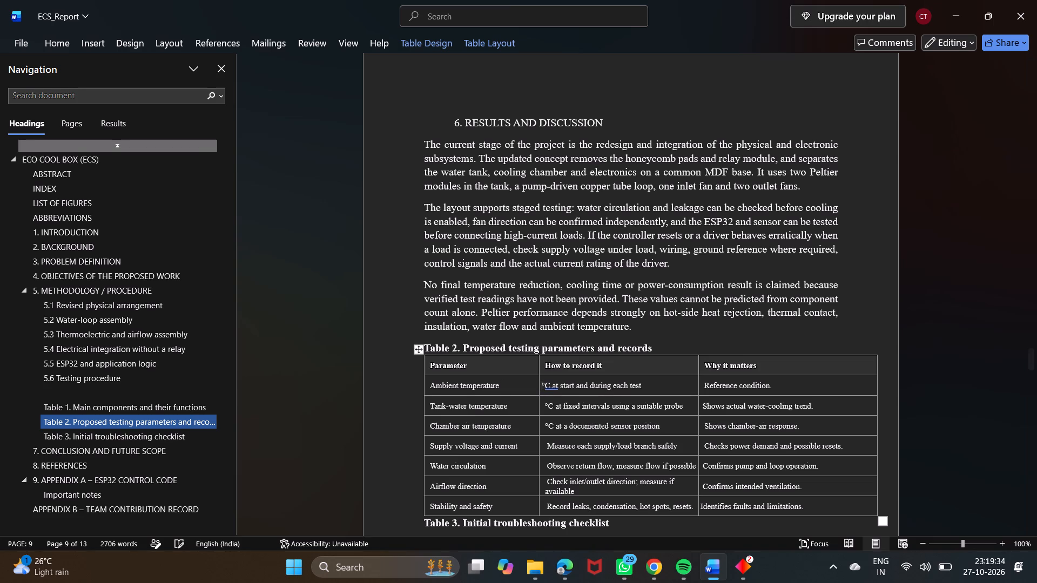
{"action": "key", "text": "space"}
Review the report backwards from Table 1 through the earlier sections to the Abstract and the title page.
{"action": "scroll", "coordinate": [601, 364], "scroll_direction": "up", "scroll_amount": 3}
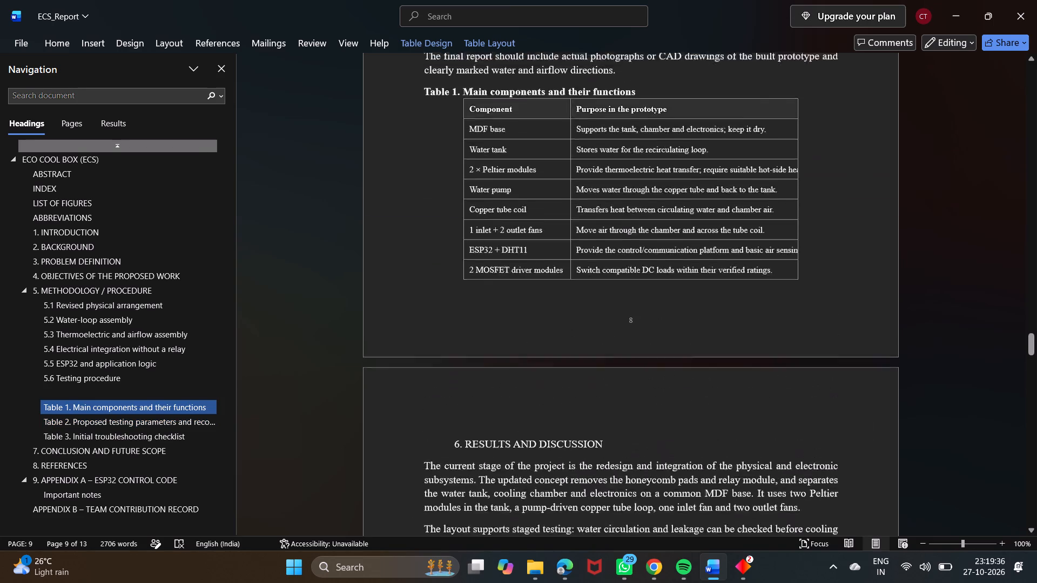
{"action": "scroll", "coordinate": [601, 364], "scroll_direction": "up", "scroll_amount": 4}
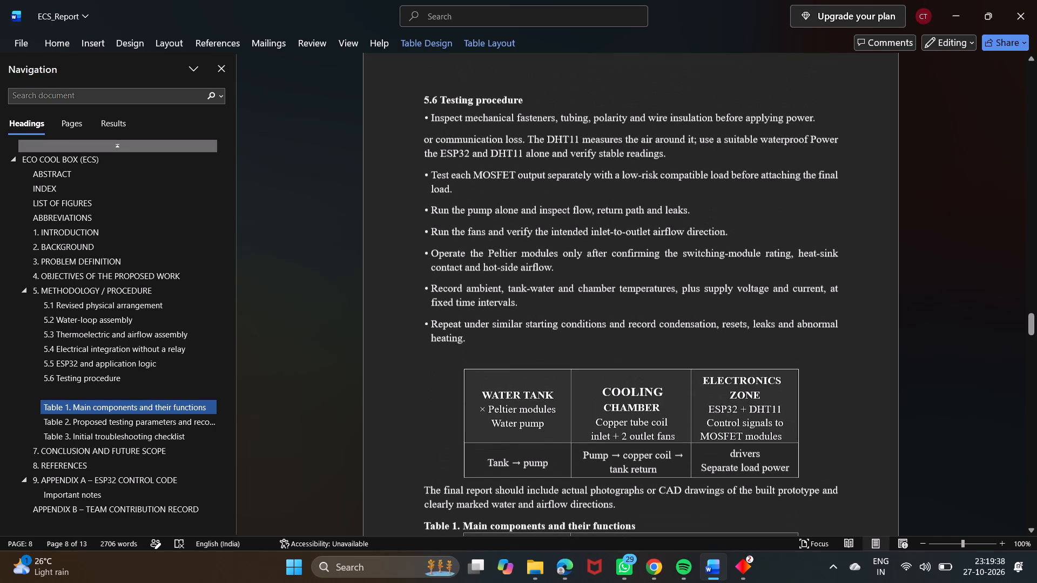
{"action": "scroll", "coordinate": [601, 368], "scroll_direction": "up", "scroll_amount": 20}
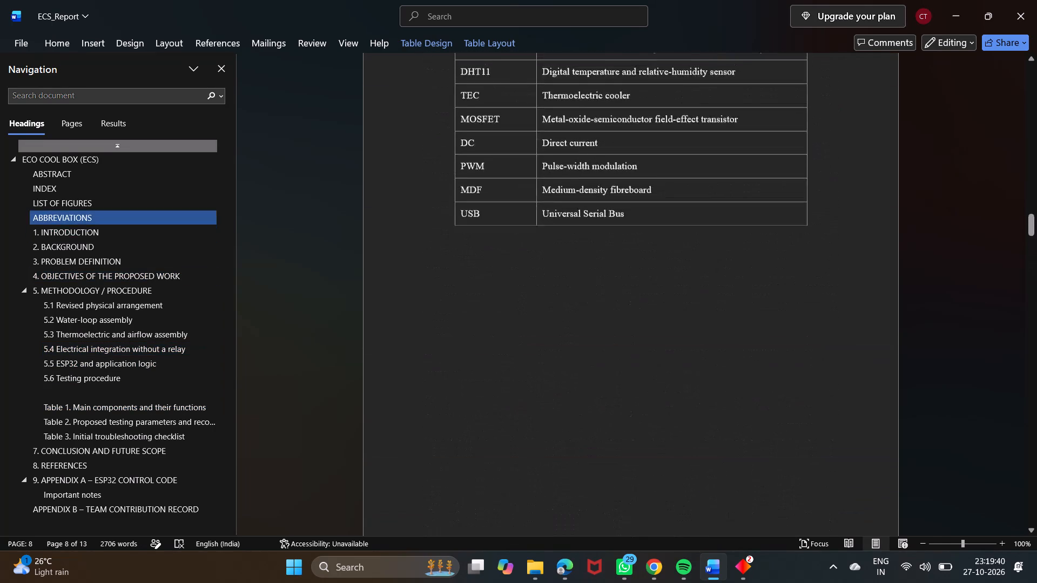
{"action": "scroll", "coordinate": [601, 368], "scroll_direction": "down", "scroll_amount": 7}
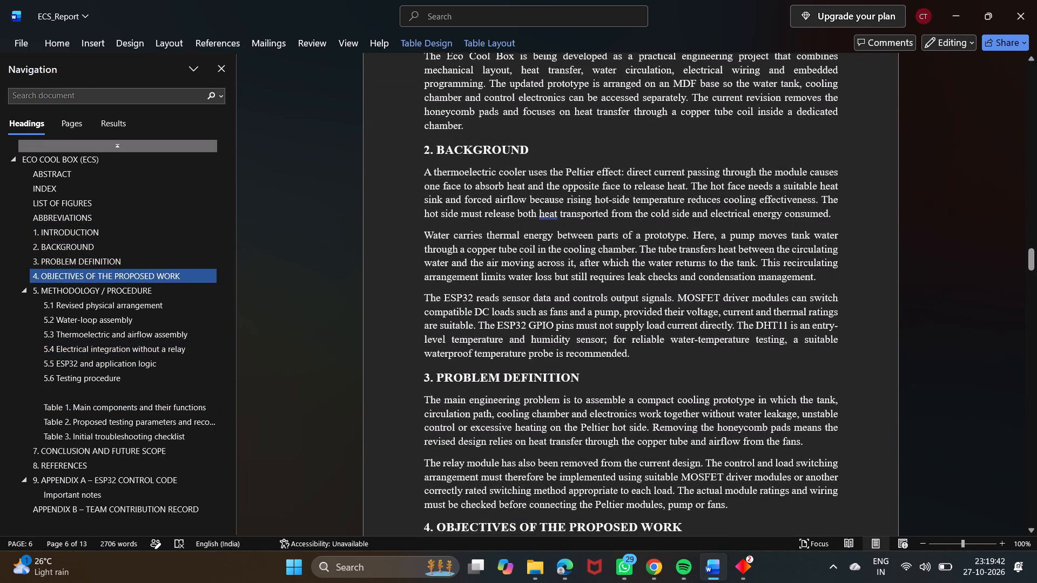
{"action": "scroll", "coordinate": [561, 203], "scroll_direction": "up", "scroll_amount": 16}
{"action": "scroll", "coordinate": [561, 203], "scroll_direction": "up", "scroll_amount": 16}
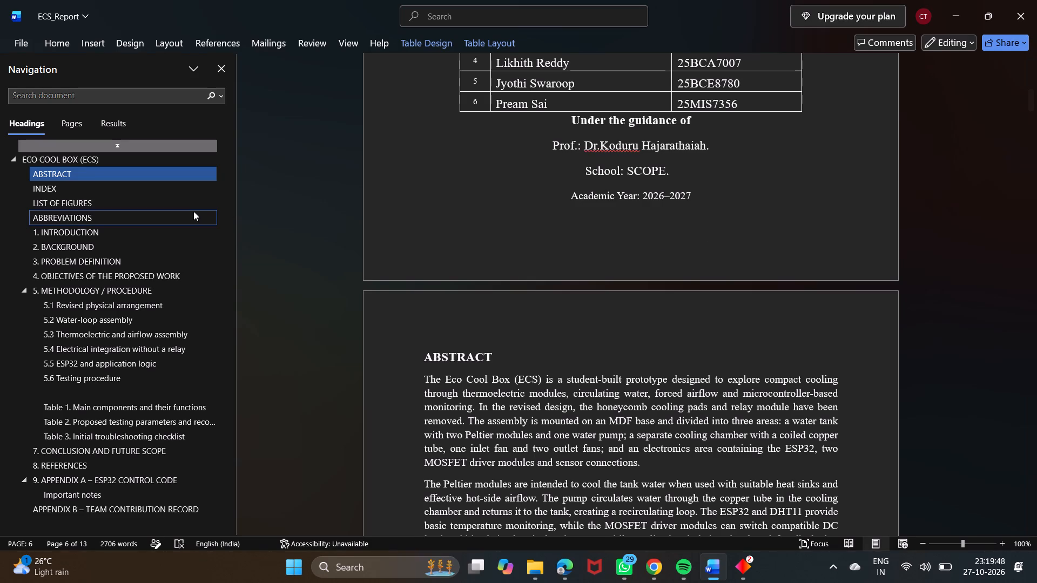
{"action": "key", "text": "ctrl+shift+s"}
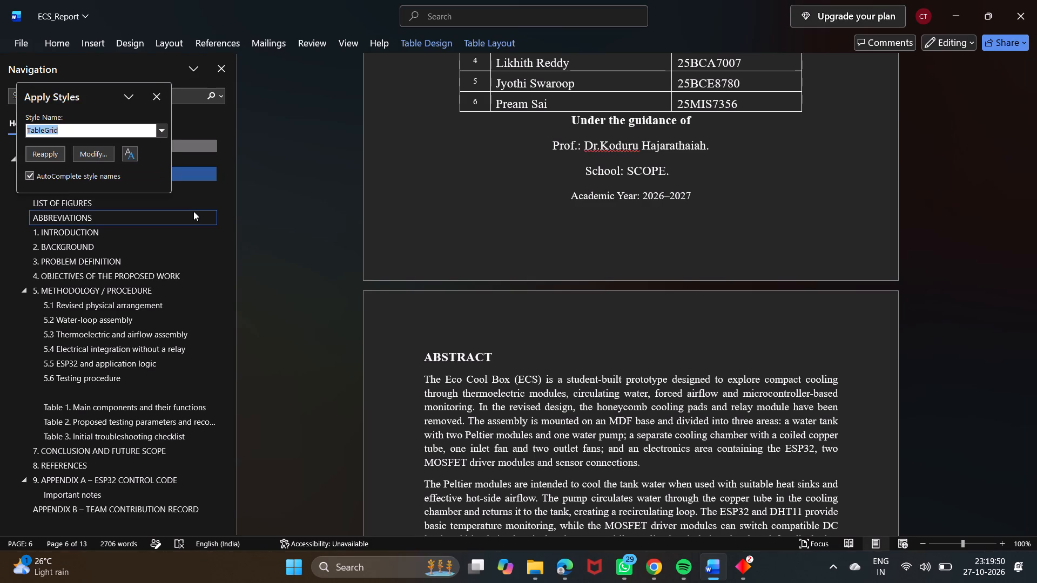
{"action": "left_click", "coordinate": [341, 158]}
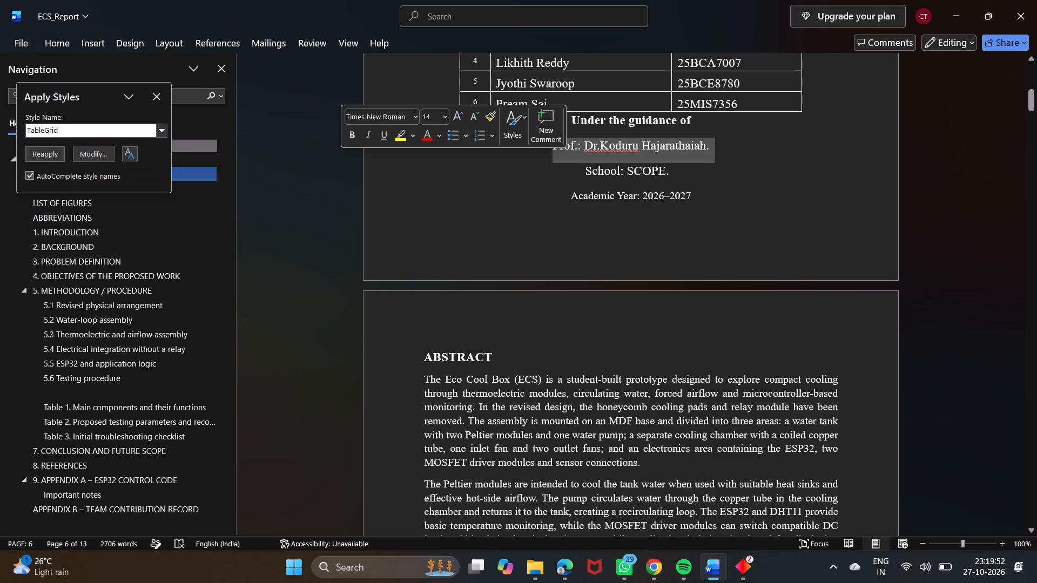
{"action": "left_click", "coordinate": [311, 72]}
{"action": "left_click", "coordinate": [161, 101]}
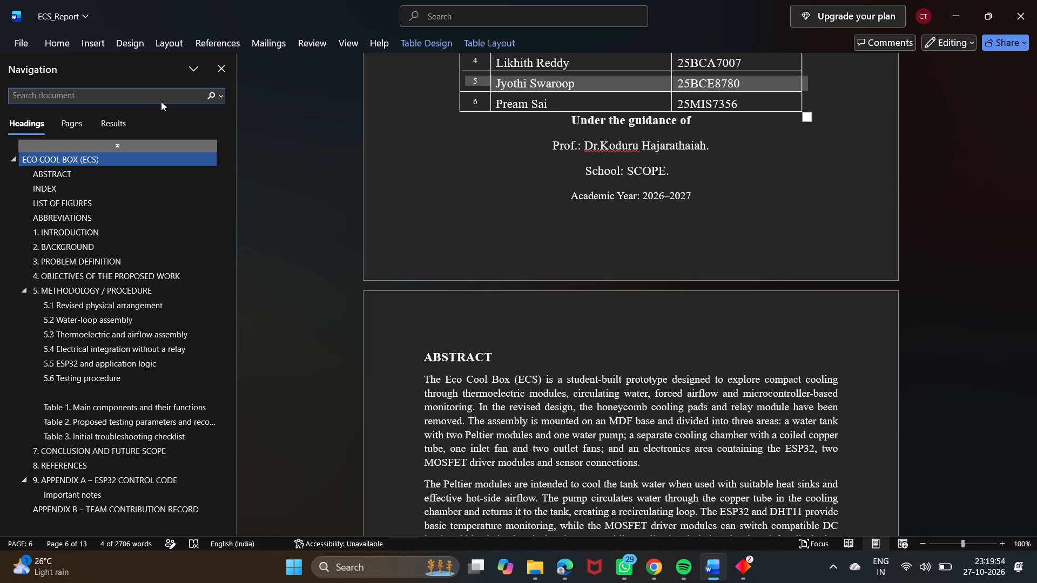
Save a copy of the report as ECS_Report in Word Document format in the personal OneDrive's Documents folder.
{"action": "left_click", "coordinate": [16, 42]}
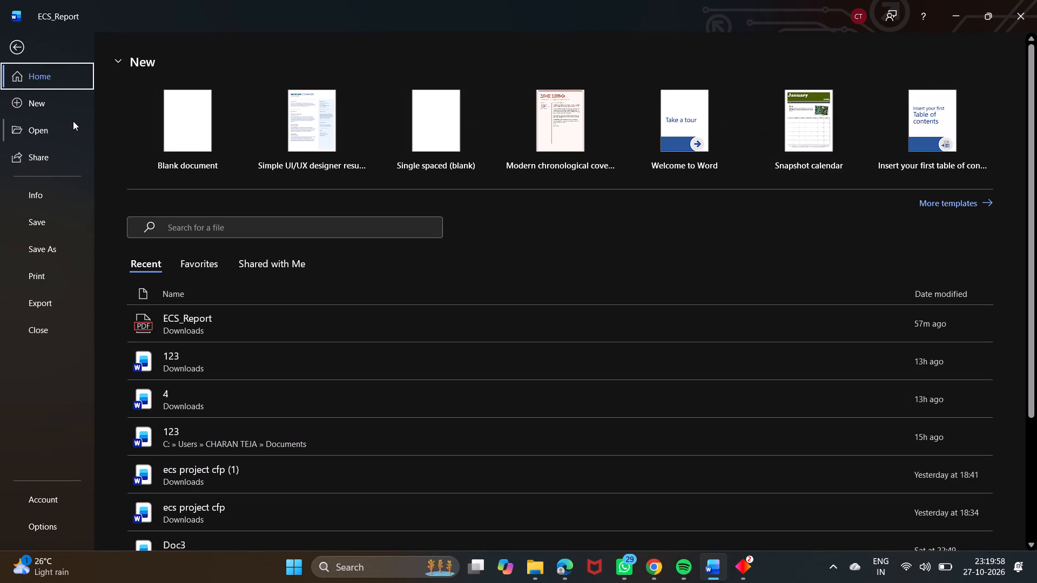
{"action": "left_click", "coordinate": [65, 252]}
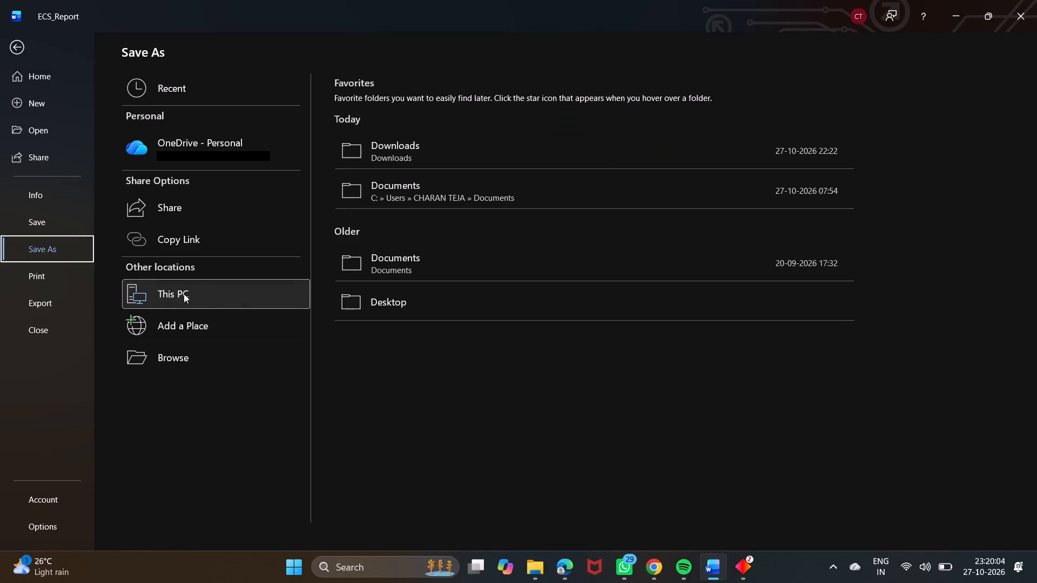
{"action": "left_click", "coordinate": [445, 195]}
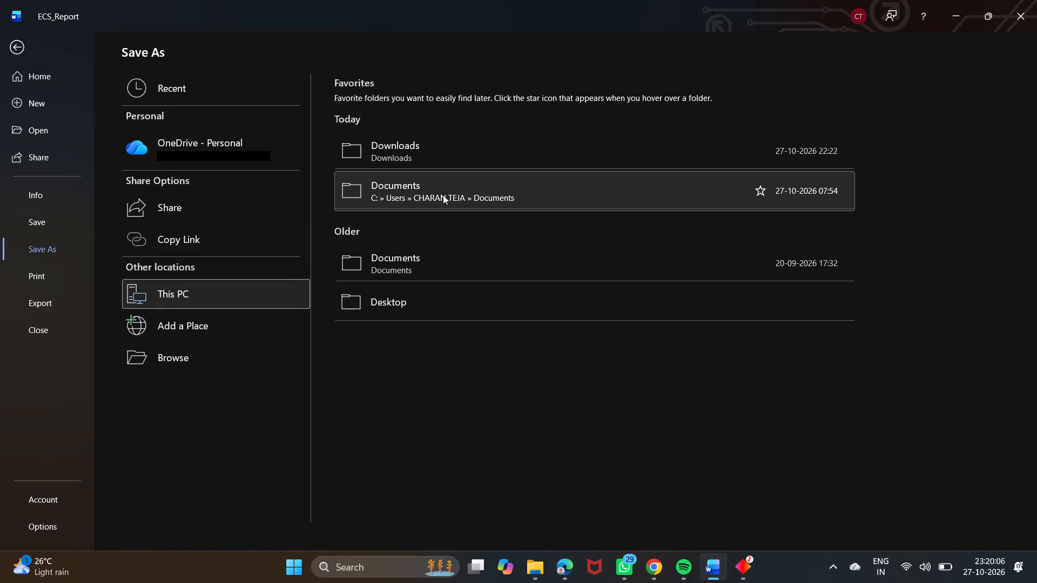
{"action": "left_click", "coordinate": [443, 195]}
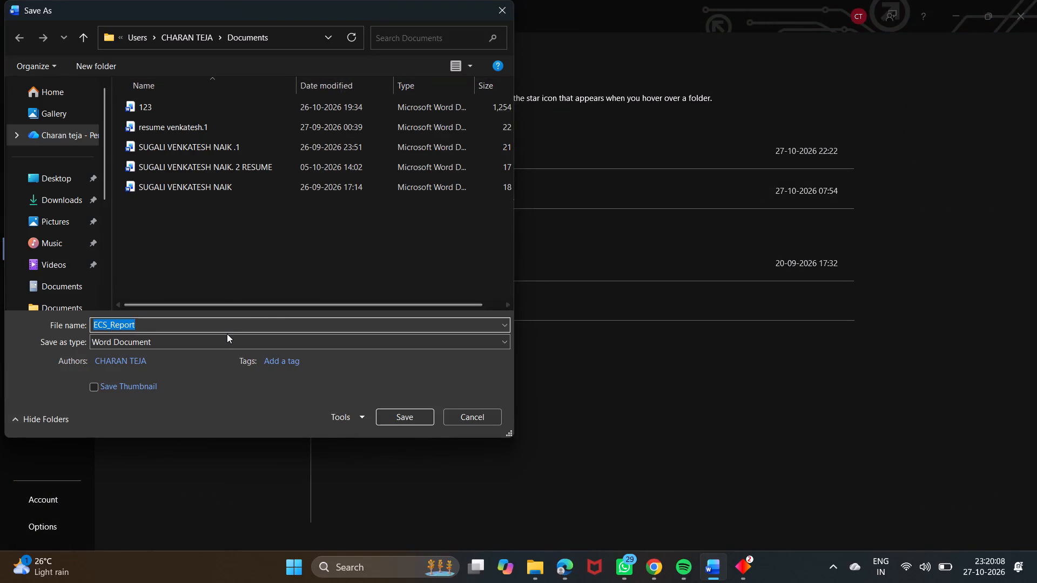
{"action": "left_click", "coordinate": [219, 322]}
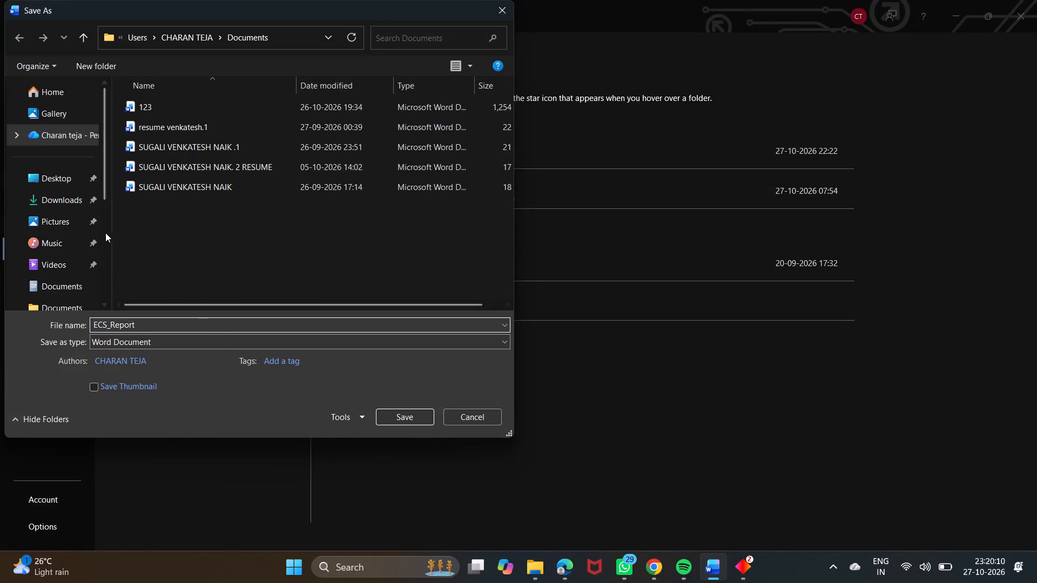
{"action": "double_click", "coordinate": [60, 284]}
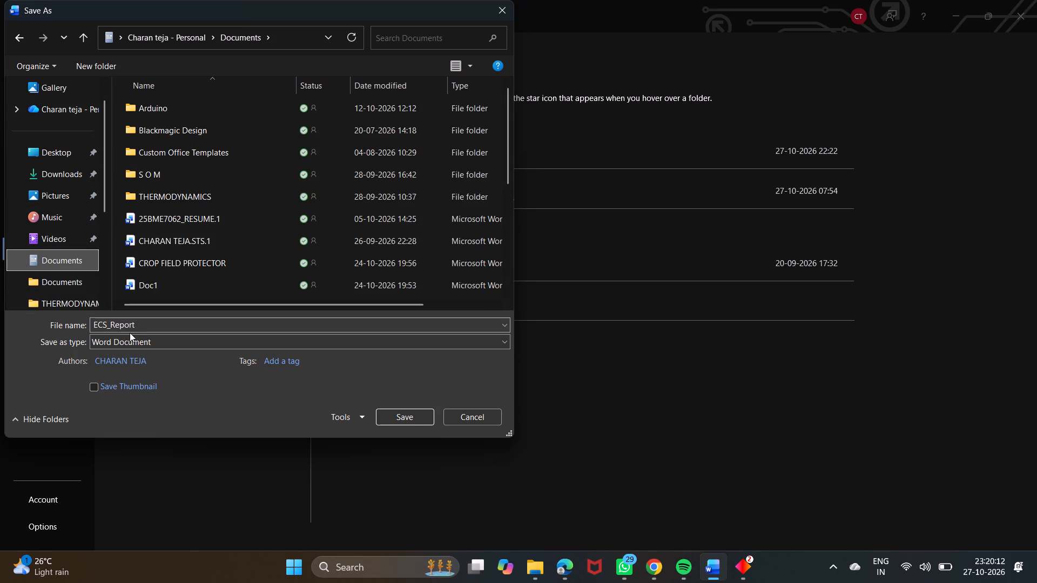
{"action": "left_click", "coordinate": [162, 318]}
{"action": "left_click", "coordinate": [165, 318]}
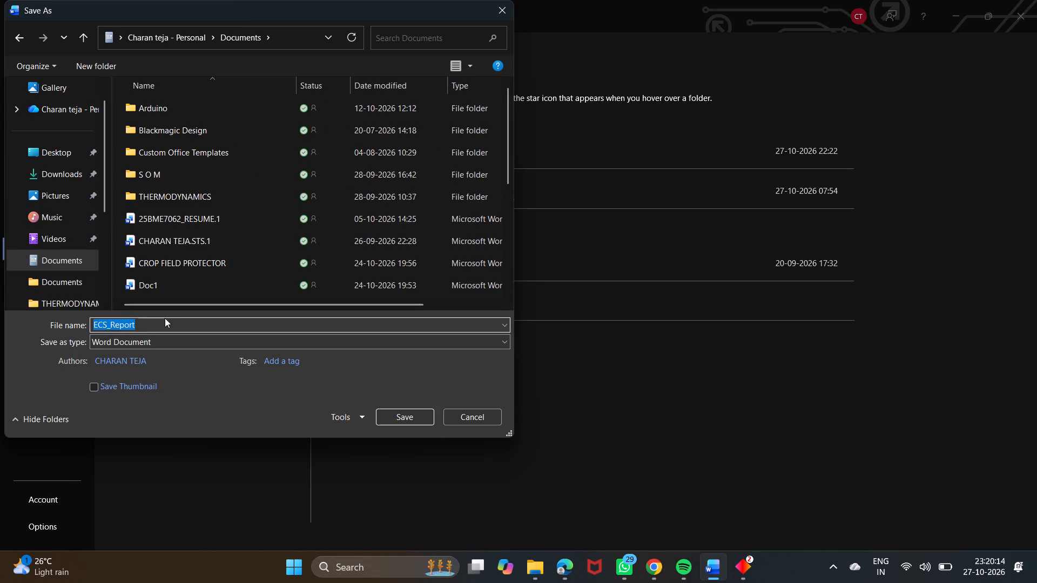
{"action": "left_click", "coordinate": [167, 322]}
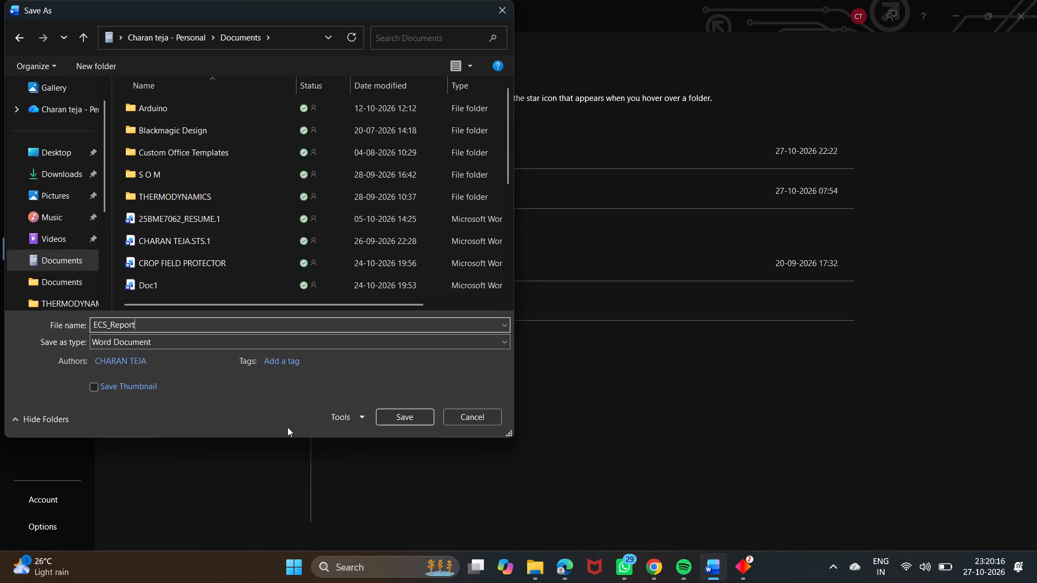
{"action": "left_click", "coordinate": [478, 340]}
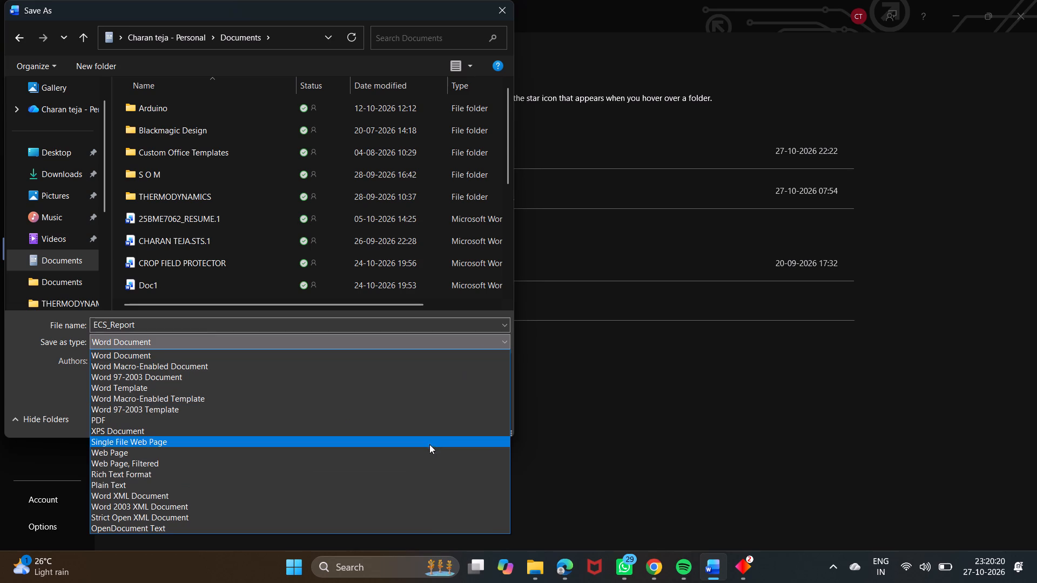
{"action": "scroll", "coordinate": [386, 494], "scroll_direction": "down", "scroll_amount": 3}
{"action": "scroll", "coordinate": [372, 477], "scroll_direction": "up", "scroll_amount": 1}
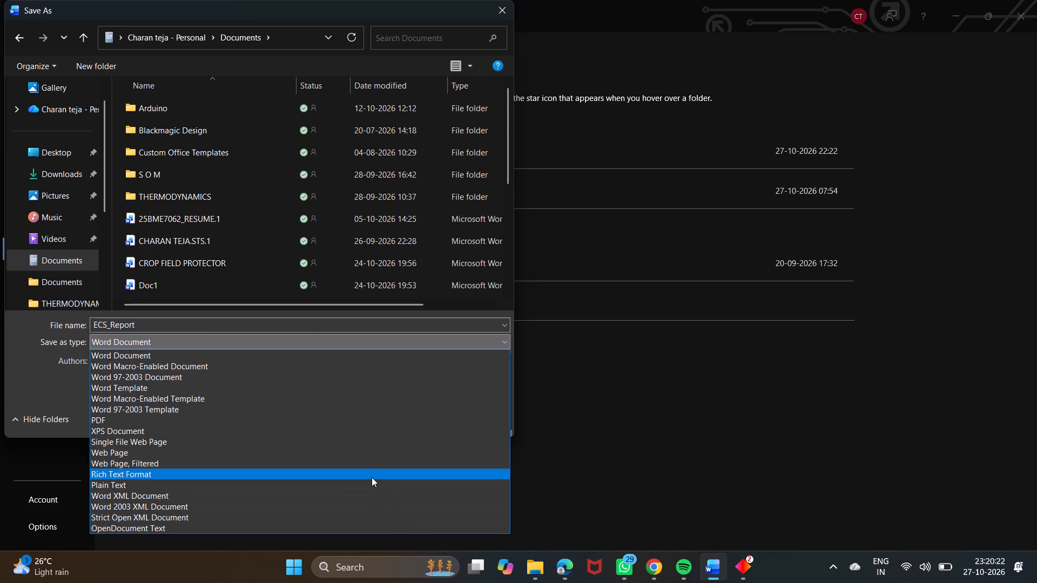
{"action": "left_click", "coordinate": [270, 326]}
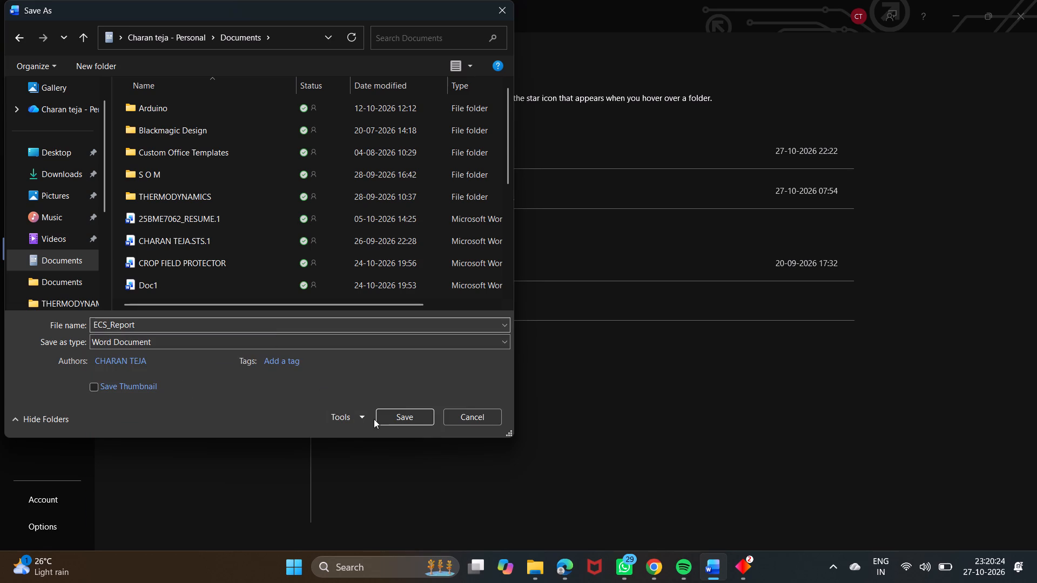
{"action": "left_click", "coordinate": [397, 416]}
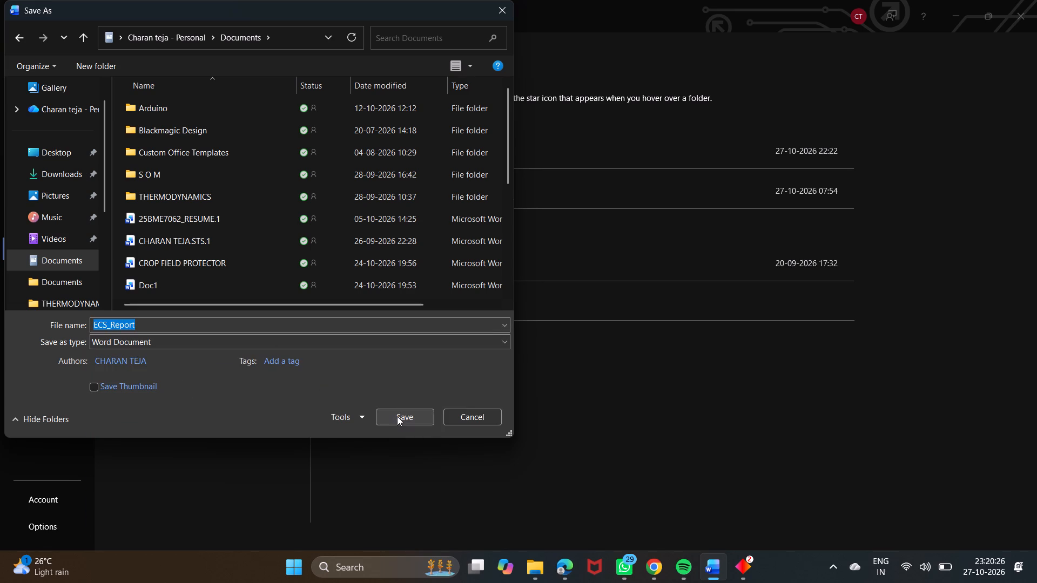
{"action": "left_click", "coordinate": [397, 416]}
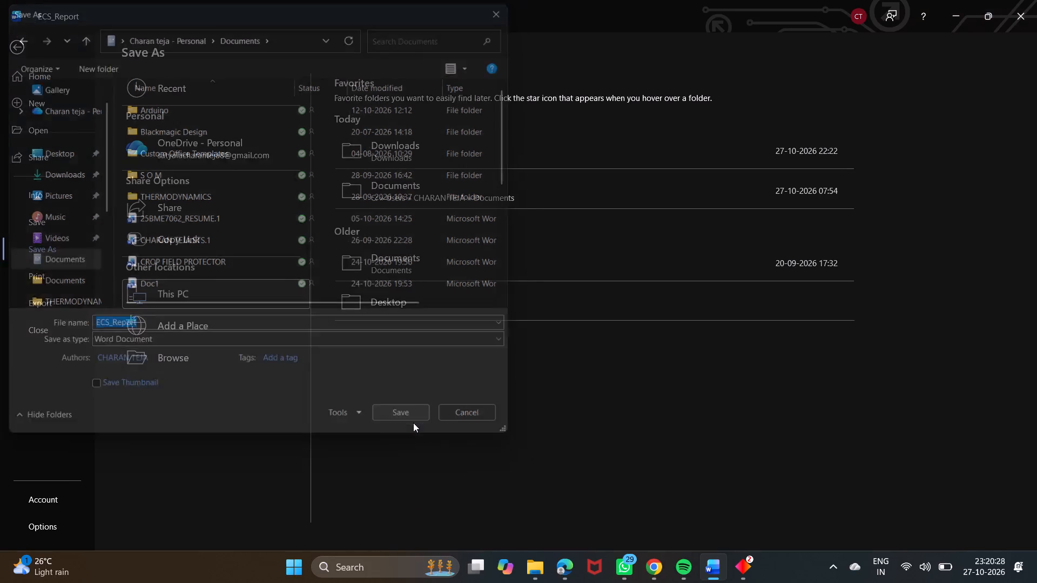
{"action": "left_click", "coordinate": [413, 423]}
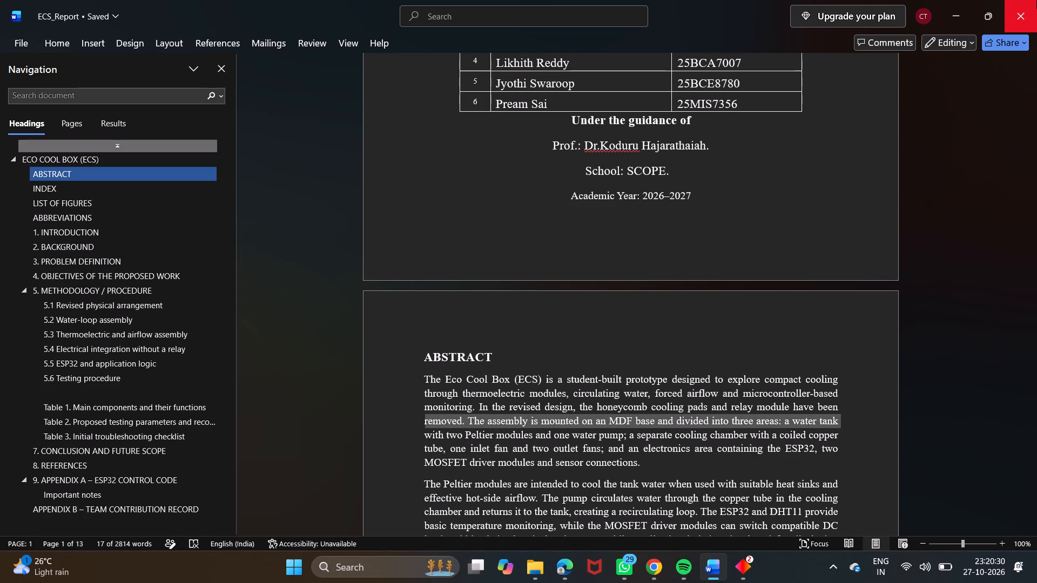
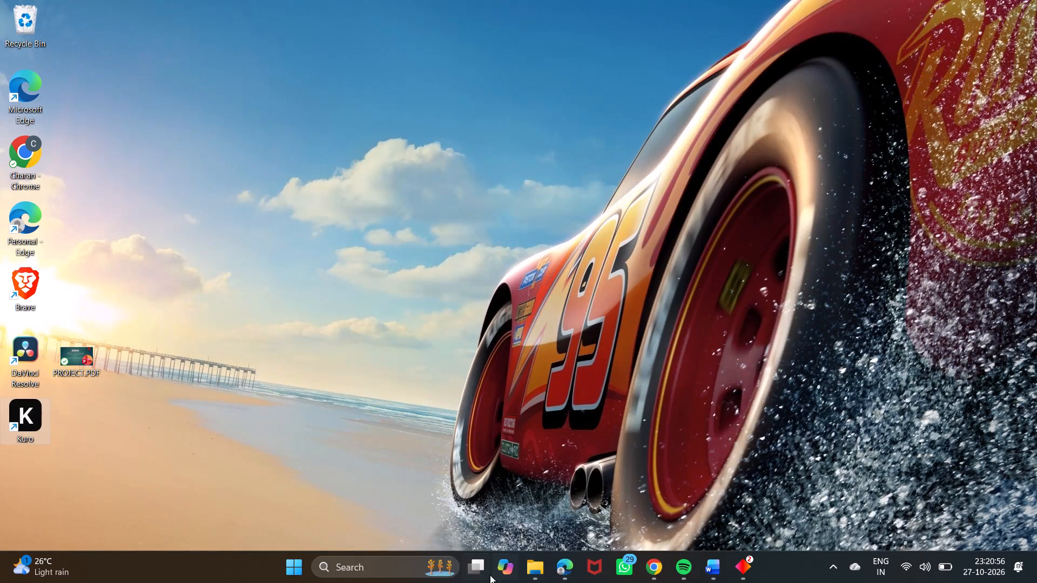
Switch to File Explorer and open the Gallery photo of the wired cooling prototype beside the DC power supply.
{"action": "left_click", "coordinate": [540, 566]}
{"action": "left_click", "coordinate": [535, 566]}
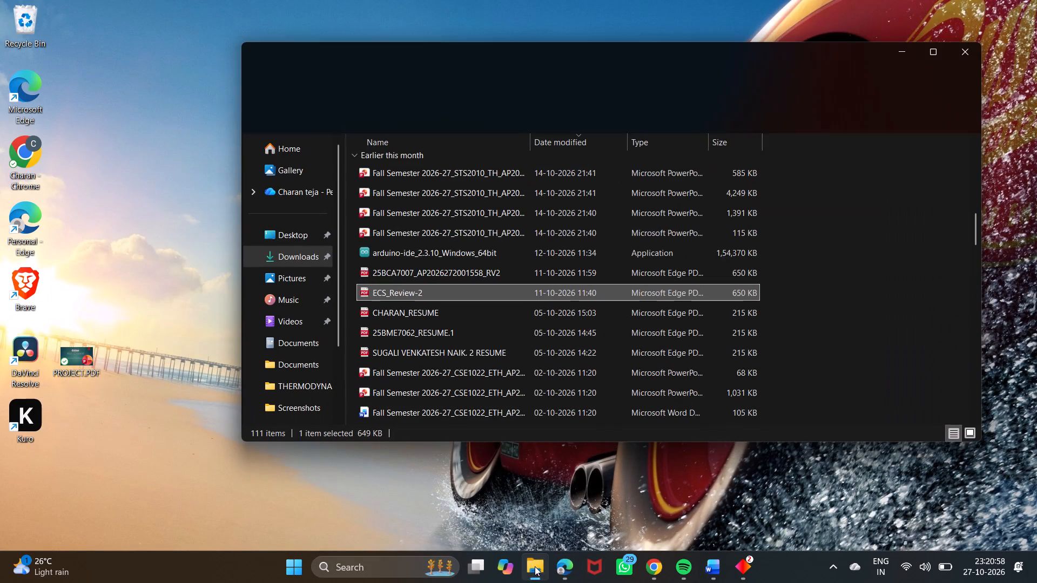
{"action": "left_click", "coordinate": [306, 160]}
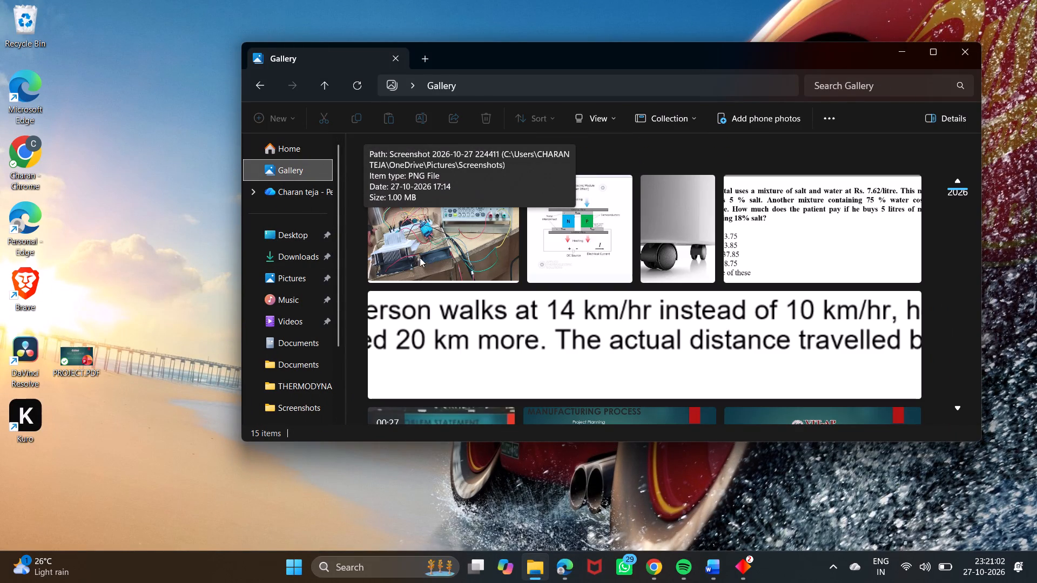
{"action": "left_click", "coordinate": [486, 249]}
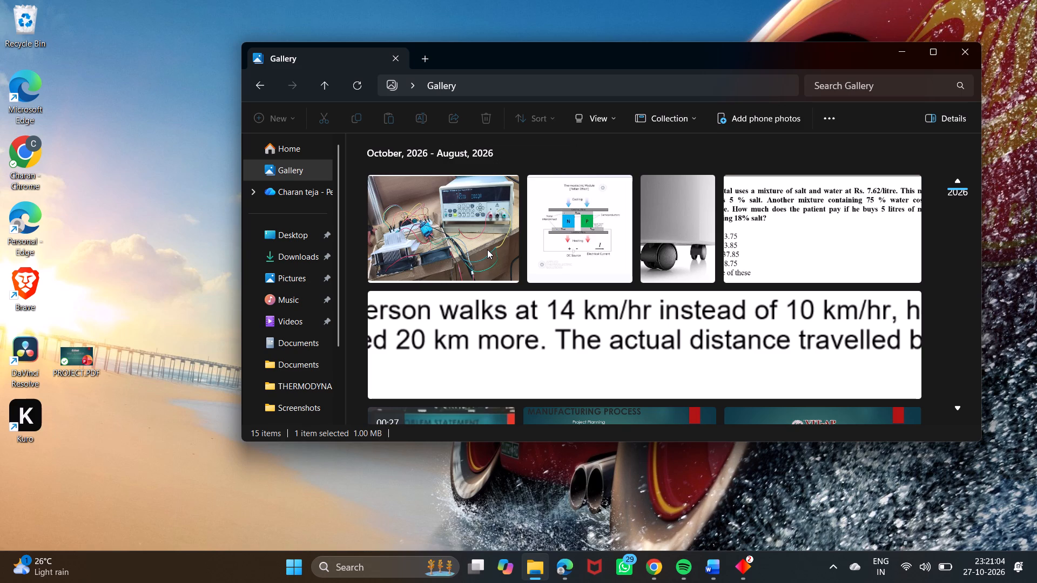
{"action": "double_click", "coordinate": [487, 249]}
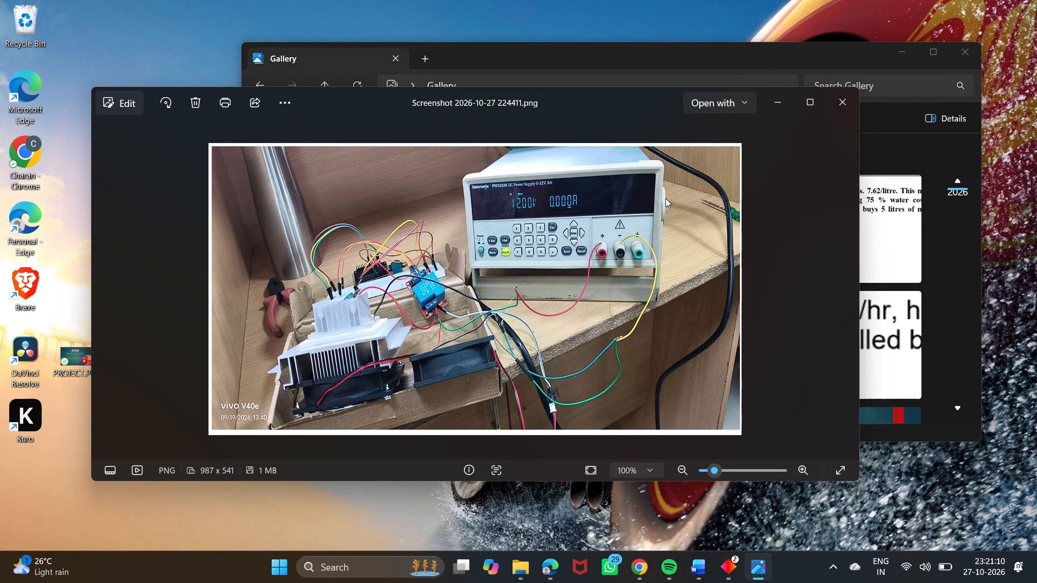
Close the prototype photo and open the Pictures folder in File Explorer.
{"action": "left_click", "coordinate": [844, 108]}
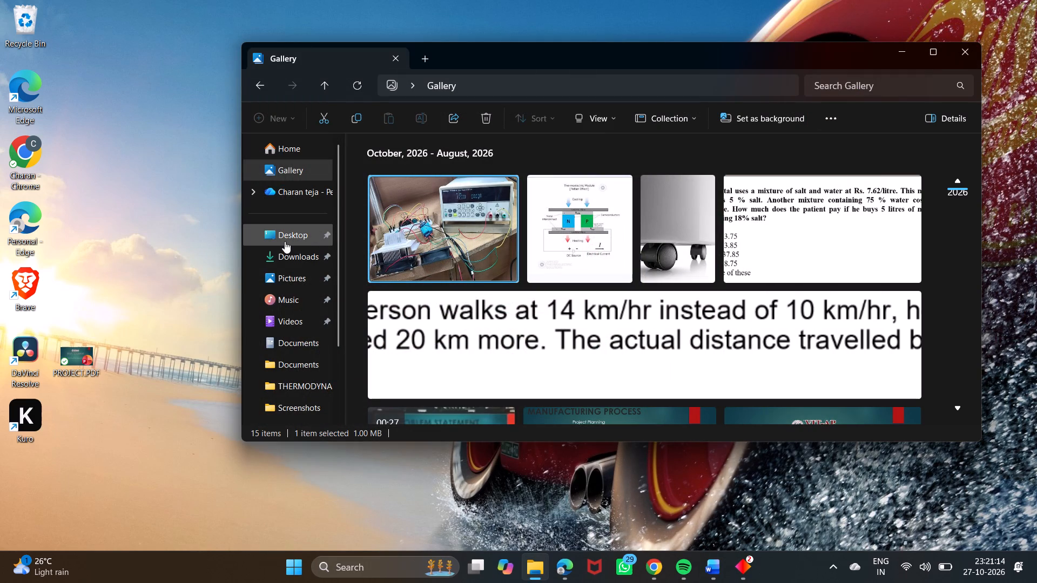
{"action": "left_click", "coordinate": [301, 279]}
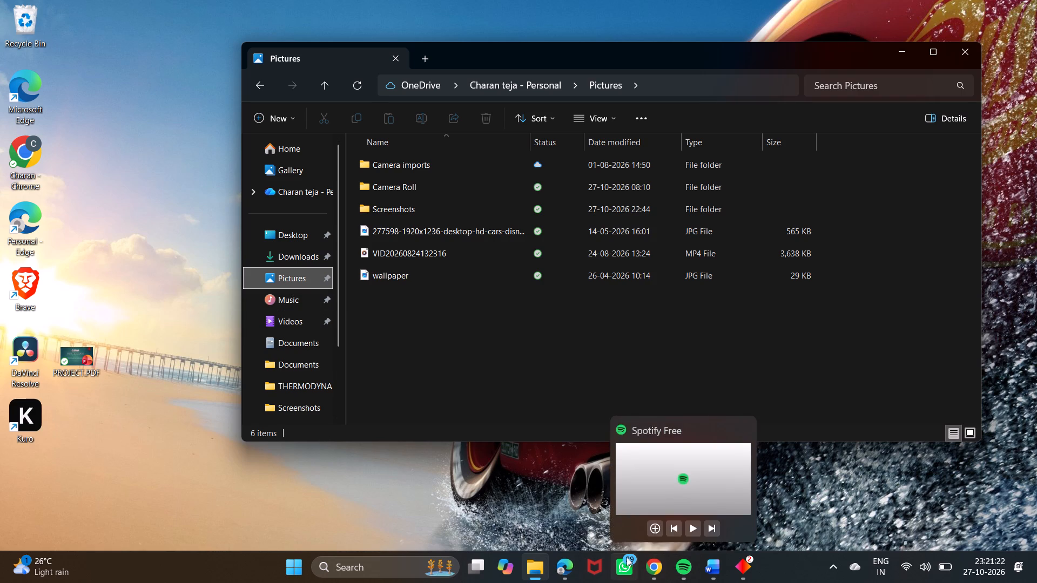
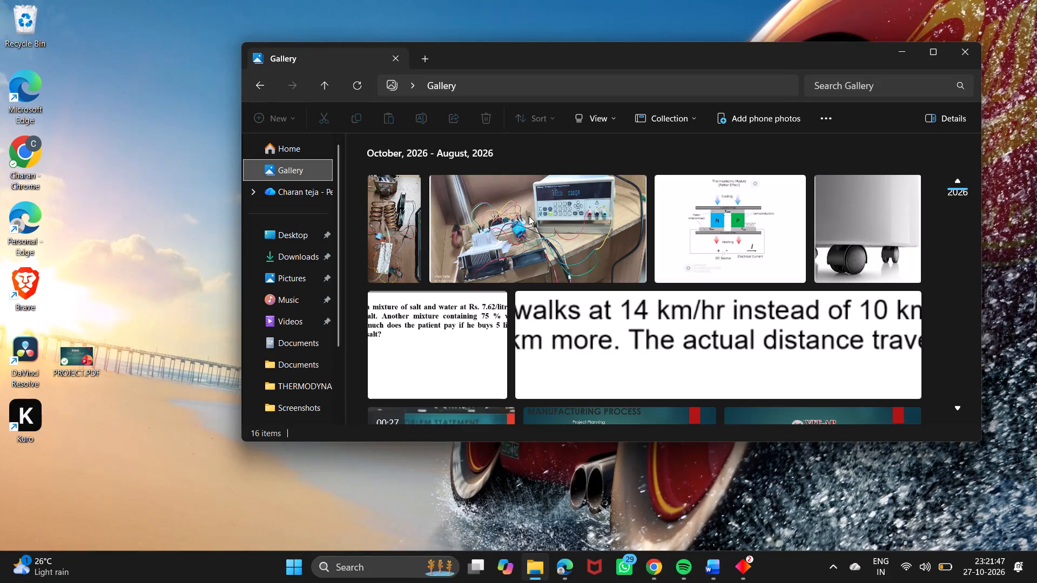
Open the Gallery photo of the copper coils and breadboard and rotate it to landscape with the vivo V40e watermark upright.
{"action": "left_click", "coordinate": [388, 227]}
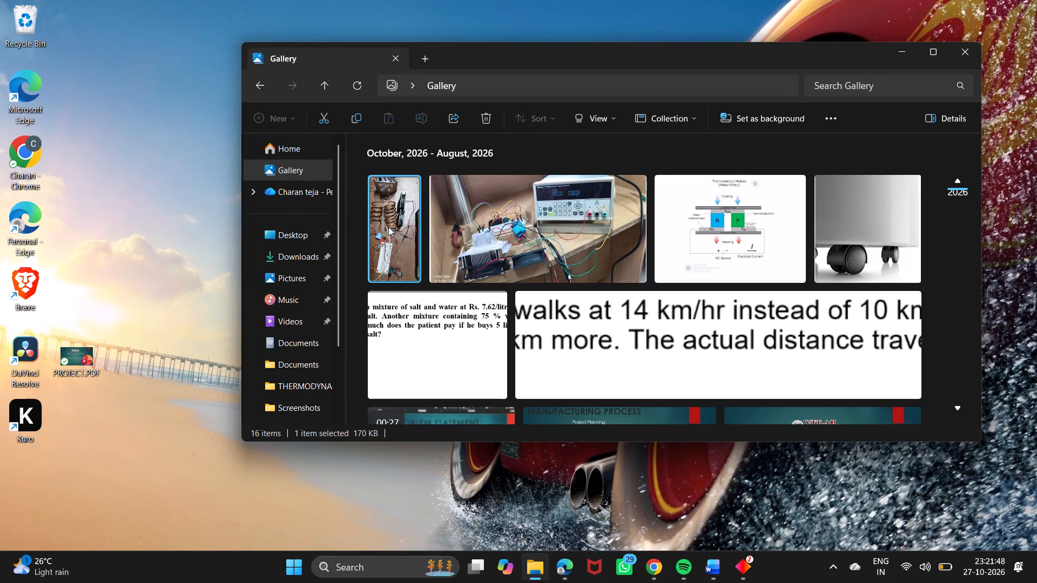
{"action": "double_click", "coordinate": [388, 227]}
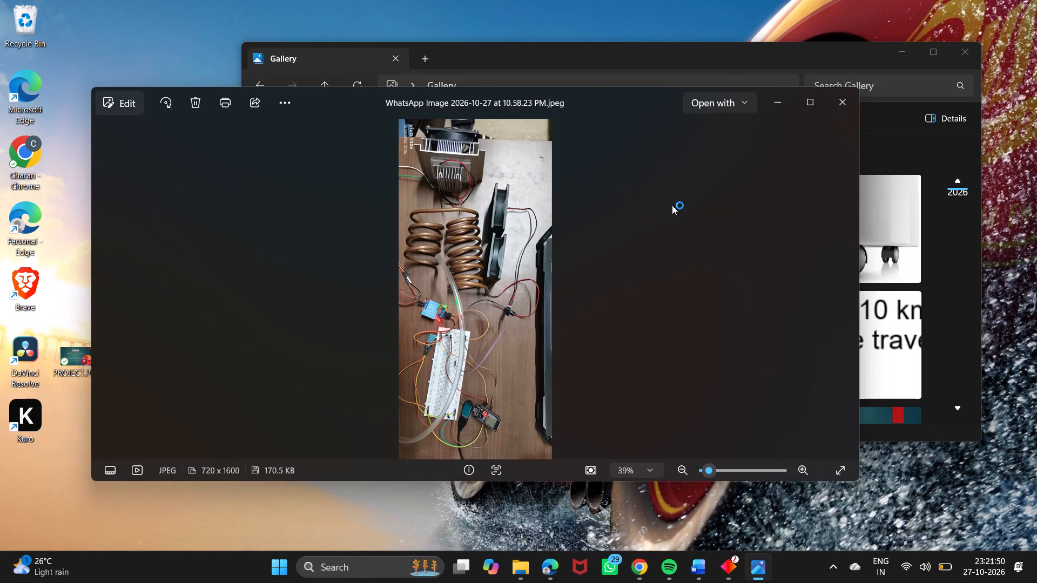
{"action": "right_click", "coordinate": [581, 184]}
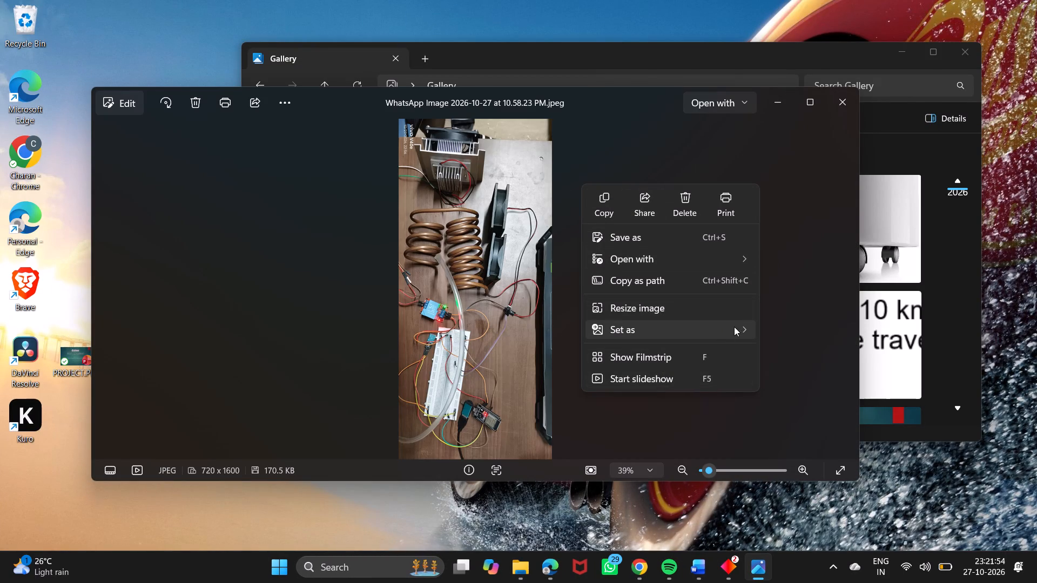
{"action": "left_click", "coordinate": [170, 99]}
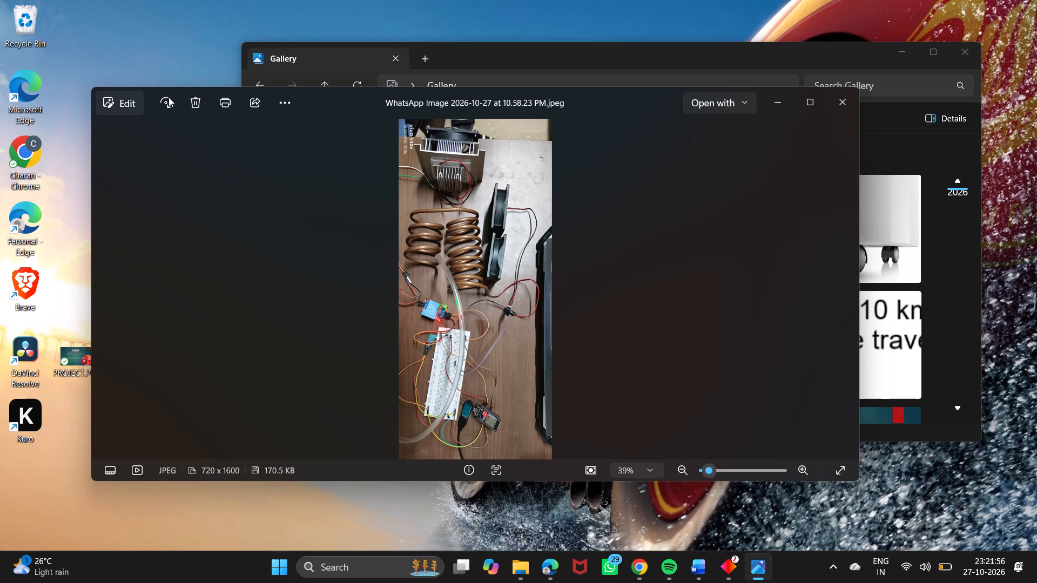
{"action": "left_click", "coordinate": [172, 105]}
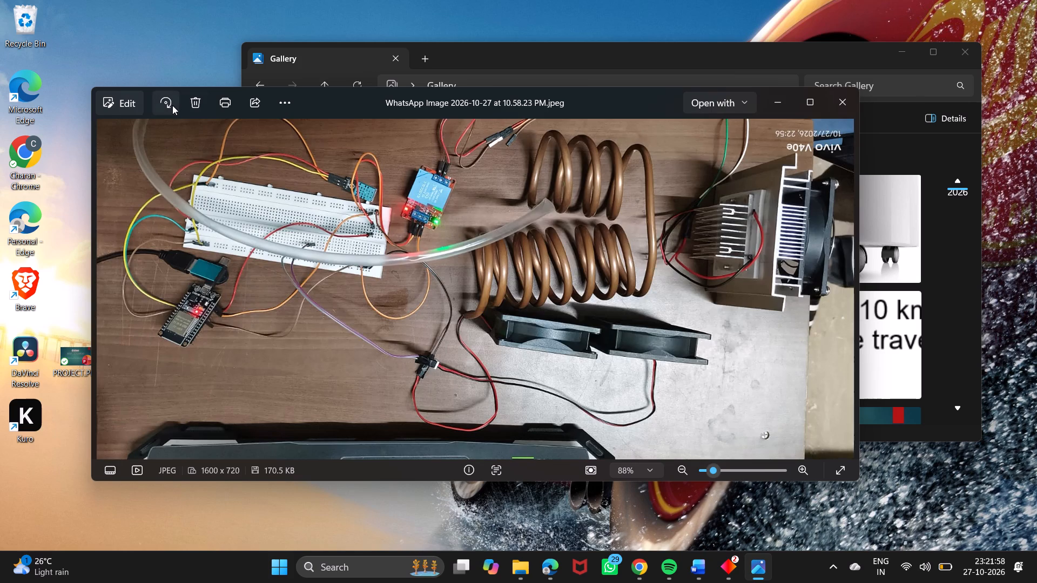
{"action": "left_click", "coordinate": [160, 99]}
{"action": "left_click", "coordinate": [160, 99]}
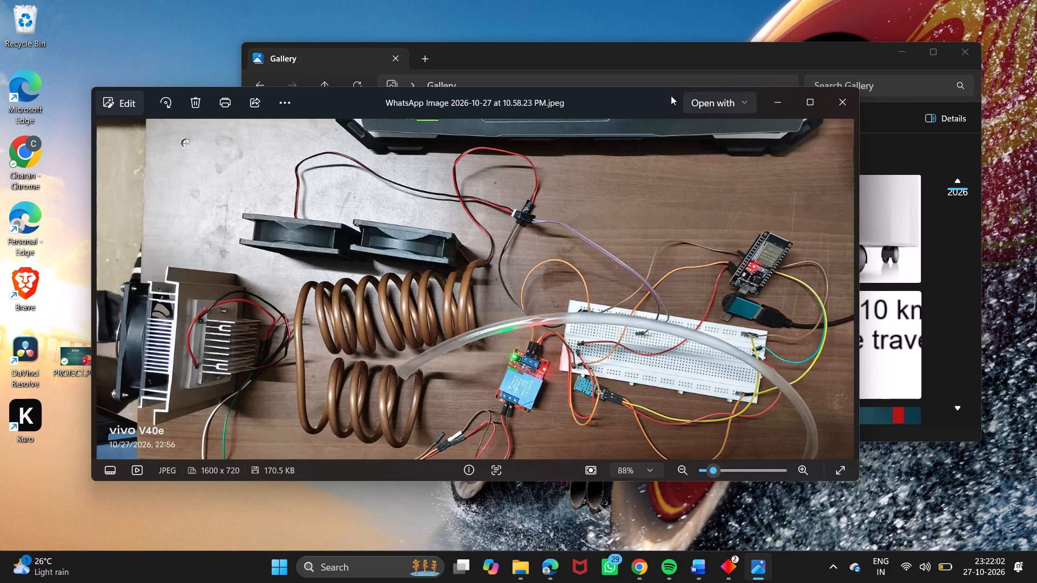
Copy the rotated copper coil photo to the clipboard and close the photo viewer.
{"action": "right_click", "coordinate": [731, 200]}
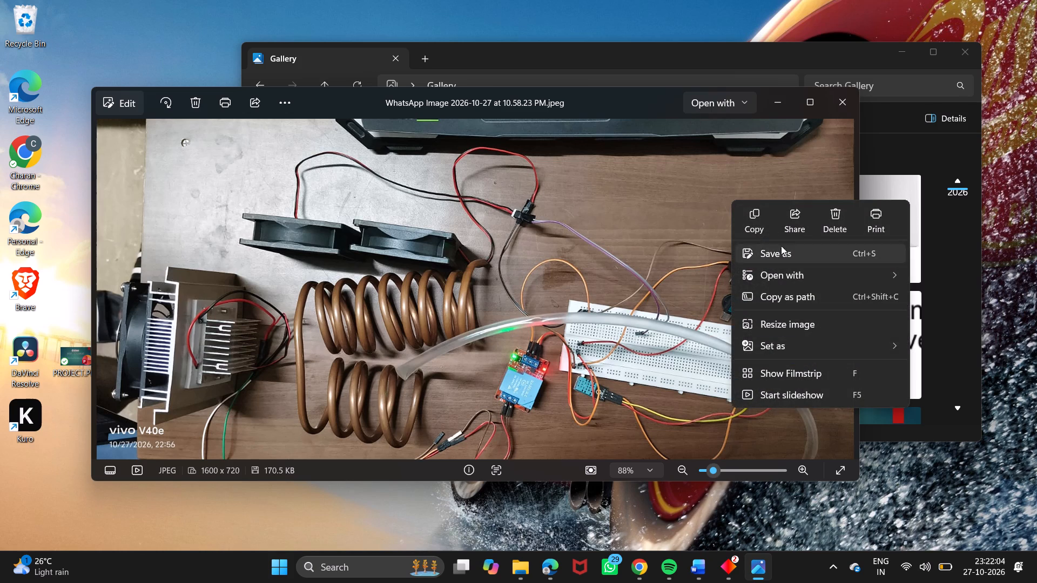
{"action": "left_click", "coordinate": [764, 211]}
{"action": "left_click", "coordinate": [847, 107]}
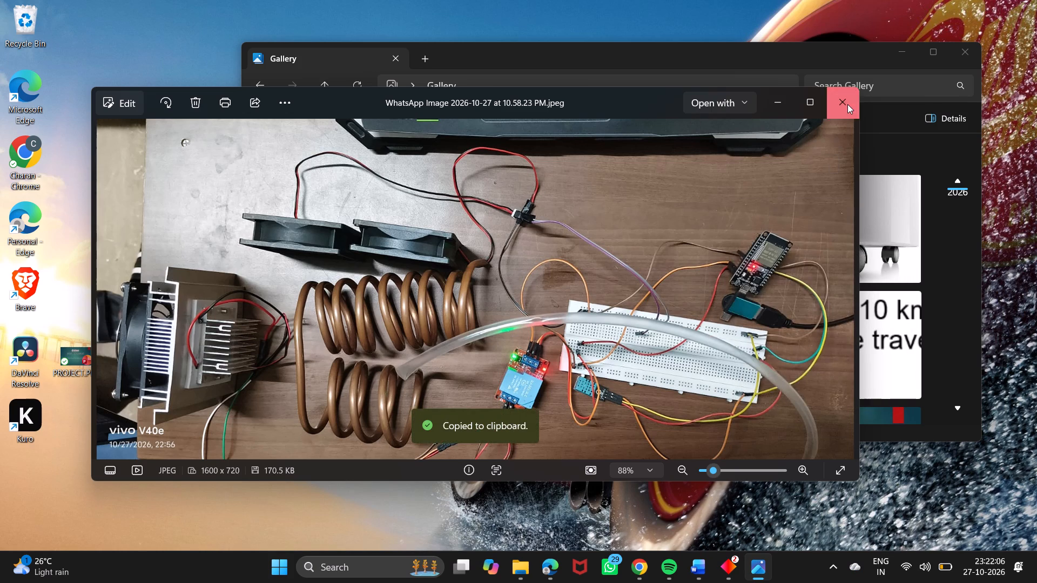
Open the Documents folder in File Explorer.
{"action": "left_click", "coordinate": [307, 340]}
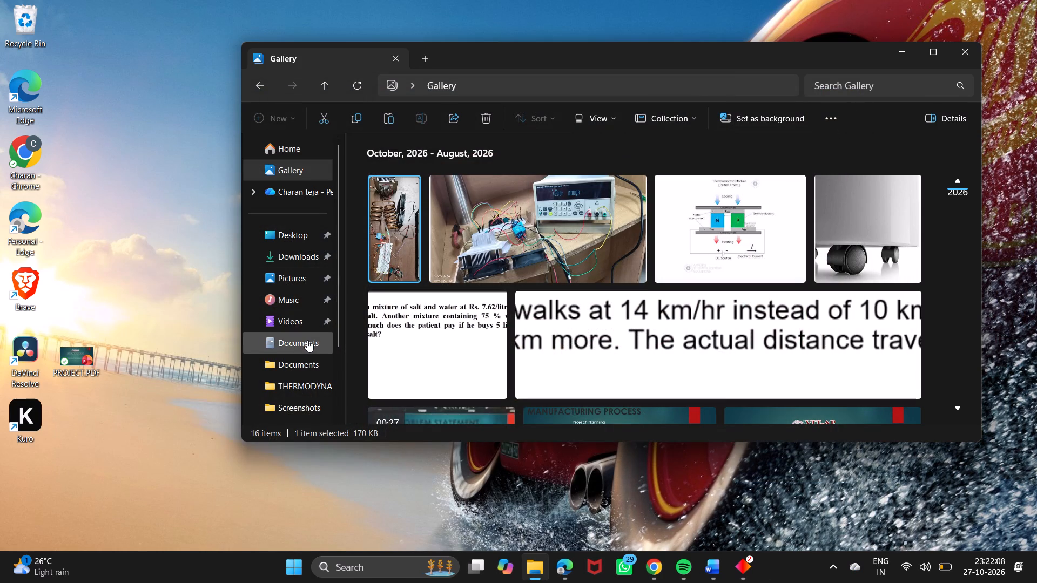
Search the OneDrive Documents folder for "ecs rep" and open the ECS_Report Word document.
{"action": "scroll", "coordinate": [479, 343], "scroll_direction": "down", "scroll_amount": 1}
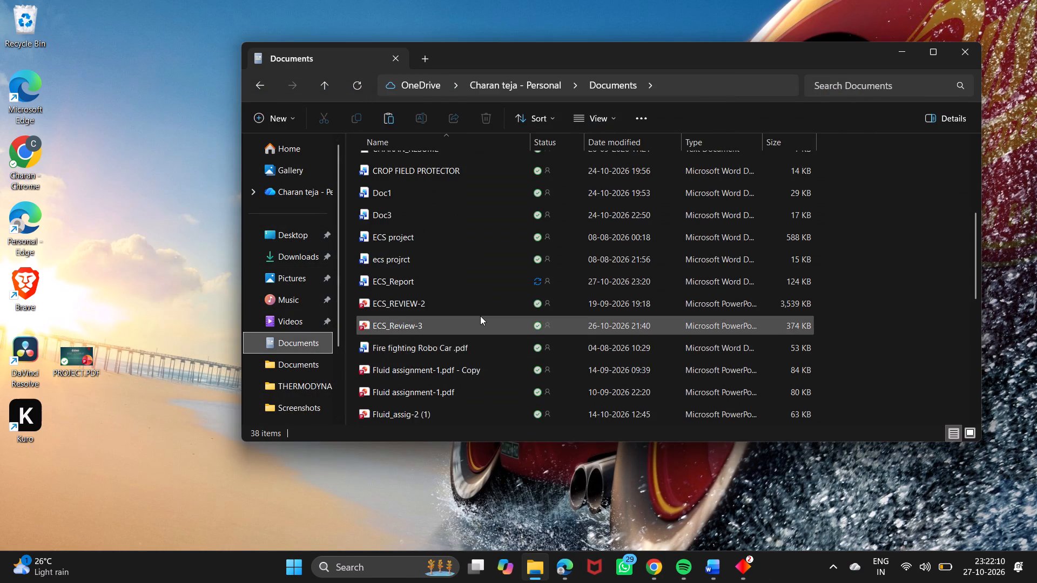
{"action": "scroll", "coordinate": [480, 316], "scroll_direction": "down", "scroll_amount": 1}
{"action": "scroll", "coordinate": [469, 297], "scroll_direction": "up", "scroll_amount": 4}
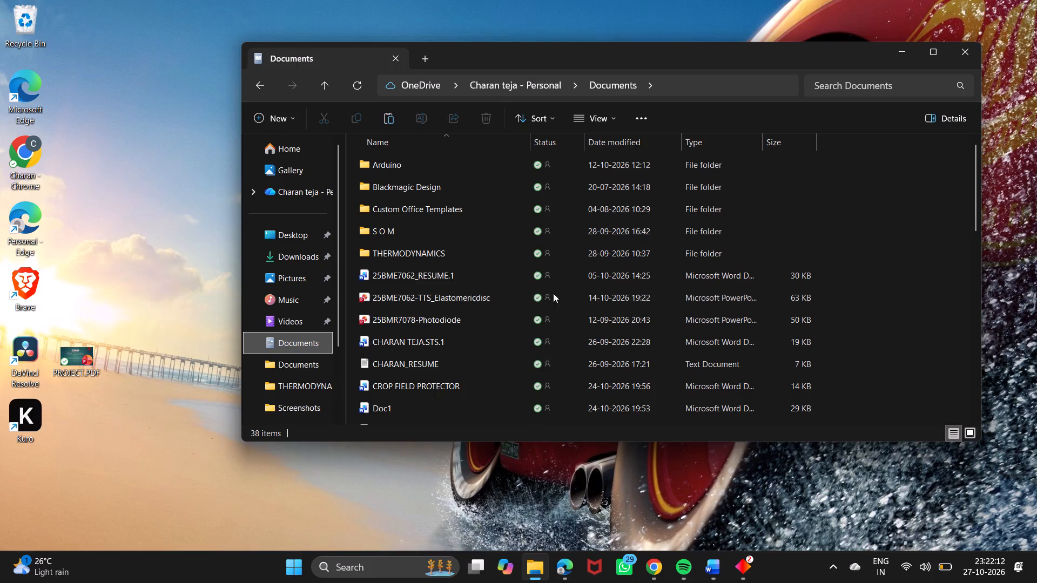
{"action": "left_click", "coordinate": [883, 93]}
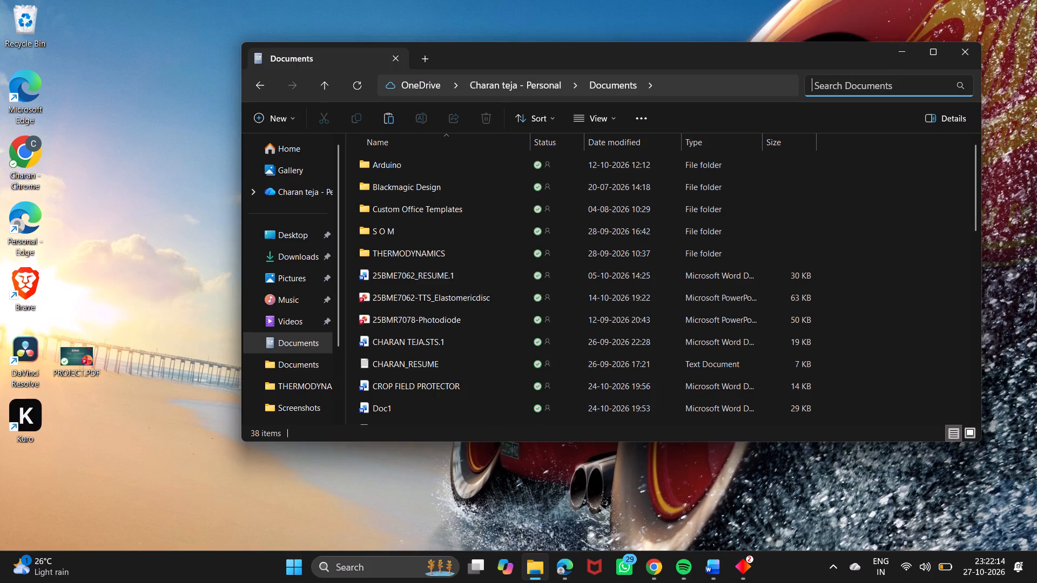
{"action": "key", "text": "e"}
{"action": "key", "text": "c"}
{"action": "key", "text": "s"}
{"action": "key", "text": "space"}
{"action": "key", "text": "r"}
{"action": "key", "text": "e"}
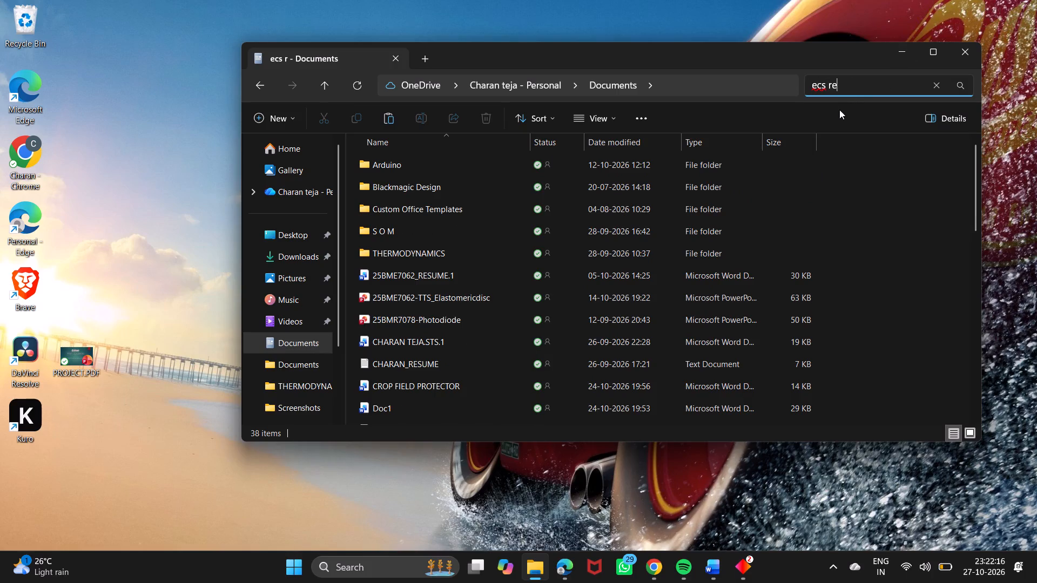
{"action": "key", "text": "p"}
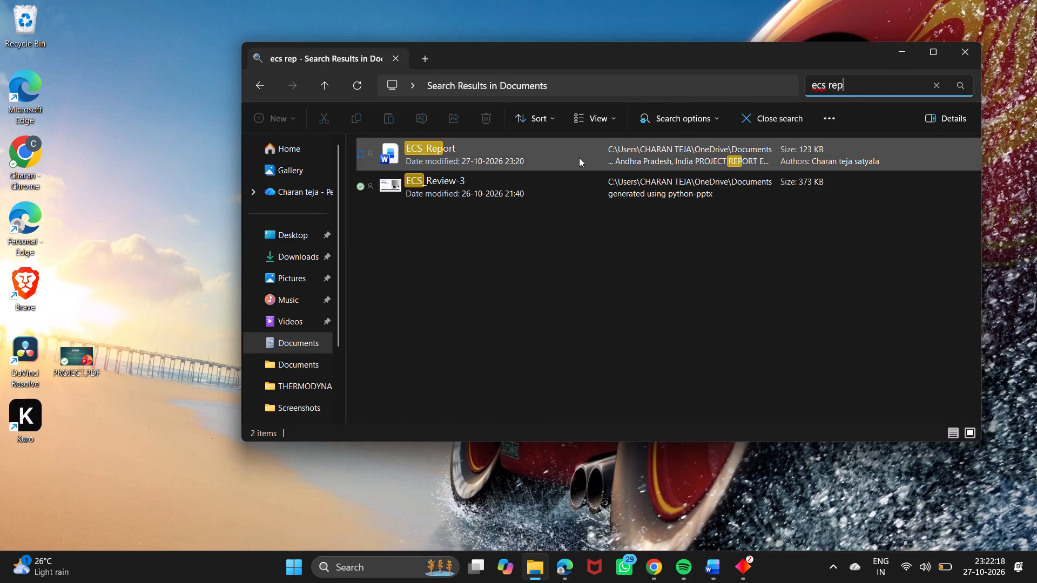
{"action": "double_click", "coordinate": [579, 158]}
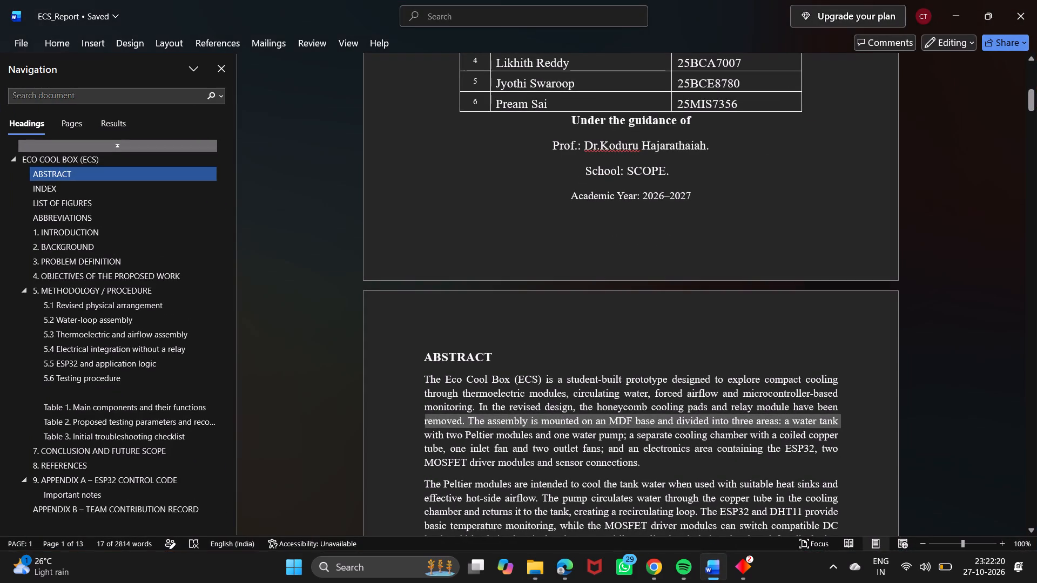
Look through the report from the abstract to section 5.6, its three-zone layout table and Table 1.
{"action": "scroll", "coordinate": [595, 214], "scroll_direction": "down", "scroll_amount": 7}
{"action": "scroll", "coordinate": [594, 191], "scroll_direction": "up", "scroll_amount": 2}
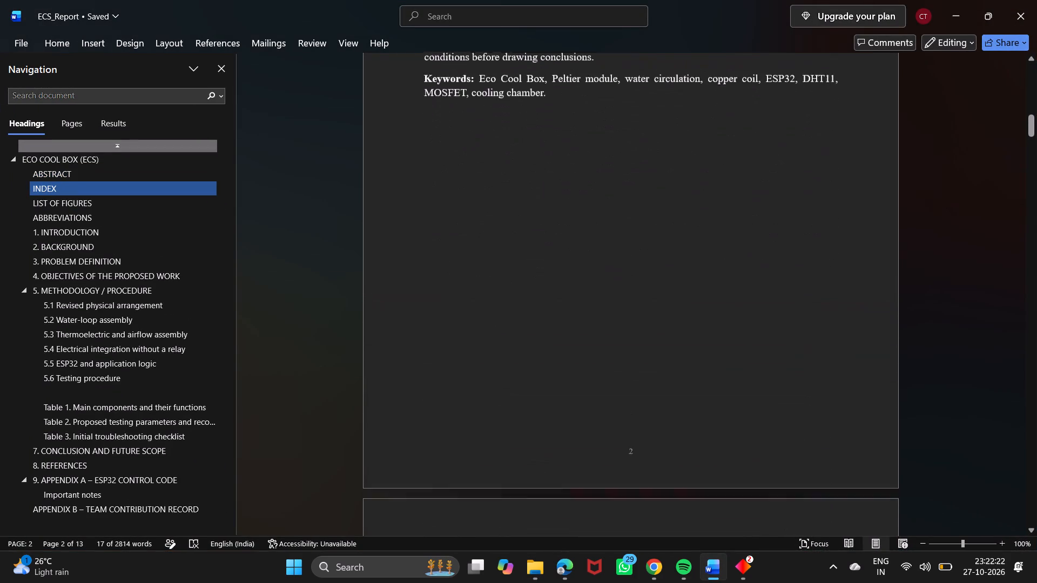
{"action": "scroll", "coordinate": [594, 189], "scroll_direction": "down", "scroll_amount": 18}
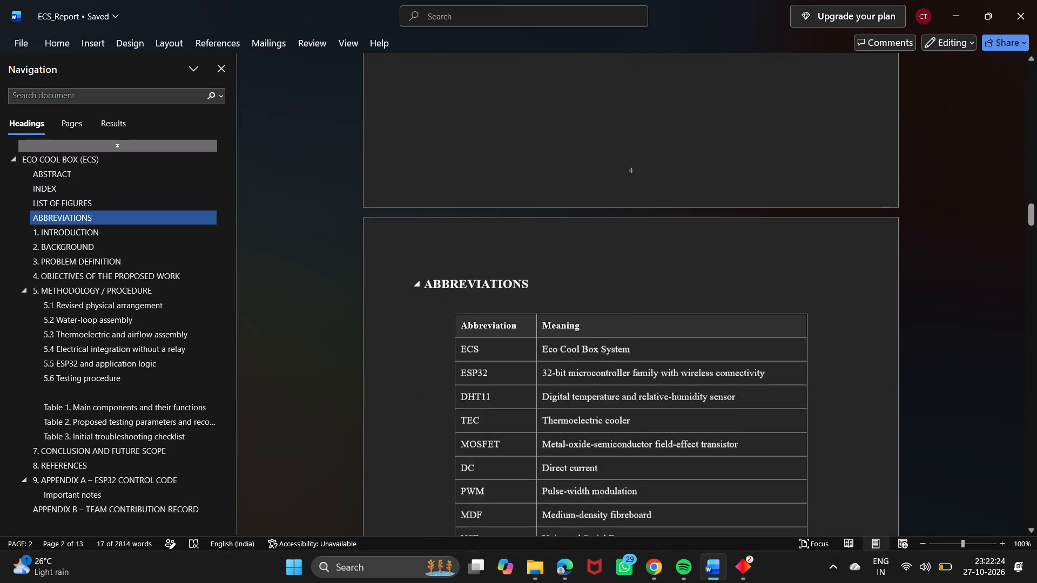
{"action": "scroll", "coordinate": [605, 162], "scroll_direction": "up", "scroll_amount": 1}
{"action": "scroll", "coordinate": [605, 161], "scroll_direction": "down", "scroll_amount": 5}
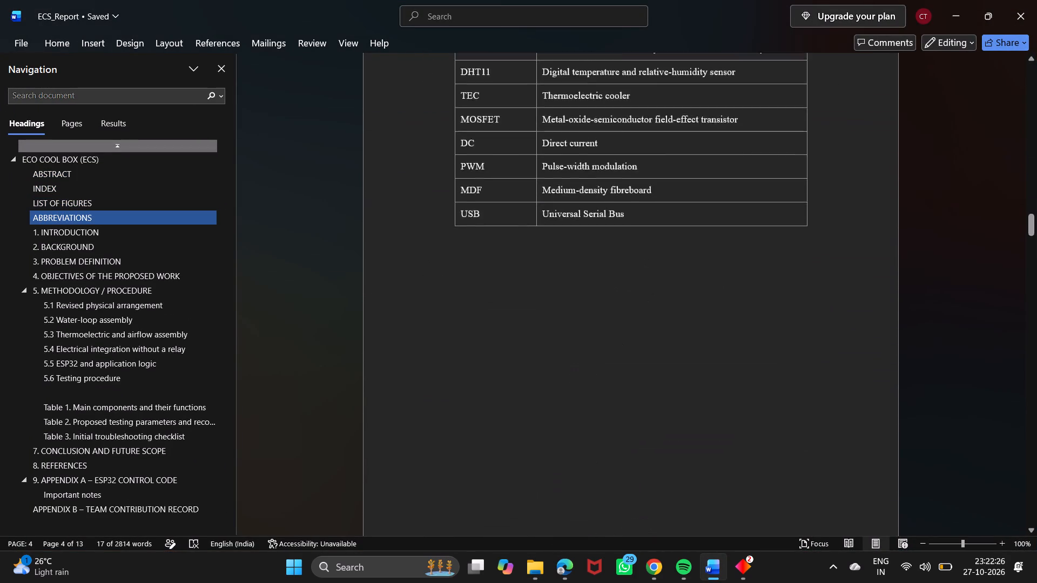
{"action": "scroll", "coordinate": [605, 161], "scroll_direction": "down", "scroll_amount": 12}
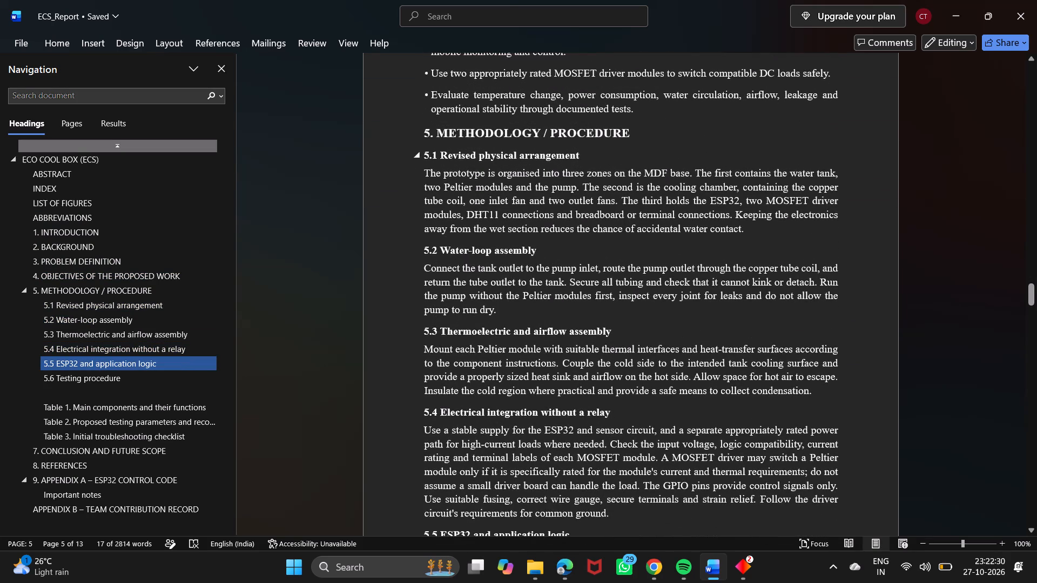
{"action": "scroll", "coordinate": [607, 153], "scroll_direction": "down", "scroll_amount": 4}
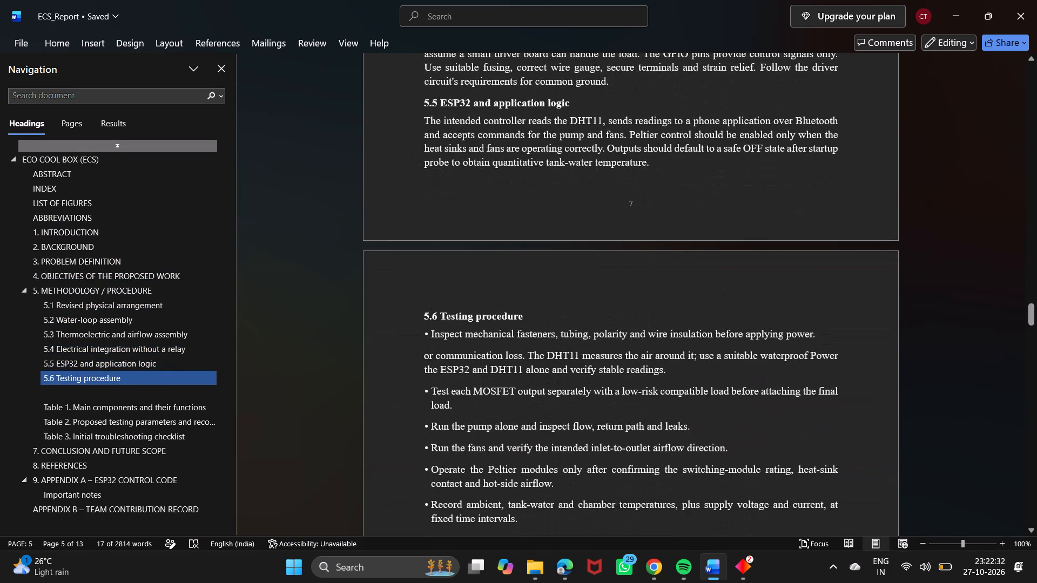
{"action": "scroll", "coordinate": [607, 153], "scroll_direction": "down", "scroll_amount": 4}
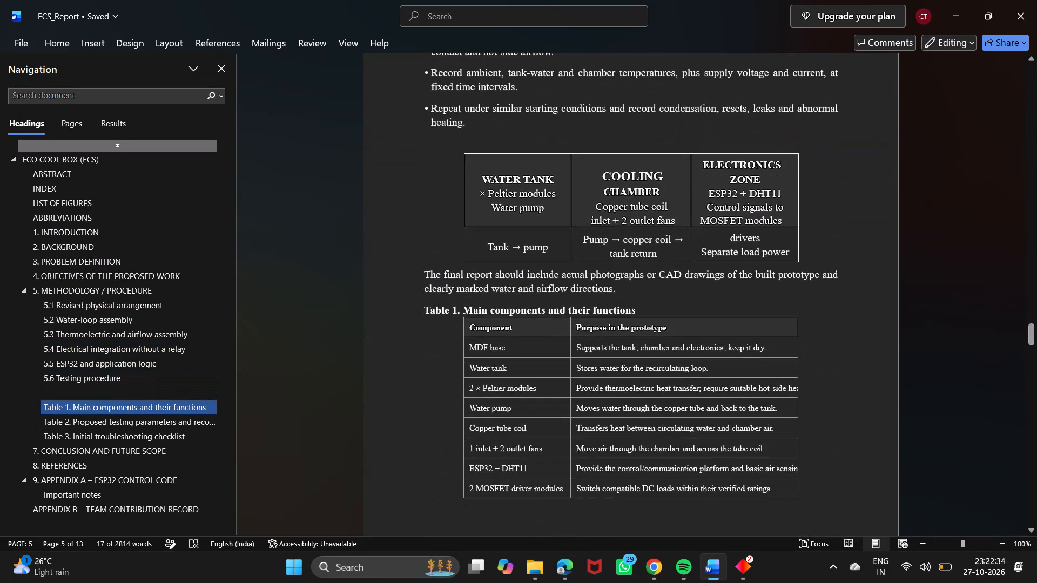
{"action": "scroll", "coordinate": [610, 150], "scroll_direction": "up", "scroll_amount": 5}
{"action": "scroll", "coordinate": [610, 150], "scroll_direction": "down", "scroll_amount": 2}
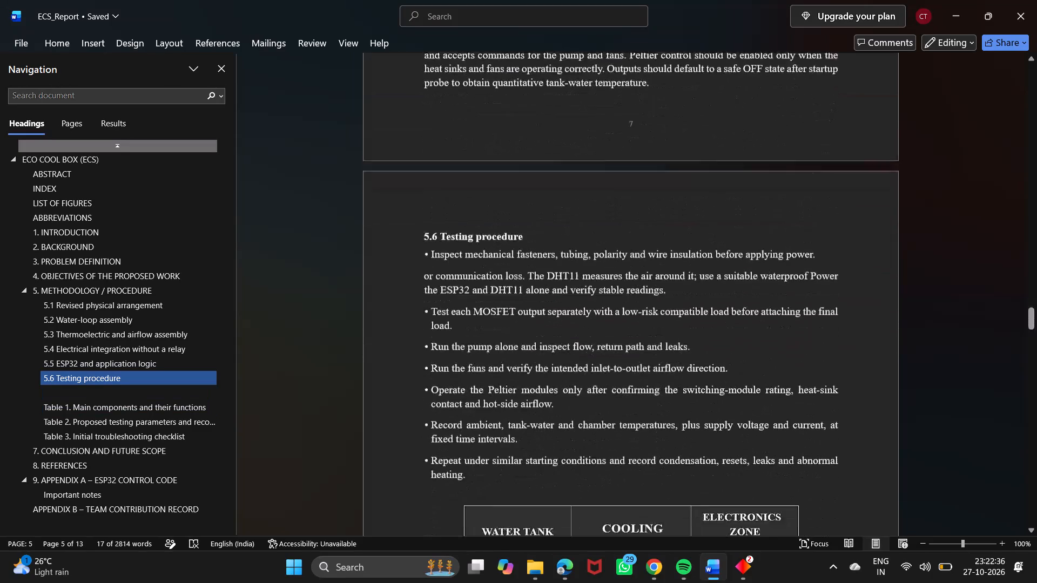
{"action": "scroll", "coordinate": [610, 150], "scroll_direction": "down", "scroll_amount": 4}
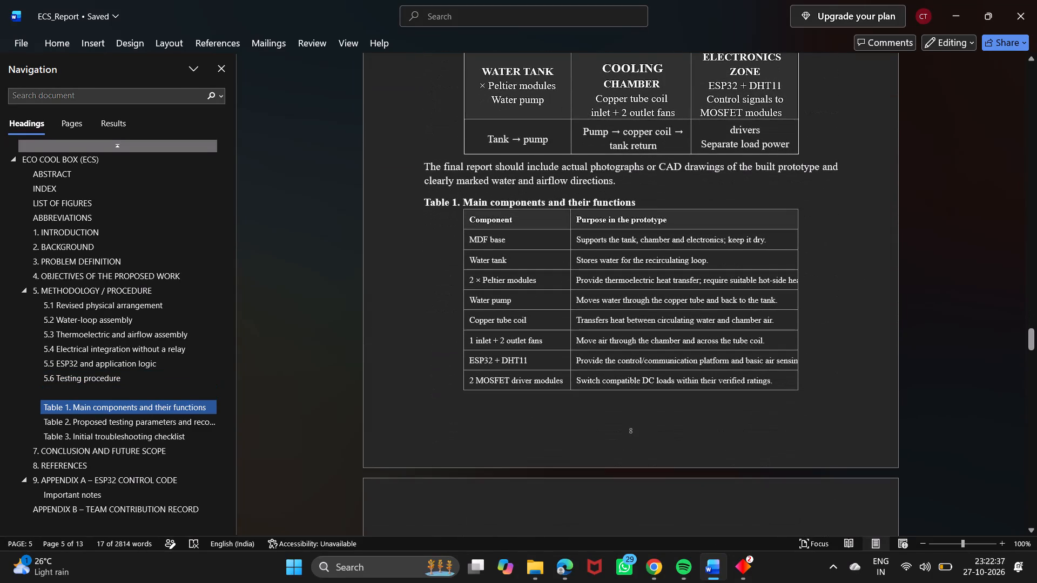
{"action": "scroll", "coordinate": [610, 150], "scroll_direction": "up", "scroll_amount": 4}
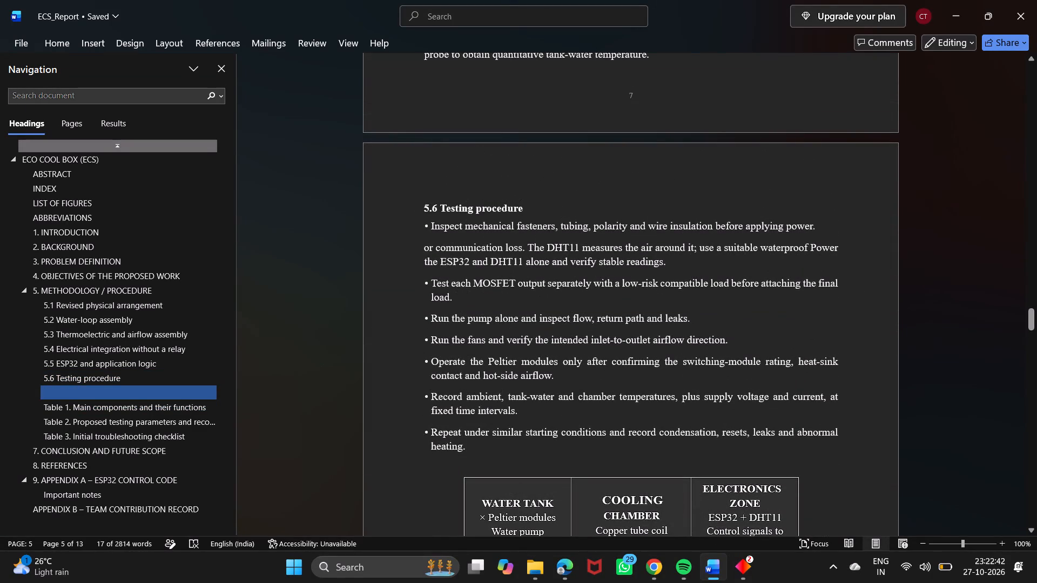
{"action": "scroll", "coordinate": [630, 324], "scroll_direction": "down", "scroll_amount": 2}
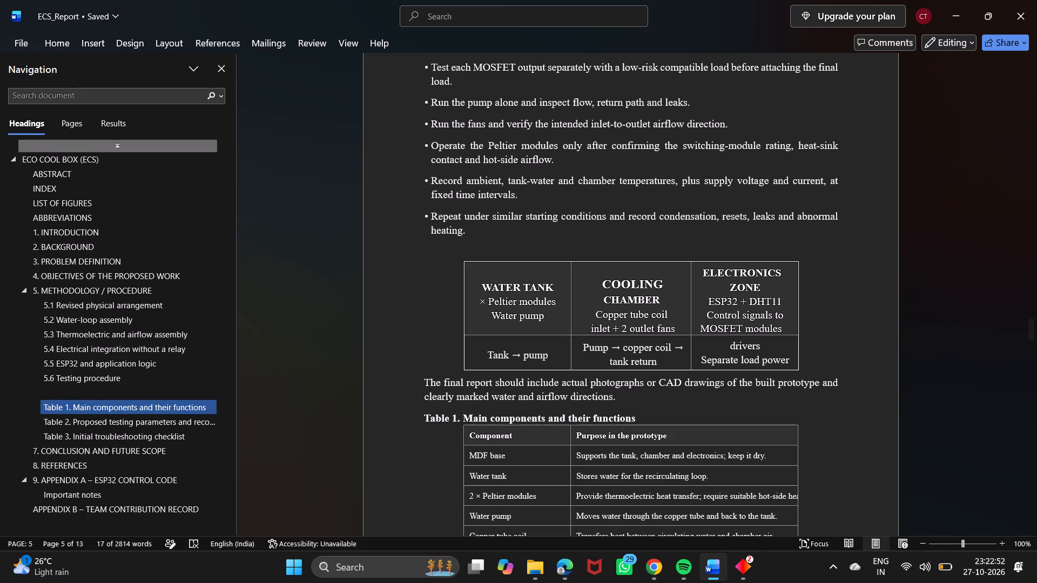
Examine the note about including prototype photographs and the surrounding pages, from section 5.5 to Table 2.
{"action": "left_click", "coordinate": [636, 397]}
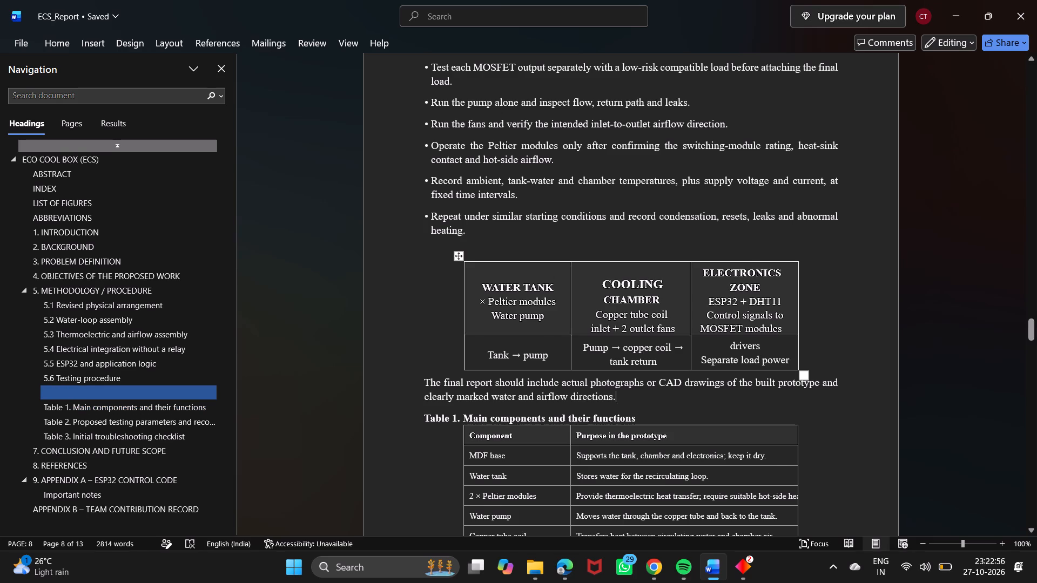
{"action": "scroll", "coordinate": [794, 285], "scroll_direction": "down", "scroll_amount": 9}
{"action": "scroll", "coordinate": [791, 256], "scroll_direction": "up", "scroll_amount": 5}
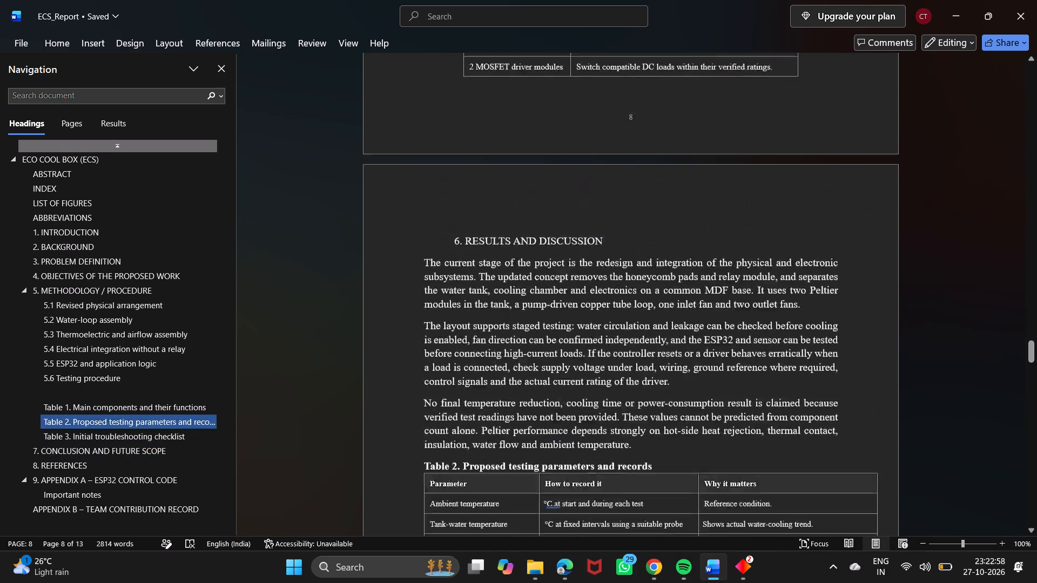
{"action": "scroll", "coordinate": [791, 256], "scroll_direction": "up", "scroll_amount": 8}
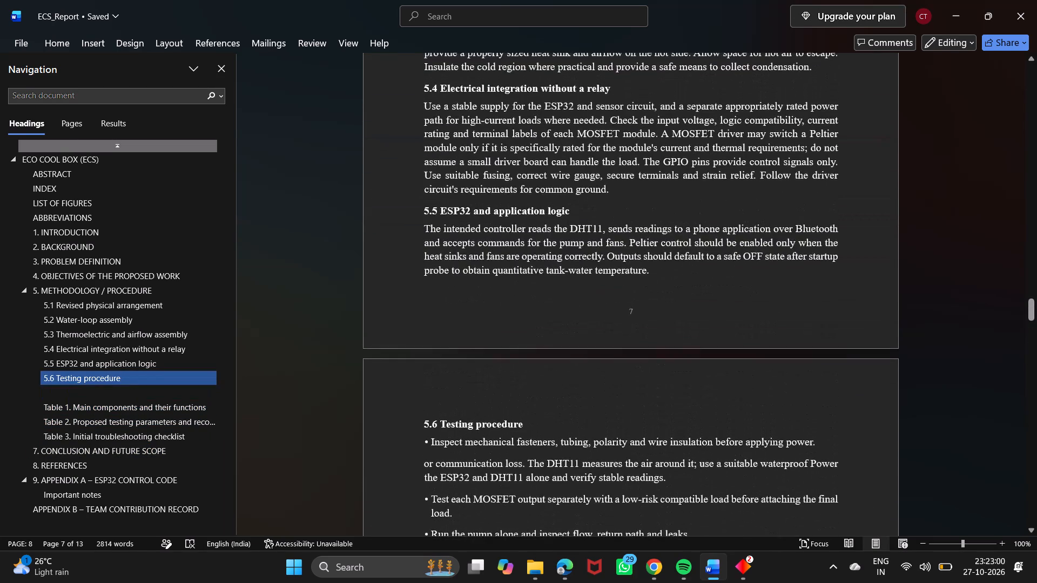
{"action": "scroll", "coordinate": [776, 247], "scroll_direction": "down", "scroll_amount": 3}
{"action": "right_click", "coordinate": [989, 265]}
{"action": "right_click", "coordinate": [987, 265]}
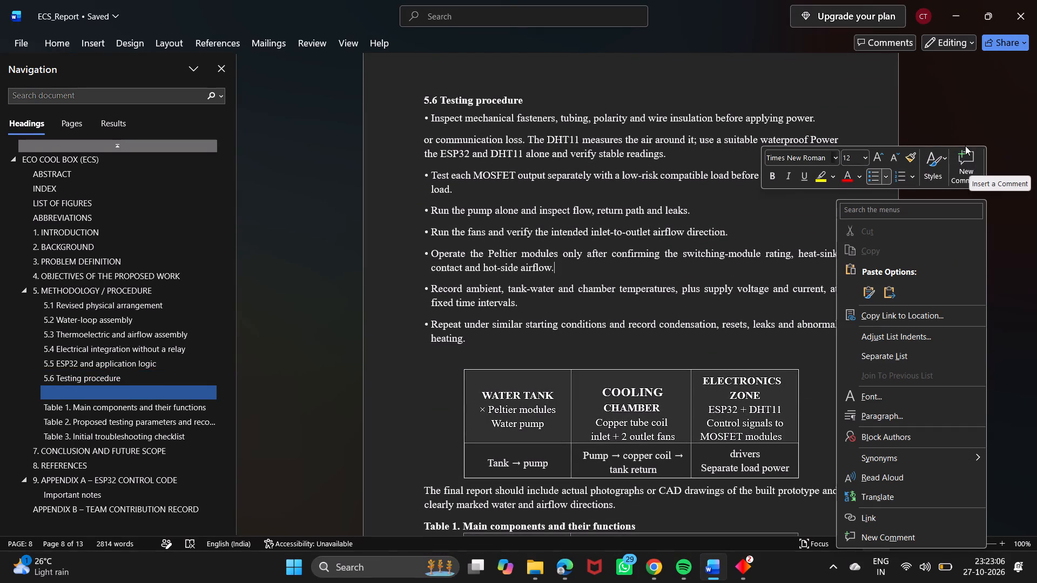
{"action": "left_click", "coordinate": [1005, 81]}
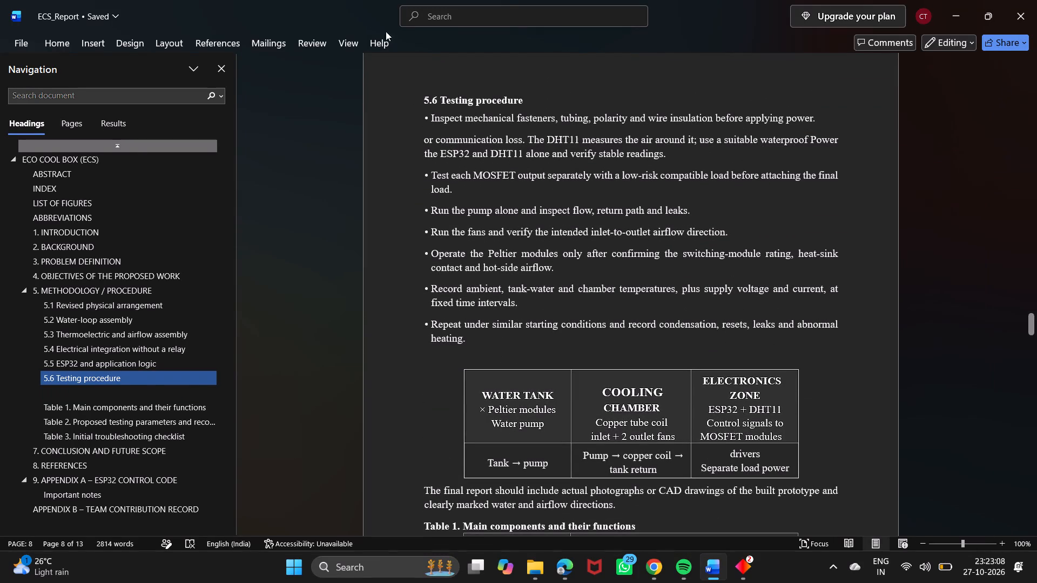
Show the page thumbnails in the navigation pane and examine pages 9, 10 and 8.
{"action": "left_click", "coordinate": [80, 123]}
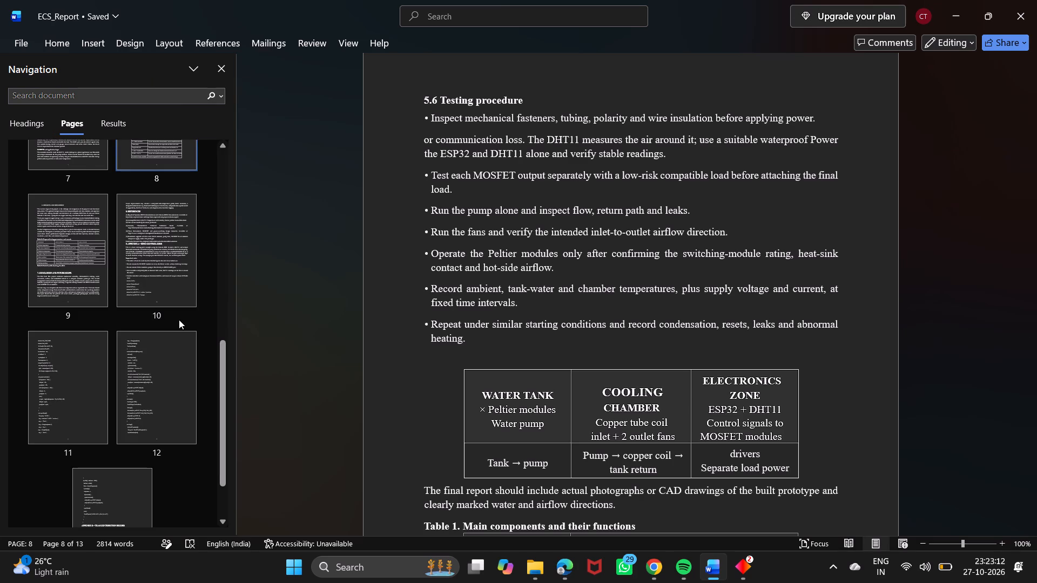
{"action": "scroll", "coordinate": [187, 273], "scroll_direction": "down", "scroll_amount": 1}
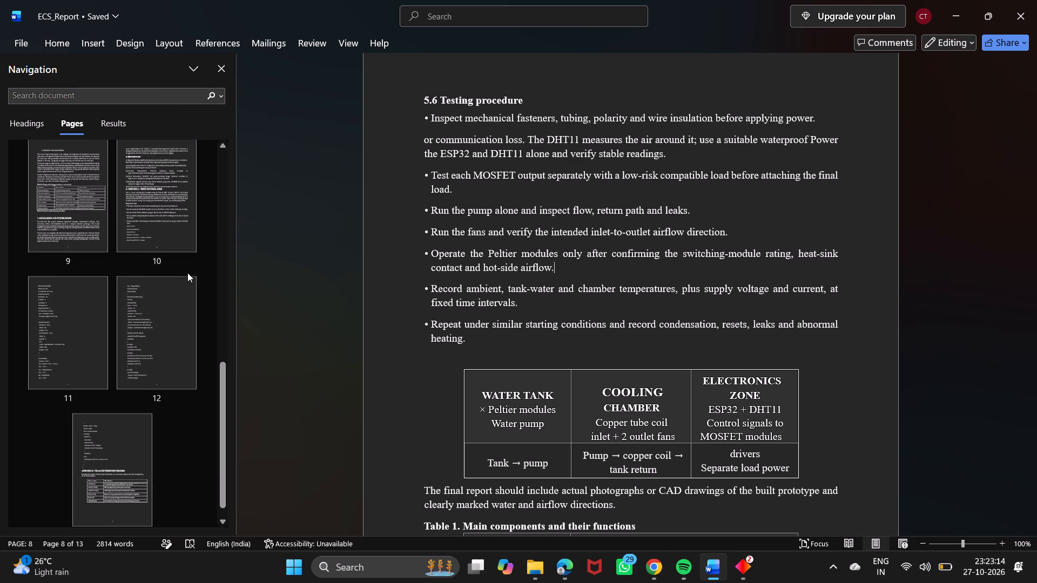
{"action": "scroll", "coordinate": [187, 273], "scroll_direction": "down", "scroll_amount": 1}
{"action": "scroll", "coordinate": [403, 239], "scroll_direction": "up", "scroll_amount": 2}
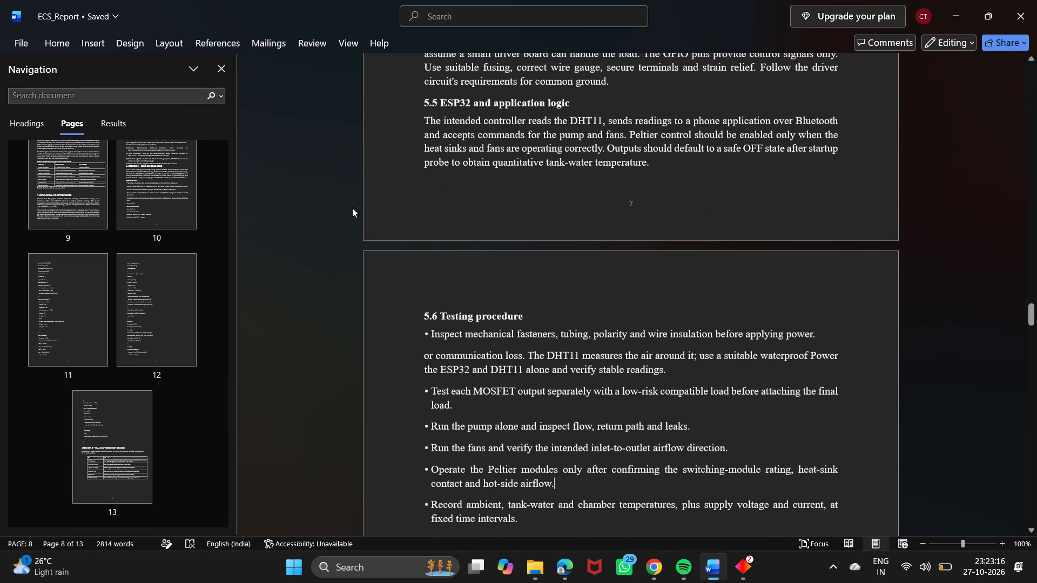
{"action": "left_click", "coordinate": [59, 185]}
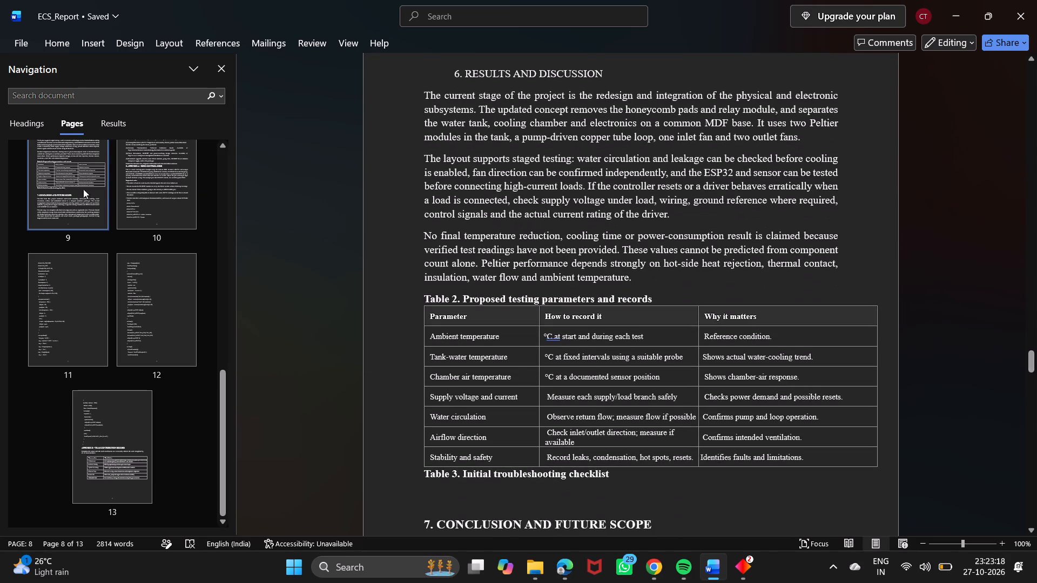
{"action": "left_click", "coordinate": [187, 189]}
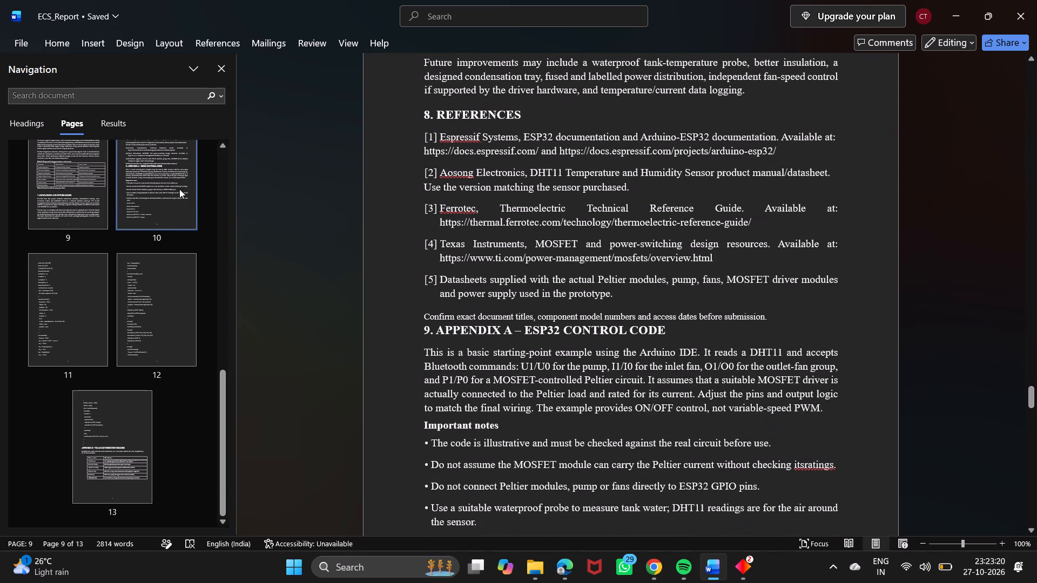
{"action": "scroll", "coordinate": [175, 188], "scroll_direction": "up", "scroll_amount": 4}
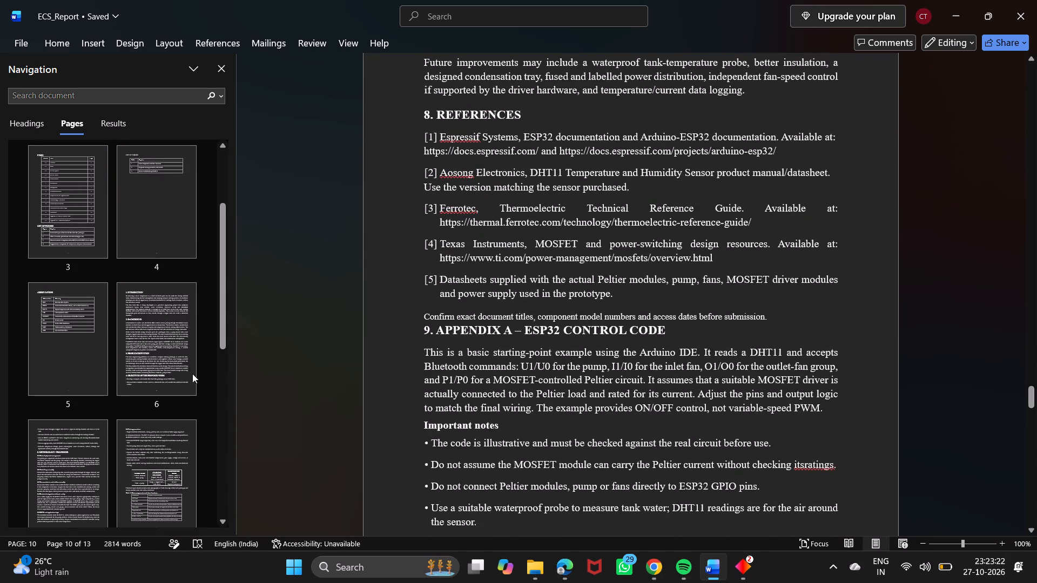
{"action": "left_click_drag", "start_coordinate": [118, 448], "coordinate": [126, 449]}
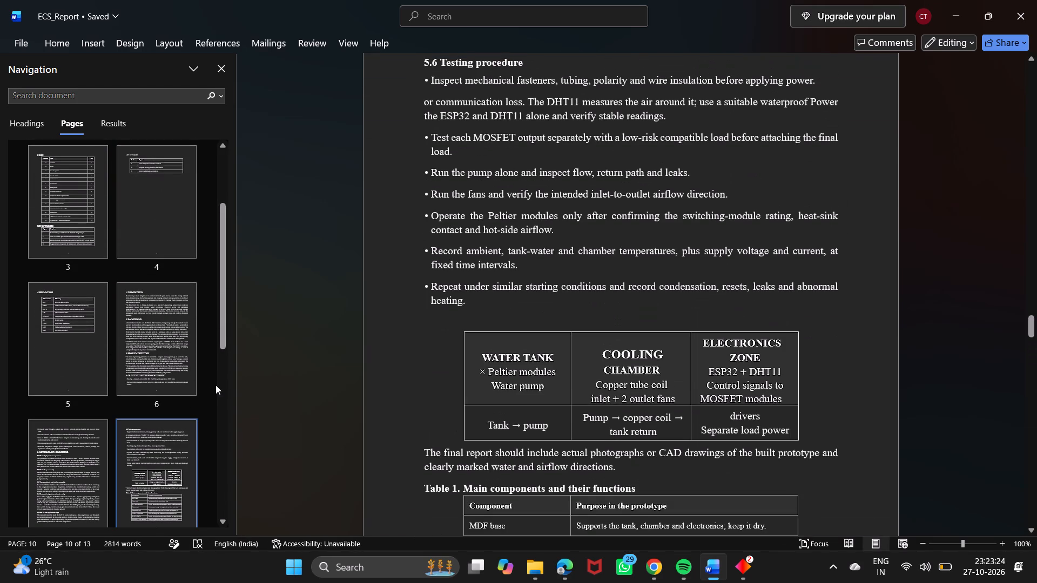
Insert blank lines below the Appendix B team contribution table to start a new blank page 14.
{"action": "scroll", "coordinate": [224, 370], "scroll_direction": "down", "scroll_amount": 3}
{"action": "scroll", "coordinate": [145, 334], "scroll_direction": "down", "scroll_amount": 2}
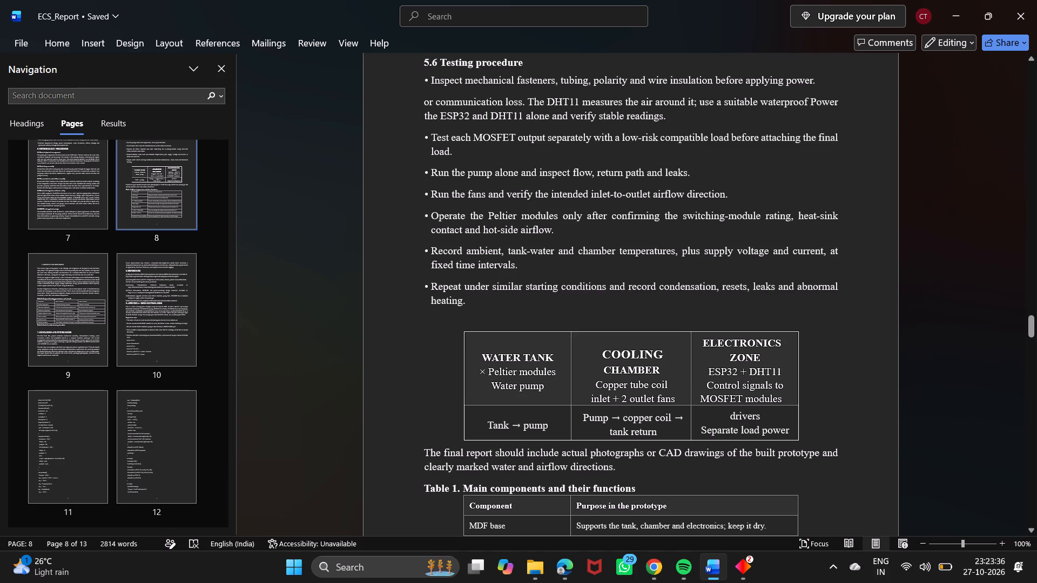
{"action": "scroll", "coordinate": [346, 152], "scroll_direction": "down", "scroll_amount": 20}
{"action": "scroll", "coordinate": [346, 152], "scroll_direction": "down", "scroll_amount": 20}
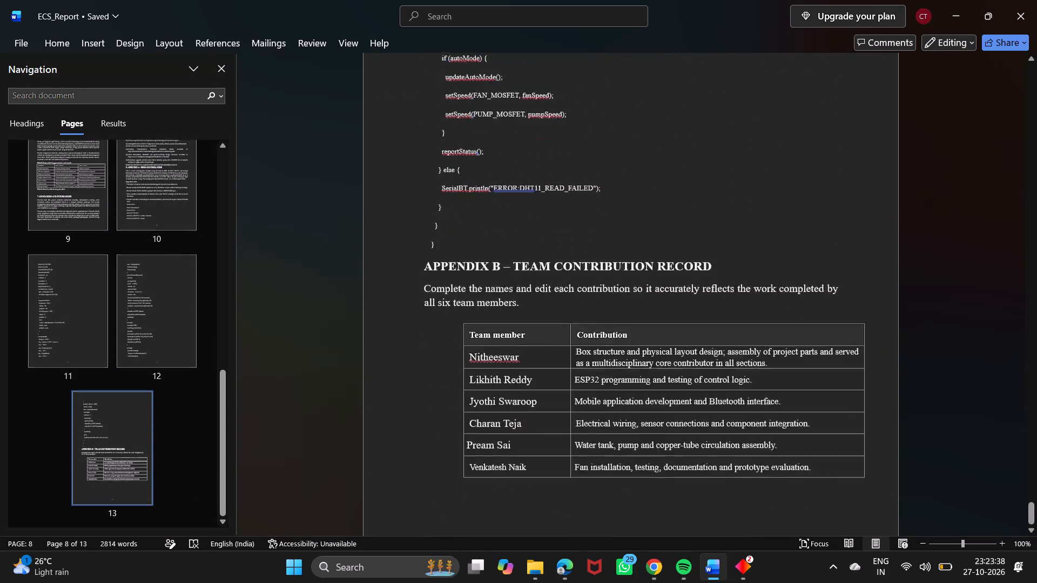
{"action": "scroll", "coordinate": [383, 134], "scroll_direction": "down", "scroll_amount": 13}
{"action": "right_click", "coordinate": [987, 465]}
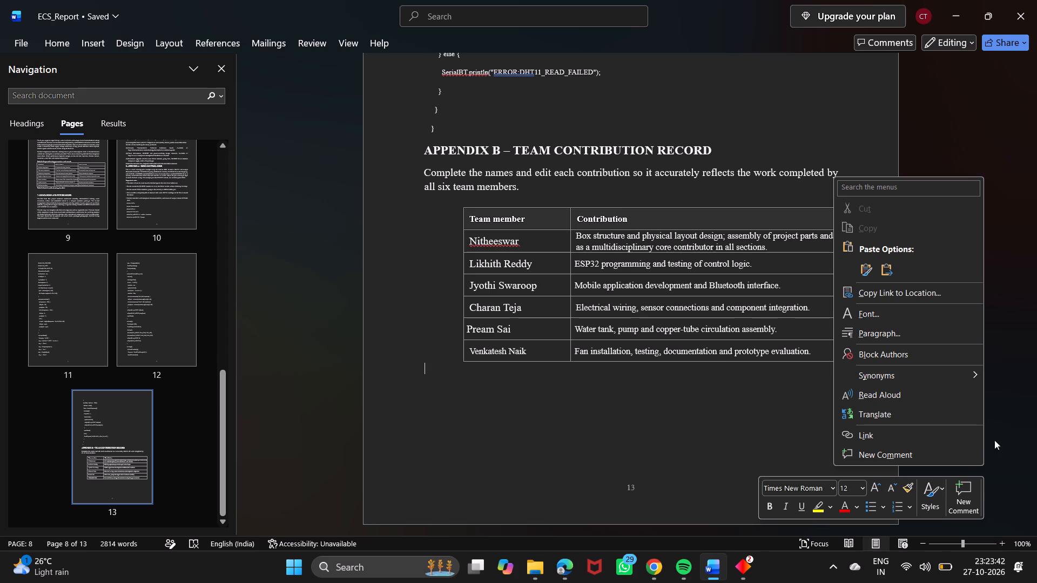
{"action": "left_click", "coordinate": [1029, 397]}
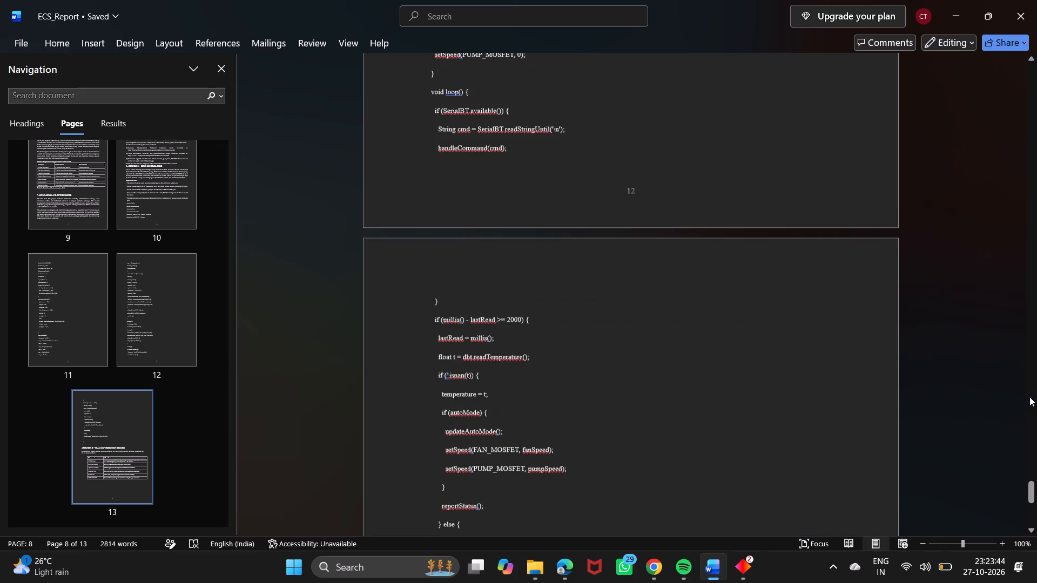
{"action": "scroll", "coordinate": [1031, 370], "scroll_direction": "down", "scroll_amount": 12}
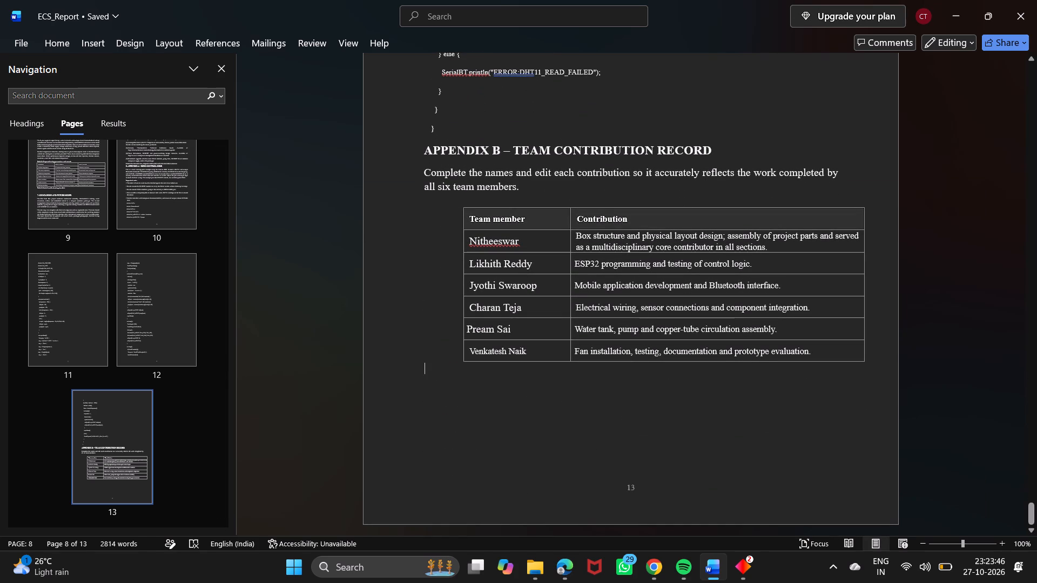
{"action": "key", "text": "Return"}
{"action": "key", "text": "Return"}
{"action": "key", "text": "Return"}
{"action": "key", "text": "Return"}
{"action": "key", "text": "Return"}
{"action": "key", "text": "Return"}
{"action": "key", "text": "Return"}
{"action": "key", "text": "Return"}
{"action": "key", "text": "Return"}
{"action": "key", "text": "Return"}
{"action": "key", "text": "Return"}
{"action": "key", "text": "Return"}
{"action": "key", "text": "Return"}
{"action": "key", "text": "Return"}
{"action": "key", "text": "Return"}
{"action": "key", "text": "Return"}
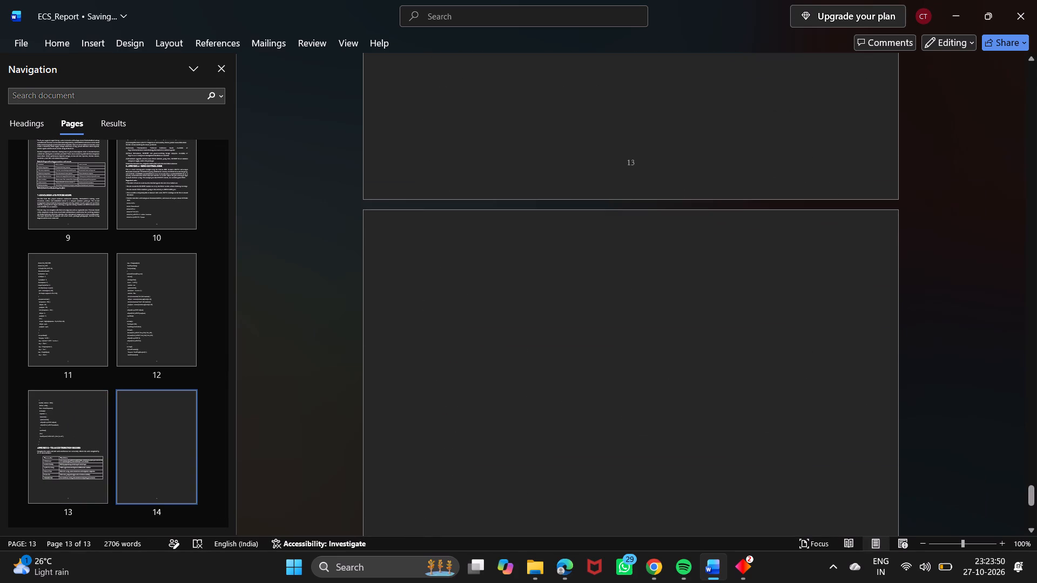
{"action": "key", "text": "BackSpace"}
Remove the extra blank lines on page 14 back to the top of the page.
{"action": "key", "text": "BackSpace"}
{"action": "key", "text": "BackSpace"}
{"action": "key", "text": "BackSpace"}
{"action": "key", "text": "BackSpace"}
{"action": "key", "text": "BackSpace"}
{"action": "key", "text": "BackSpace"}
{"action": "key", "text": "BackSpace"}
{"action": "key", "text": "BackSpace"}
{"action": "key", "text": "BackSpace"}
{"action": "key", "text": "BackSpace"}
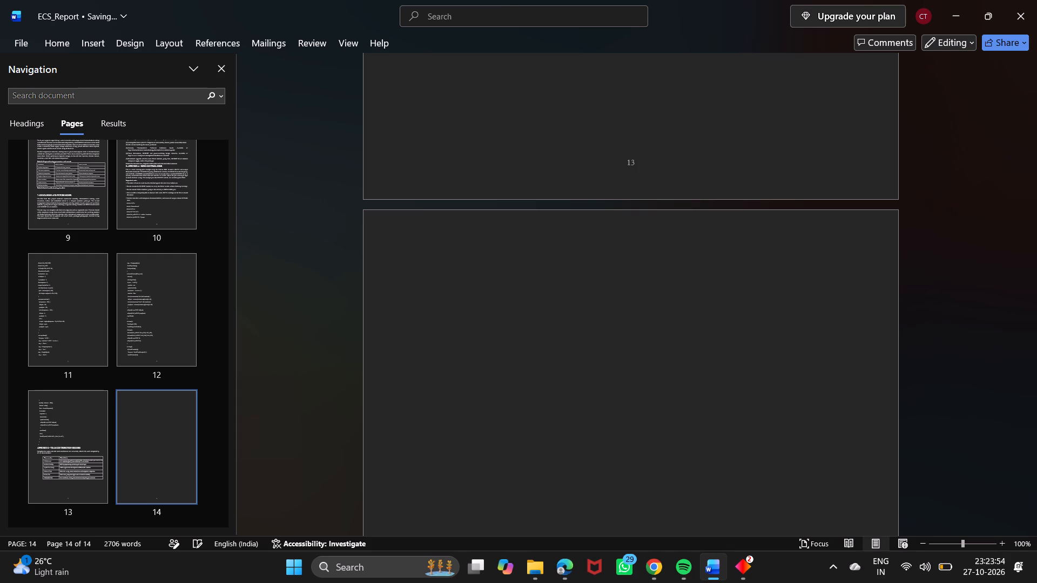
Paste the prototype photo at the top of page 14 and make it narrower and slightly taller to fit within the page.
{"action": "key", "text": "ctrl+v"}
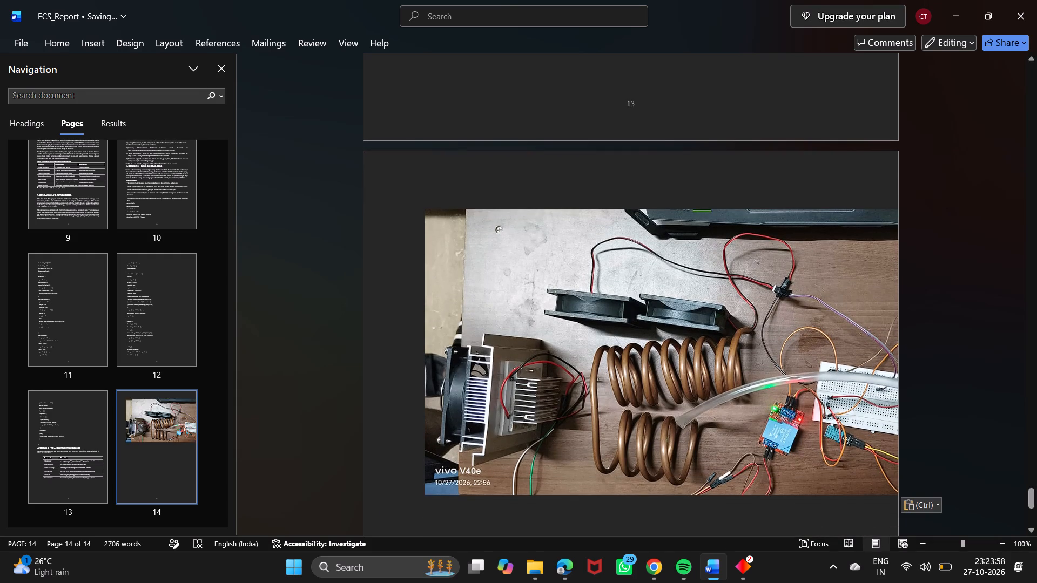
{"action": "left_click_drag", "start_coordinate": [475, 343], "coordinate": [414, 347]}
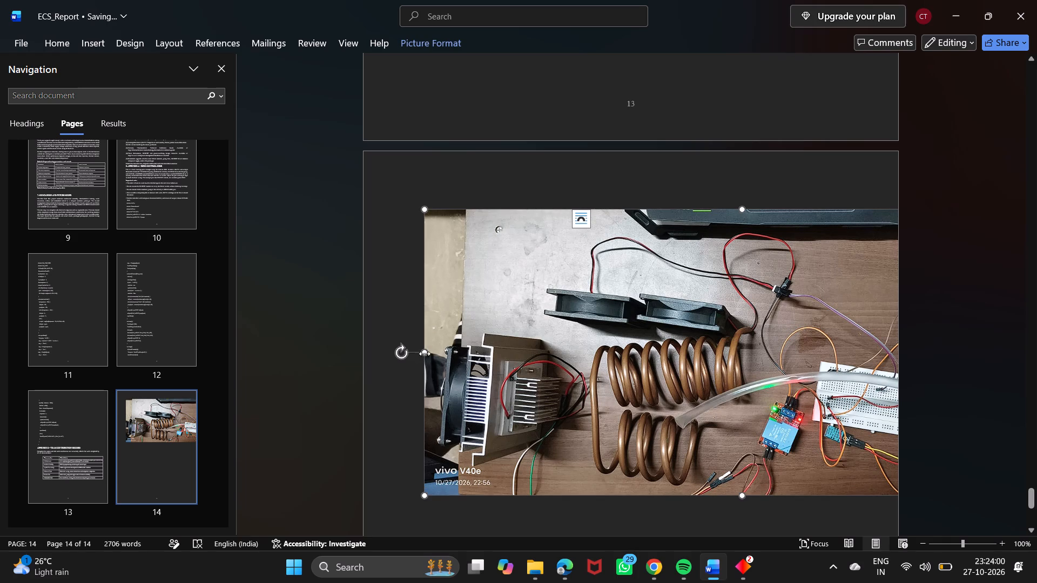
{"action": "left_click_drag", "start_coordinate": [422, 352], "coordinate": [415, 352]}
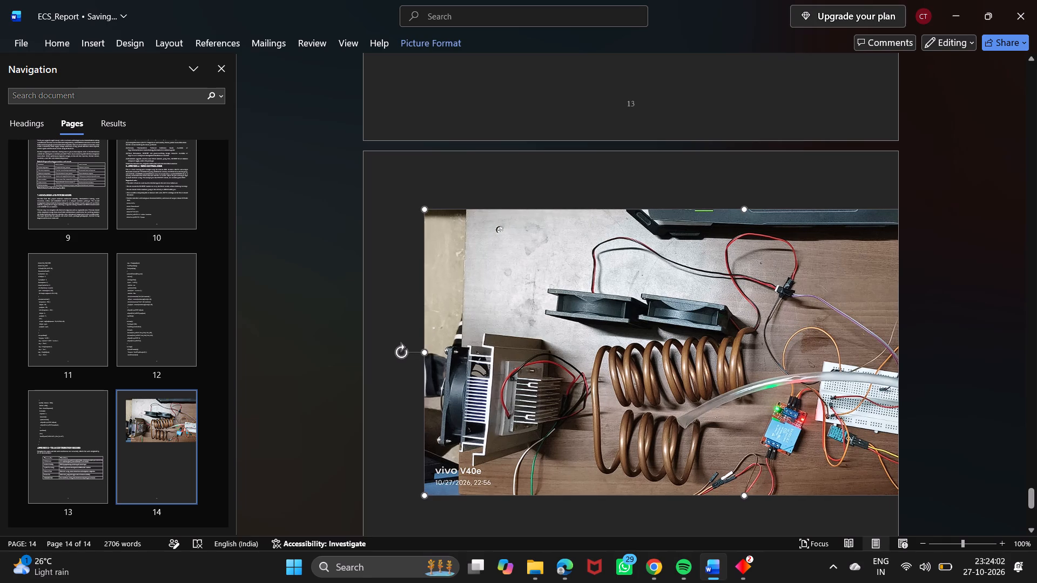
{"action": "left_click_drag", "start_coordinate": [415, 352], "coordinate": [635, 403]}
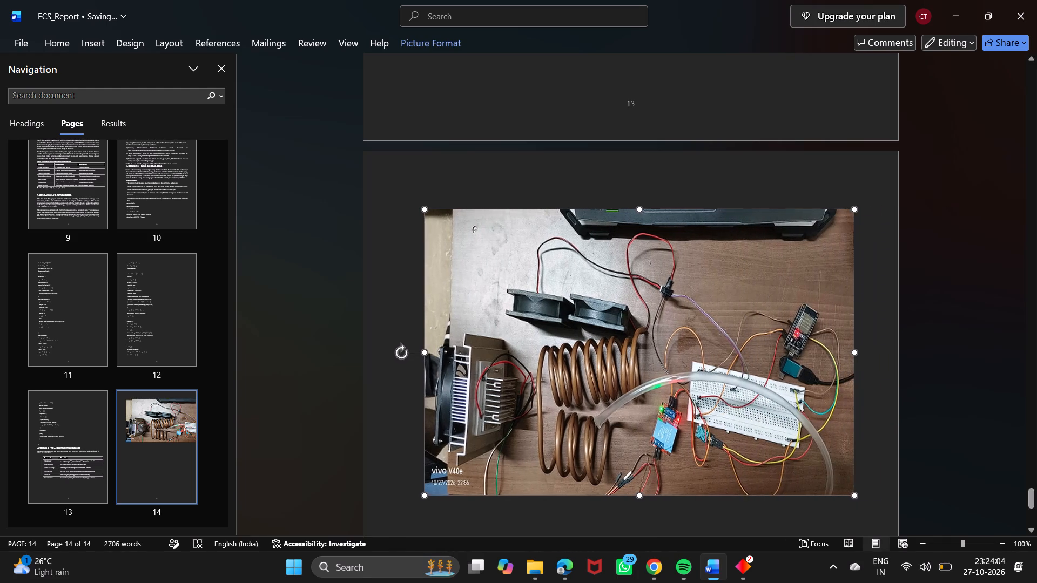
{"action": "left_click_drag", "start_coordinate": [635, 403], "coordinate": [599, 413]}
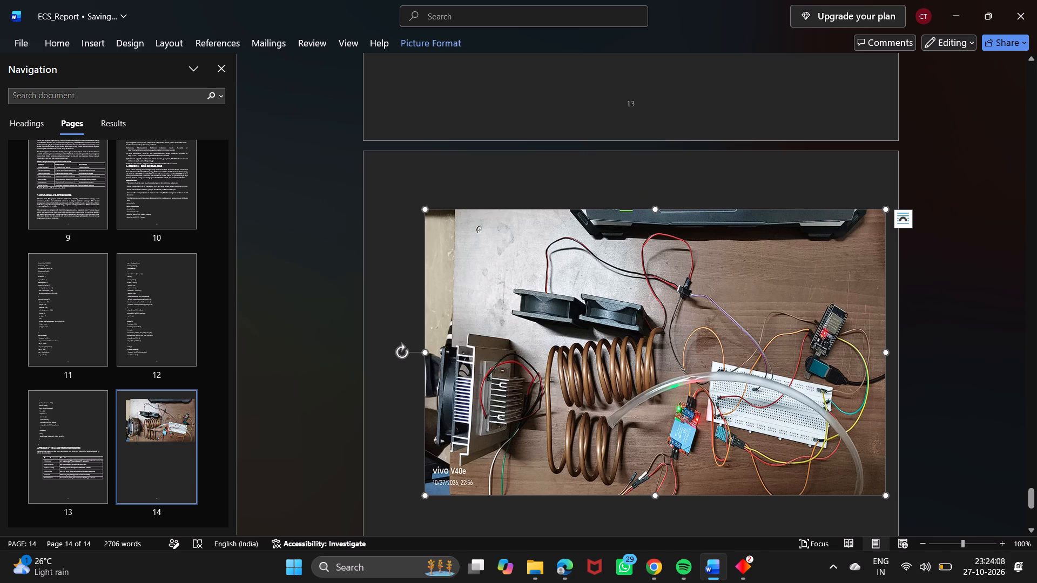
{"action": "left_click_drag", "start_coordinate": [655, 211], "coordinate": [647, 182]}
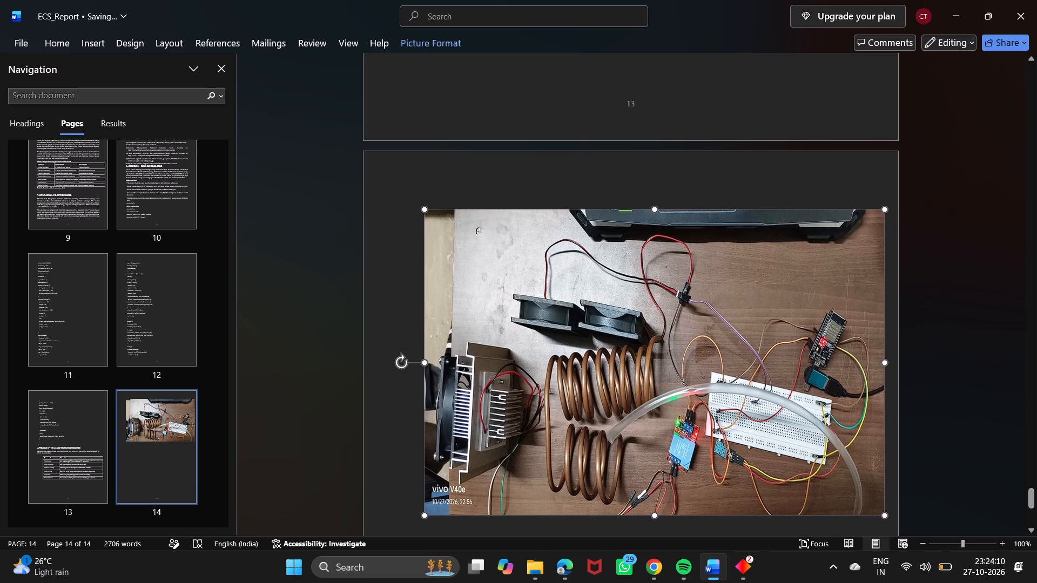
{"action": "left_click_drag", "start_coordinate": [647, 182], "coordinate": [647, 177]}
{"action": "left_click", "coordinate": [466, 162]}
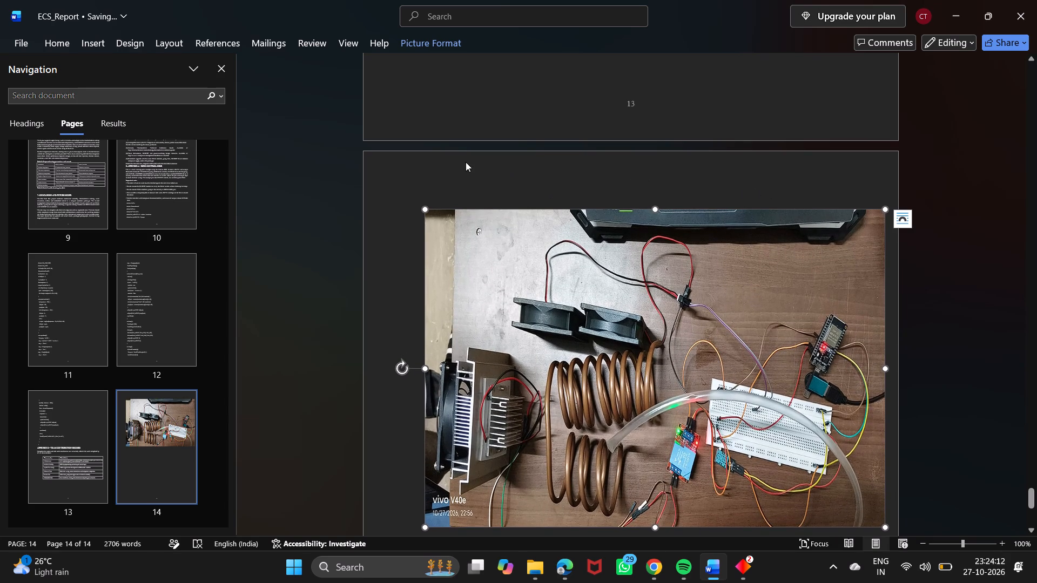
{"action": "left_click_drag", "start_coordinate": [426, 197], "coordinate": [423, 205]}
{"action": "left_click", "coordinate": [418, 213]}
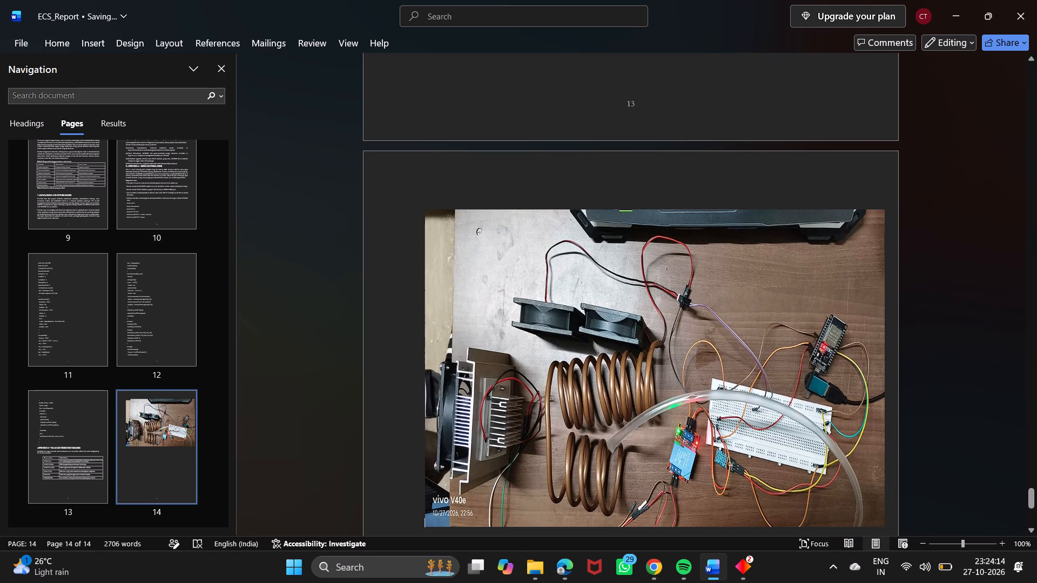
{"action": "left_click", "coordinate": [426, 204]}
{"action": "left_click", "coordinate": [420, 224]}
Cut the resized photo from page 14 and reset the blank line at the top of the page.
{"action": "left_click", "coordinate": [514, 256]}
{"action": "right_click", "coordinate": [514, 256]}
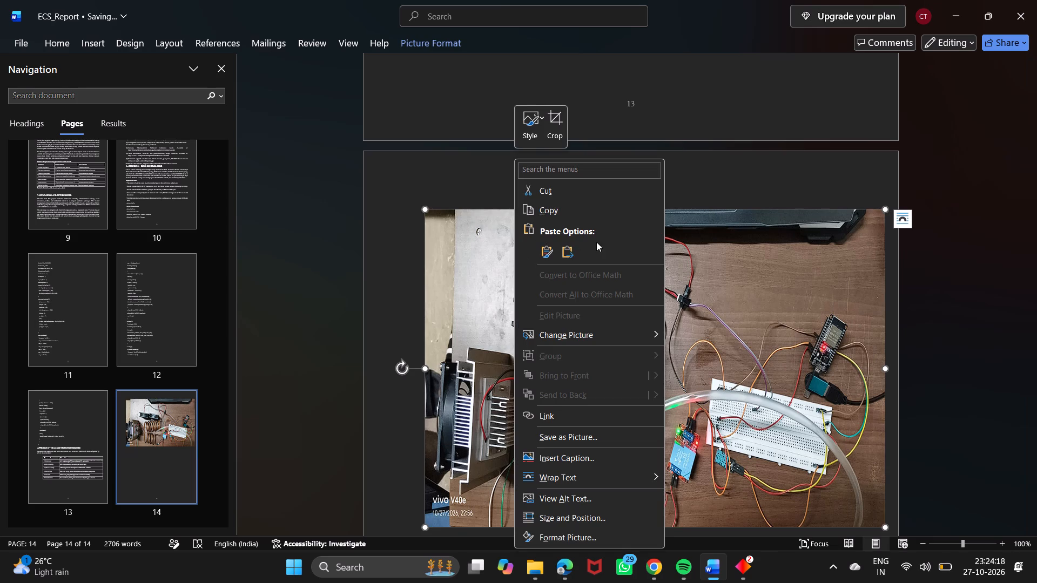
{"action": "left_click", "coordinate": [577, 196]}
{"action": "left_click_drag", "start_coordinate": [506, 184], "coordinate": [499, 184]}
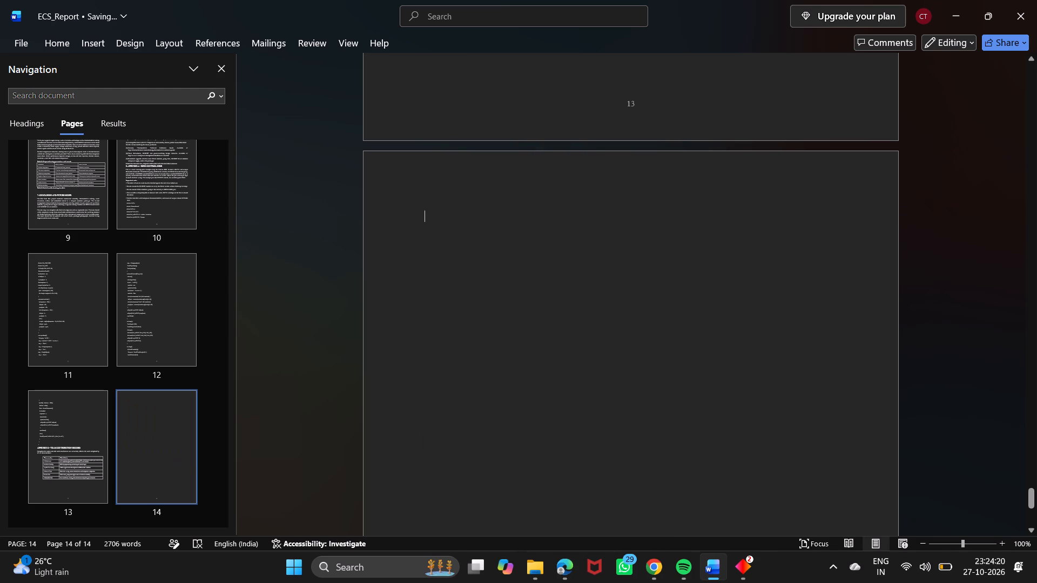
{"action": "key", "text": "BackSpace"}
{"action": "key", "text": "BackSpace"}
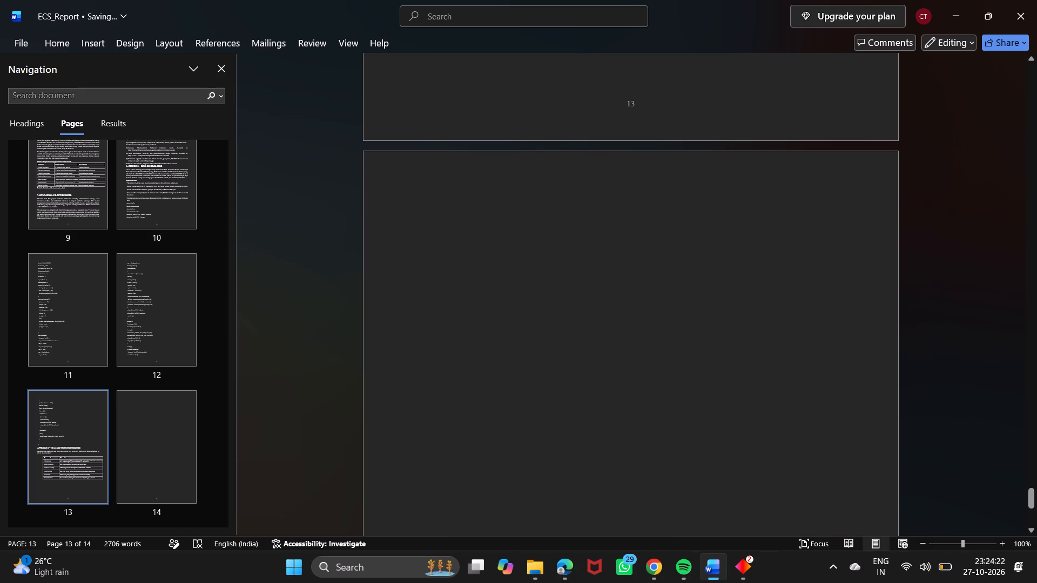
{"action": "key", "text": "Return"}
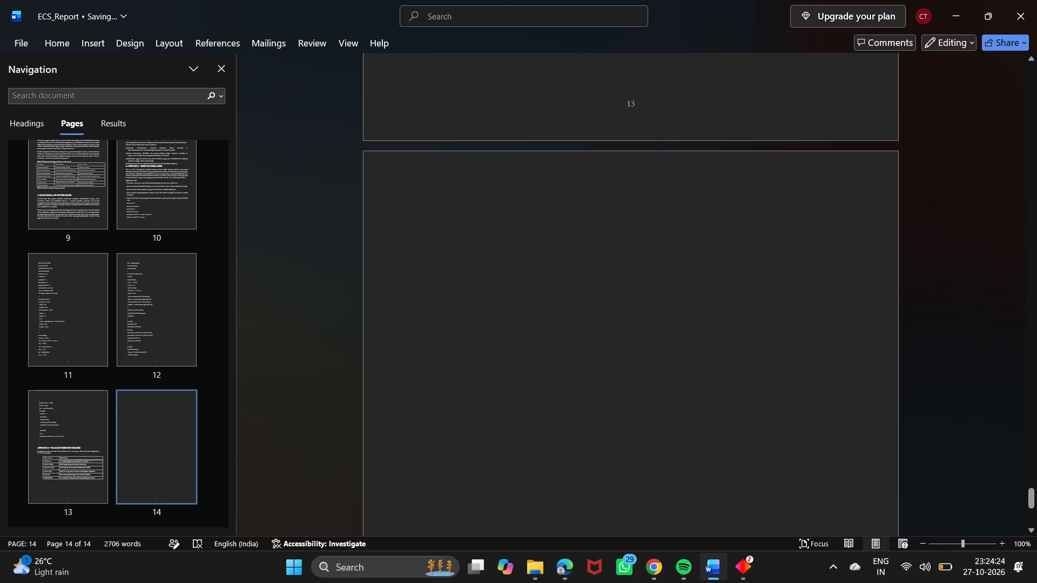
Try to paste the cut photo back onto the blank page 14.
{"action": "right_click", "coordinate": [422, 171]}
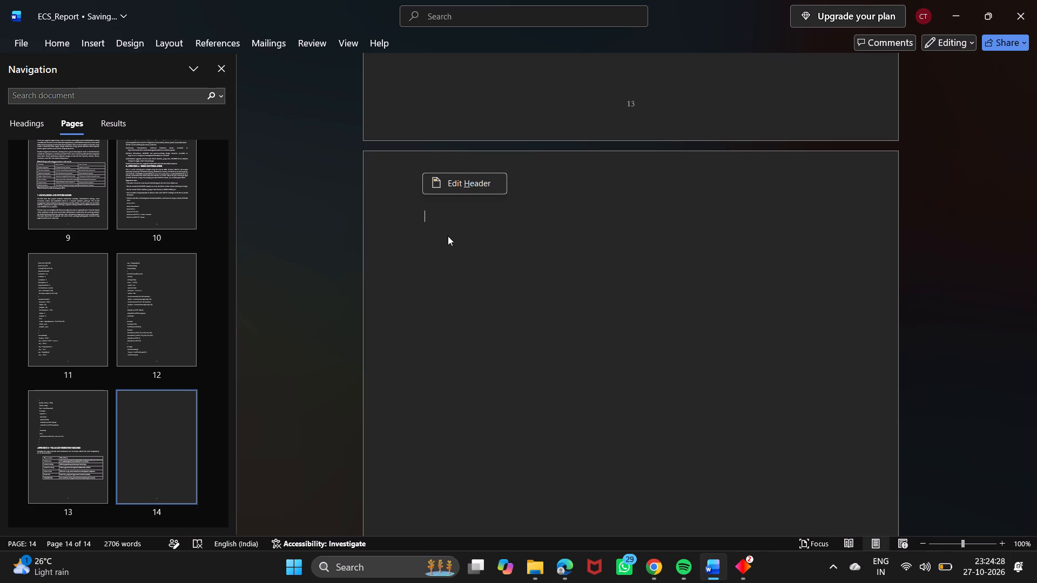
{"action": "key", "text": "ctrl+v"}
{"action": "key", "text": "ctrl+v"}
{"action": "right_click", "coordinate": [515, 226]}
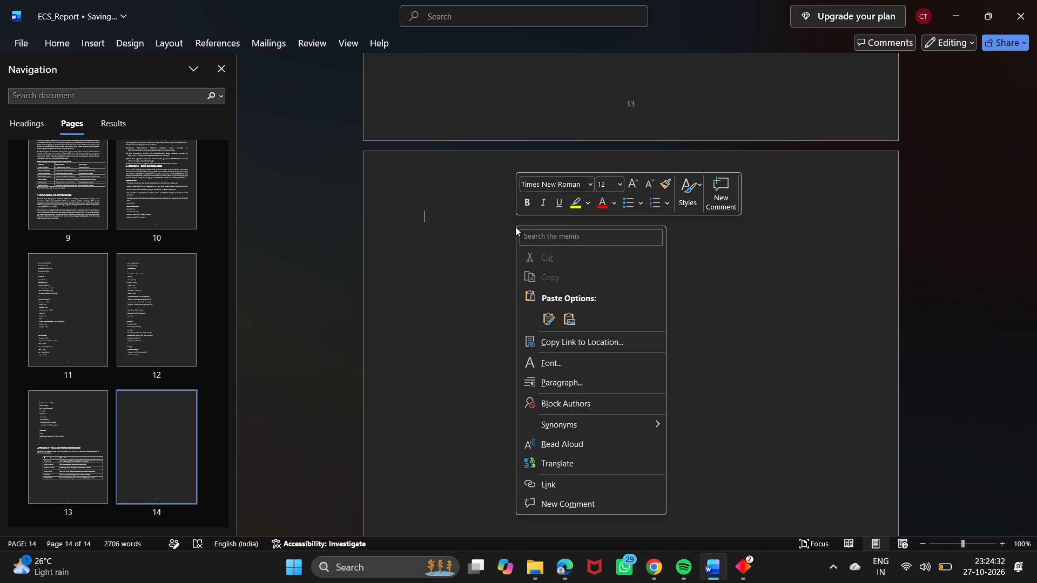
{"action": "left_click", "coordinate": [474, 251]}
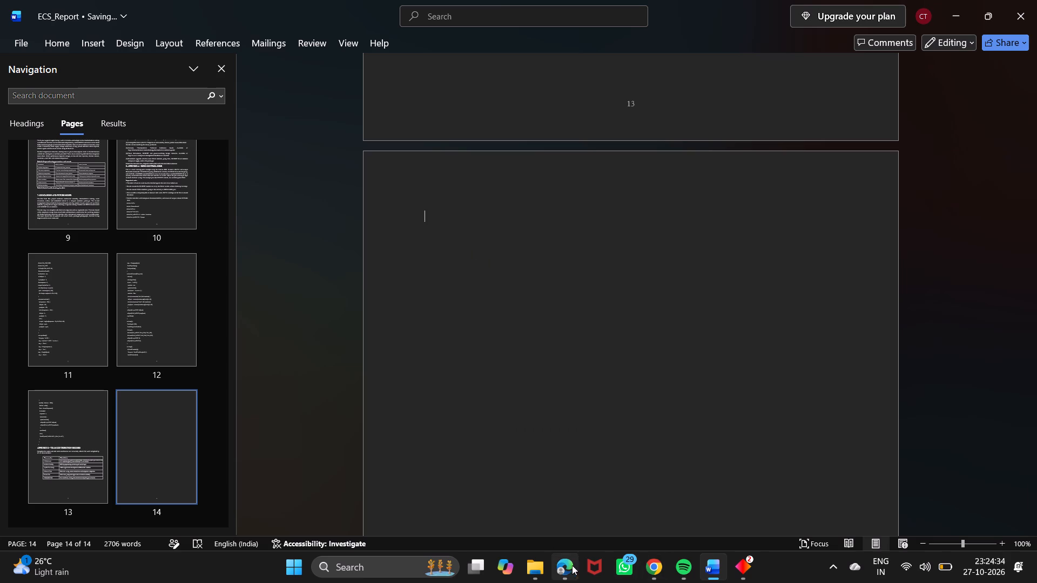
Switch to File Explorer and copy the photo of the copper coils, fans and breadboard from the Gallery.
{"action": "left_click_drag", "start_coordinate": [560, 560], "coordinate": [553, 557]}
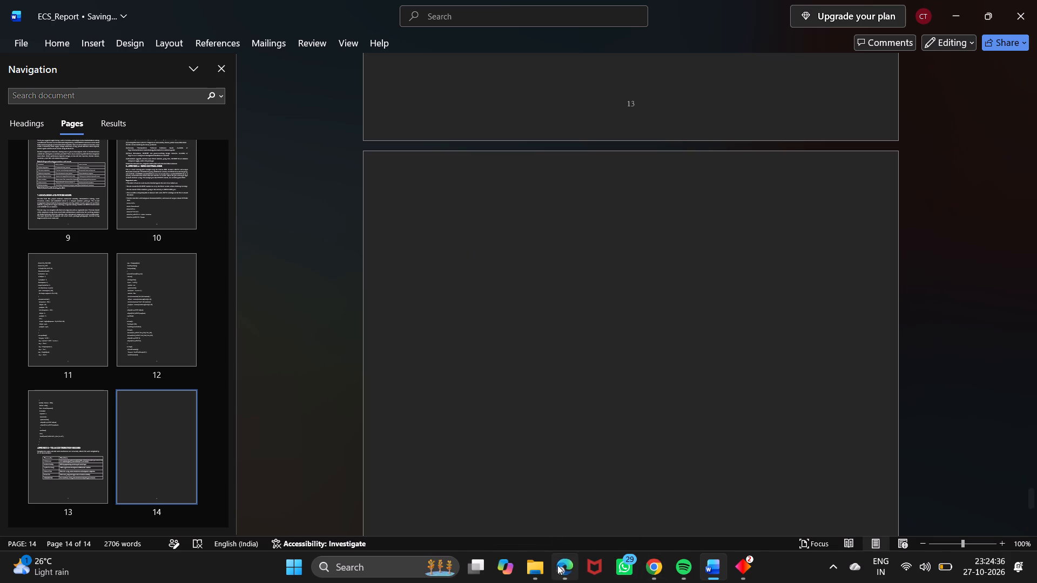
{"action": "left_click", "coordinate": [557, 565]}
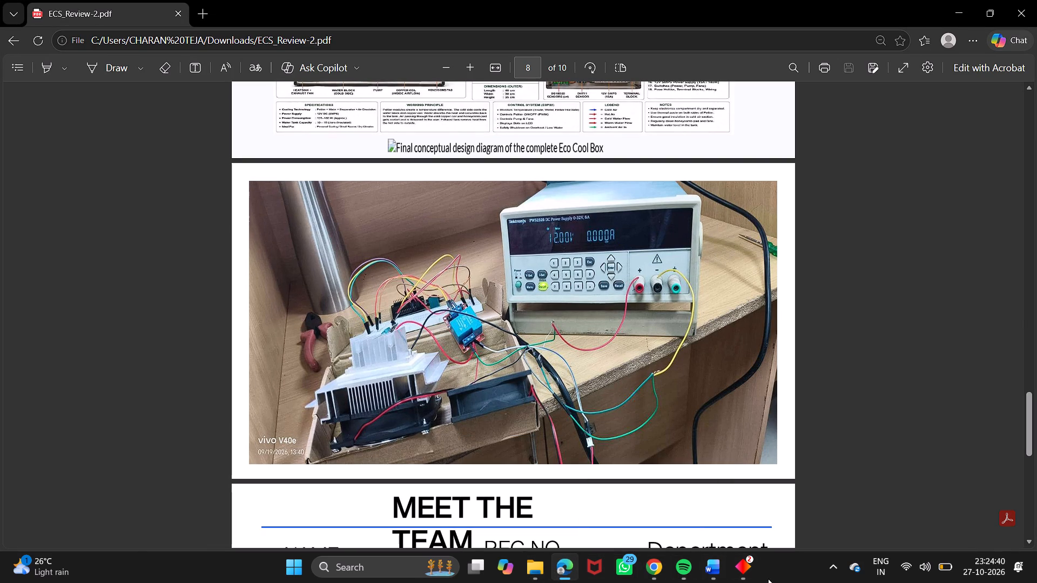
{"action": "left_click", "coordinate": [744, 567]}
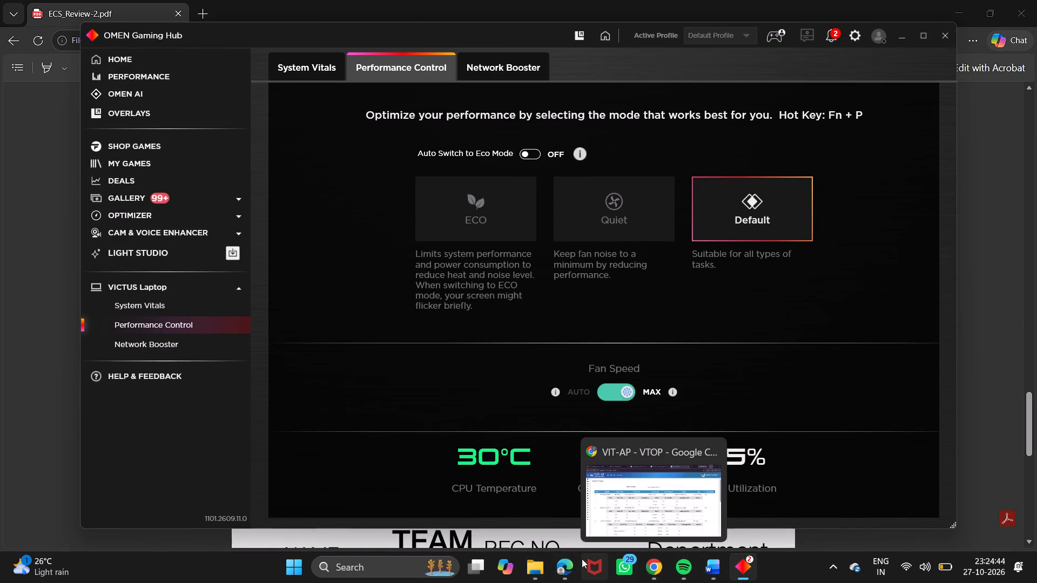
{"action": "left_click", "coordinate": [540, 564]}
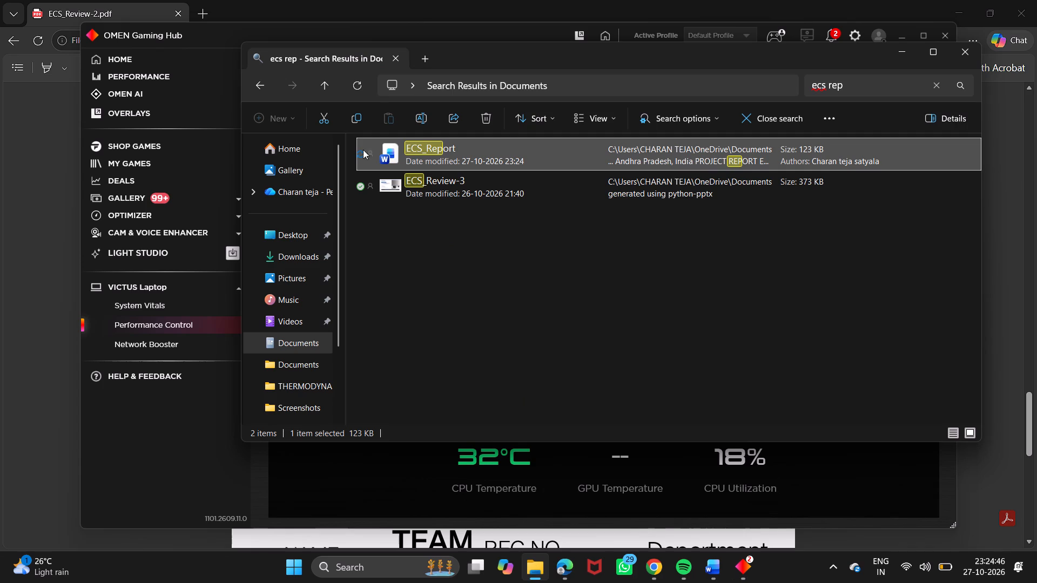
{"action": "left_click", "coordinate": [268, 177]}
{"action": "left_click", "coordinate": [524, 241]}
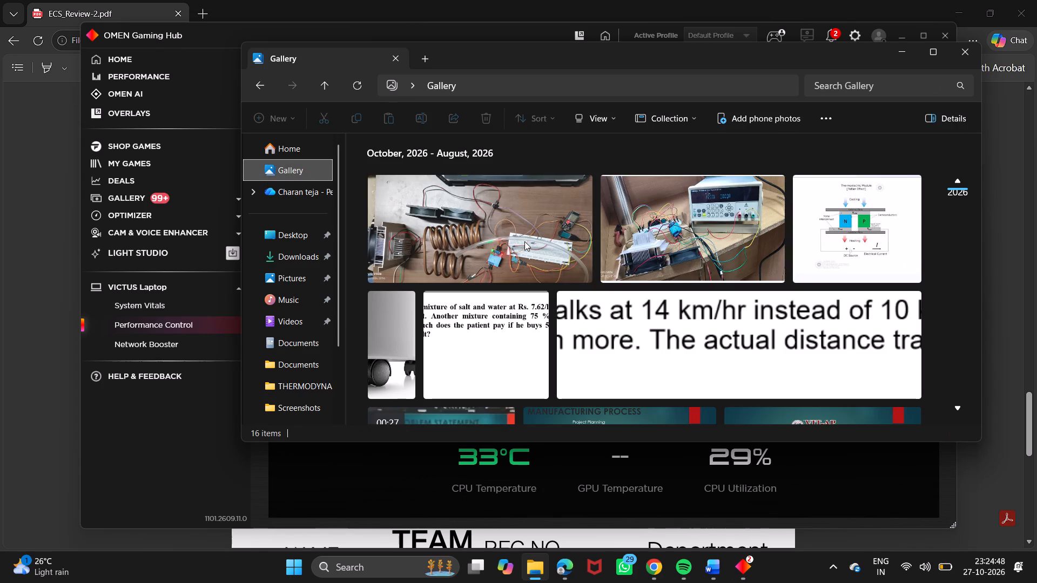
{"action": "right_click", "coordinate": [524, 241]}
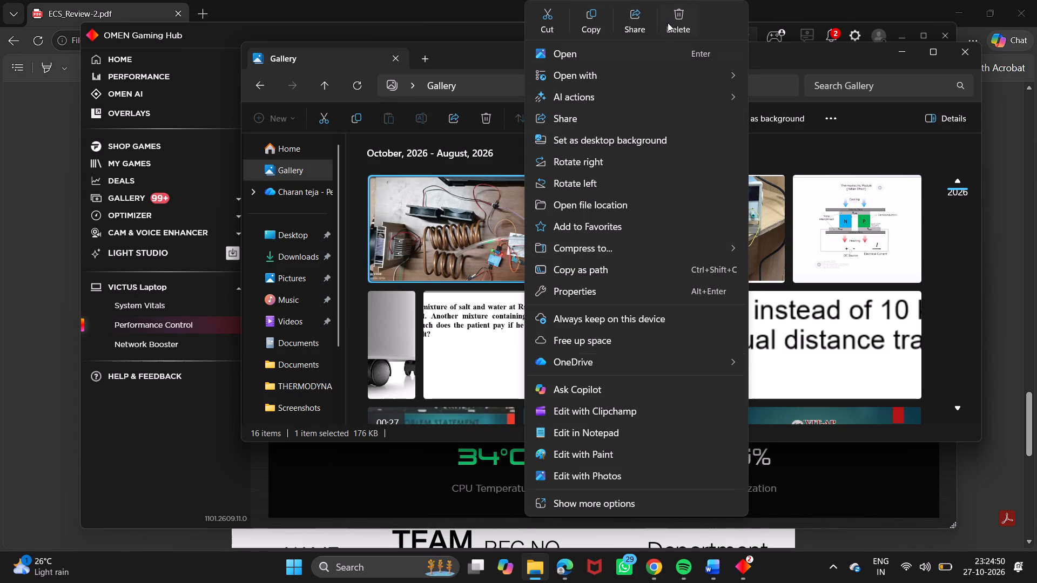
{"action": "left_click", "coordinate": [584, 19]}
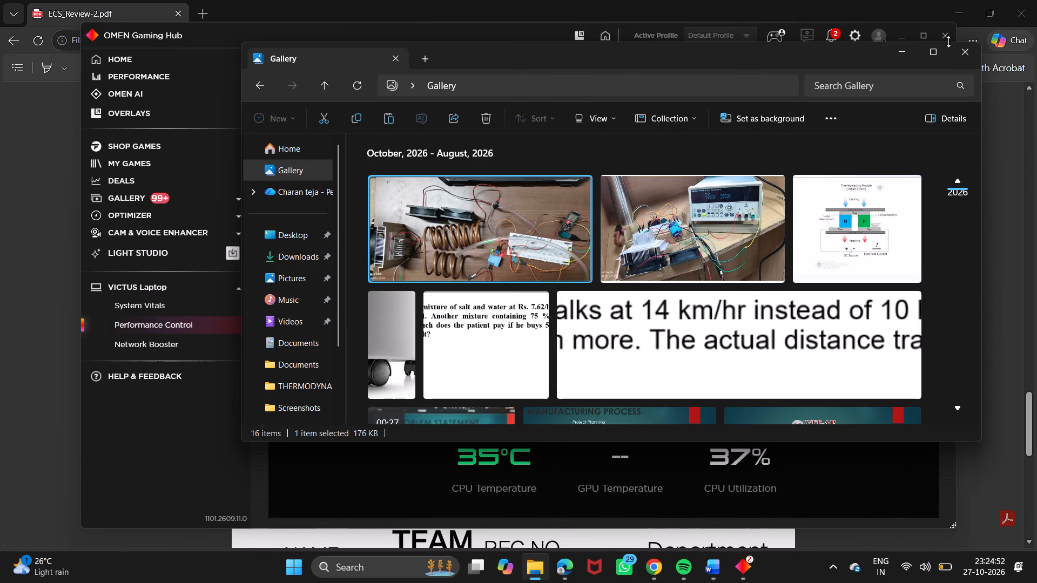
Close the File Explorer, OMEN Gaming Hub and ECS_Review-2.pdf windows and paste the copied photo at the top of the report's page 14.
{"action": "left_click", "coordinate": [977, 56]}
{"action": "left_click", "coordinate": [945, 31]}
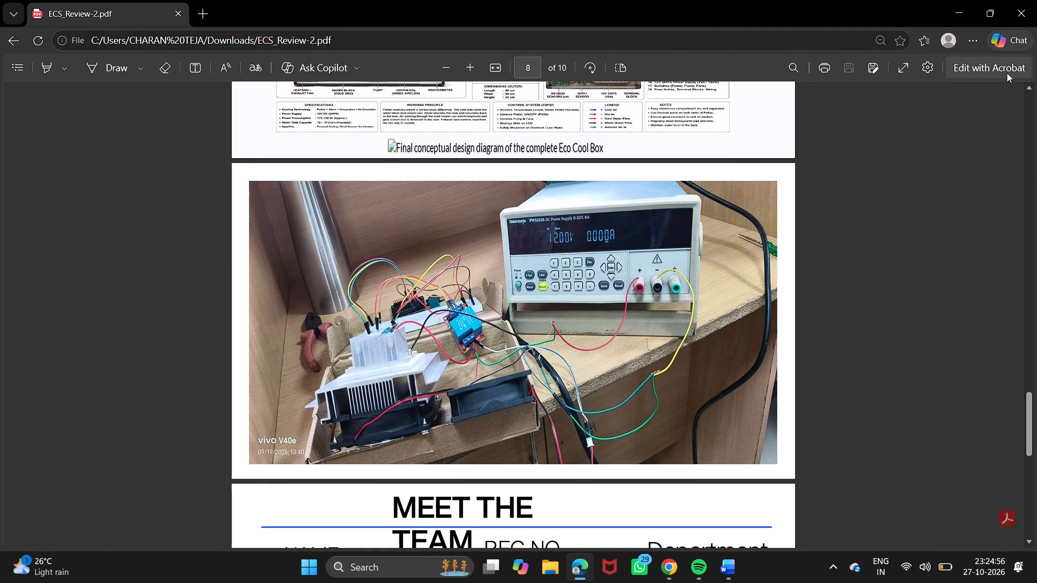
{"action": "left_click", "coordinate": [1036, 0]}
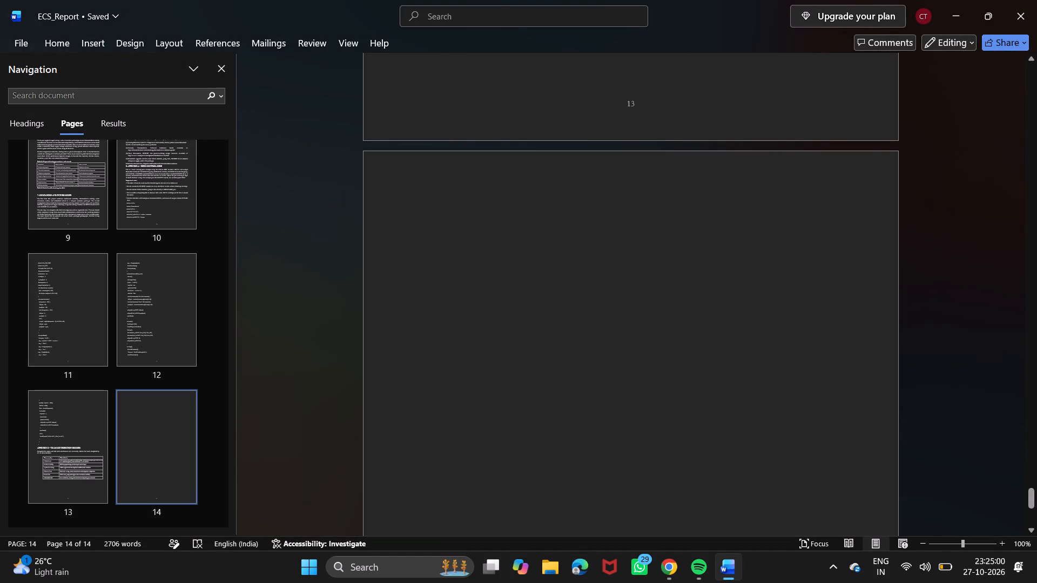
{"action": "key", "text": "ctrl+v"}
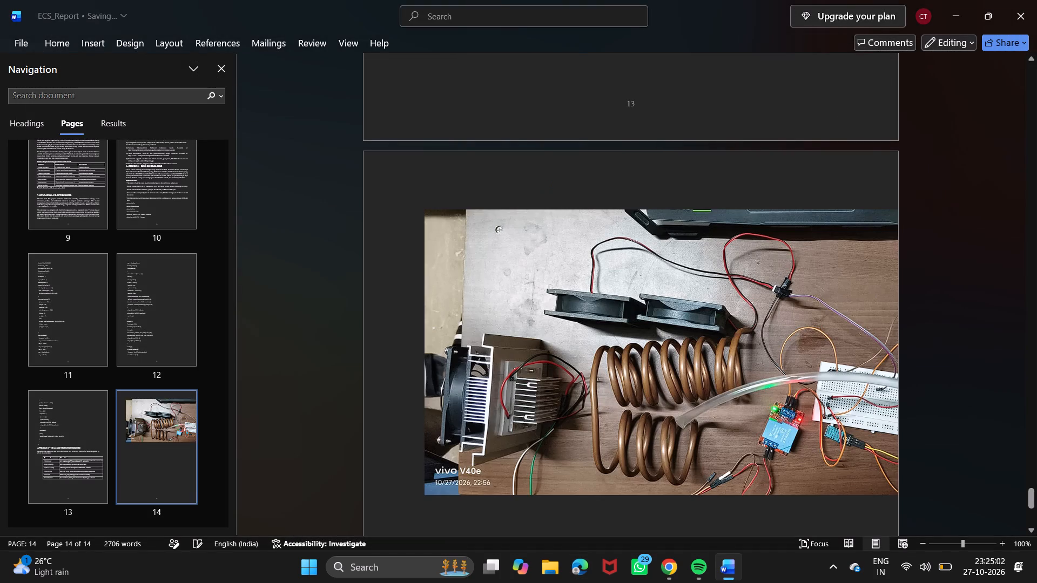
Narrow the pasted photo on page 14 from its outer side edge until its full width fits inside the page.
{"action": "left_click", "coordinate": [423, 325]}
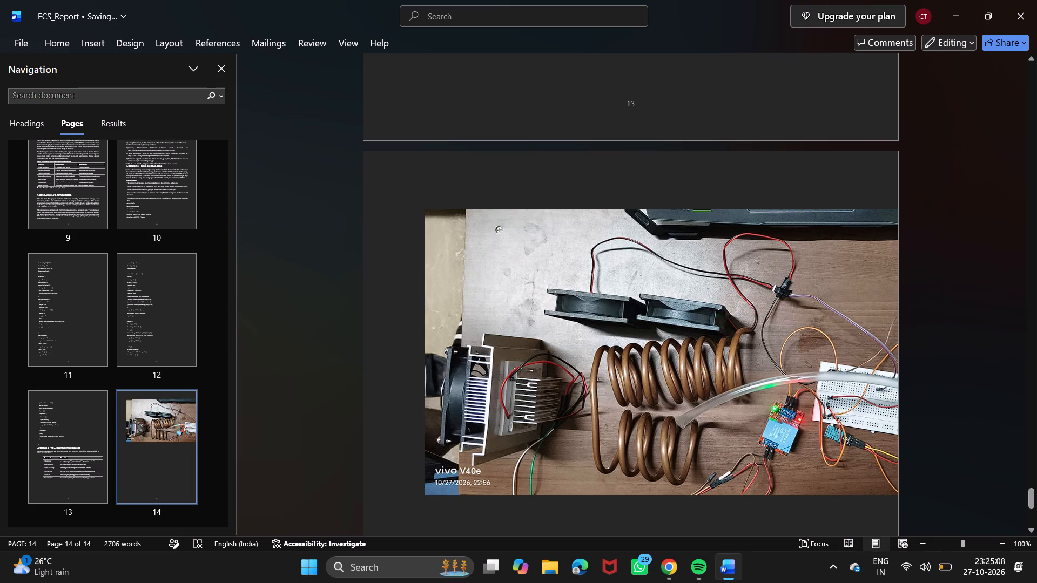
{"action": "left_click_drag", "start_coordinate": [425, 333], "coordinate": [464, 344]}
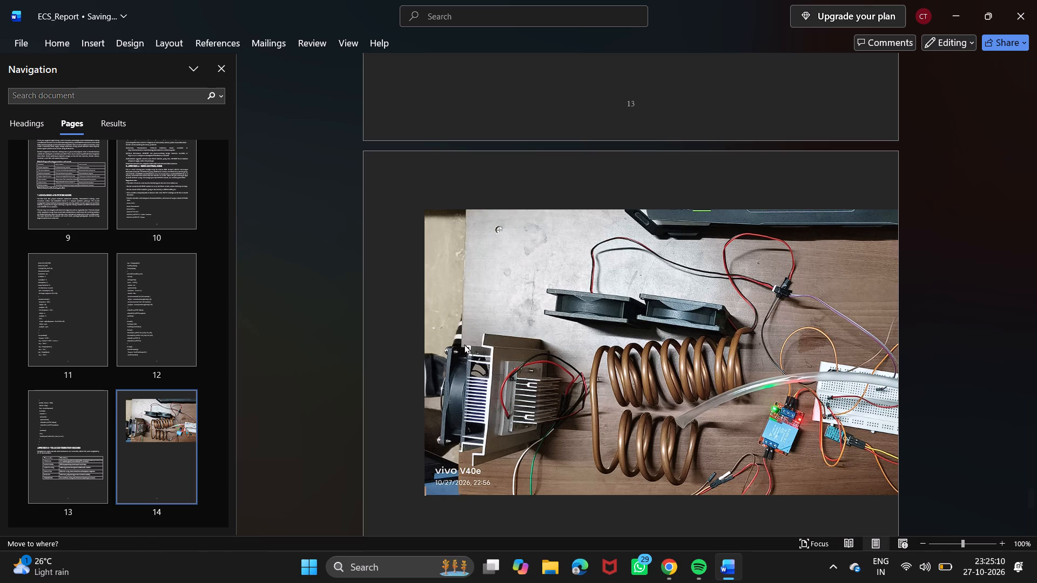
{"action": "left_click_drag", "start_coordinate": [464, 344], "coordinate": [439, 344]}
{"action": "left_click_drag", "start_coordinate": [421, 337], "coordinate": [429, 338]}
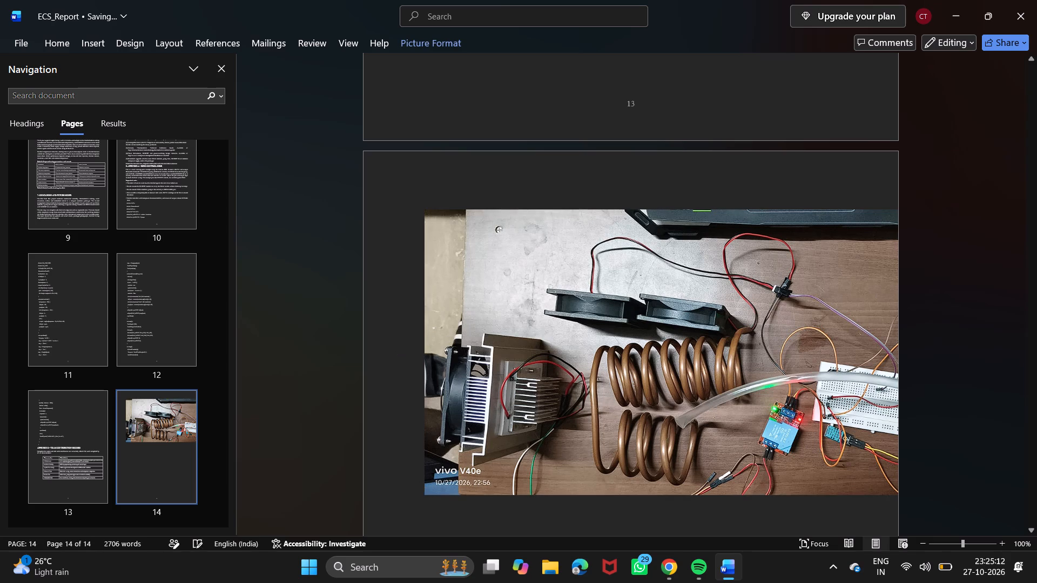
{"action": "left_click_drag", "start_coordinate": [420, 348], "coordinate": [443, 353]}
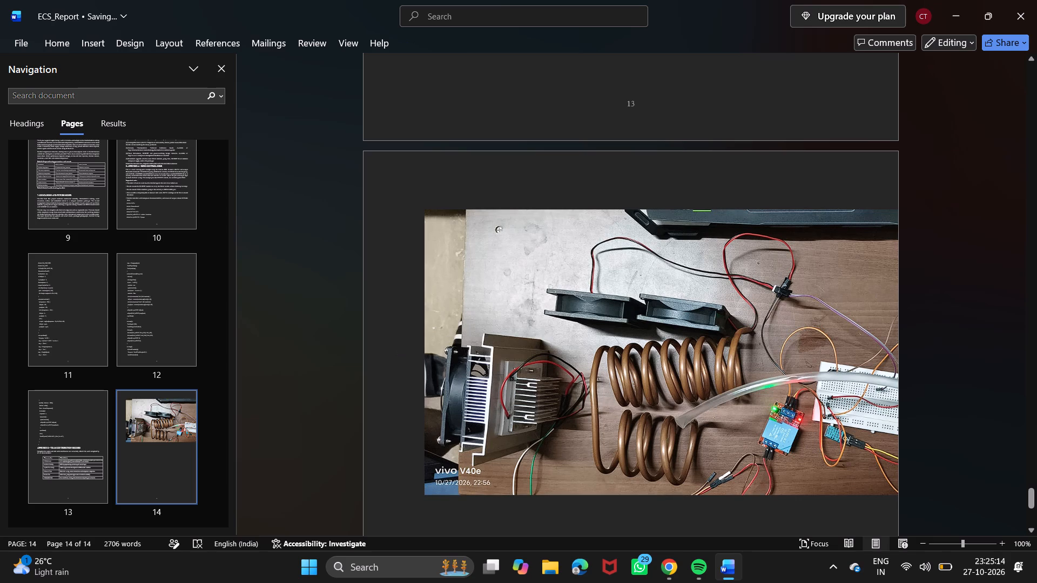
{"action": "left_click", "coordinate": [427, 356]}
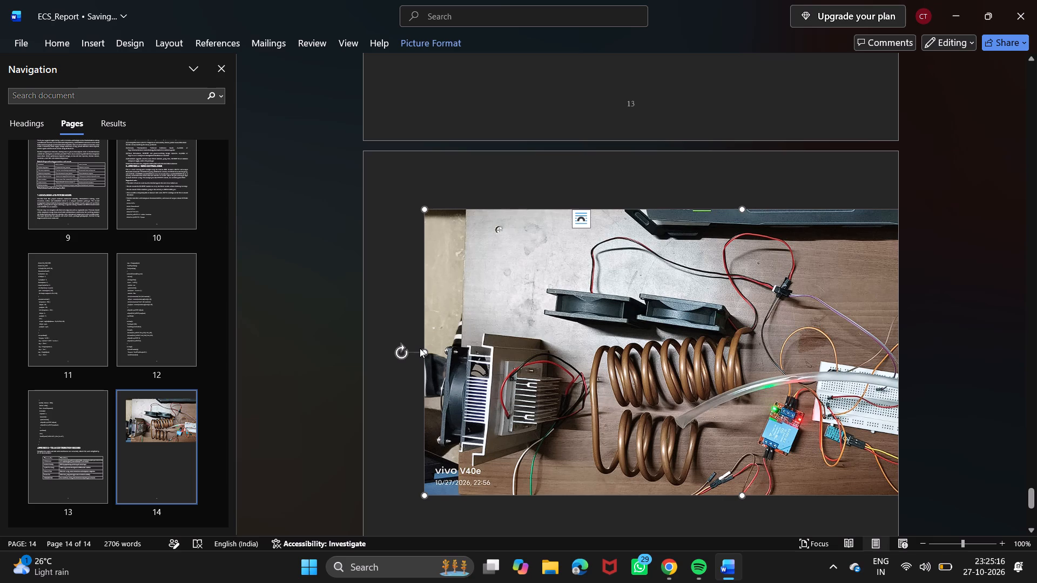
{"action": "left_click_drag", "start_coordinate": [425, 353], "coordinate": [475, 360]}
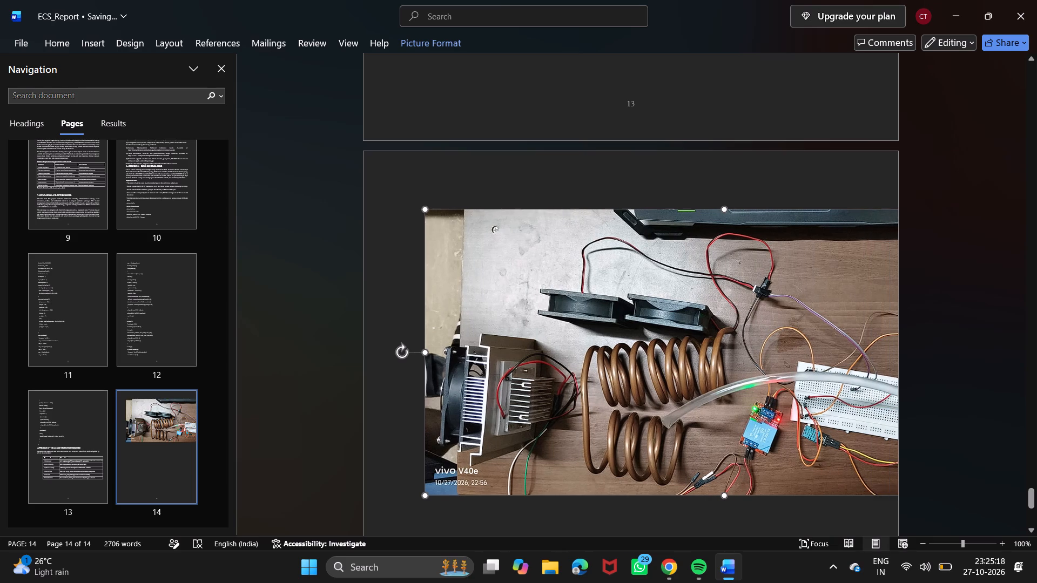
{"action": "left_click_drag", "start_coordinate": [475, 360], "coordinate": [551, 376]}
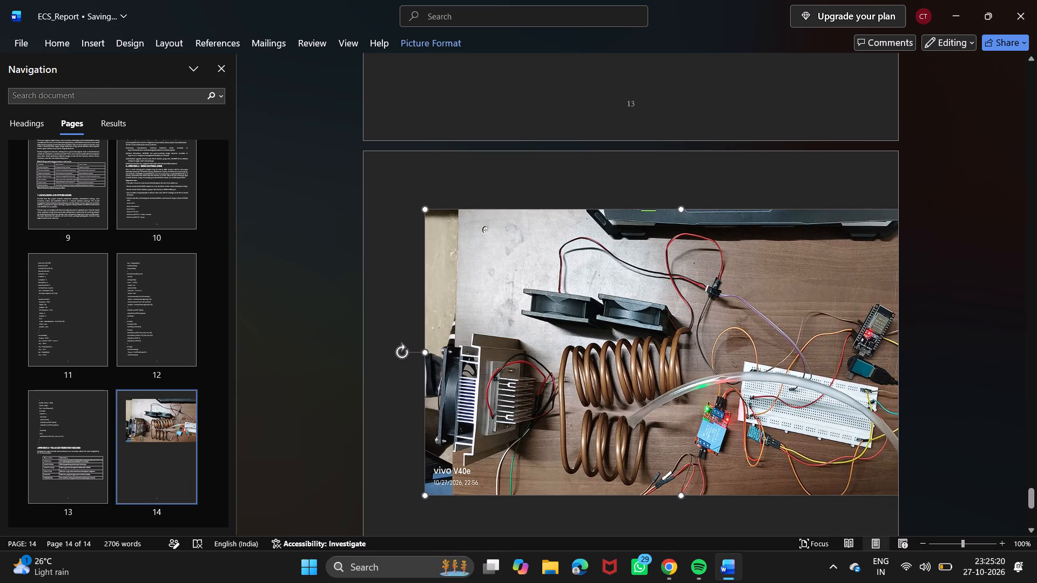
{"action": "left_click_drag", "start_coordinate": [551, 376], "coordinate": [604, 384]}
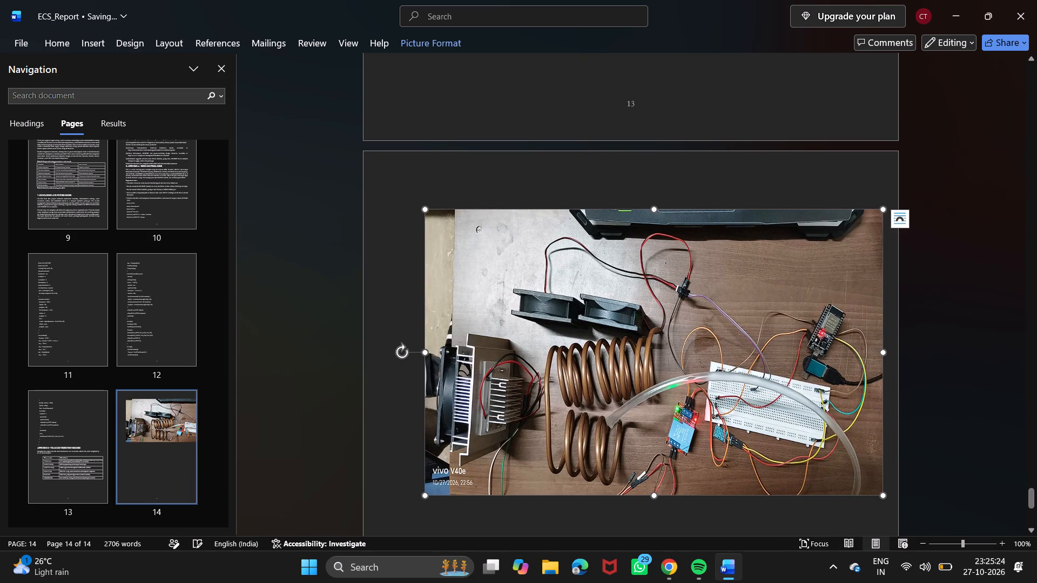
{"action": "left_click", "coordinate": [1020, 306]}
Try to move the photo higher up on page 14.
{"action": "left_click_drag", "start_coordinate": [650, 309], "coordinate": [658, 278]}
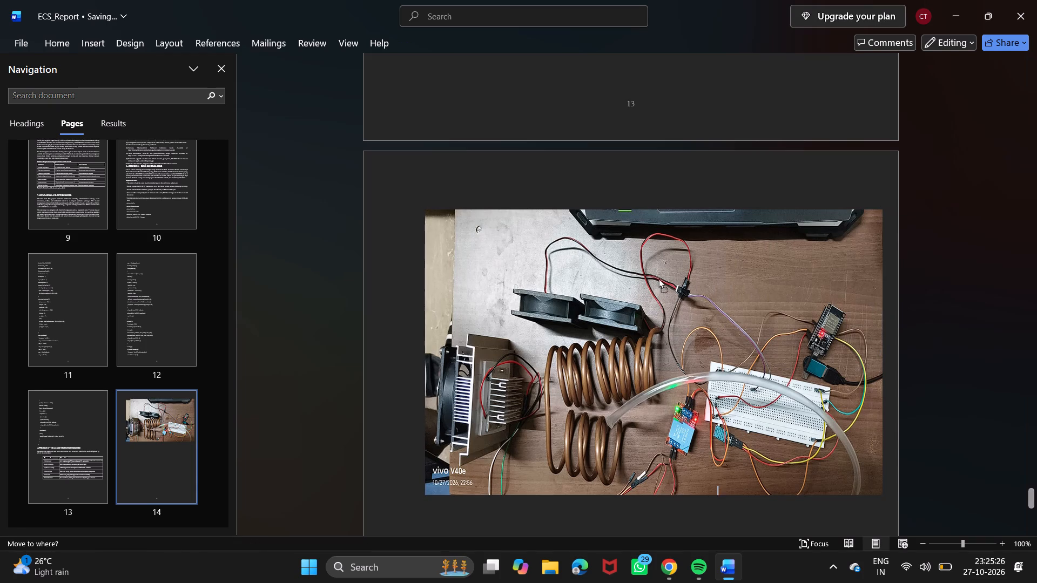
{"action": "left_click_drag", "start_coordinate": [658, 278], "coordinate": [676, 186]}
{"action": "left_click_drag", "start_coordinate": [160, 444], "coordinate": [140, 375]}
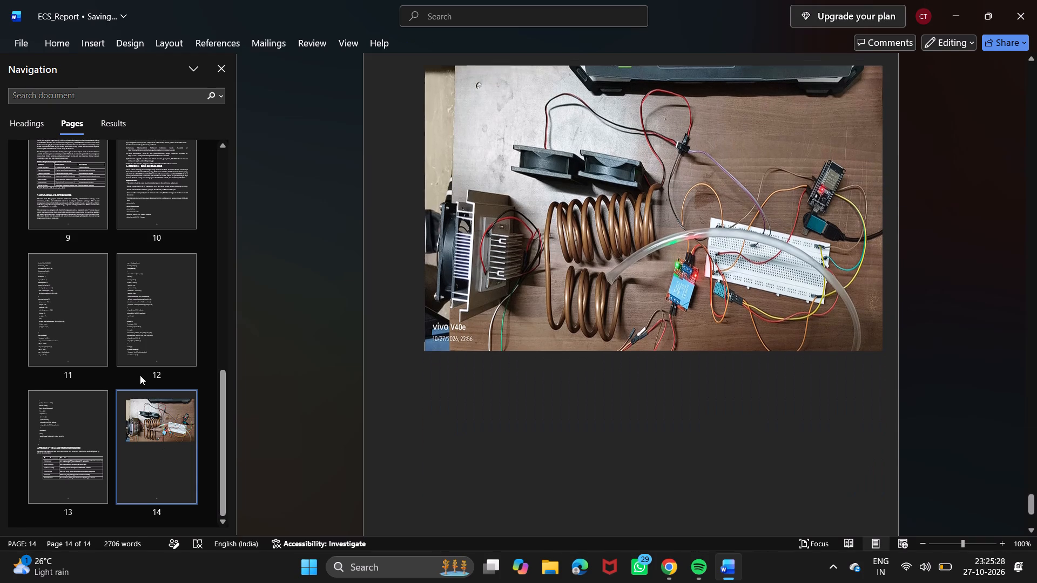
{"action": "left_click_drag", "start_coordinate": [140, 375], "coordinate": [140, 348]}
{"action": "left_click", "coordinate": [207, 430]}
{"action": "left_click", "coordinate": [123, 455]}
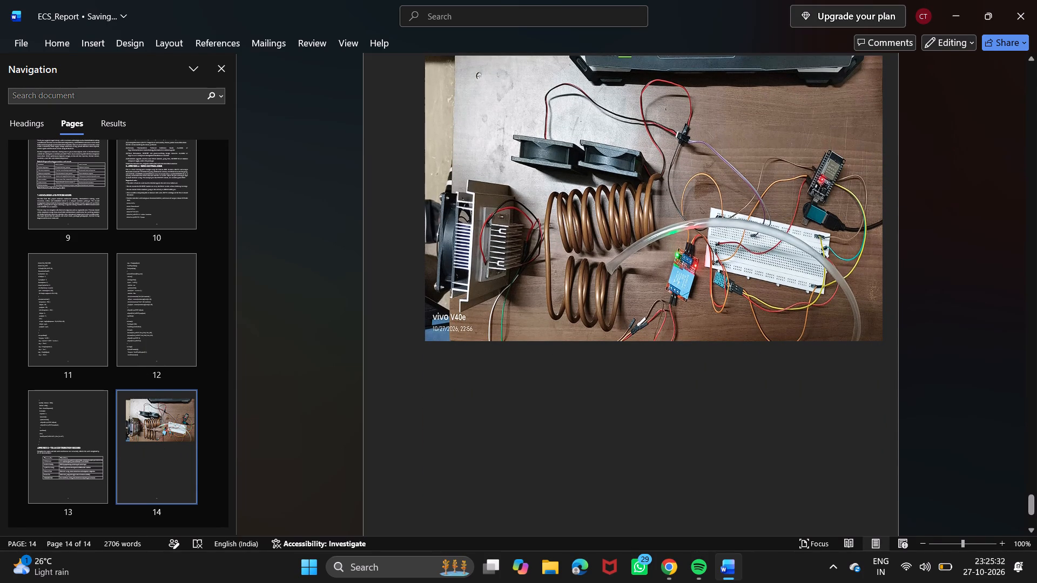
Stretch the photo downward from its lower edge to make it about a third taller, keeping its width.
{"action": "left_click_drag", "start_coordinate": [665, 338], "coordinate": [653, 363]}
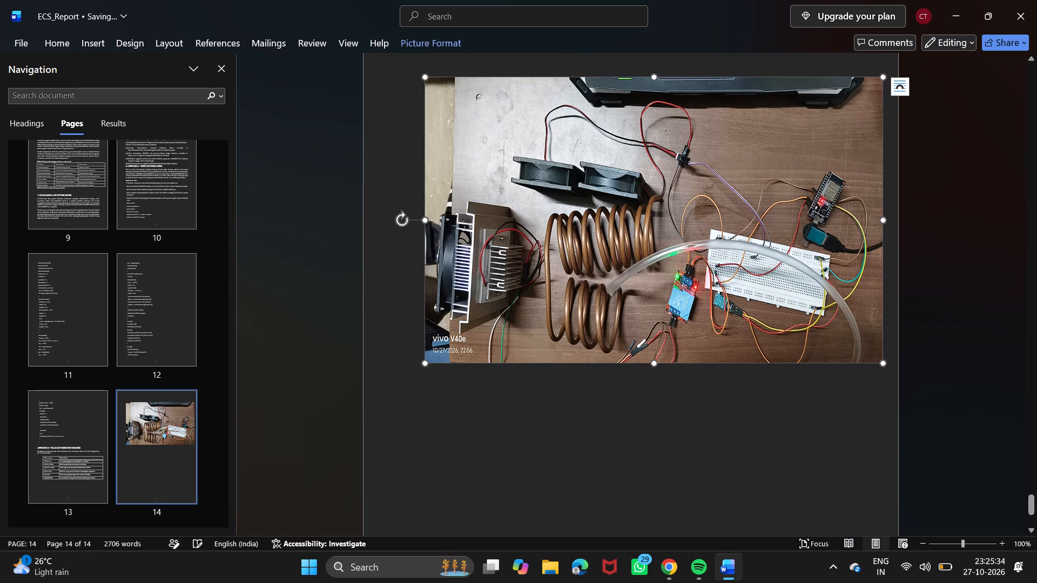
{"action": "left_click_drag", "start_coordinate": [653, 367], "coordinate": [653, 390]}
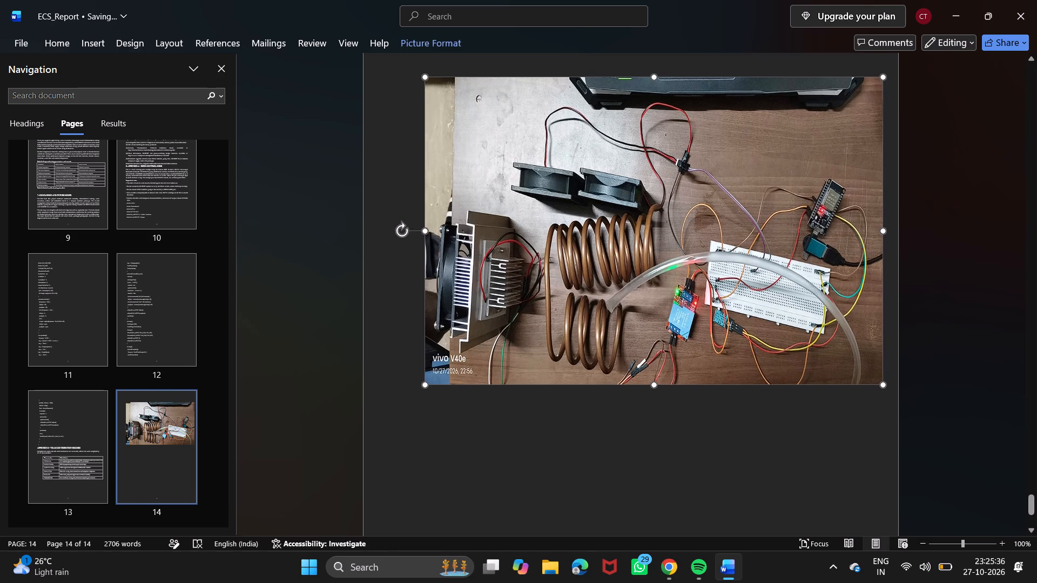
{"action": "left_click_drag", "start_coordinate": [653, 390], "coordinate": [638, 465]}
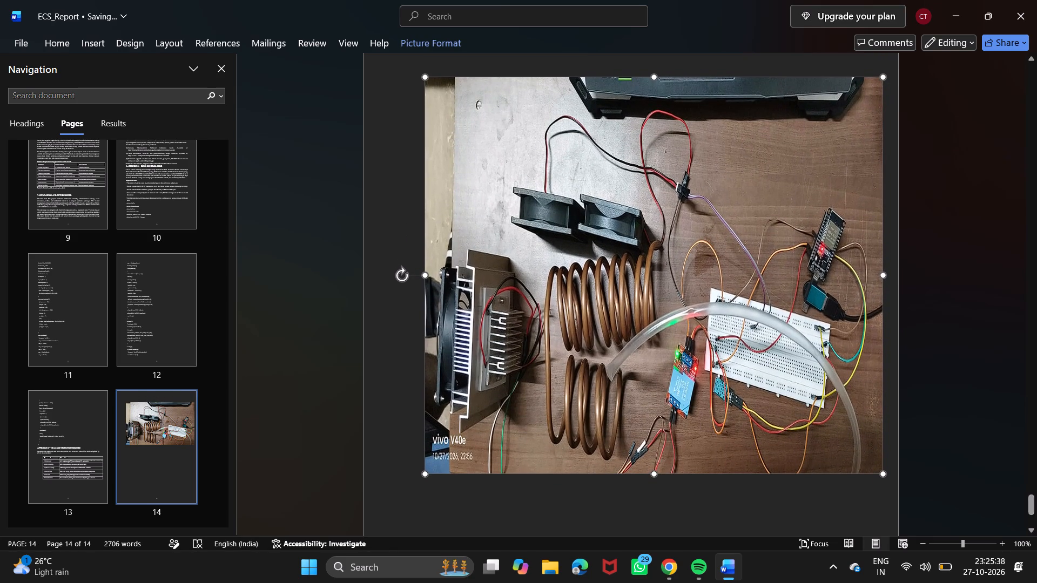
{"action": "left_click_drag", "start_coordinate": [638, 465], "coordinate": [642, 456]}
{"action": "left_click", "coordinate": [331, 360]}
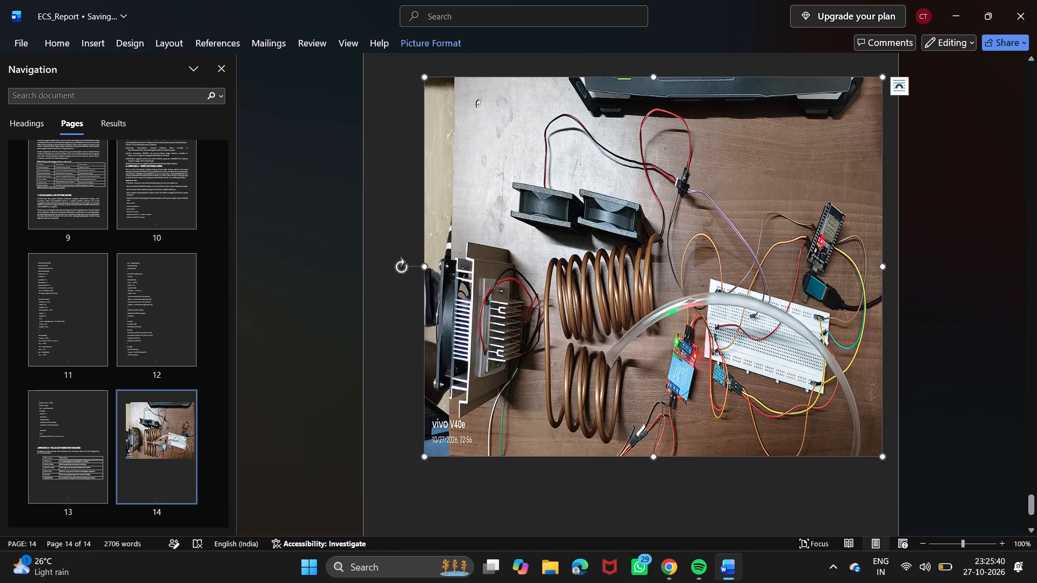
{"action": "left_click", "coordinate": [762, 293]}
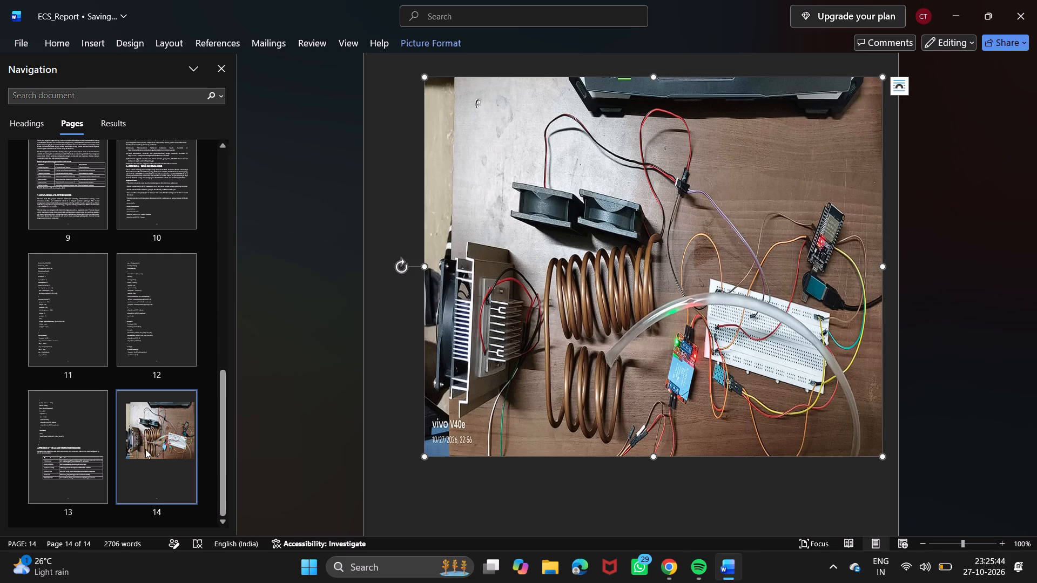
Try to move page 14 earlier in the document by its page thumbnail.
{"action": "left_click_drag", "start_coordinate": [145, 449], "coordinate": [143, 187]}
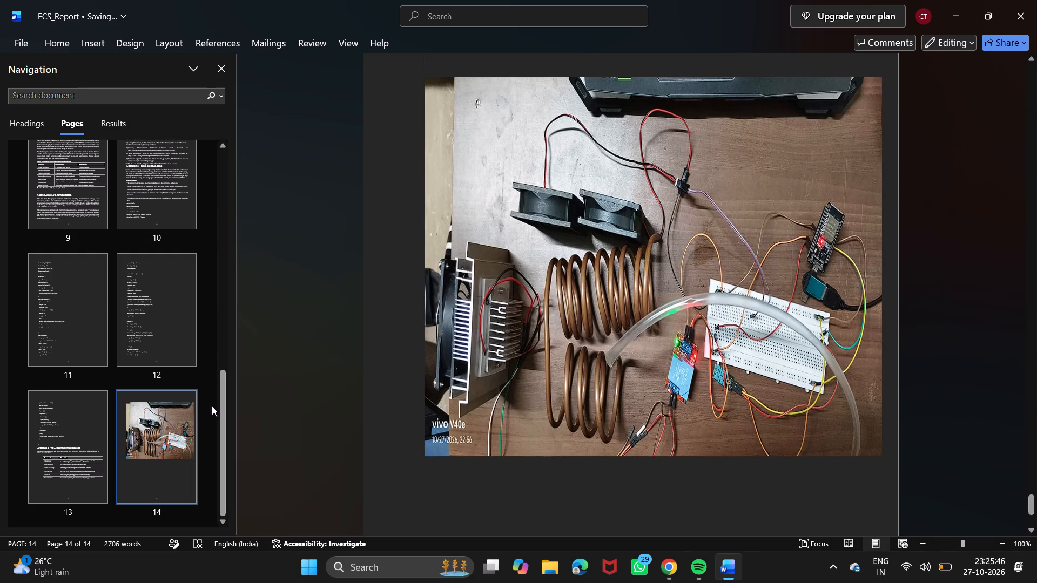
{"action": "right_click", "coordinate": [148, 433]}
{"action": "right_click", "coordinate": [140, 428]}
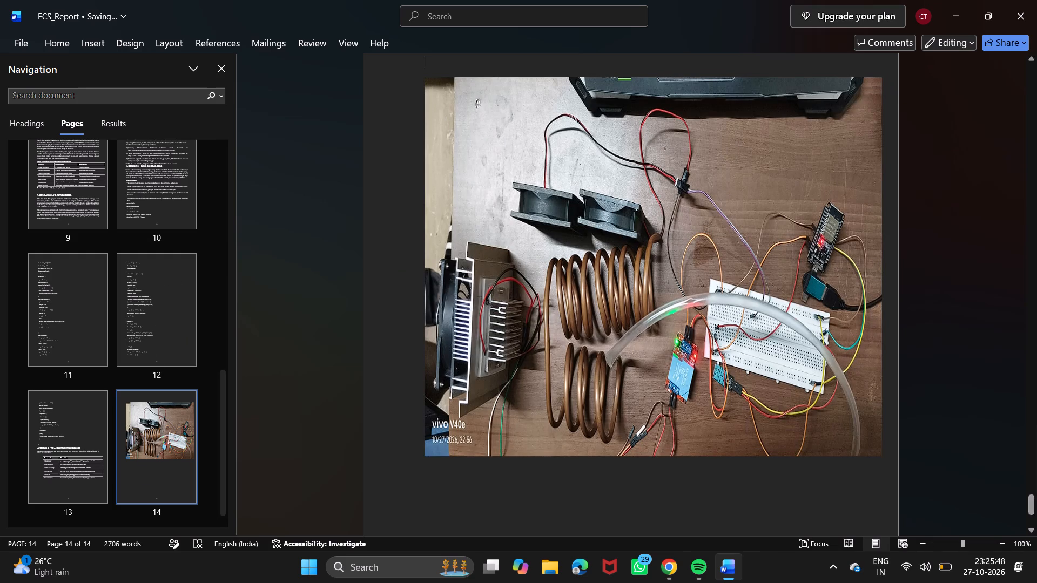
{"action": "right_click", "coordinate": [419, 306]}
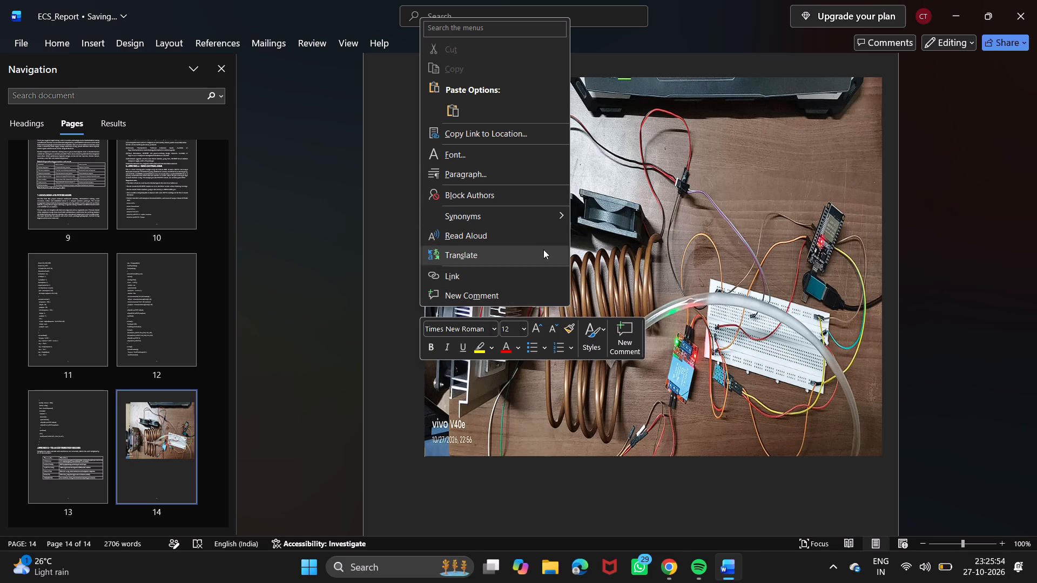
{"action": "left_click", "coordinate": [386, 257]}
Examine the end of the report, from the code and Appendix B on page 13 to the photo on page 14.
{"action": "scroll", "coordinate": [649, 266], "scroll_direction": "up", "scroll_amount": 15}
{"action": "scroll", "coordinate": [618, 249], "scroll_direction": "up", "scroll_amount": 8}
{"action": "scroll", "coordinate": [626, 238], "scroll_direction": "down", "scroll_amount": 15}
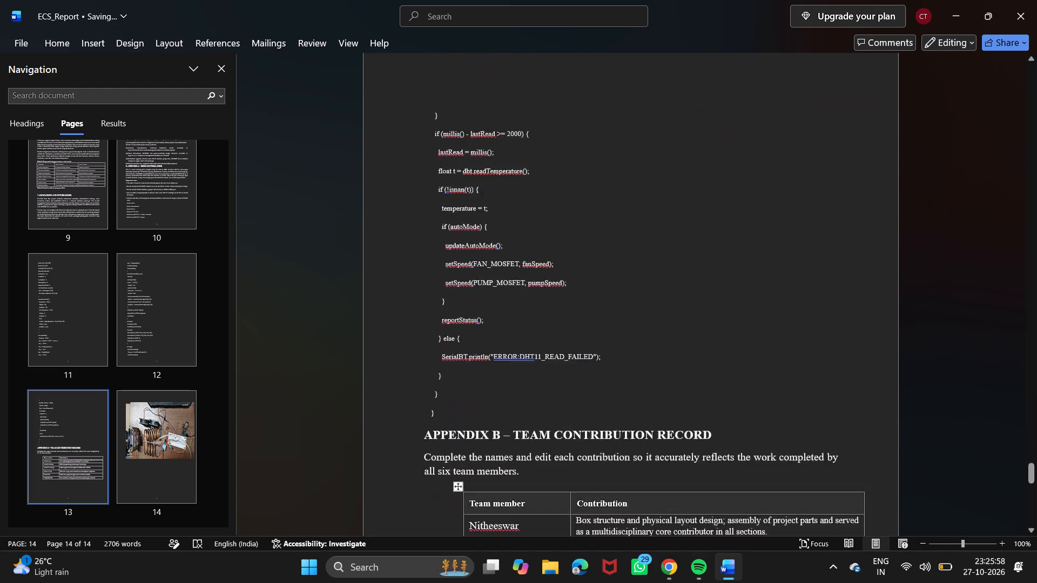
{"action": "scroll", "coordinate": [645, 212], "scroll_direction": "down", "scroll_amount": 9}
{"action": "scroll", "coordinate": [648, 211], "scroll_direction": "up", "scroll_amount": 3}
{"action": "scroll", "coordinate": [648, 211], "scroll_direction": "down", "scroll_amount": 2}
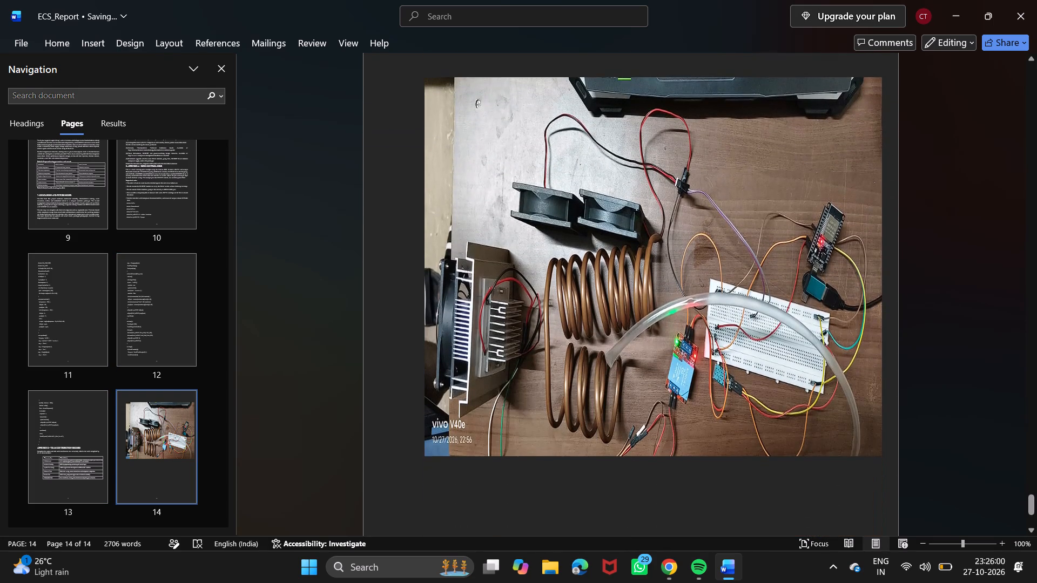
{"action": "scroll", "coordinate": [648, 211], "scroll_direction": "down", "scroll_amount": 7}
{"action": "scroll", "coordinate": [648, 211], "scroll_direction": "up", "scroll_amount": 2}
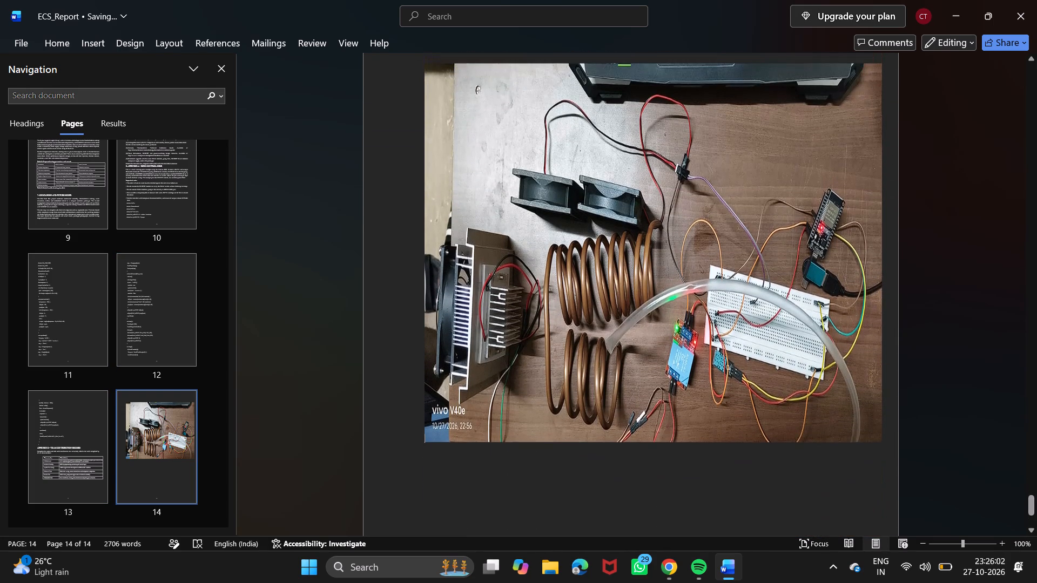
{"action": "scroll", "coordinate": [648, 211], "scroll_direction": "up", "scroll_amount": 1}
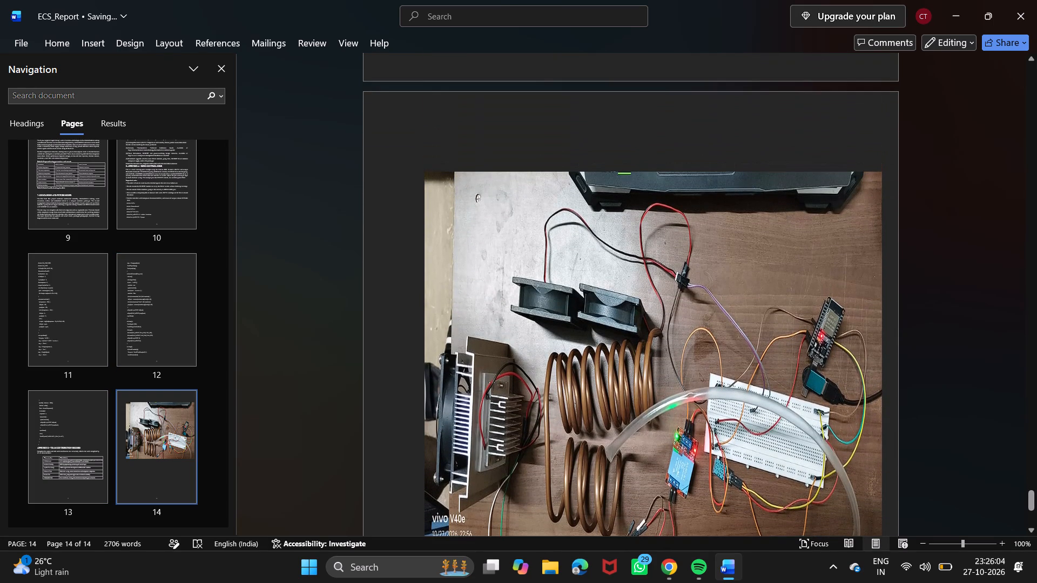
{"action": "scroll", "coordinate": [648, 211], "scroll_direction": "down", "scroll_amount": 1}
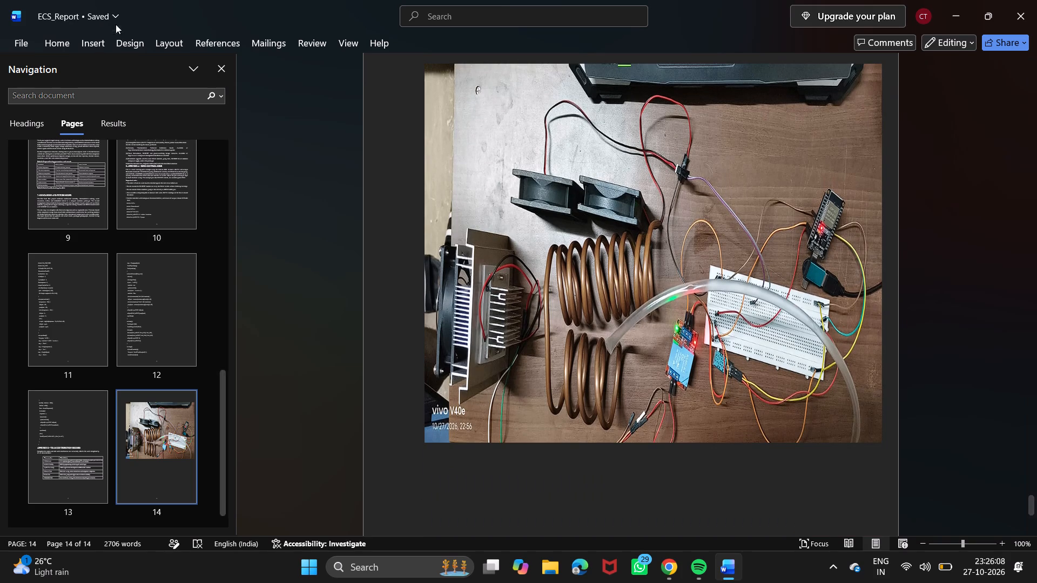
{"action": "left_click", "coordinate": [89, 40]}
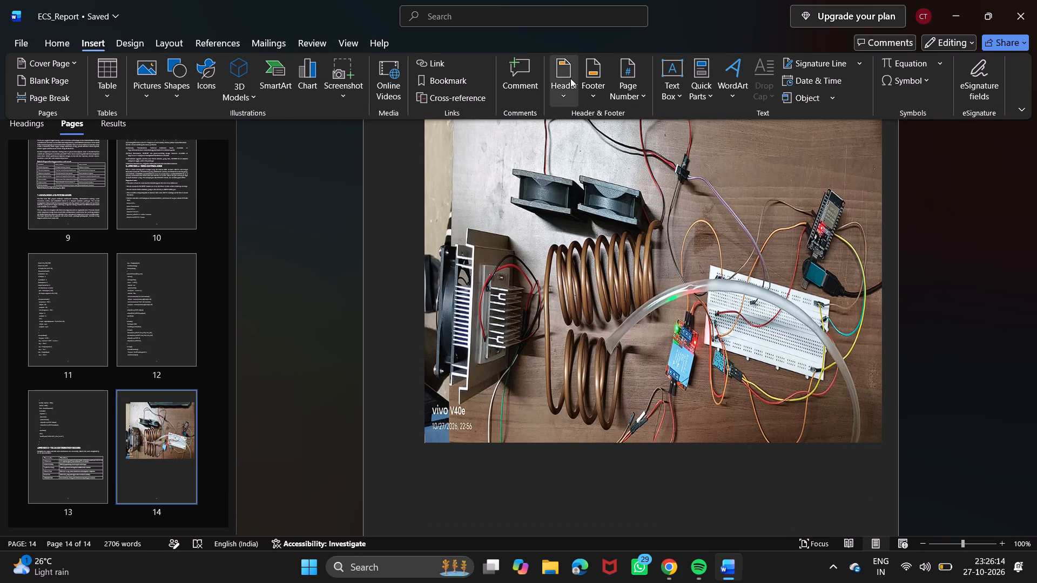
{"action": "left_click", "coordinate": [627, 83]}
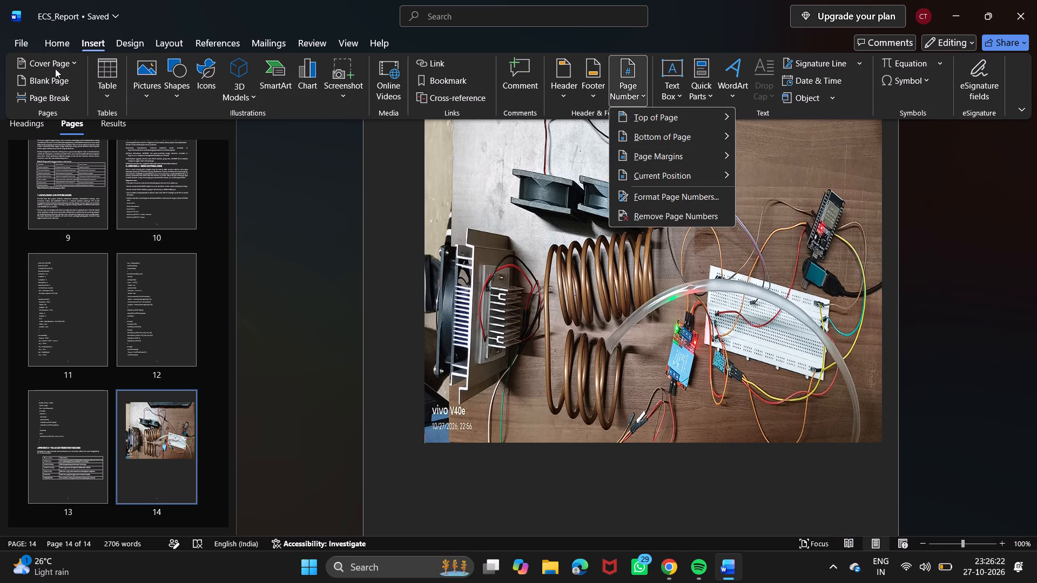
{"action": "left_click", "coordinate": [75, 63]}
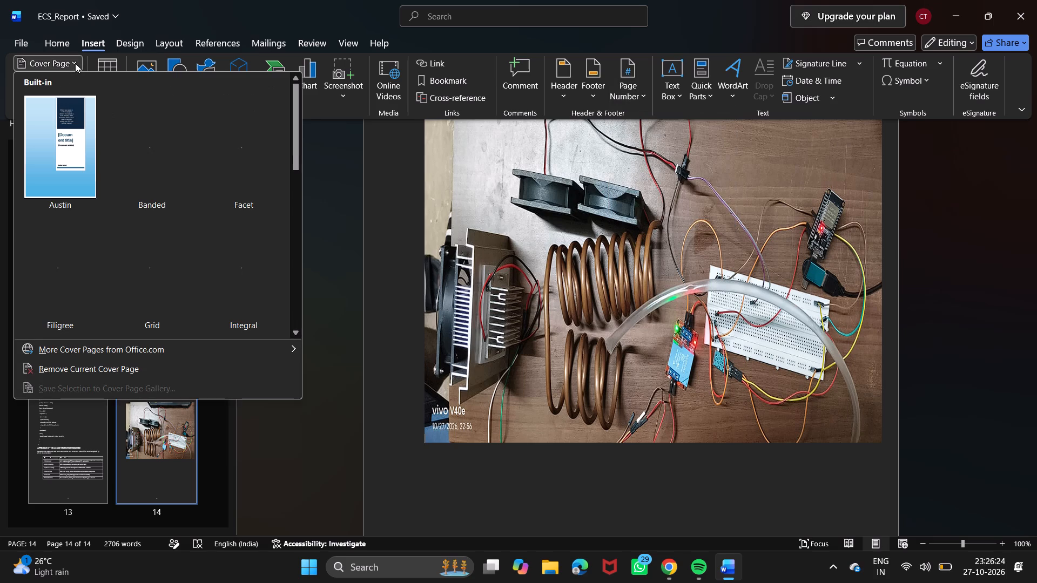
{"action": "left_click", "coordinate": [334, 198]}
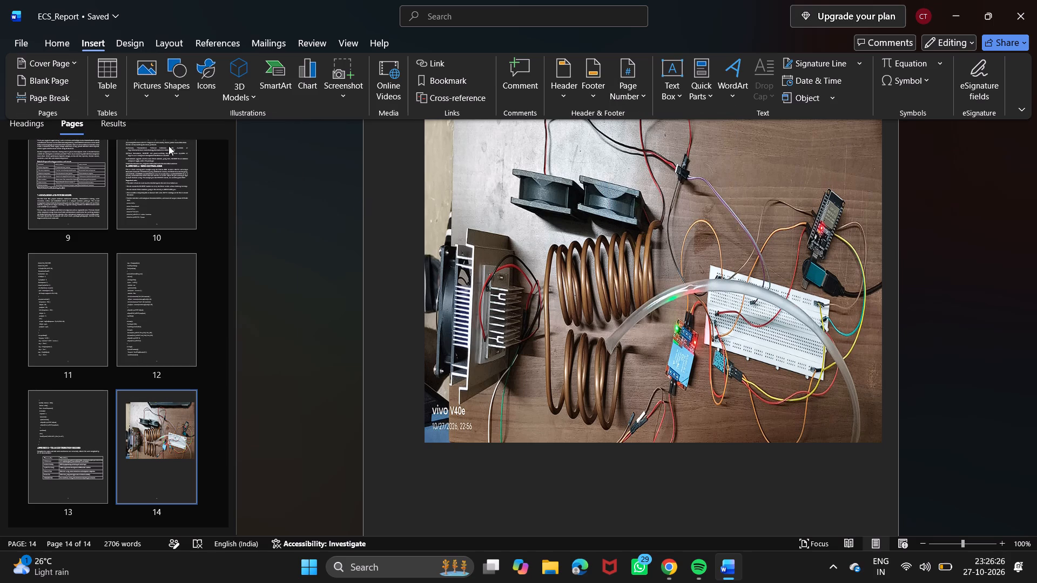
Insert two page breaks above the photo on page 14.
{"action": "double_click", "coordinate": [69, 92]}
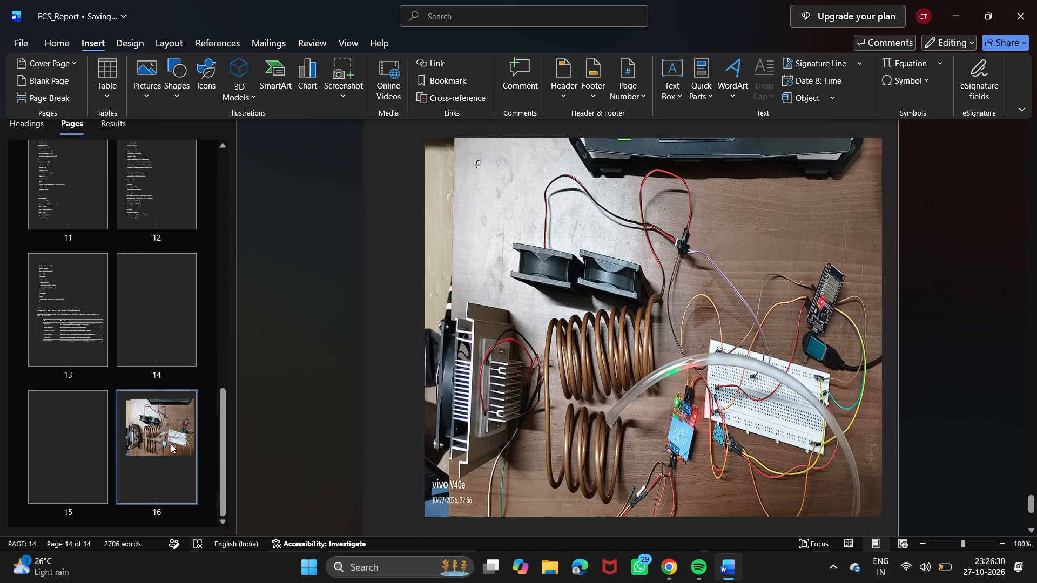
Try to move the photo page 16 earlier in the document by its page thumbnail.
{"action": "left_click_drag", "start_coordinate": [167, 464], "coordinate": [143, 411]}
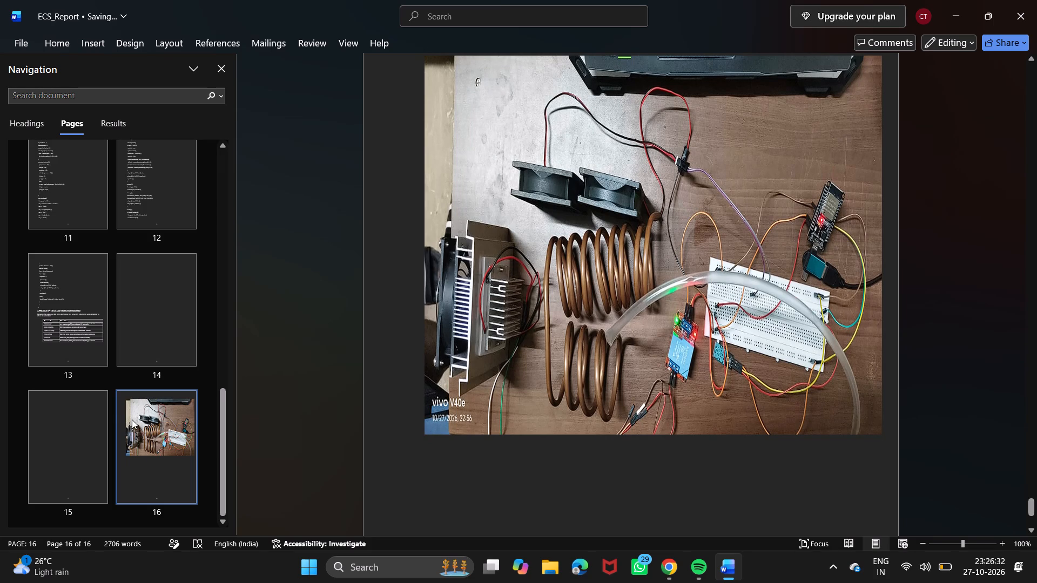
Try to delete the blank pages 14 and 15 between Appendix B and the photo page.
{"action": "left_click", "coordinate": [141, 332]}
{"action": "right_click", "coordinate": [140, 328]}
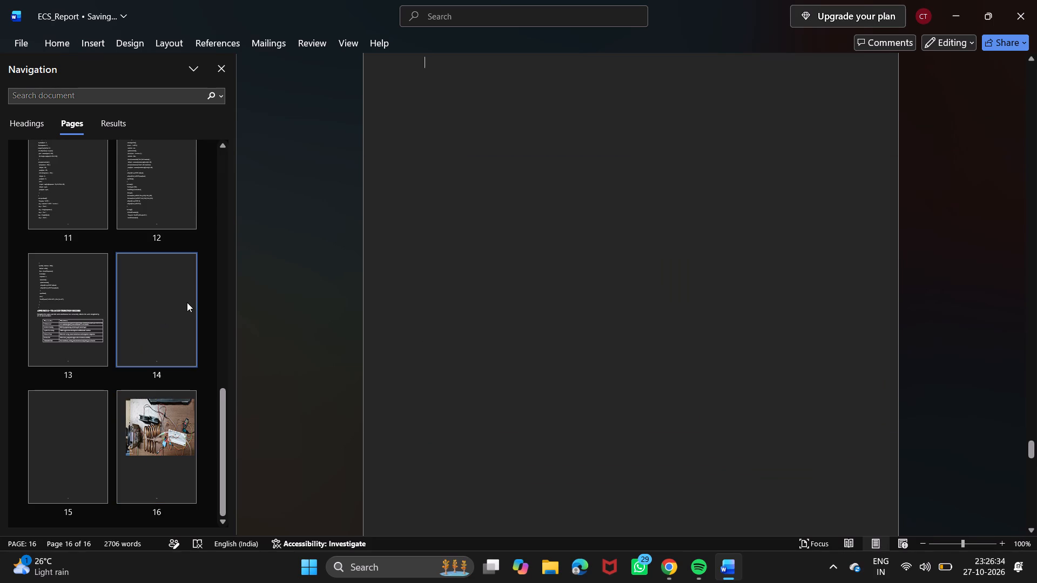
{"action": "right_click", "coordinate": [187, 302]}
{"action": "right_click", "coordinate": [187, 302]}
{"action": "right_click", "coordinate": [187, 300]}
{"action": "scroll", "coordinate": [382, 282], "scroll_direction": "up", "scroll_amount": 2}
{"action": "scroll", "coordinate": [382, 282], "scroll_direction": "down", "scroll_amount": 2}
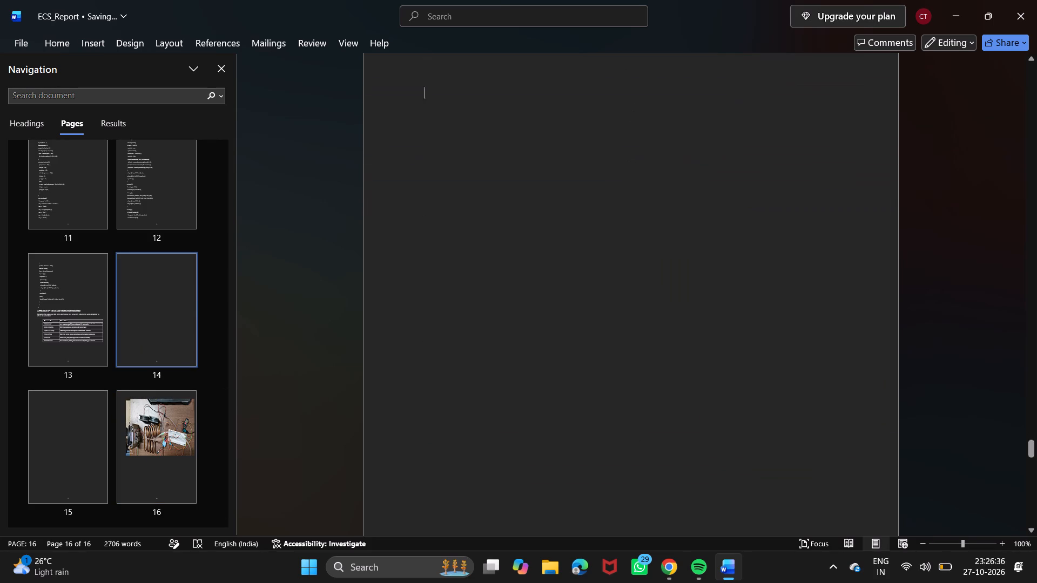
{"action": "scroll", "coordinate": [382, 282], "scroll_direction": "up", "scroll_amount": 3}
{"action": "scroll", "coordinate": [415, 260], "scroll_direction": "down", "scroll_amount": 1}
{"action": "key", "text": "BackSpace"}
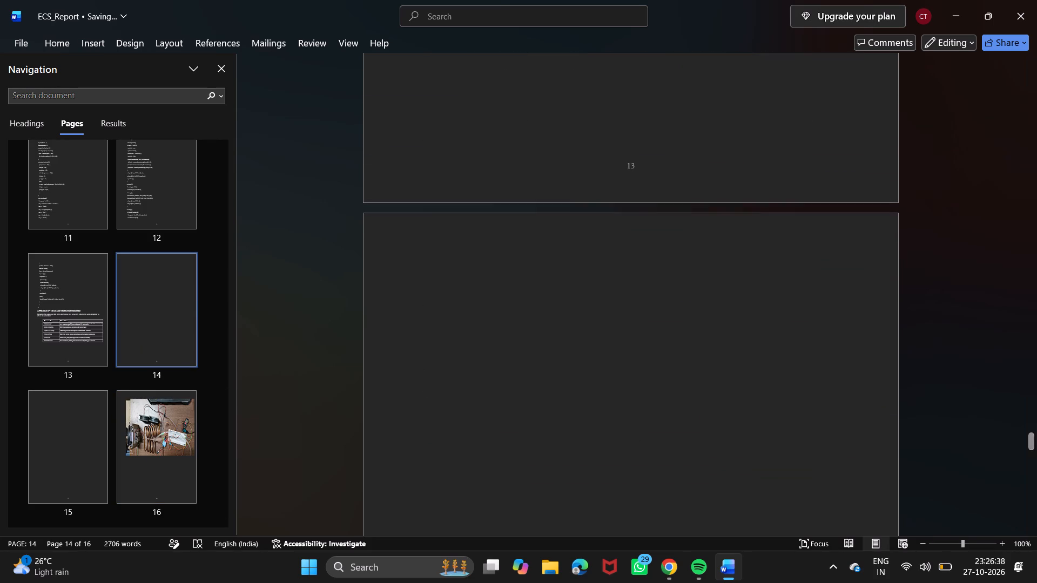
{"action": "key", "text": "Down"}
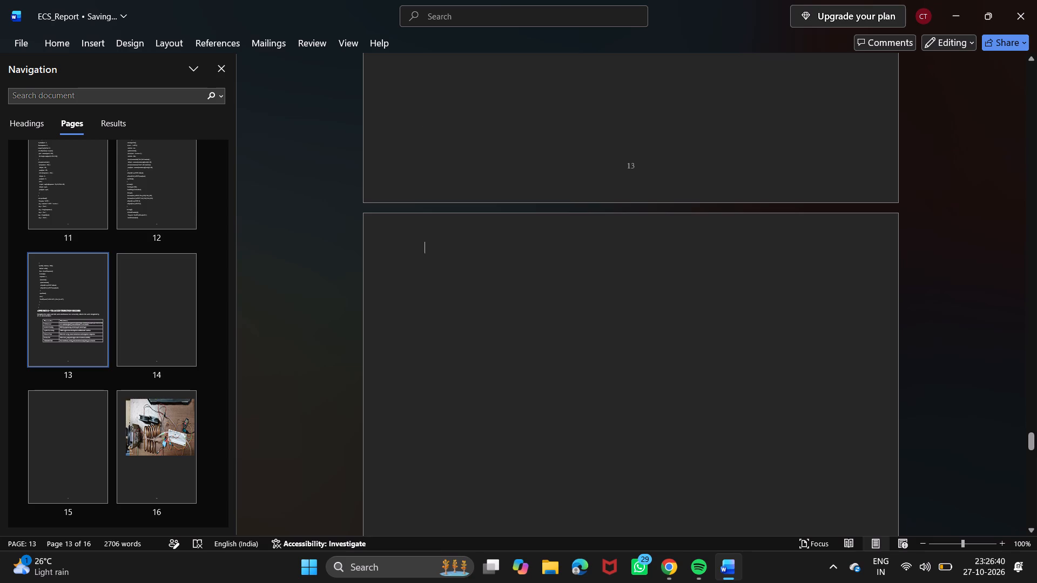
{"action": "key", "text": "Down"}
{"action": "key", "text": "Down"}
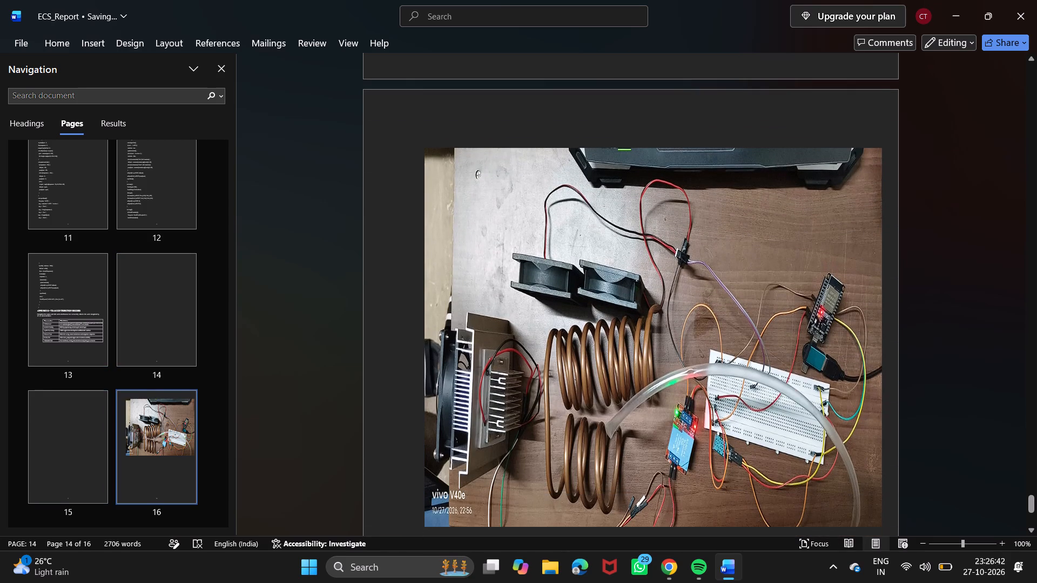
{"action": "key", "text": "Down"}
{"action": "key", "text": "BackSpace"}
Insert a blank page directly before the photo on page 16.
{"action": "left_click", "coordinate": [646, 302]}
{"action": "right_click", "coordinate": [661, 297]}
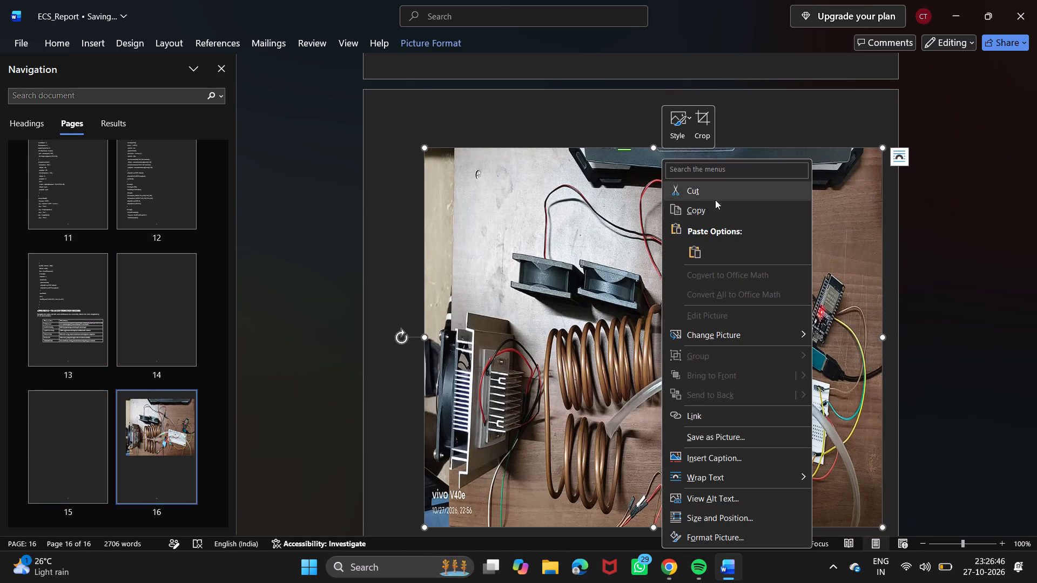
{"action": "left_click_drag", "start_coordinate": [103, 40], "coordinate": [103, 48]}
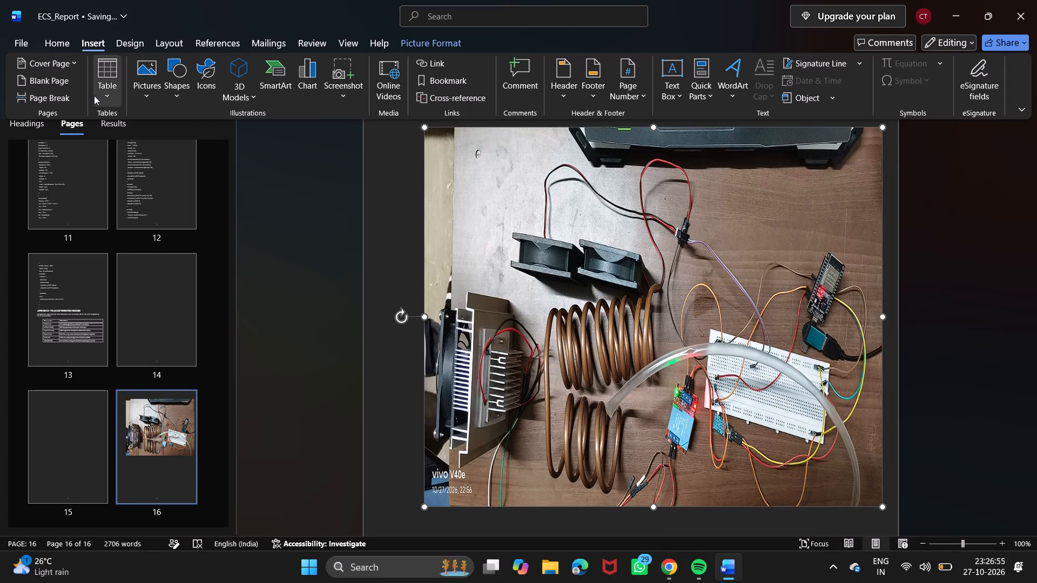
{"action": "left_click", "coordinate": [78, 66]}
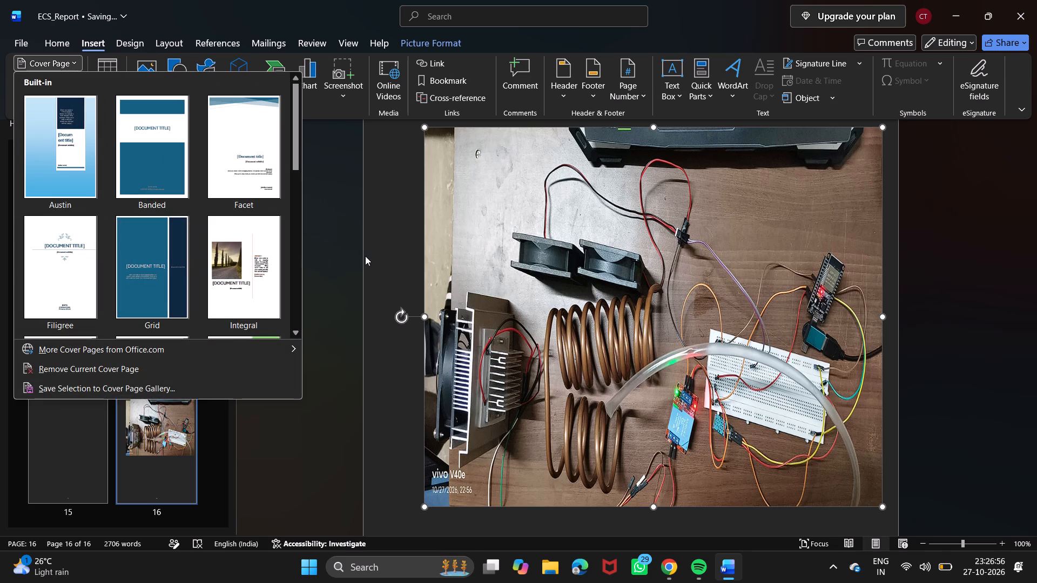
{"action": "left_click", "coordinate": [333, 238]}
{"action": "left_click", "coordinate": [59, 82]}
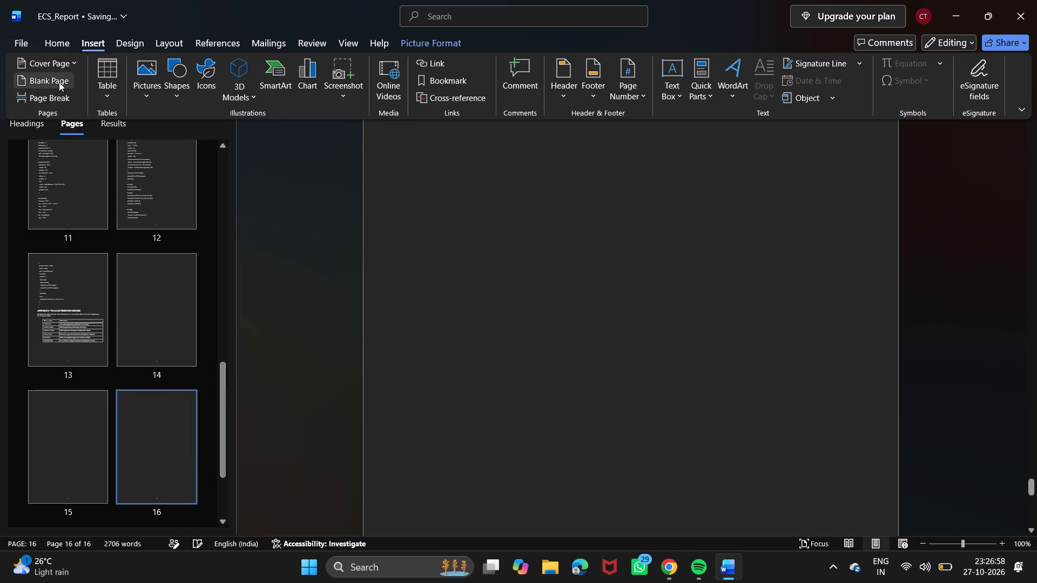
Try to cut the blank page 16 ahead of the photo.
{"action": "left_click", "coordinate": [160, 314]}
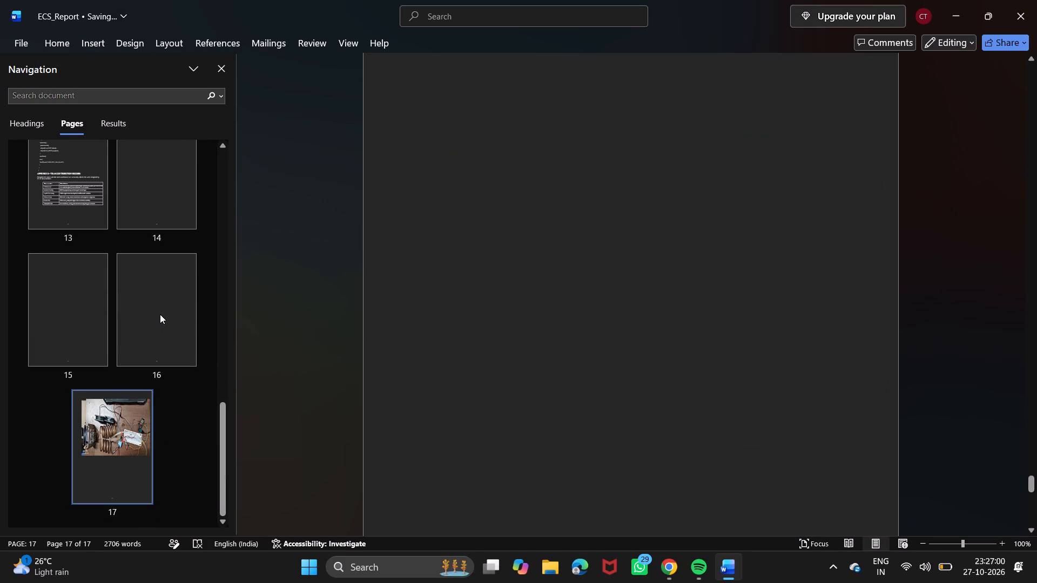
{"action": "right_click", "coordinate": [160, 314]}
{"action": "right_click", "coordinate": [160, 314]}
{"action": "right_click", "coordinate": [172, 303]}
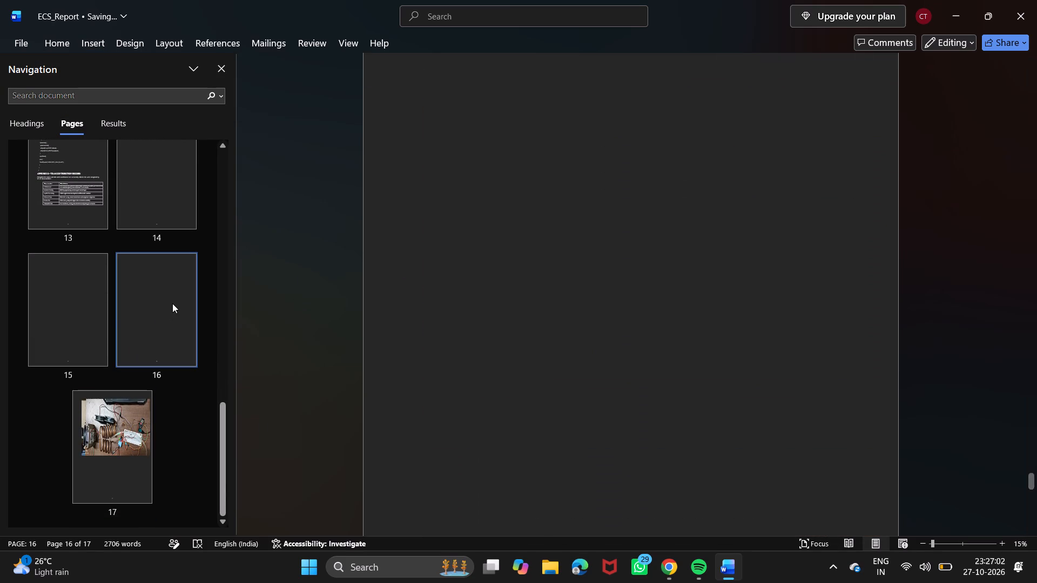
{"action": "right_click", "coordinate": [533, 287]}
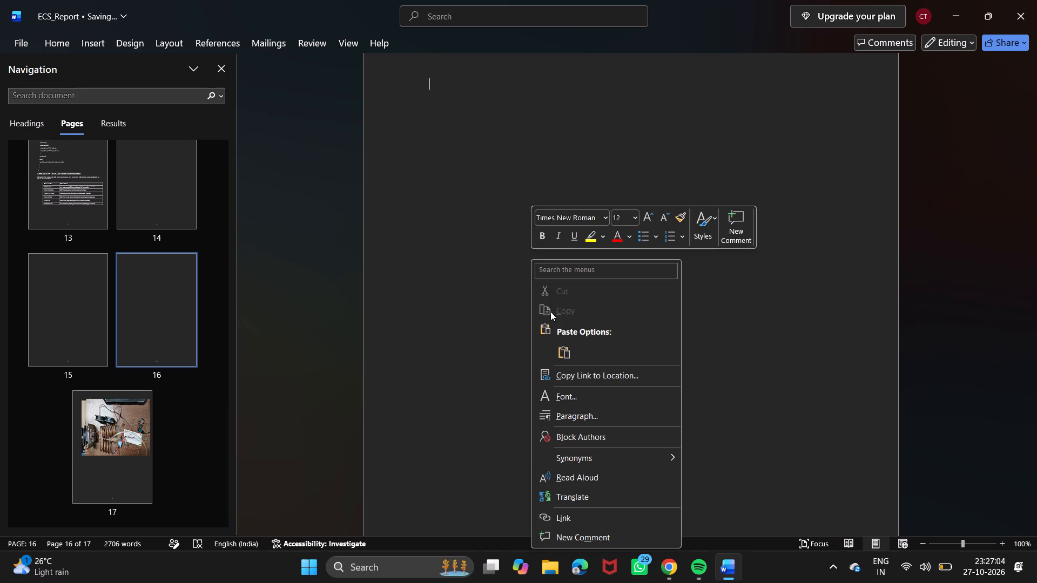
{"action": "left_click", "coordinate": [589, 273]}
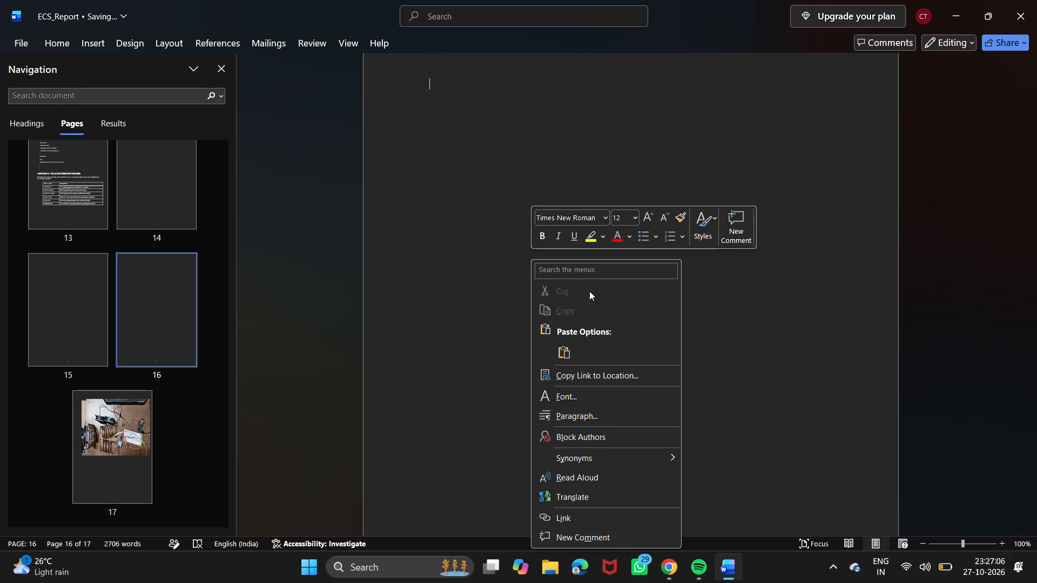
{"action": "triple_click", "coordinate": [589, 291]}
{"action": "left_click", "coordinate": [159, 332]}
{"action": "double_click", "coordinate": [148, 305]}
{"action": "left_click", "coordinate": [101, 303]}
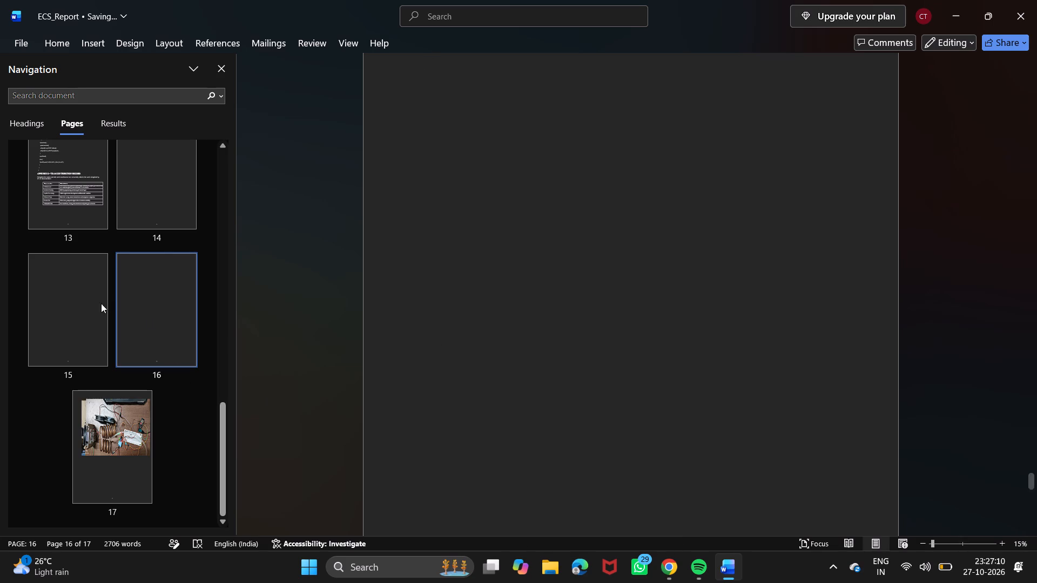
Close the document and reopen ECS_Report from File Explorer's recent files, choosing Word just once as the app.
{"action": "left_click", "coordinate": [1036, 2]}
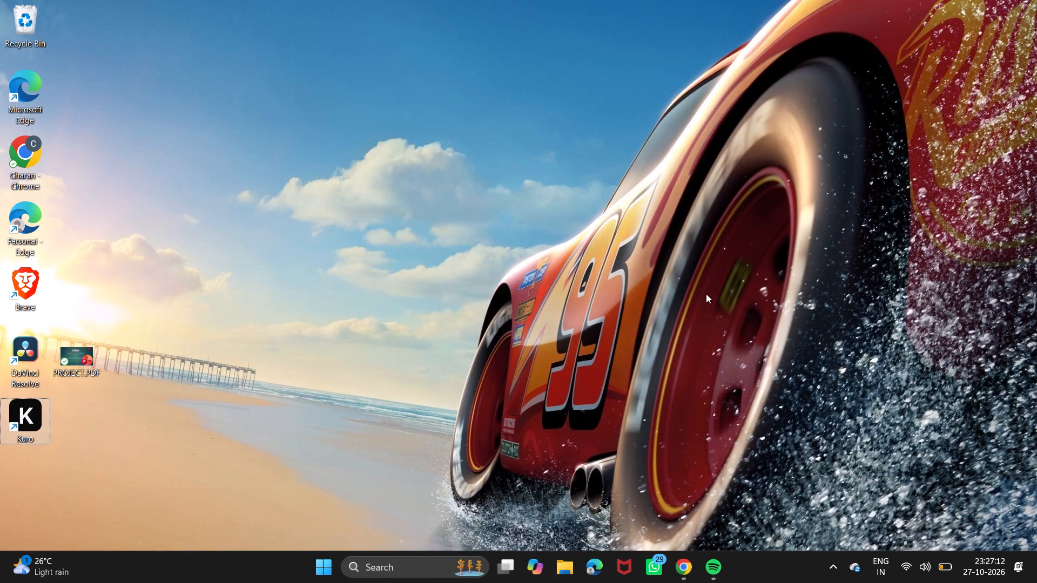
{"action": "right_click", "coordinate": [706, 298]}
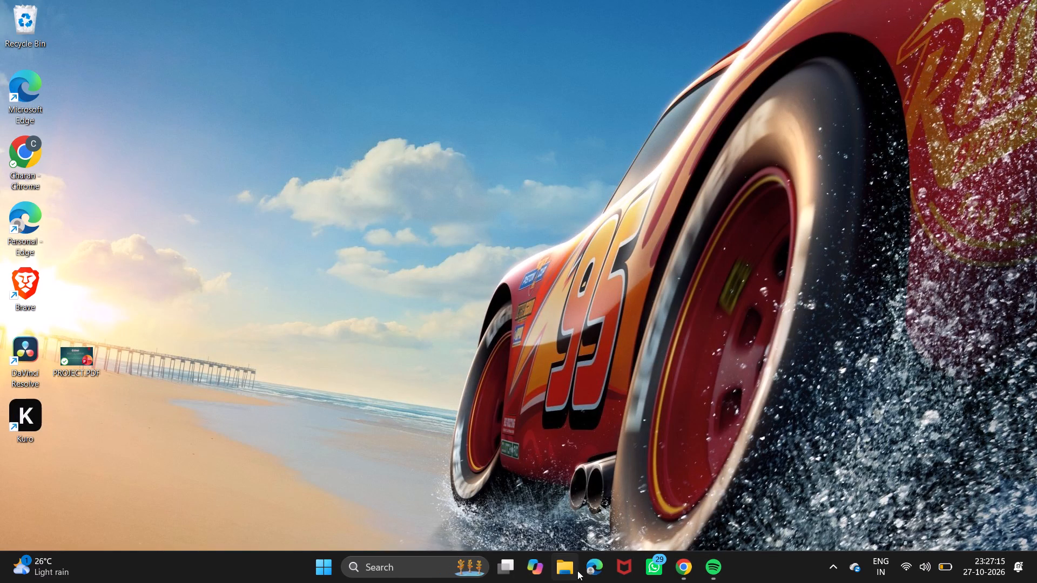
{"action": "left_click", "coordinate": [565, 571]}
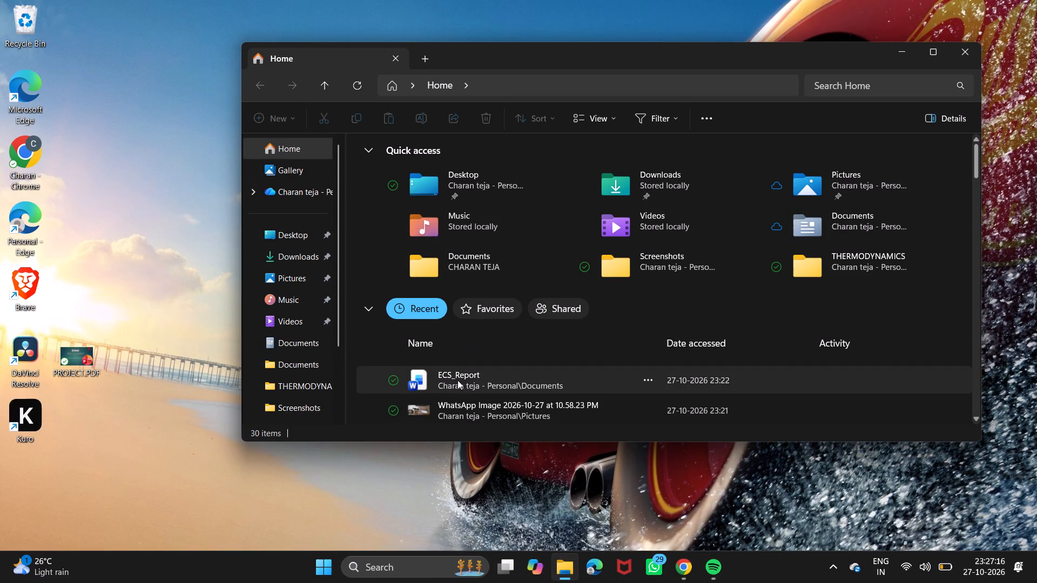
{"action": "left_click", "coordinate": [457, 389]}
{"action": "right_click", "coordinate": [457, 389]}
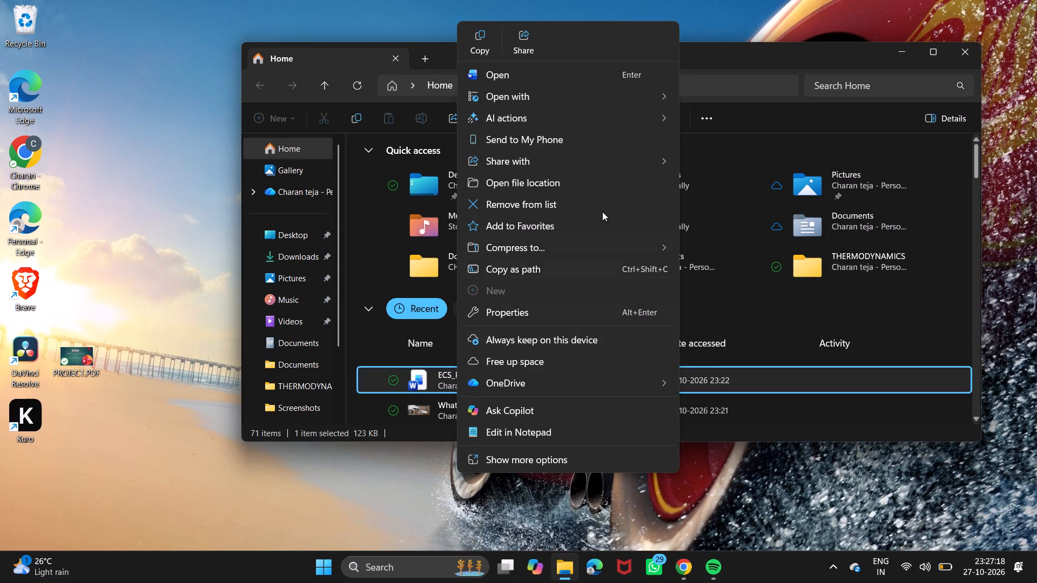
{"action": "left_click", "coordinate": [564, 86]}
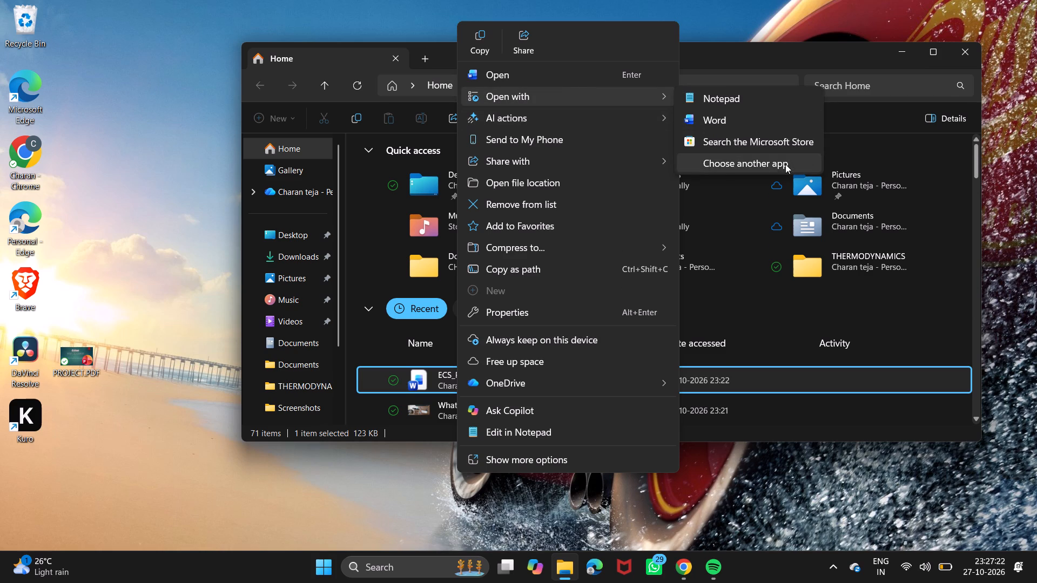
{"action": "left_click", "coordinate": [785, 164]}
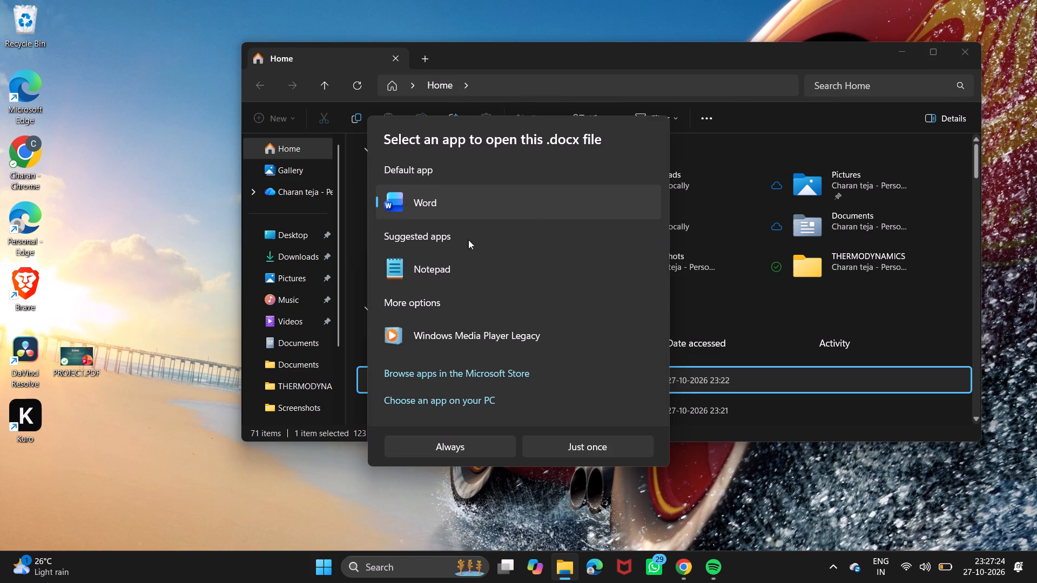
{"action": "scroll", "coordinate": [455, 306], "scroll_direction": "down", "scroll_amount": 3}
{"action": "scroll", "coordinate": [479, 295], "scroll_direction": "up", "scroll_amount": 3}
{"action": "left_click", "coordinate": [603, 451]}
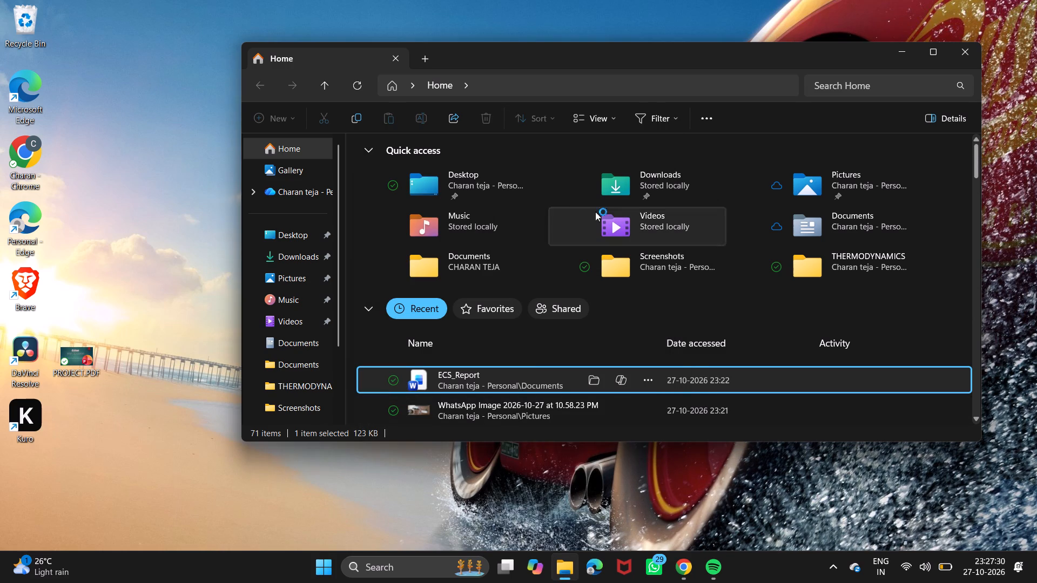
Insert a blank page at the very start of the report, before the VIT-AP University title page.
{"action": "scroll", "coordinate": [568, 282], "scroll_direction": "down", "scroll_amount": 2}
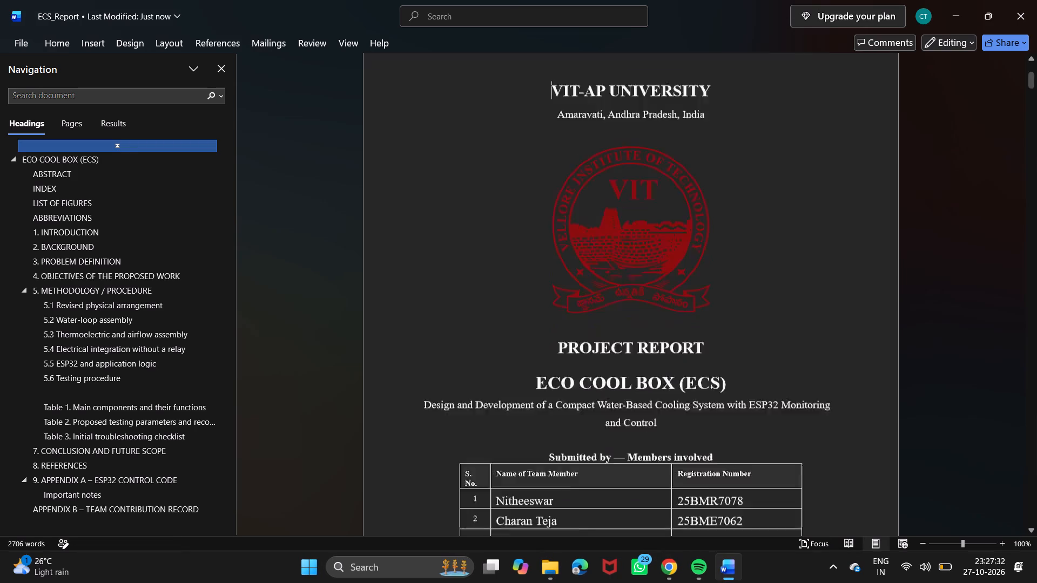
{"action": "scroll", "coordinate": [568, 282], "scroll_direction": "down", "scroll_amount": 14}
{"action": "scroll", "coordinate": [568, 282], "scroll_direction": "down", "scroll_amount": 19}
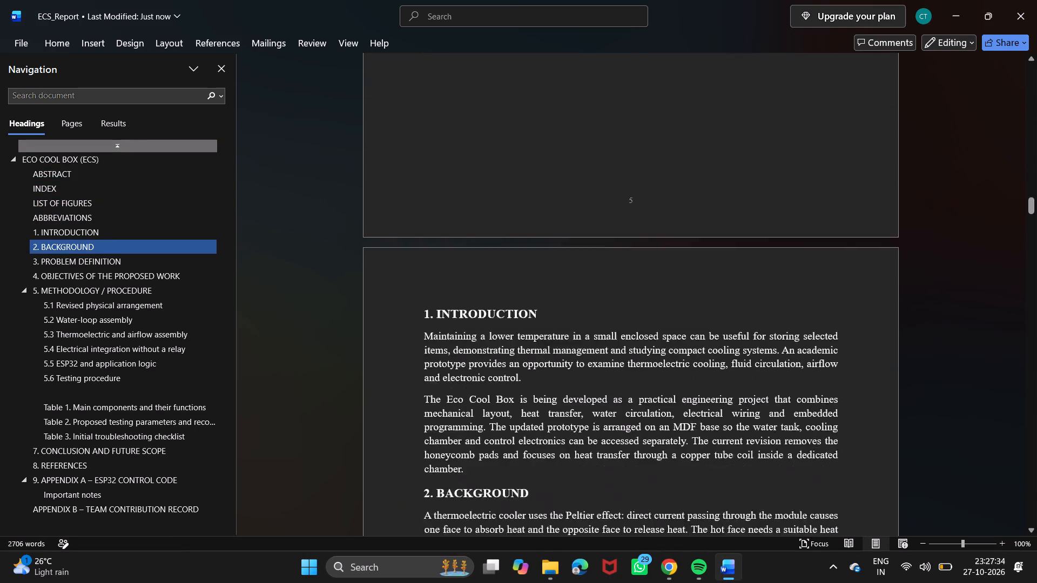
{"action": "scroll", "coordinate": [568, 282], "scroll_direction": "down", "scroll_amount": 16}
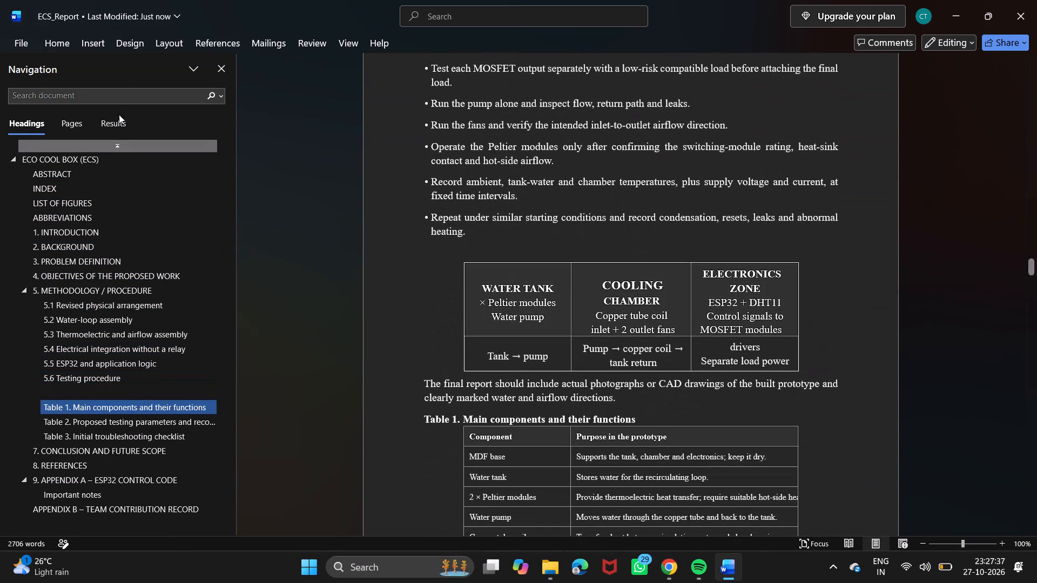
{"action": "left_click", "coordinate": [106, 45]}
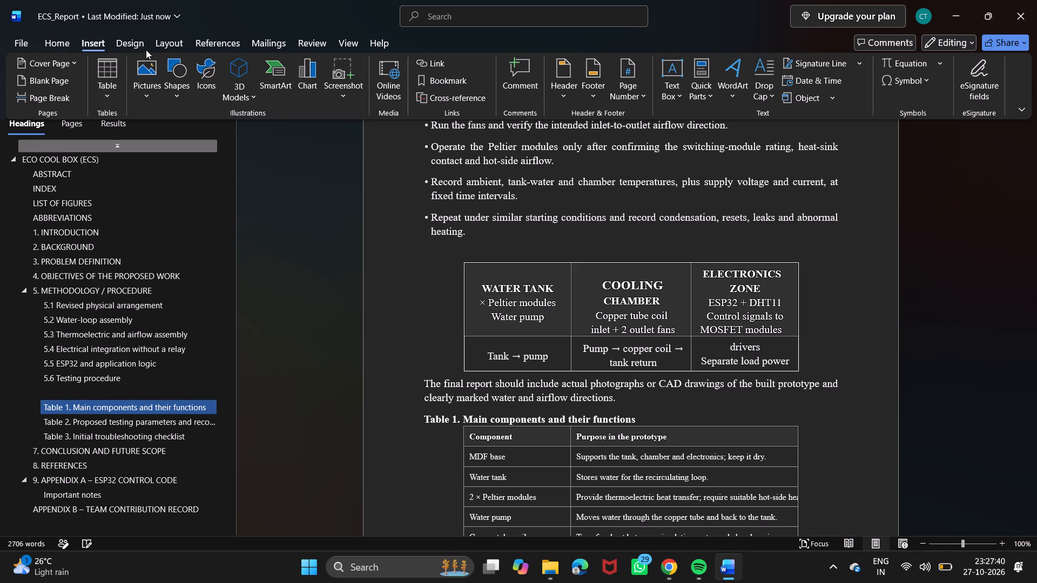
{"action": "left_click", "coordinate": [56, 77]}
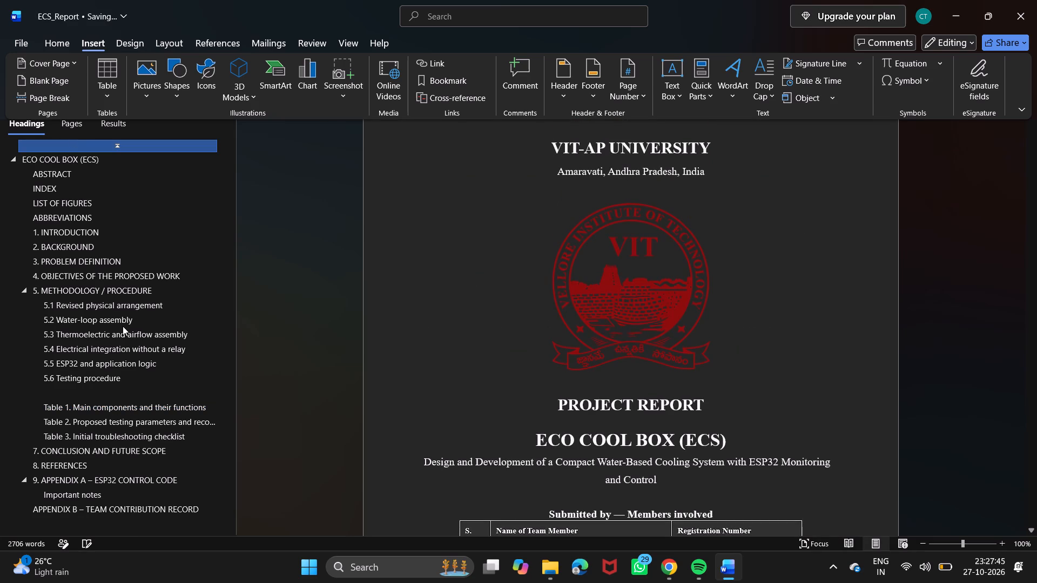
Examine the page thumbnails from the start of the report to the photo page at the end.
{"action": "scroll", "coordinate": [287, 196], "scroll_direction": "down", "scroll_amount": 2}
{"action": "scroll", "coordinate": [581, 238], "scroll_direction": "up", "scroll_amount": 2}
{"action": "scroll", "coordinate": [573, 241], "scroll_direction": "down", "scroll_amount": 1}
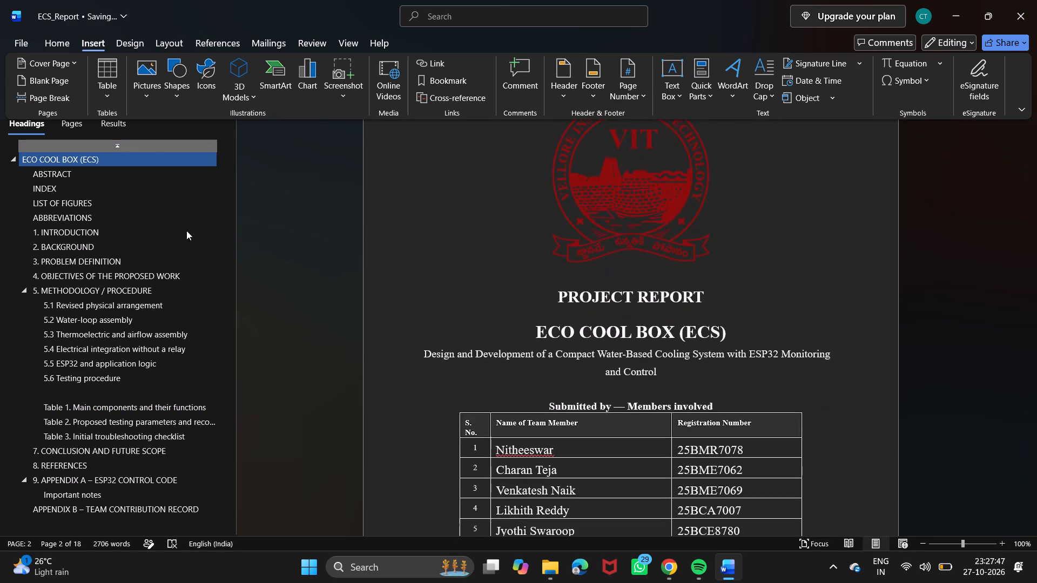
{"action": "left_click", "coordinate": [66, 127]}
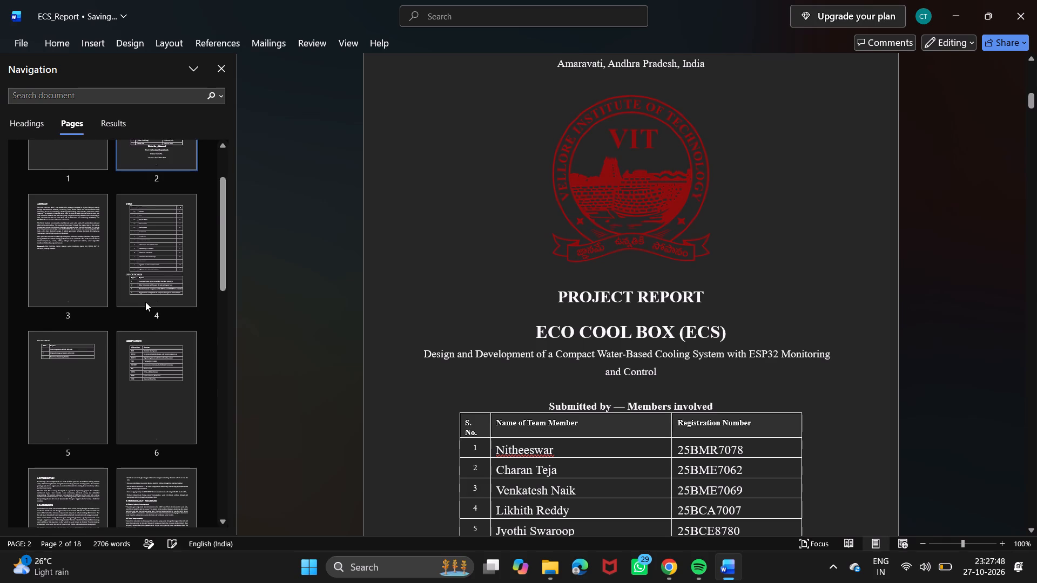
{"action": "scroll", "coordinate": [145, 302], "scroll_direction": "down", "scroll_amount": 11}
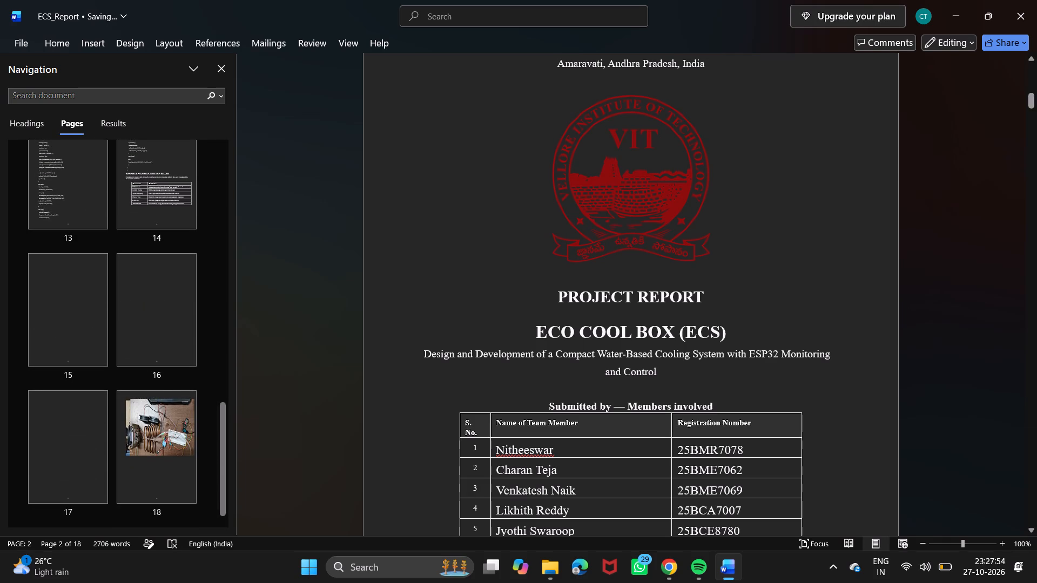
Close the document and reopen ECS_Report from File Explorer's recent files.
{"action": "left_click", "coordinate": [1011, 0]}
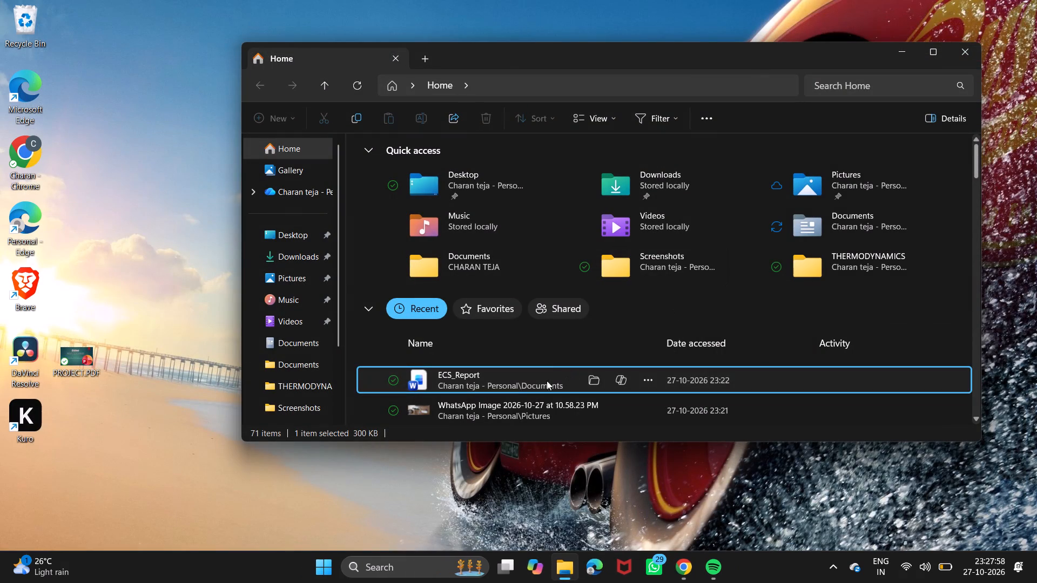
{"action": "double_click", "coordinate": [513, 379]}
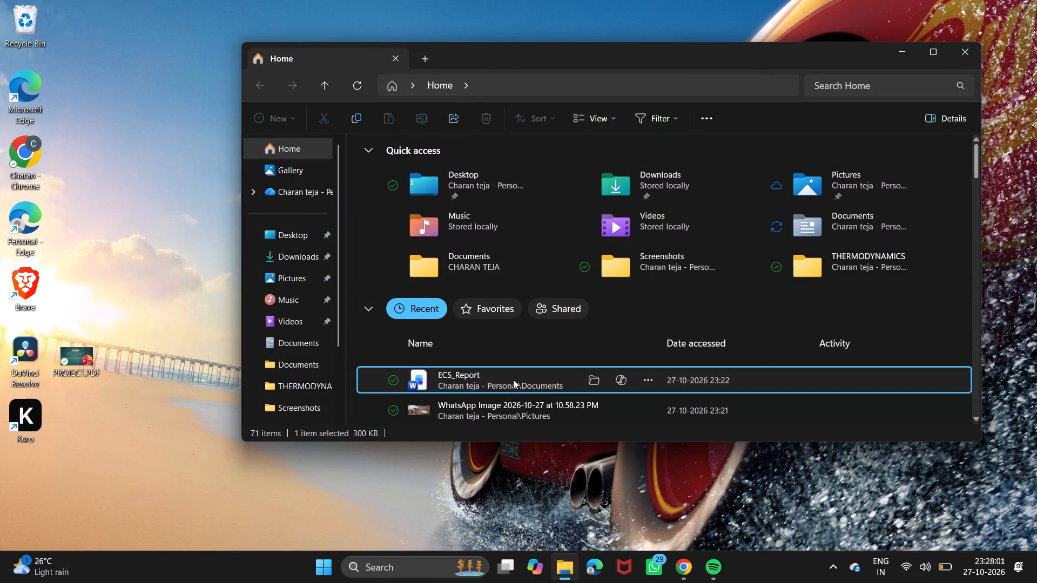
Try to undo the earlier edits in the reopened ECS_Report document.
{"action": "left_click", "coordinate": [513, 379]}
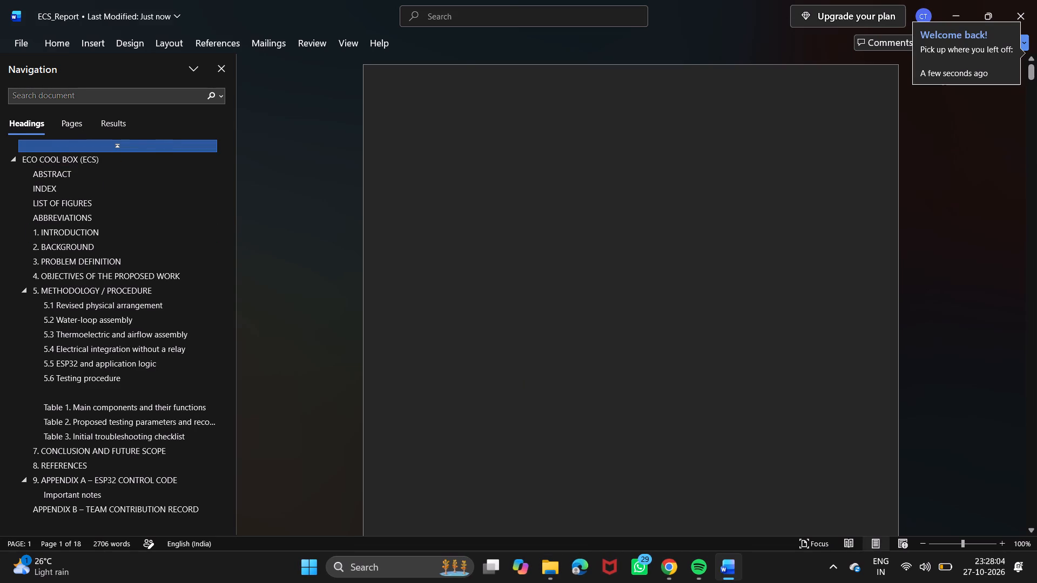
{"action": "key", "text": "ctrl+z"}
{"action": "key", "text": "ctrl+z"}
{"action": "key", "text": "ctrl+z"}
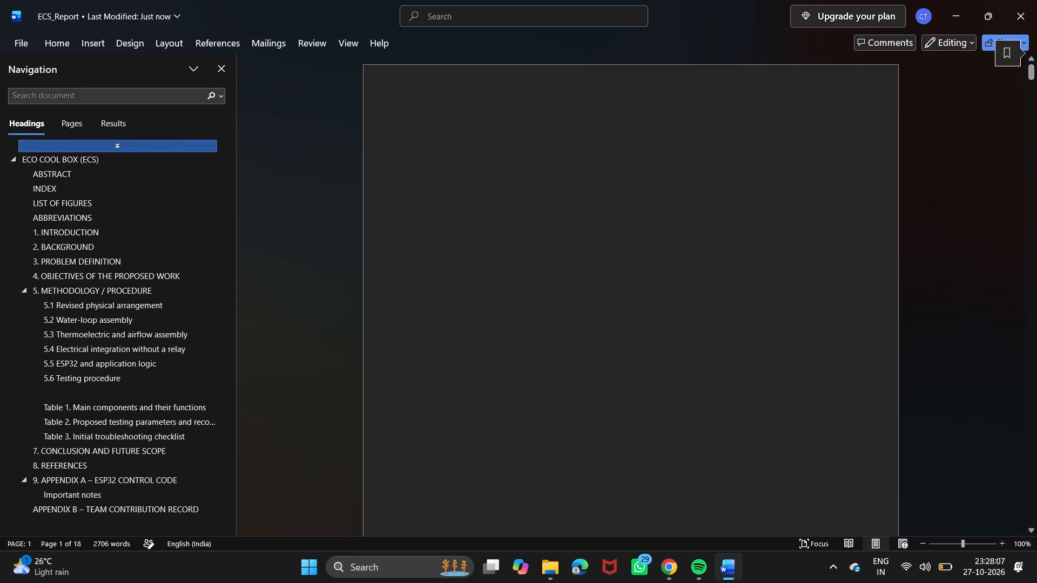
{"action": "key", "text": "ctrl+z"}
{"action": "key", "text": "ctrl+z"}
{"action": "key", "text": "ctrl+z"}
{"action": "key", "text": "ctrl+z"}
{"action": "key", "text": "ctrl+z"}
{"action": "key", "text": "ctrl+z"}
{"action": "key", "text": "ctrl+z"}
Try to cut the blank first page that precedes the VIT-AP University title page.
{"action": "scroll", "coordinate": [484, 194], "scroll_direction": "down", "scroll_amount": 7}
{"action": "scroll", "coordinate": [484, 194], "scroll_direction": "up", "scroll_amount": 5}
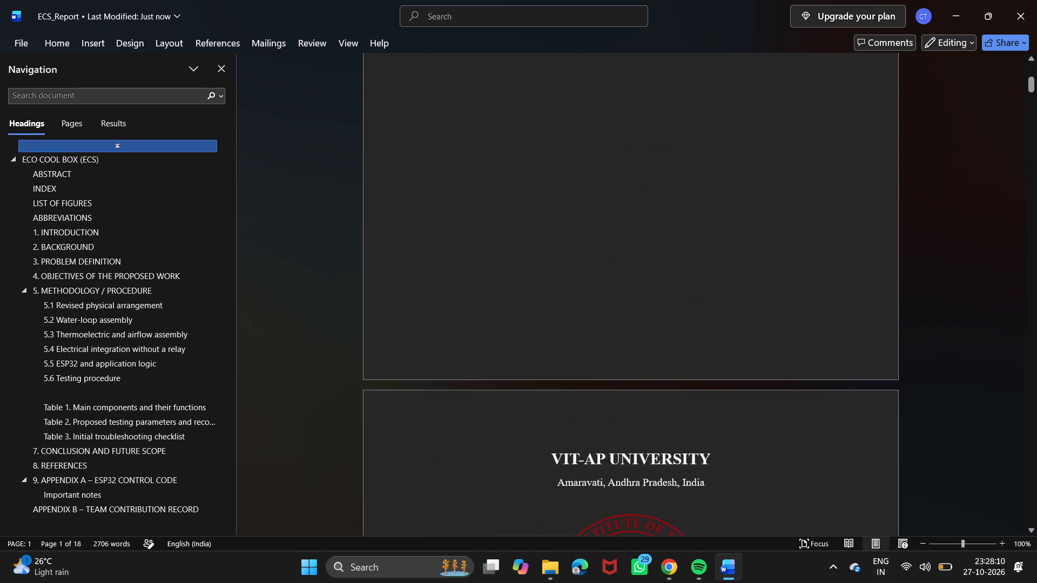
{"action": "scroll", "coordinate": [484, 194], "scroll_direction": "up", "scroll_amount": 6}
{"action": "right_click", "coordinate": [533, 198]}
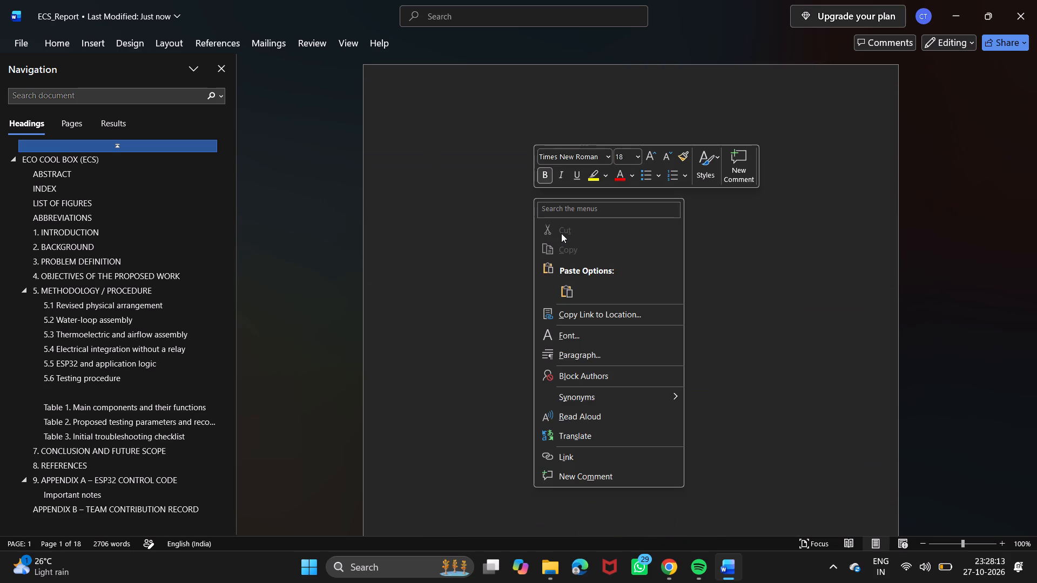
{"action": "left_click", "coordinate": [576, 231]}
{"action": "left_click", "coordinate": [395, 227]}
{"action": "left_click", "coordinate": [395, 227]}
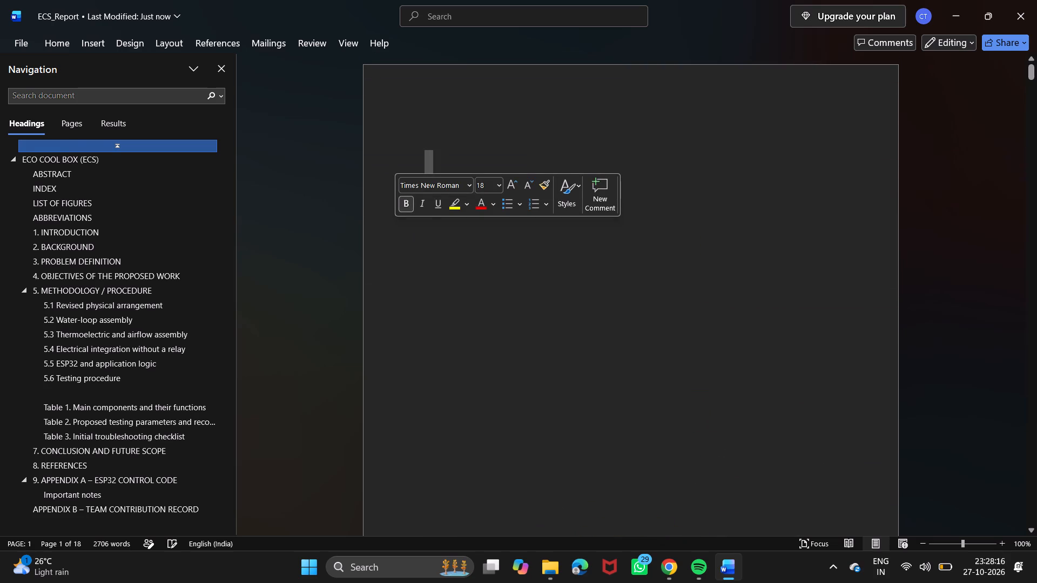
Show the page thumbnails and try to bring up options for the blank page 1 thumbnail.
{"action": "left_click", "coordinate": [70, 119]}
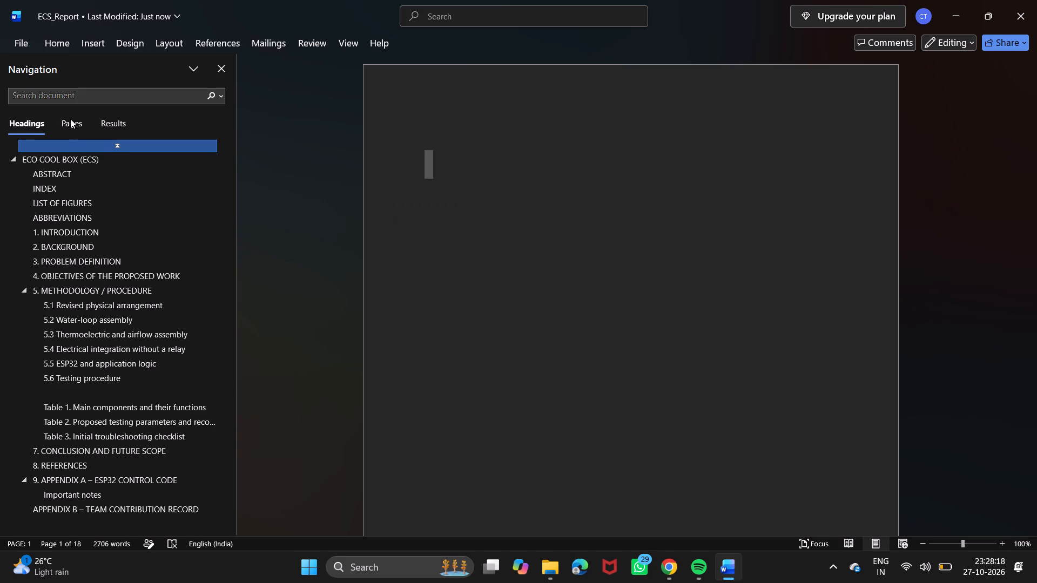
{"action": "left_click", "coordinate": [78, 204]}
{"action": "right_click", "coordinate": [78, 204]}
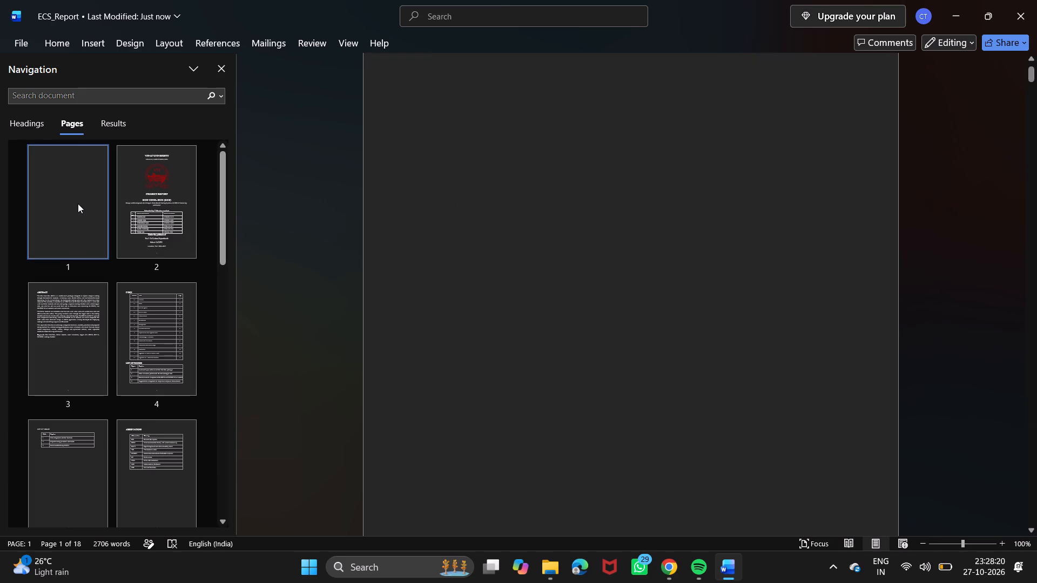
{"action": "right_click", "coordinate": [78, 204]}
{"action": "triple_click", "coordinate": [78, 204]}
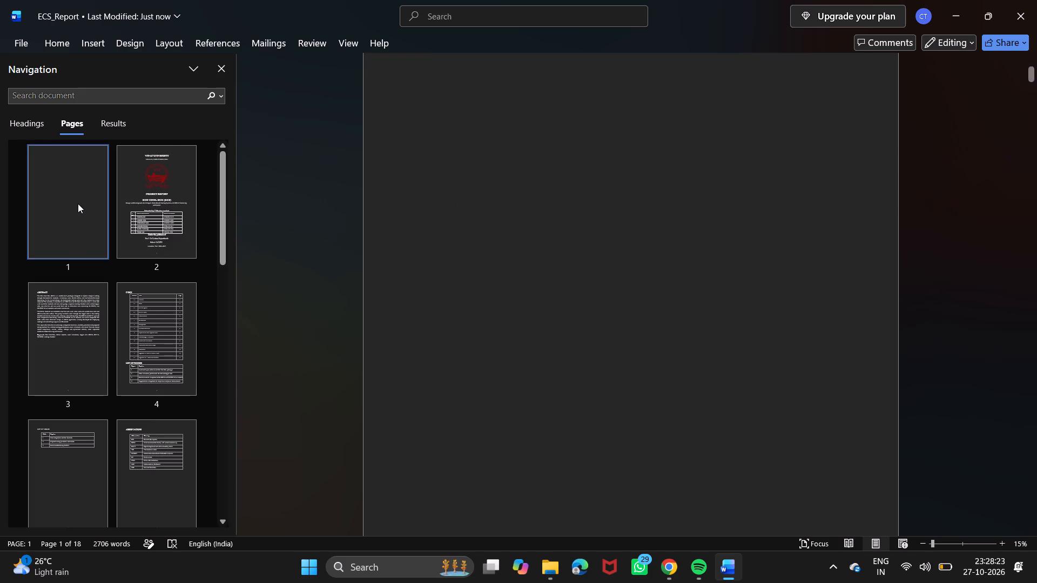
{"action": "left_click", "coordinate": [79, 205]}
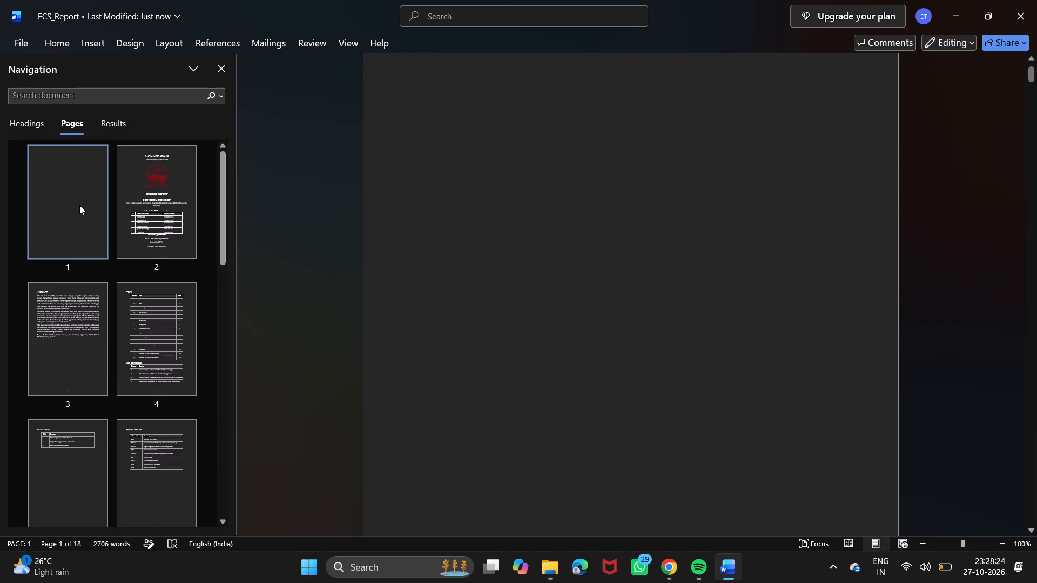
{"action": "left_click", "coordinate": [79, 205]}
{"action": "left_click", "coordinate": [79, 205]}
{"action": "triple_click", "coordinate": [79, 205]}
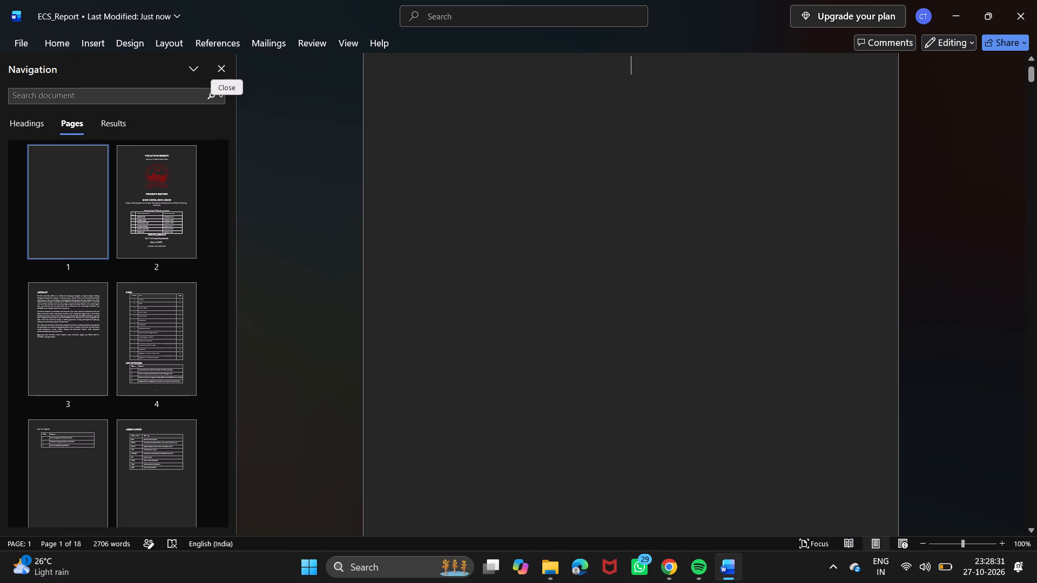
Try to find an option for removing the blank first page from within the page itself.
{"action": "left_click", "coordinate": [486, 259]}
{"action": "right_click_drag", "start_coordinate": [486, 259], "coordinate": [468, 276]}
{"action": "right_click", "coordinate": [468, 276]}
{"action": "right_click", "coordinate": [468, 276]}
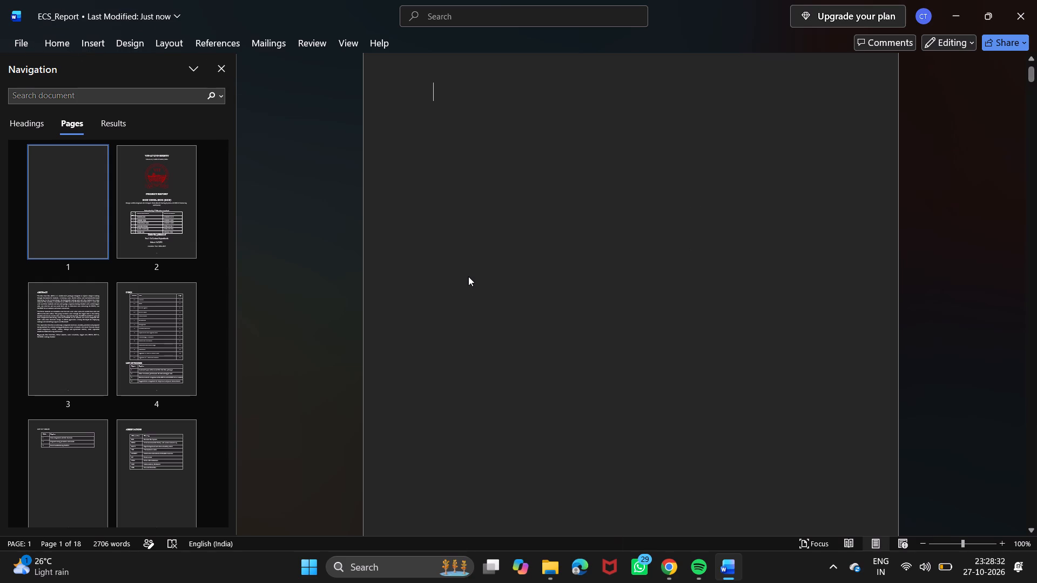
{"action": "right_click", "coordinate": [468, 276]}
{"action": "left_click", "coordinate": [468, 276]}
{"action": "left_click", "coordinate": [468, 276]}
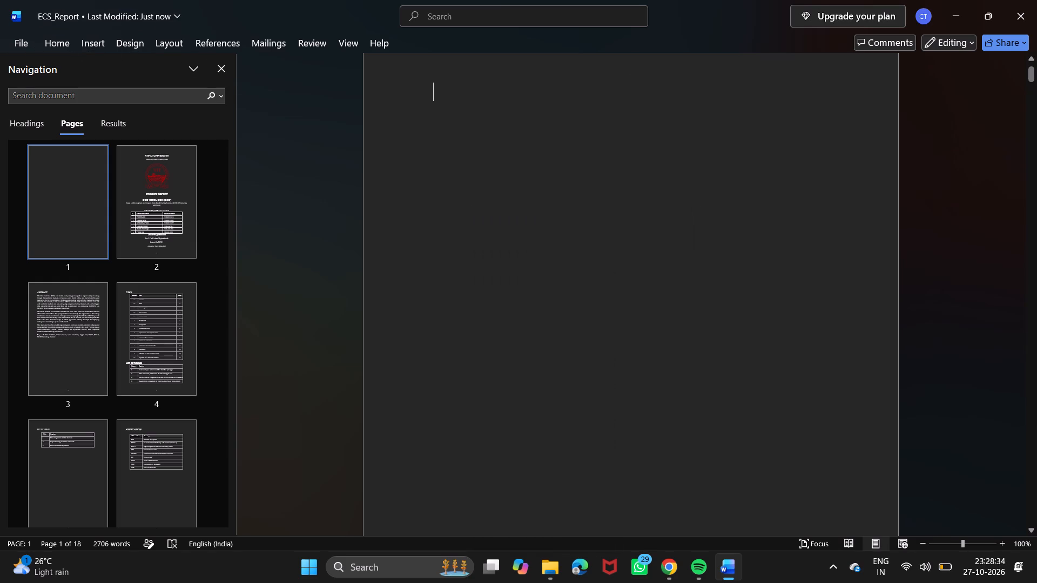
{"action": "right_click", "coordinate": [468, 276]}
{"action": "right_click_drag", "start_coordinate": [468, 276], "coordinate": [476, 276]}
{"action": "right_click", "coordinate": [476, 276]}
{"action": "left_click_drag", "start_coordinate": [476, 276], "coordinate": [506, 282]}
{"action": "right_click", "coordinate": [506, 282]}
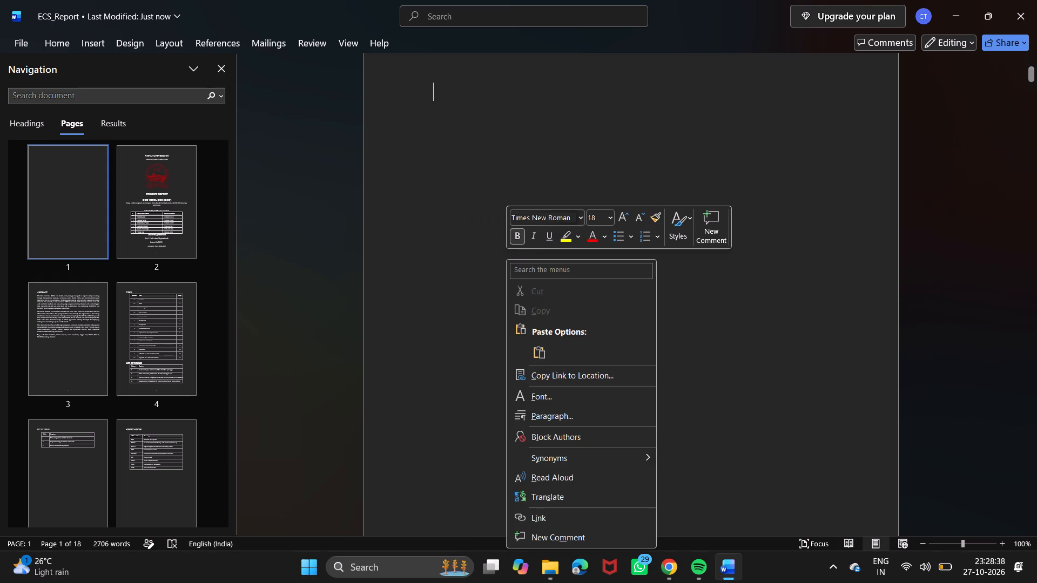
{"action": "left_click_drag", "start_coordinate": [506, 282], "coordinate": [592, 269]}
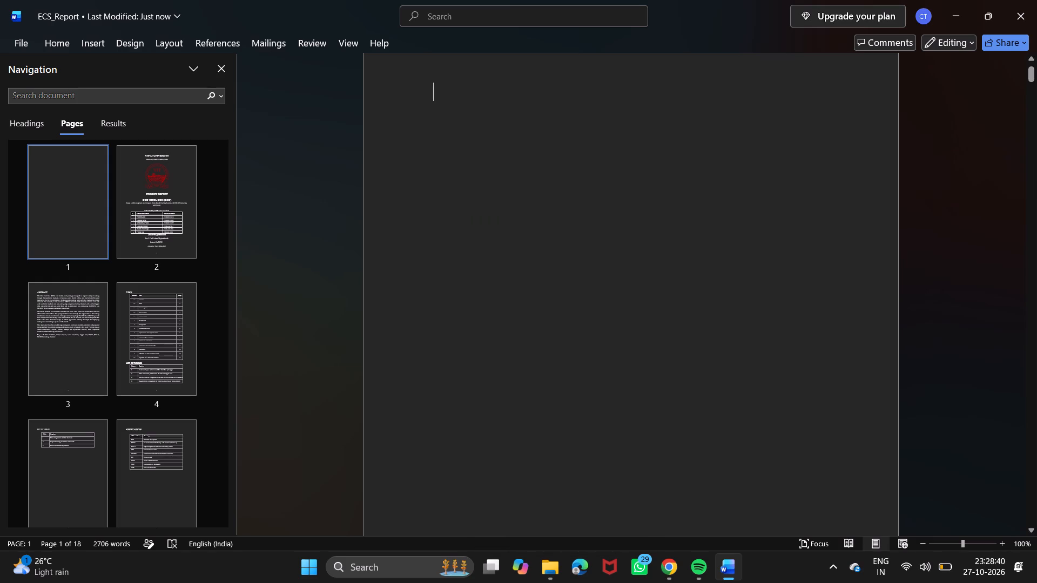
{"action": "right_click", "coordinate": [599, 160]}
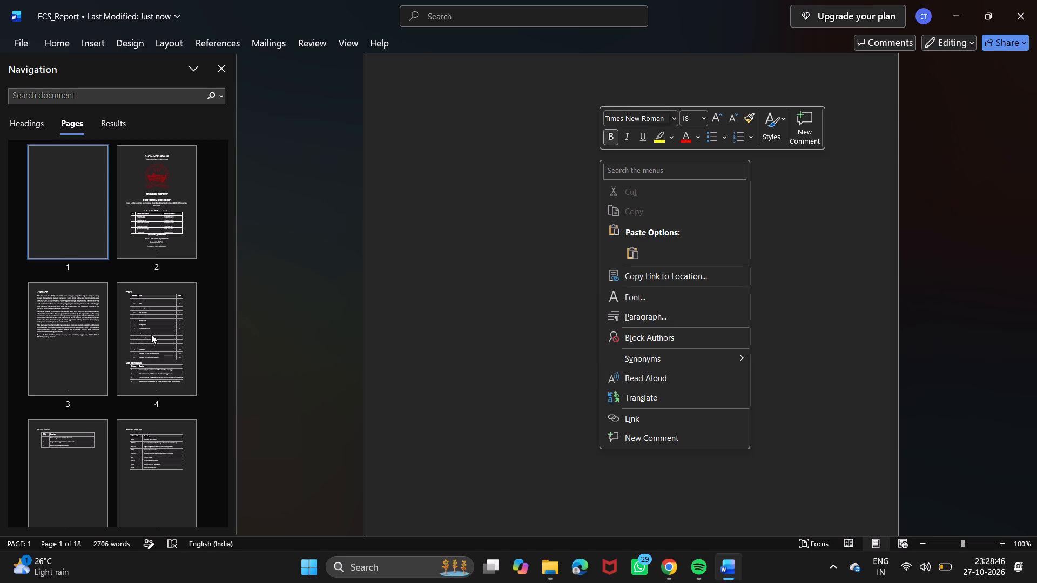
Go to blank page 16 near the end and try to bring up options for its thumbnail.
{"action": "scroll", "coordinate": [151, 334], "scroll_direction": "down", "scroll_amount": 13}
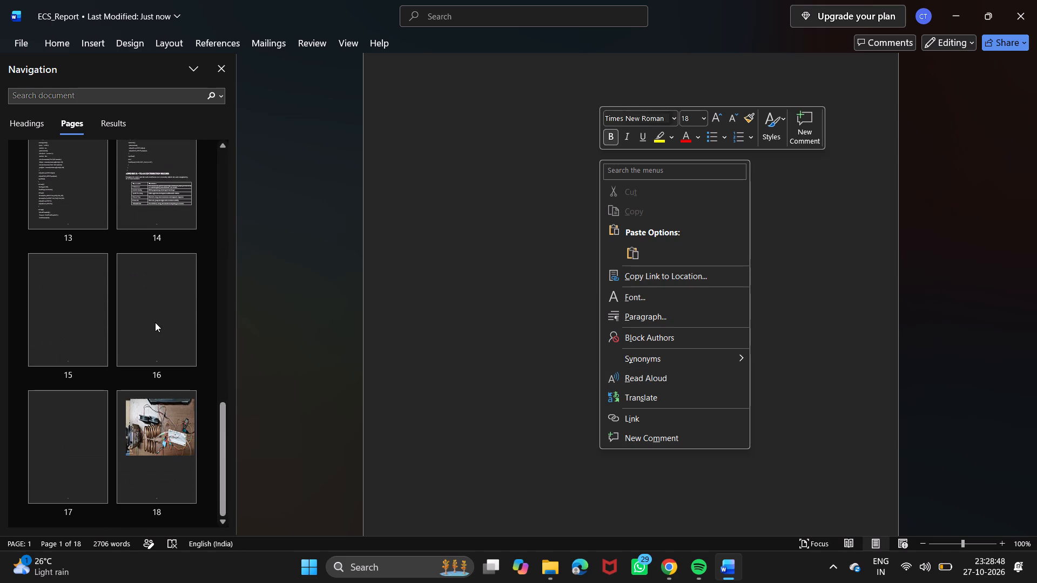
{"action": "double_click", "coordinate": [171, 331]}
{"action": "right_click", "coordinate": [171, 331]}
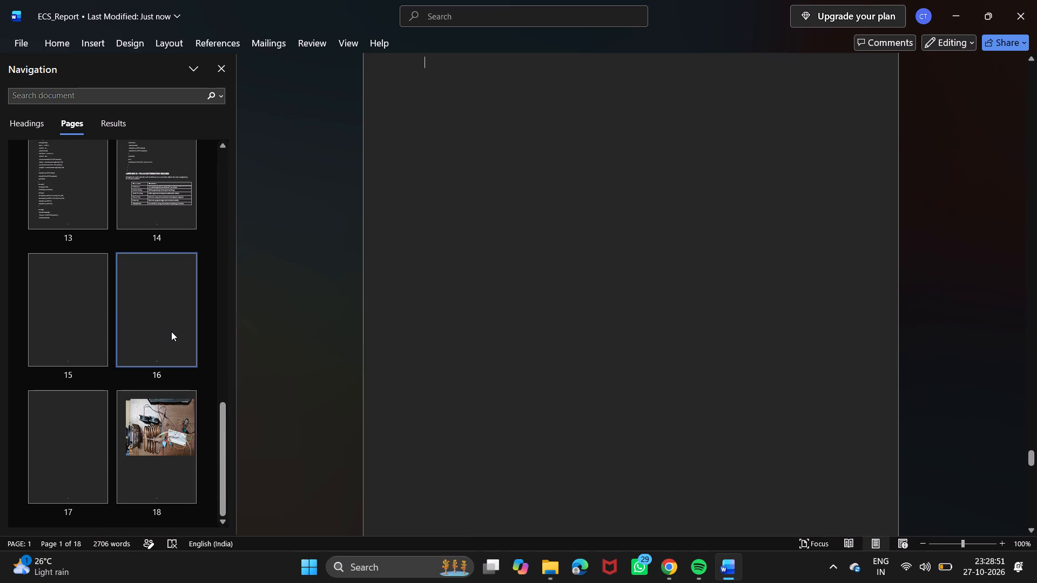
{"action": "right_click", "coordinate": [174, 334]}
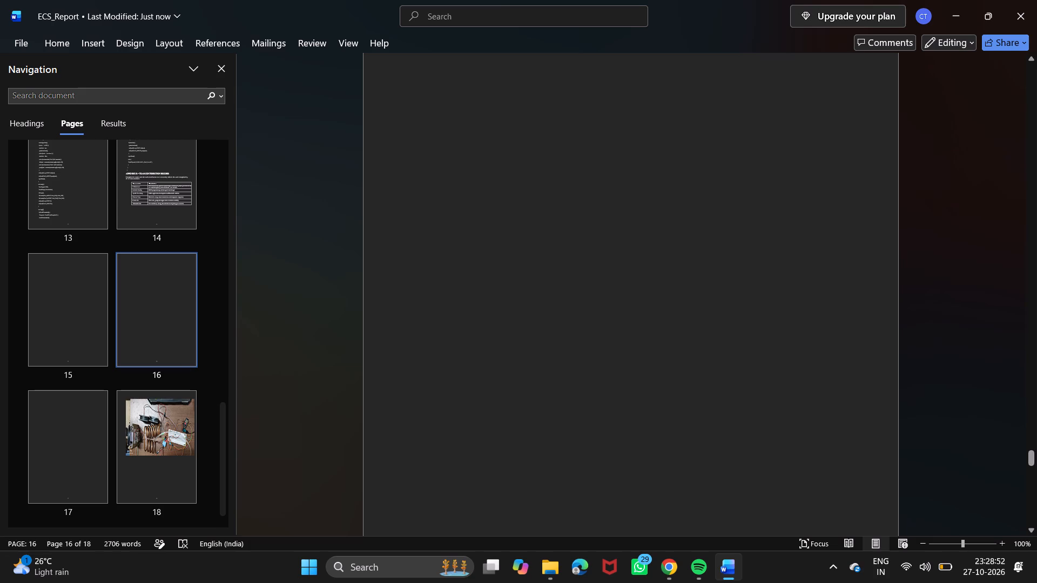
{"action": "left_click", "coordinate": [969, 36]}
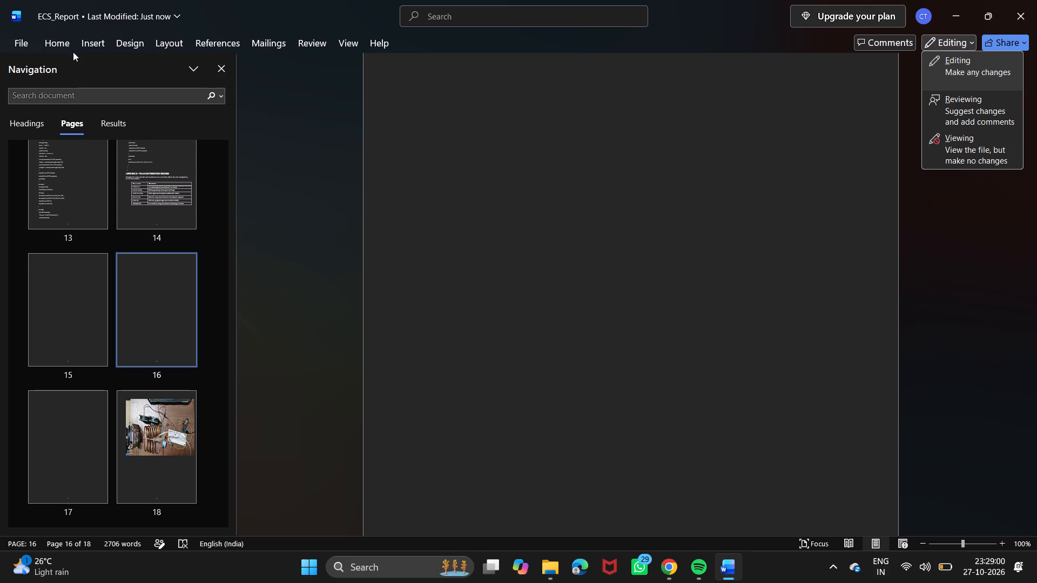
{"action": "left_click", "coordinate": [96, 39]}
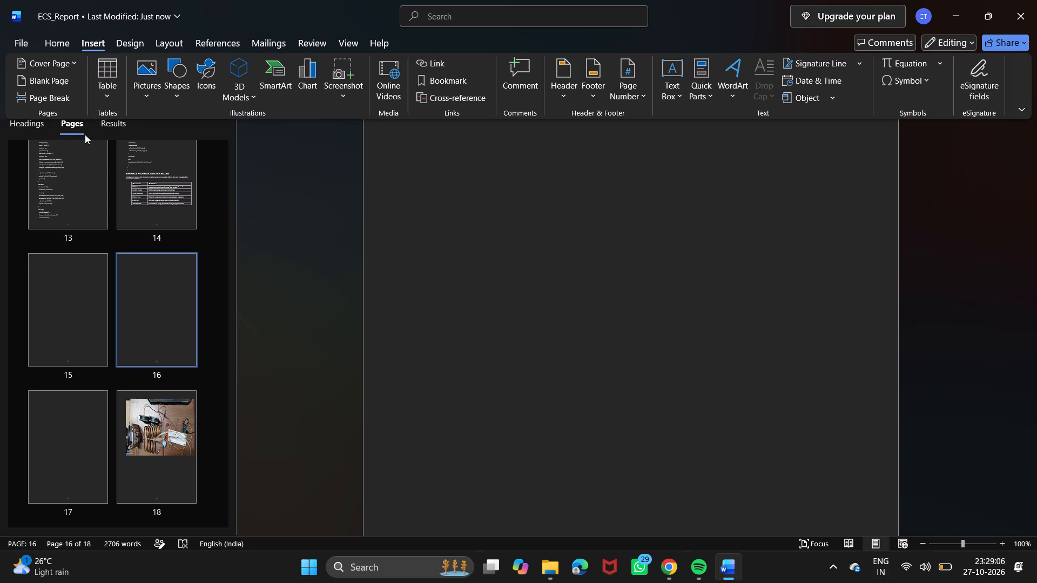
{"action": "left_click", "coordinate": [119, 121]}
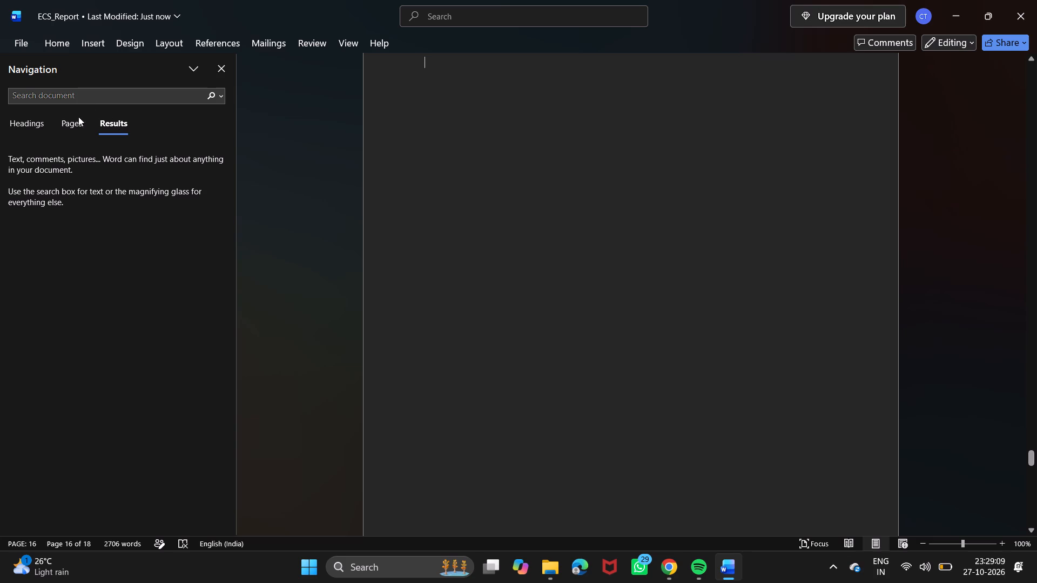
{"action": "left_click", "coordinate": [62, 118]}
Open the ECS_Report PDF from the recent Downloads files, converting it to an editable Word document.
{"action": "left_click", "coordinate": [22, 43]}
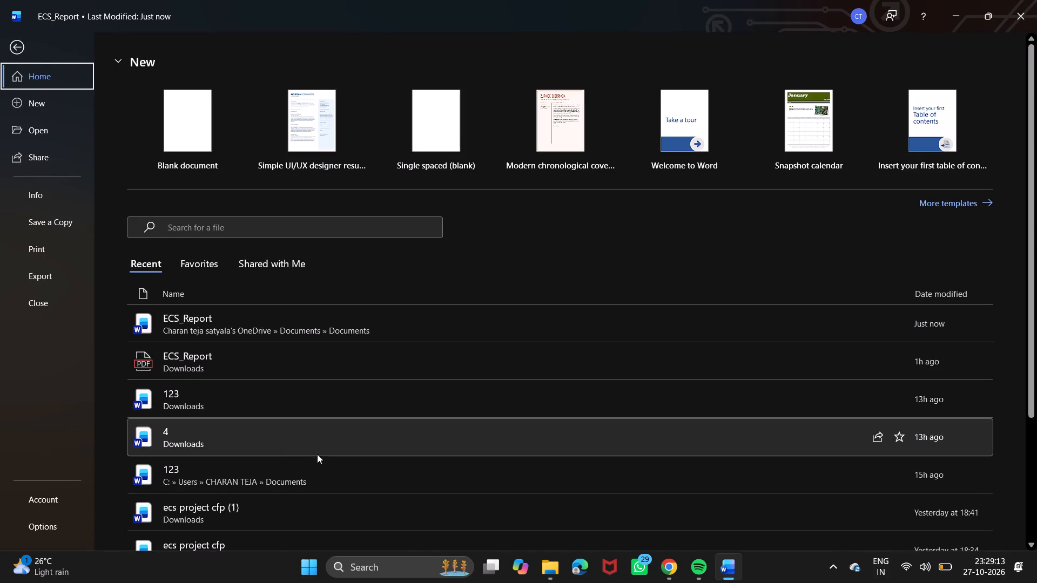
{"action": "double_click", "coordinate": [240, 355]}
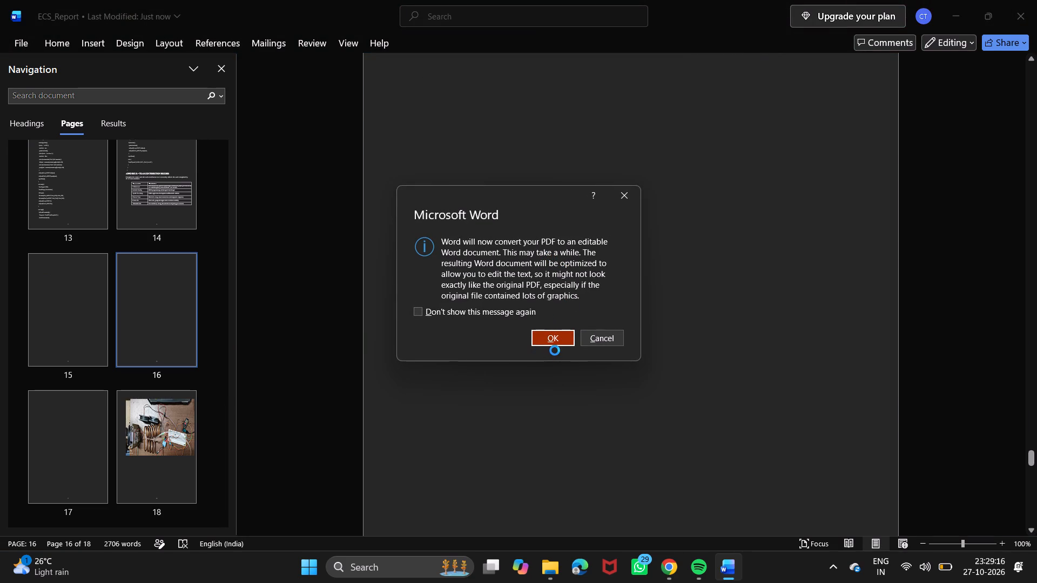
{"action": "left_click", "coordinate": [555, 350]}
{"action": "left_click", "coordinate": [559, 350]}
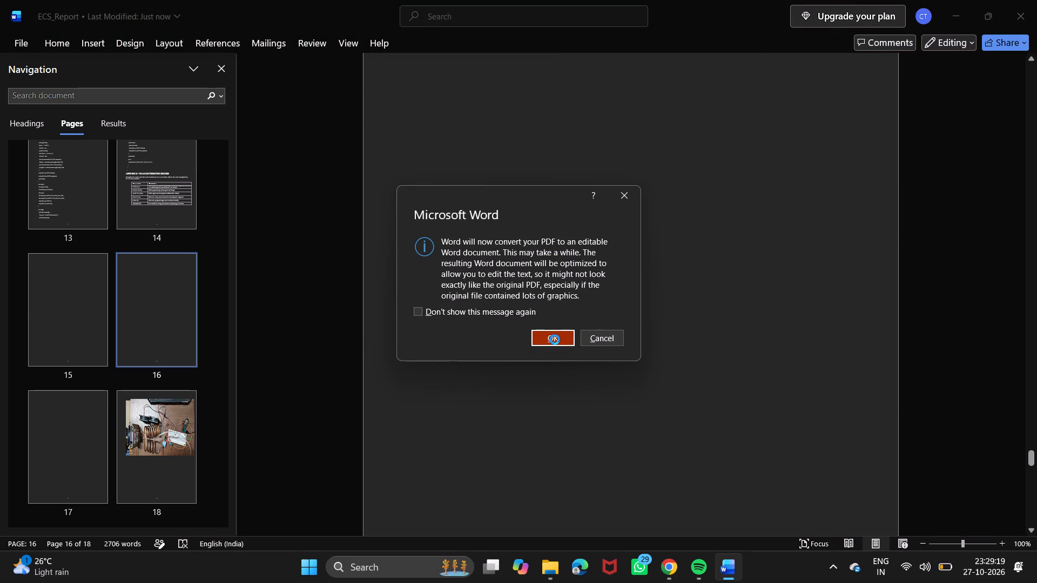
{"action": "double_click", "coordinate": [555, 340]}
{"action": "left_click", "coordinate": [636, 195]}
{"action": "key", "text": "Escape"}
{"action": "double_click", "coordinate": [1036, 0]}
{"action": "left_click_drag", "start_coordinate": [1001, 15], "coordinate": [881, 46]}
{"action": "left_click_drag", "start_coordinate": [683, 62], "coordinate": [663, 69]}
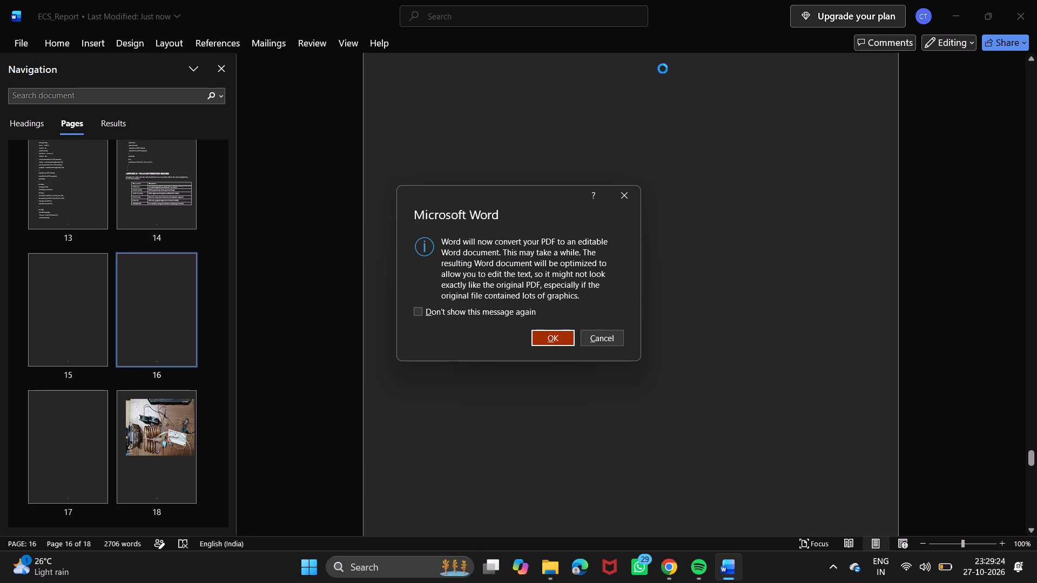
{"action": "left_click_drag", "start_coordinate": [663, 69], "coordinate": [653, 76]}
{"action": "right_click", "coordinate": [673, 61]}
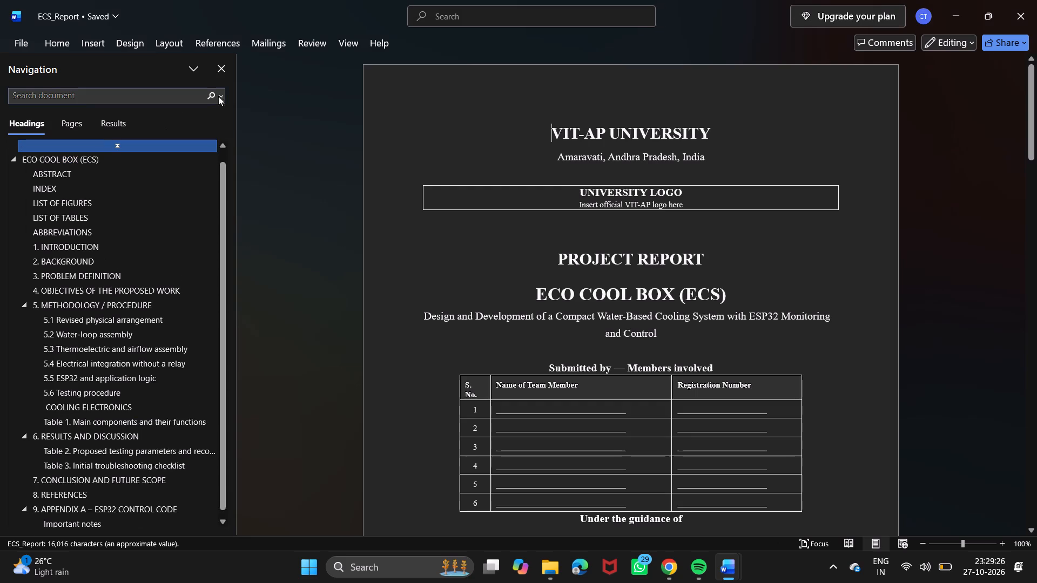
Examine the page thumbnails and opening pages of the converted ECS_Report PDF.
{"action": "left_click", "coordinate": [75, 120]}
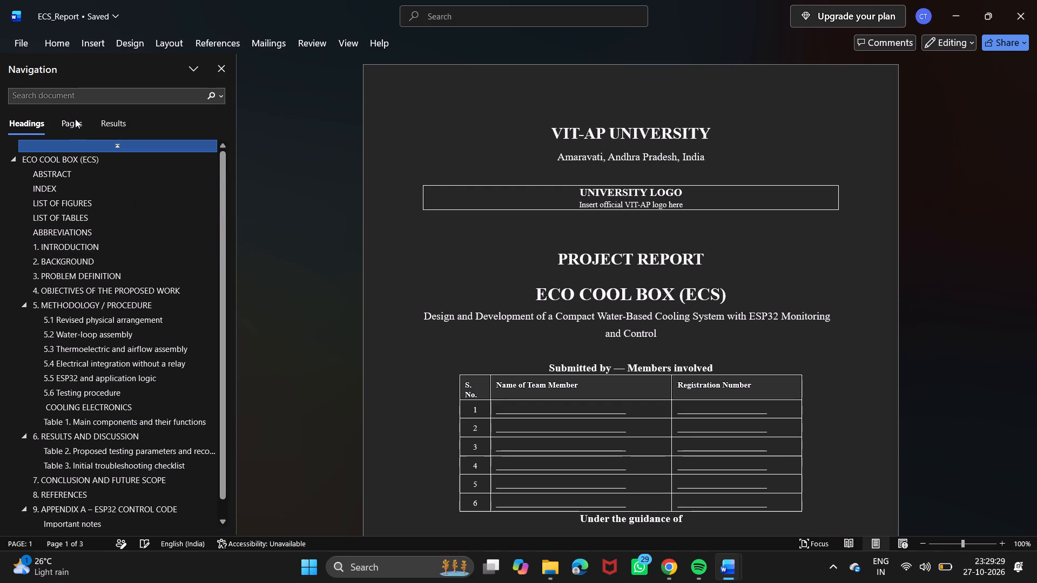
{"action": "scroll", "coordinate": [72, 220], "scroll_direction": "down", "scroll_amount": 6}
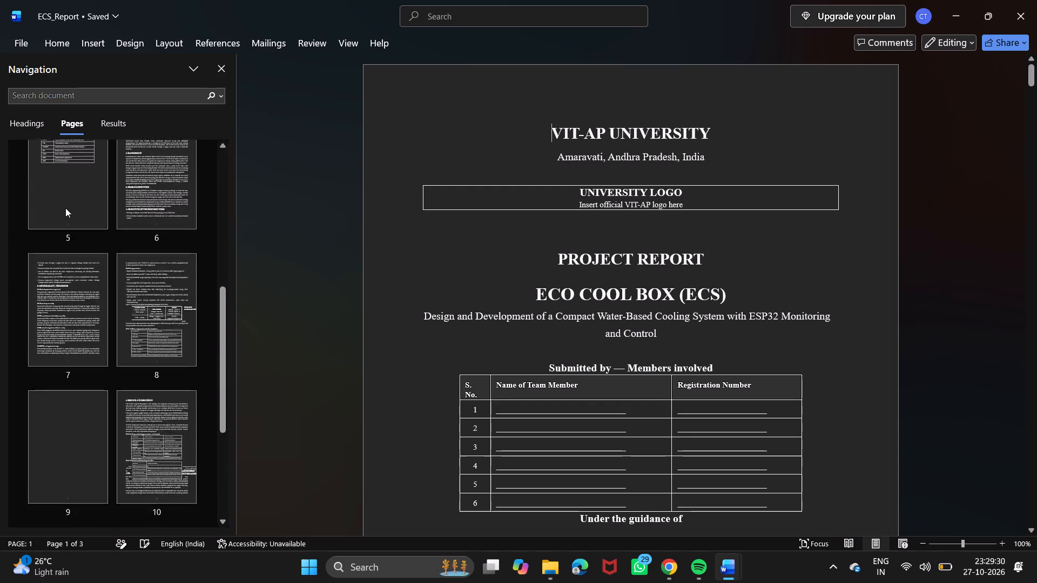
{"action": "scroll", "coordinate": [65, 208], "scroll_direction": "down", "scroll_amount": 5}
{"action": "scroll", "coordinate": [594, 228], "scroll_direction": "down", "scroll_amount": 4}
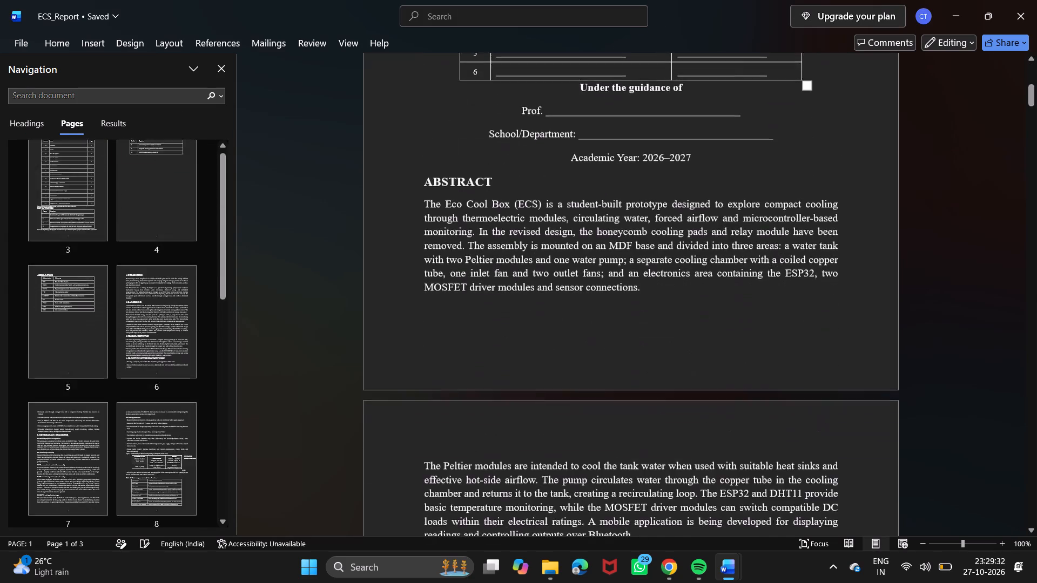
{"action": "scroll", "coordinate": [592, 218], "scroll_direction": "up", "scroll_amount": 2}
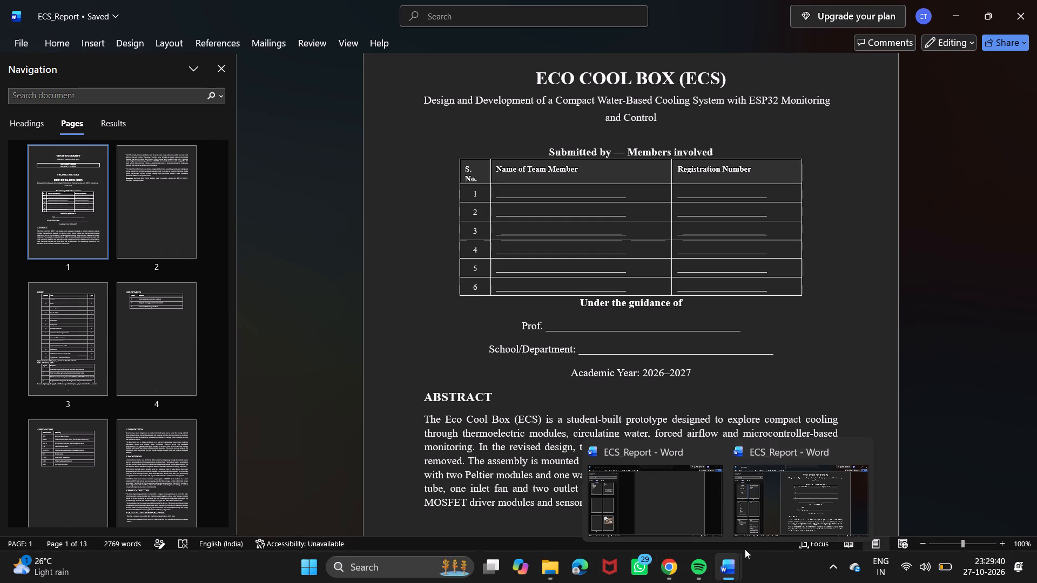
Switch back to the original ECS_Report document that contains the prototype photo.
{"action": "left_click", "coordinate": [683, 493]}
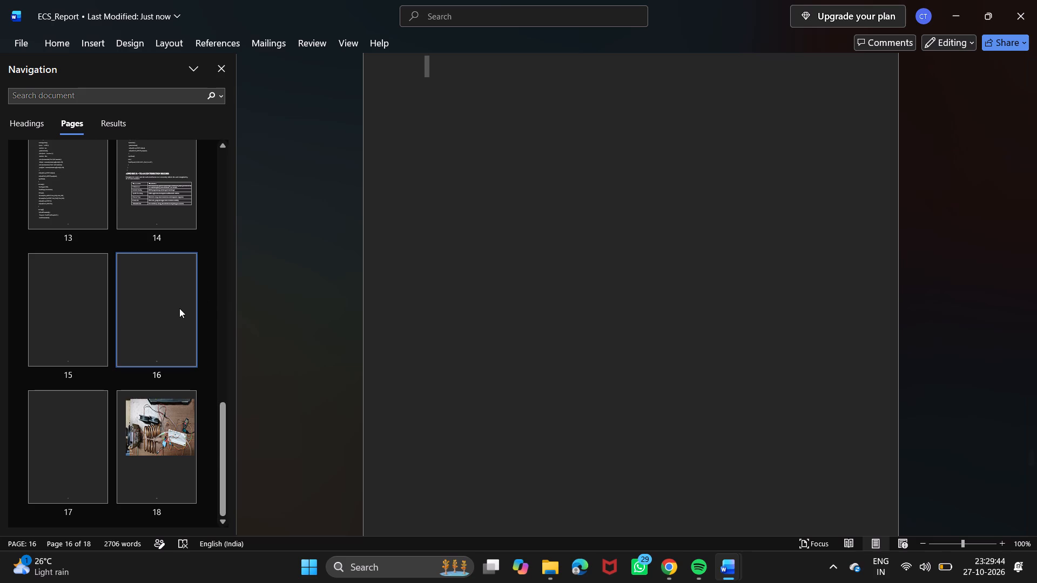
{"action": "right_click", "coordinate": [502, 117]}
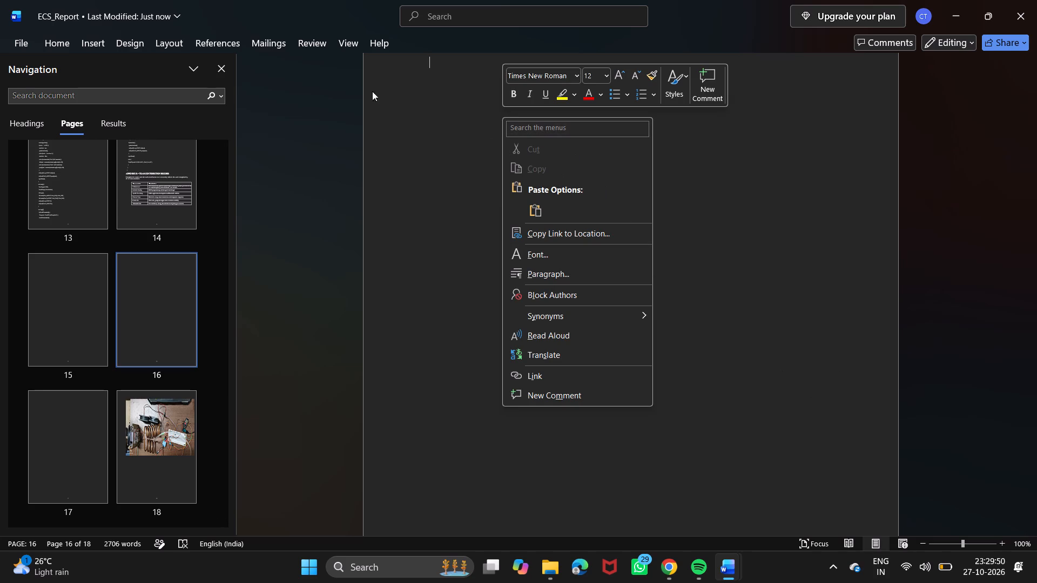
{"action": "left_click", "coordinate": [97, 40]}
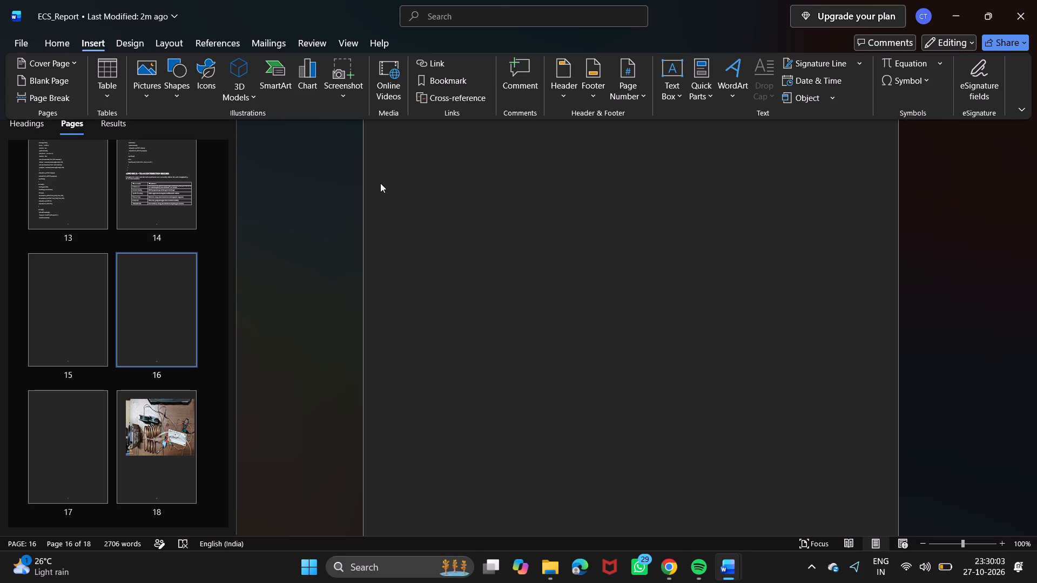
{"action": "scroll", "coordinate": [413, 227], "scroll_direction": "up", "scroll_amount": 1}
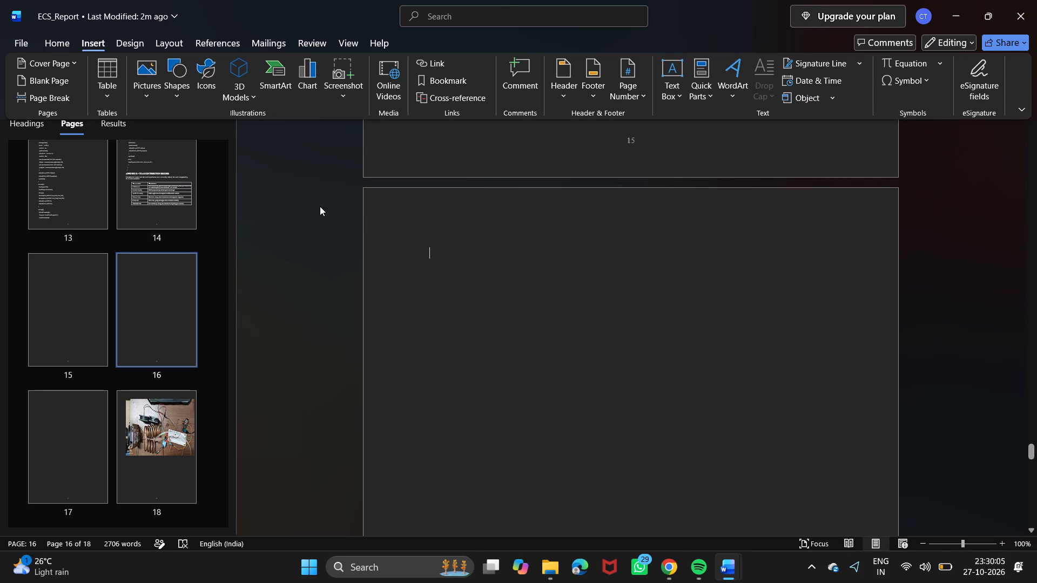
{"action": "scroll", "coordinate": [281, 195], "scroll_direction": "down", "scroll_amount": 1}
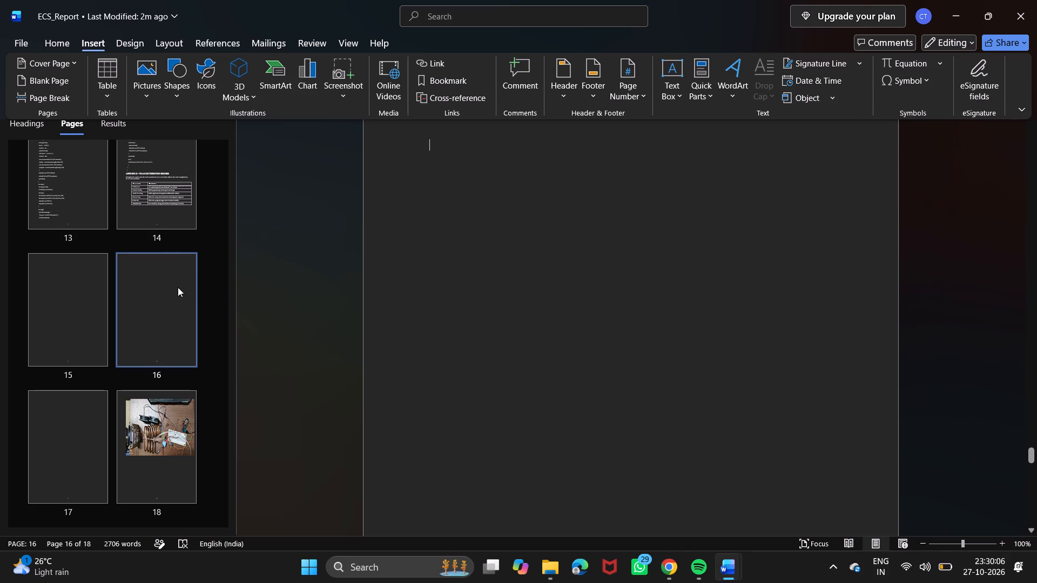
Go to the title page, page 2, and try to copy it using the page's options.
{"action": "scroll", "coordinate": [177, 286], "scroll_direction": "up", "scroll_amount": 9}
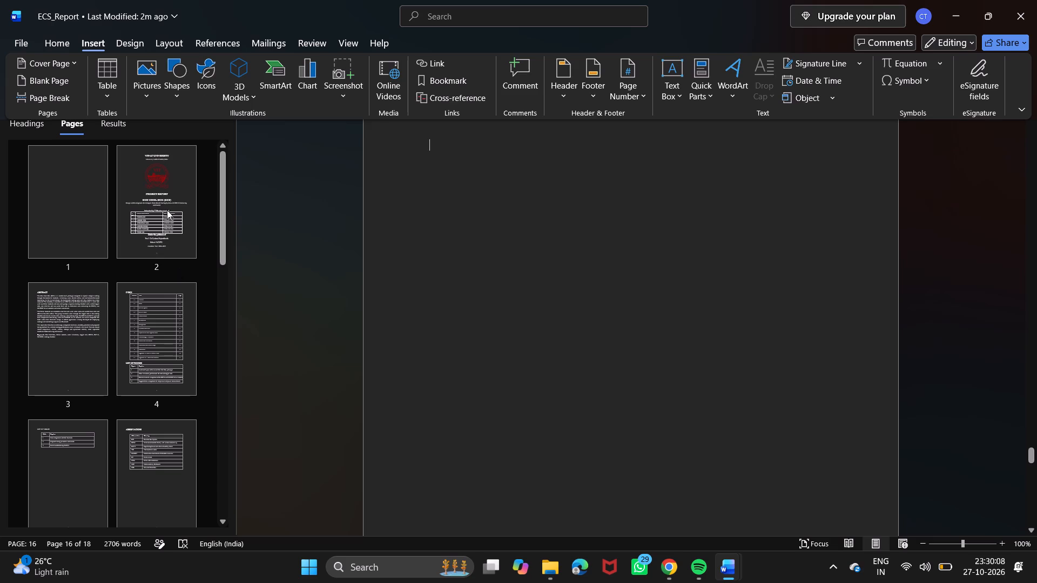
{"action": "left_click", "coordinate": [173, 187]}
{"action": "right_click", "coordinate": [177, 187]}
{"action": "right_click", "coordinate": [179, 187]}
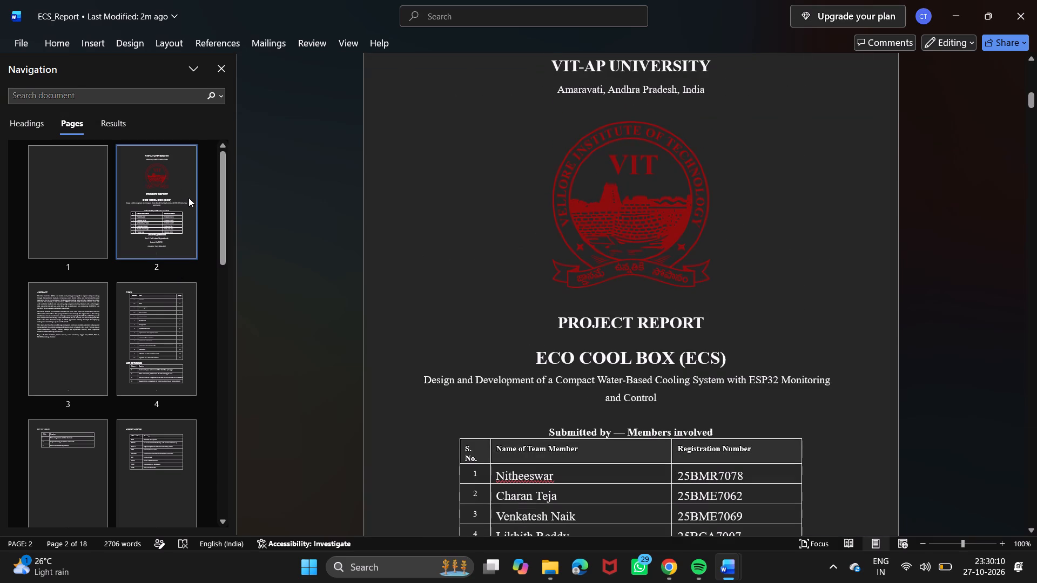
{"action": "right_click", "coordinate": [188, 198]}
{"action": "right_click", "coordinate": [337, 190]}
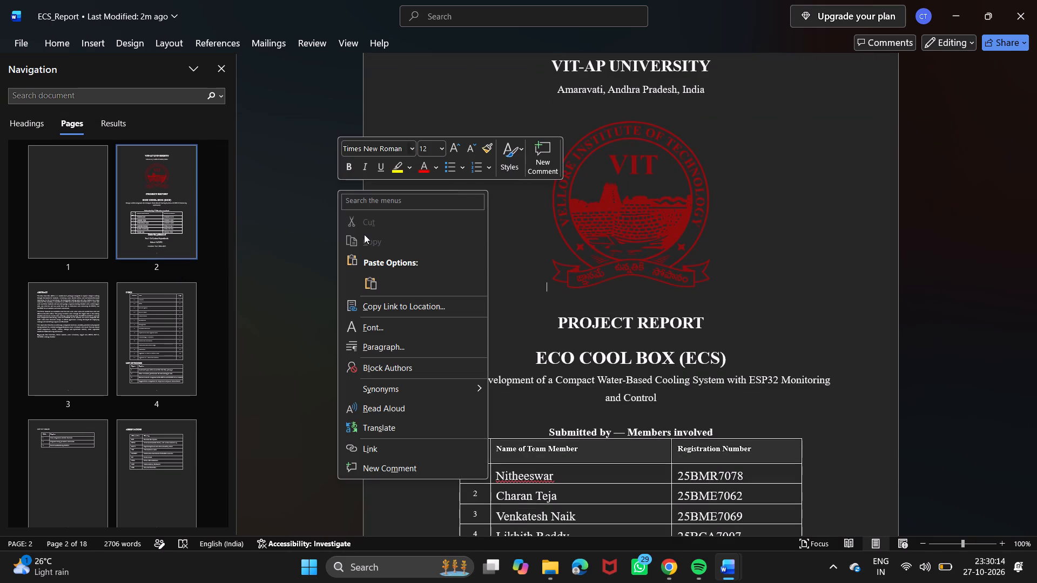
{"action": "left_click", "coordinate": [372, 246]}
Select the report content from the title page through the Appendix B team contribution table and copy it.
{"action": "left_click_drag", "start_coordinate": [537, 62], "coordinate": [608, 117]}
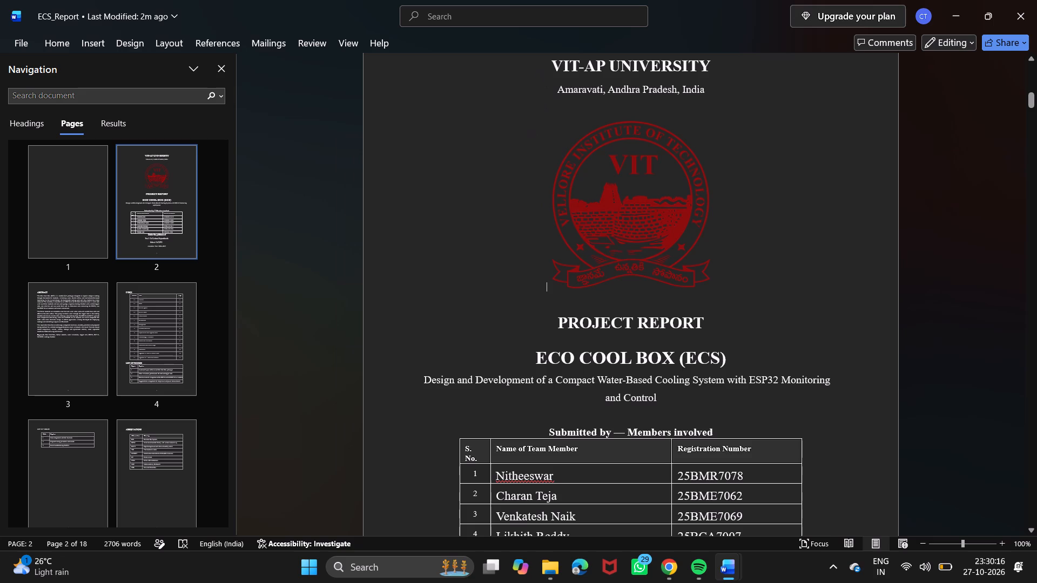
{"action": "left_click_drag", "start_coordinate": [608, 117], "coordinate": [685, 253]}
{"action": "left_click_drag", "start_coordinate": [547, 56], "coordinate": [789, 582]}
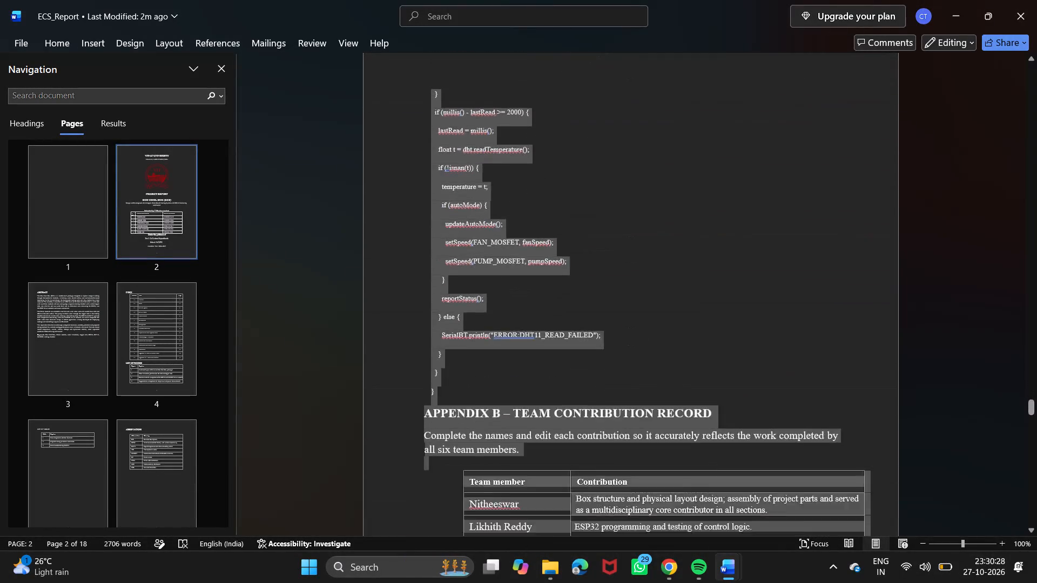
{"action": "left_click_drag", "start_coordinate": [789, 582], "coordinate": [722, 259]}
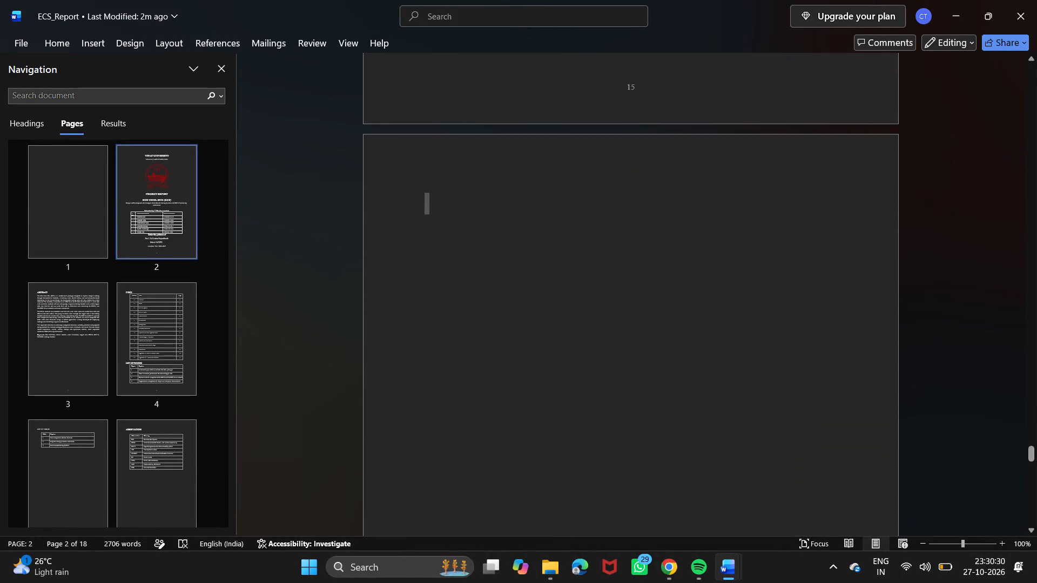
{"action": "left_click_drag", "start_coordinate": [722, 259], "coordinate": [729, 31]}
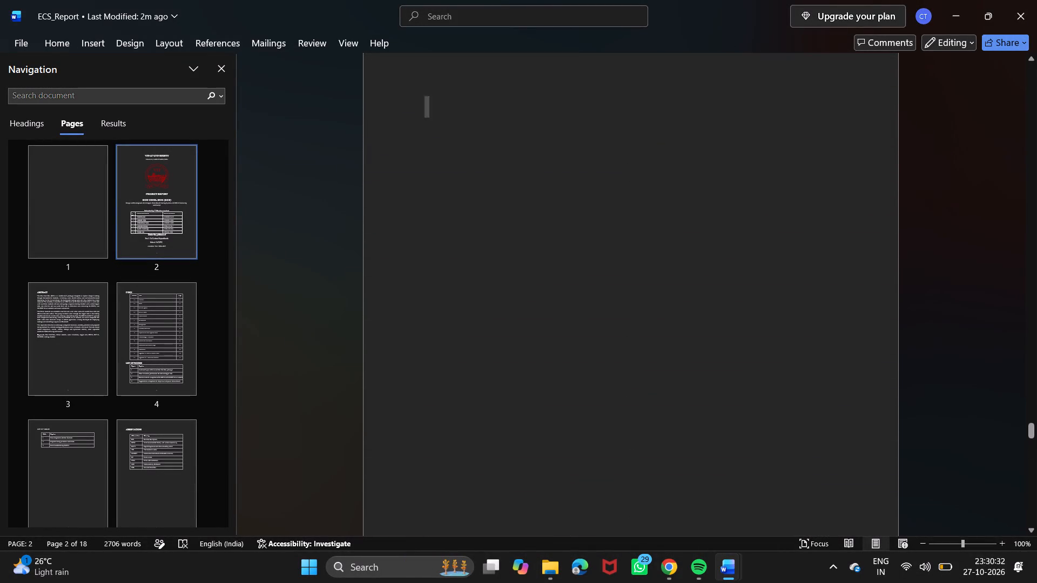
{"action": "left_click_drag", "start_coordinate": [729, 31], "coordinate": [777, 417]}
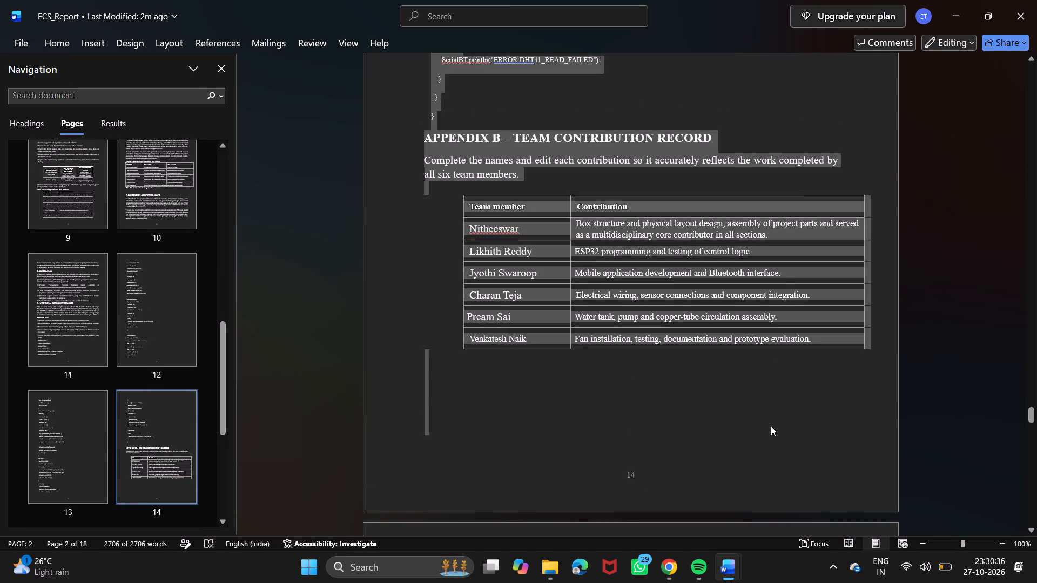
{"action": "key", "text": "ctrl+c"}
Create a new blank document and paste the copied report content into it.
{"action": "left_click", "coordinate": [6, 43]}
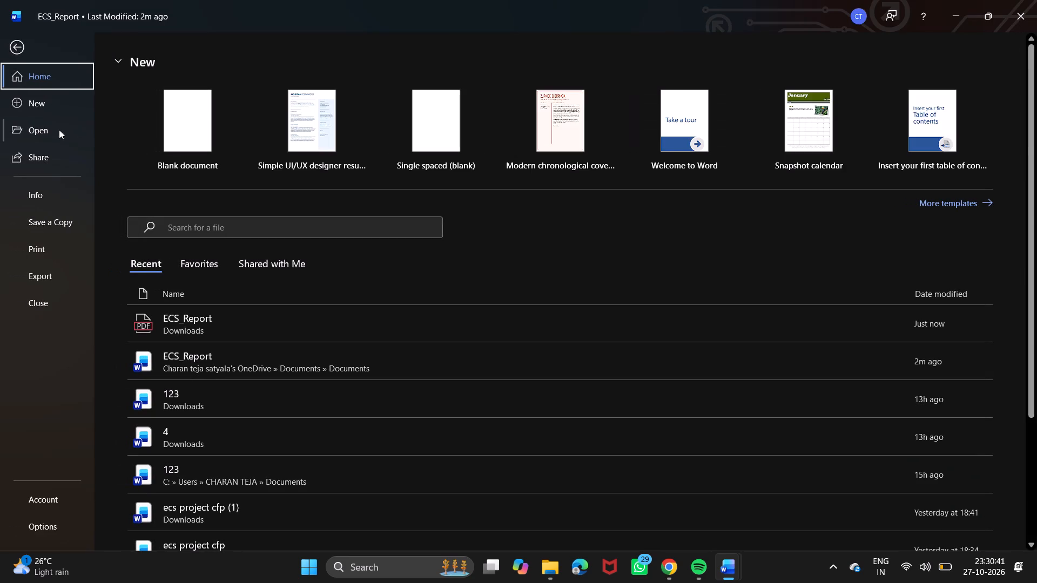
{"action": "left_click", "coordinate": [57, 93]}
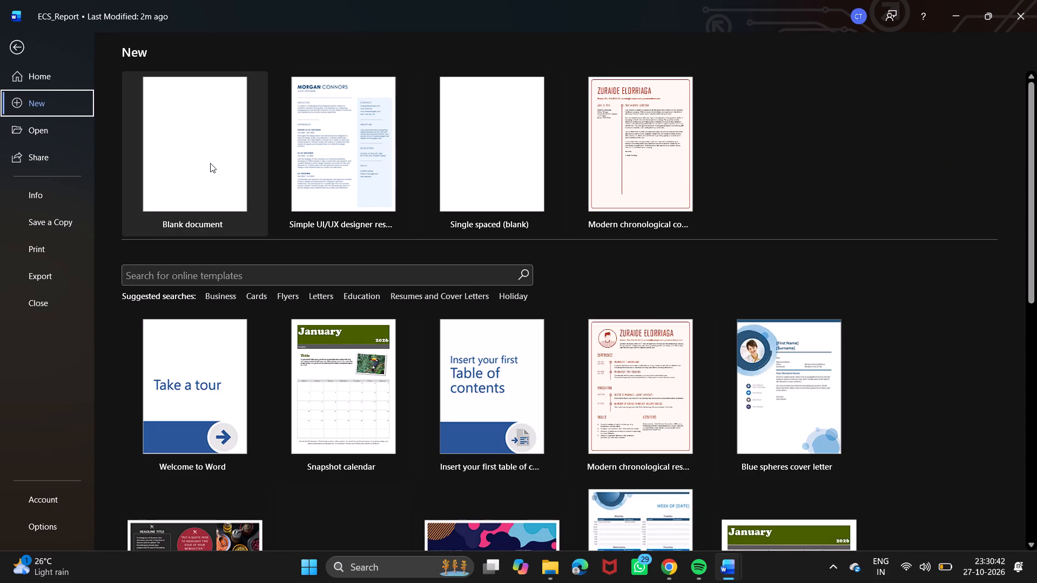
{"action": "left_click", "coordinate": [209, 162]}
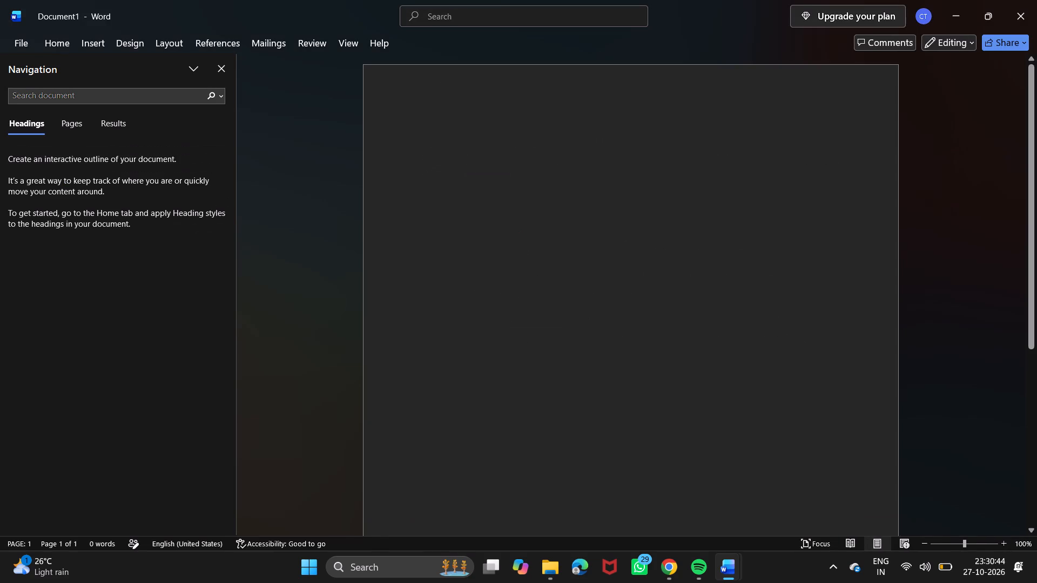
{"action": "key", "text": "ctrl+v"}
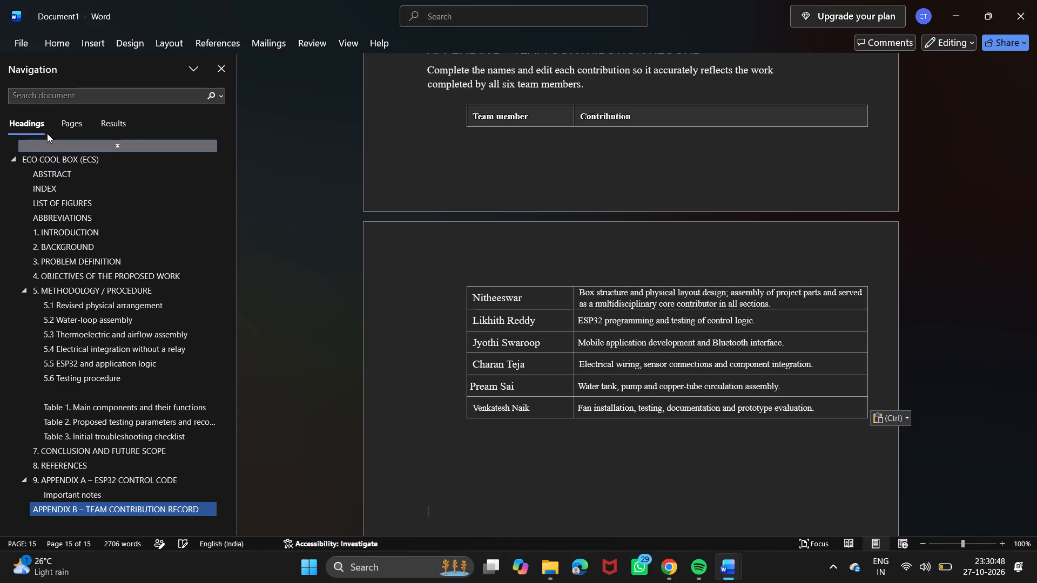
Examine the pasted report's page thumbnails and how the Appendix B table is laid out across the last pages.
{"action": "left_click", "coordinate": [79, 116]}
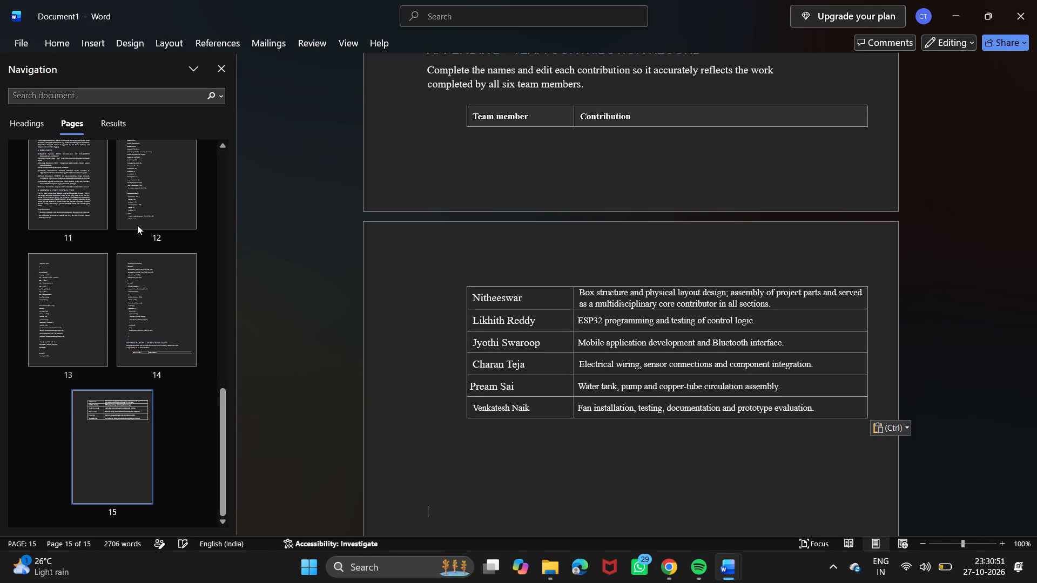
{"action": "scroll", "coordinate": [140, 222], "scroll_direction": "up", "scroll_amount": 12}
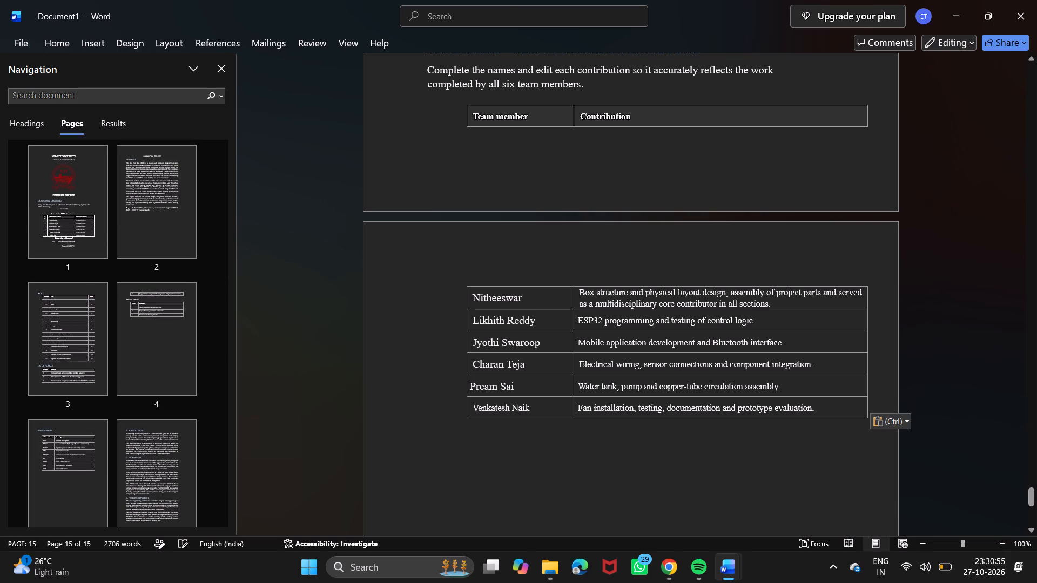
{"action": "scroll", "coordinate": [570, 160], "scroll_direction": "up", "scroll_amount": 2}
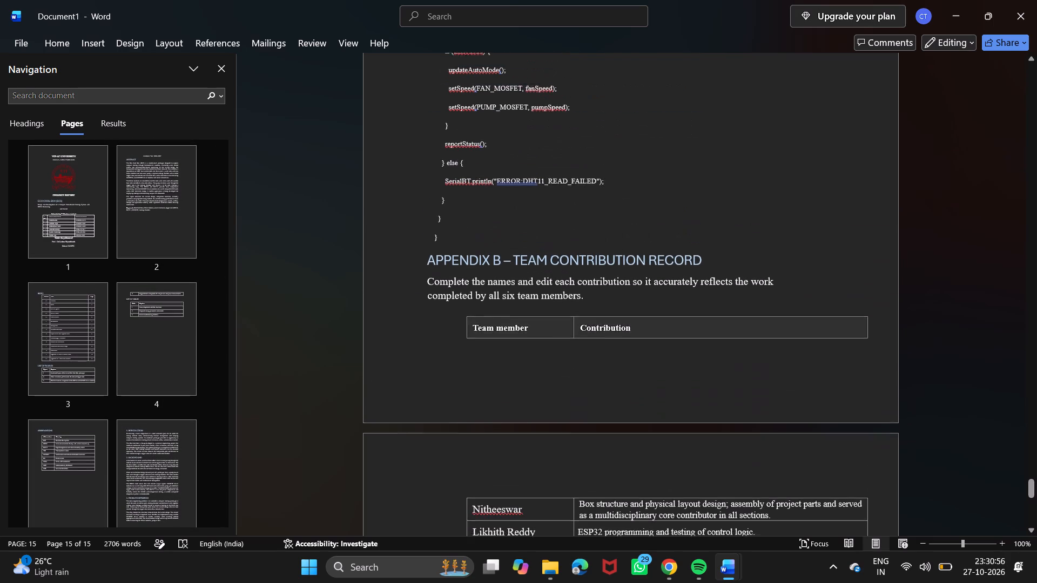
{"action": "scroll", "coordinate": [570, 160], "scroll_direction": "down", "scroll_amount": 1}
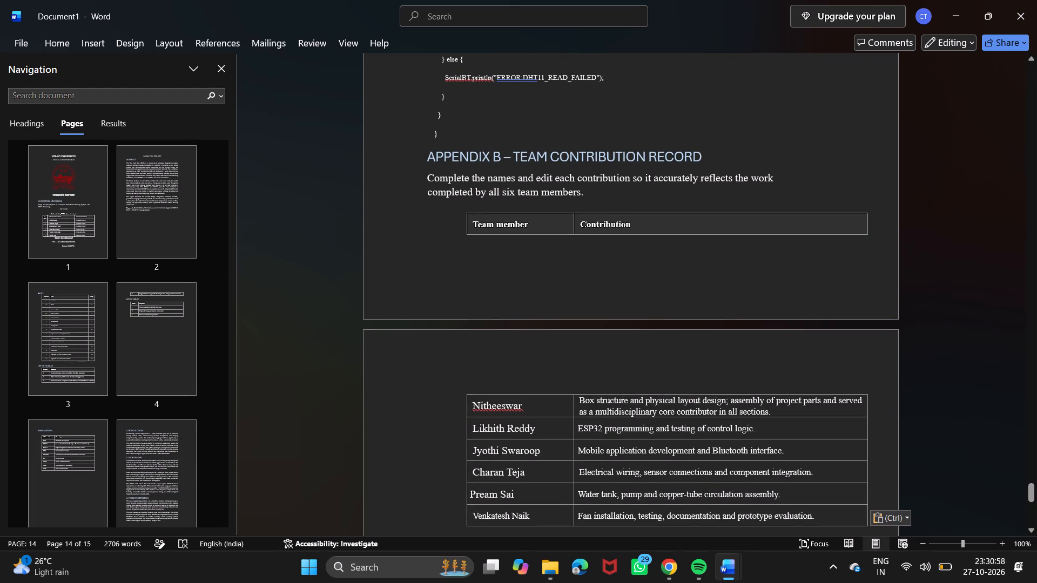
{"action": "scroll", "coordinate": [541, 183], "scroll_direction": "up", "scroll_amount": 2}
{"action": "scroll", "coordinate": [541, 183], "scroll_direction": "down", "scroll_amount": 2}
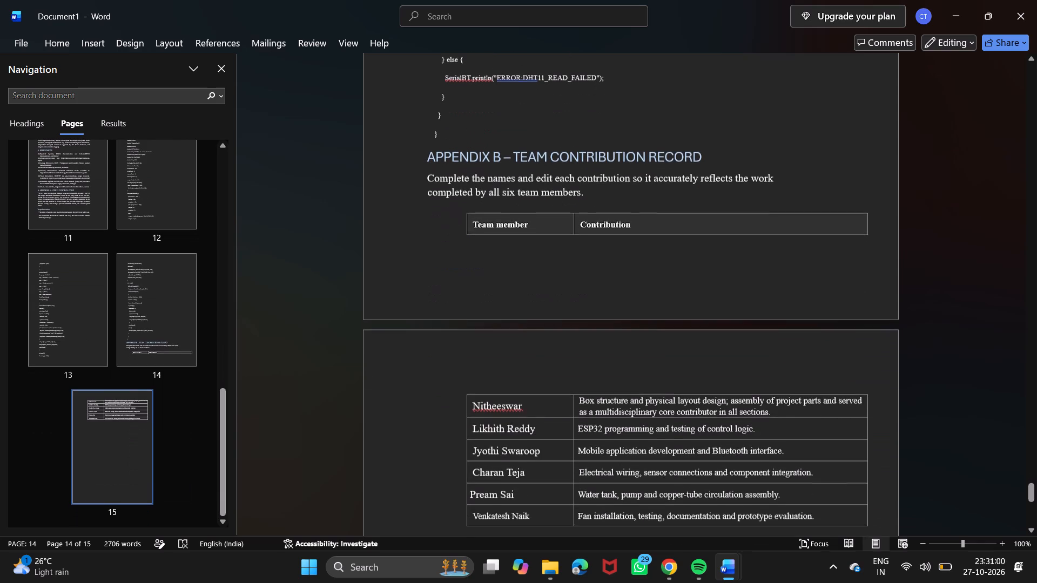
Collapse the APPENDIX B – TEAM CONTRIBUTION RECORD heading above the contribution table on page 14 of the new document.
{"action": "left_click", "coordinate": [459, 221]}
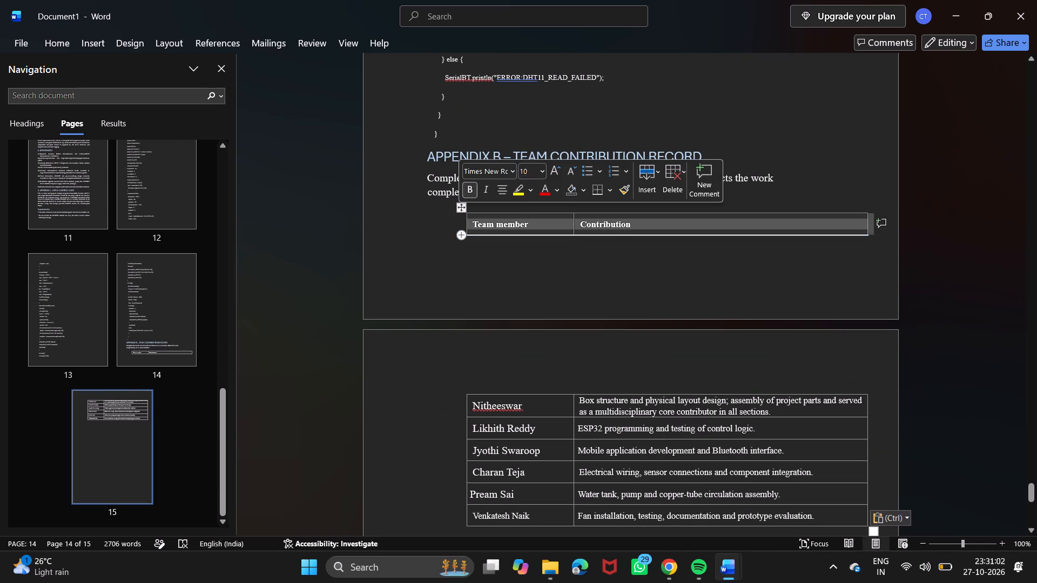
{"action": "left_click", "coordinate": [448, 221]}
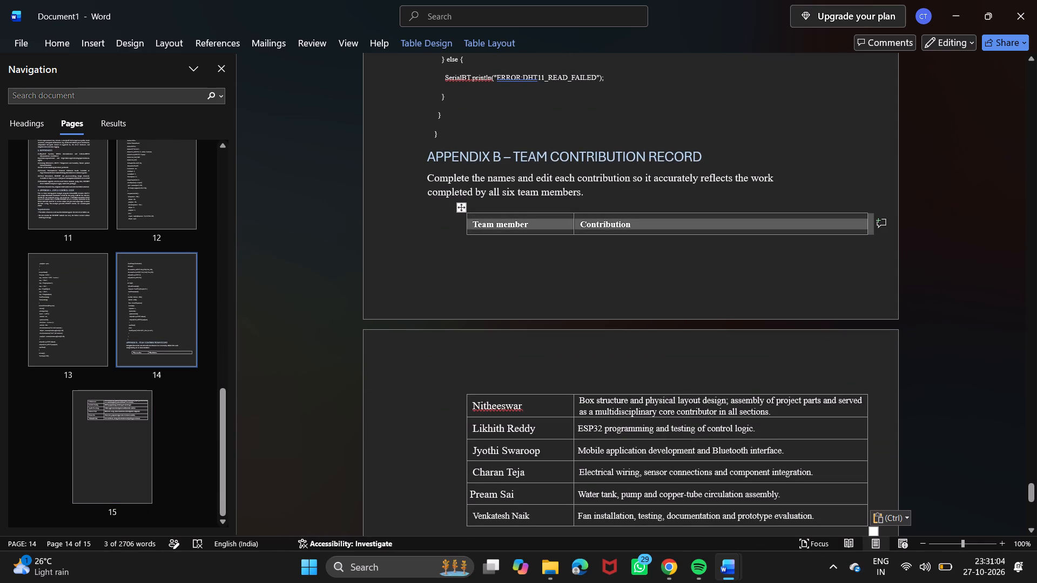
{"action": "left_click", "coordinate": [451, 220]}
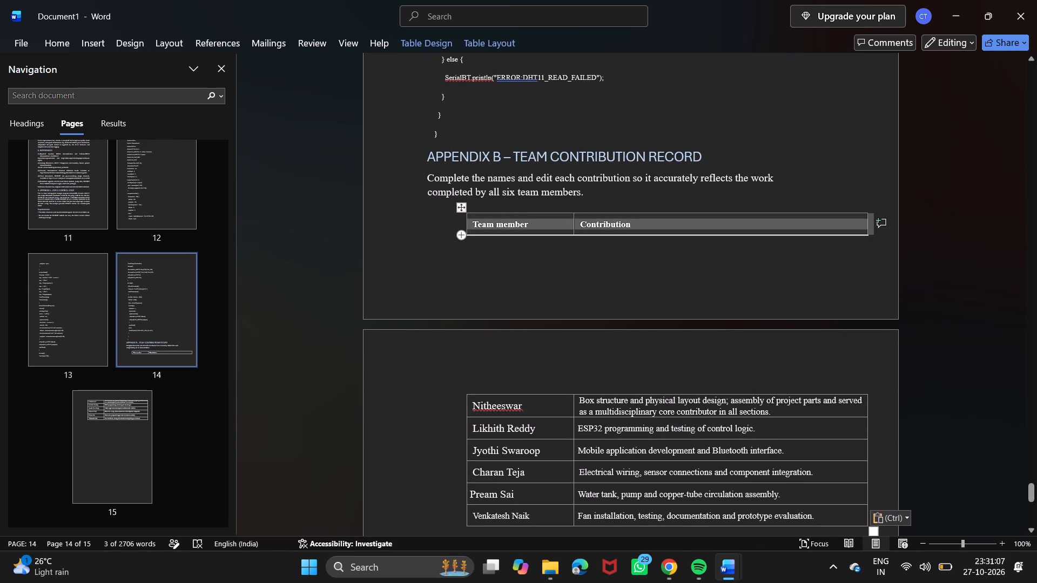
{"action": "left_click", "coordinate": [467, 349]}
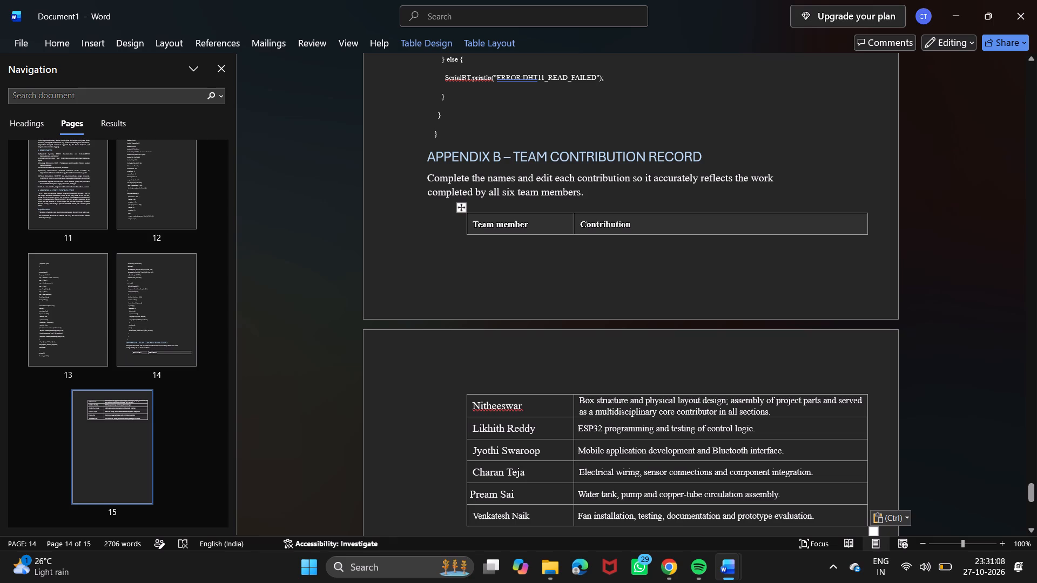
{"action": "left_click", "coordinate": [441, 222]}
{"action": "left_click", "coordinate": [441, 222]}
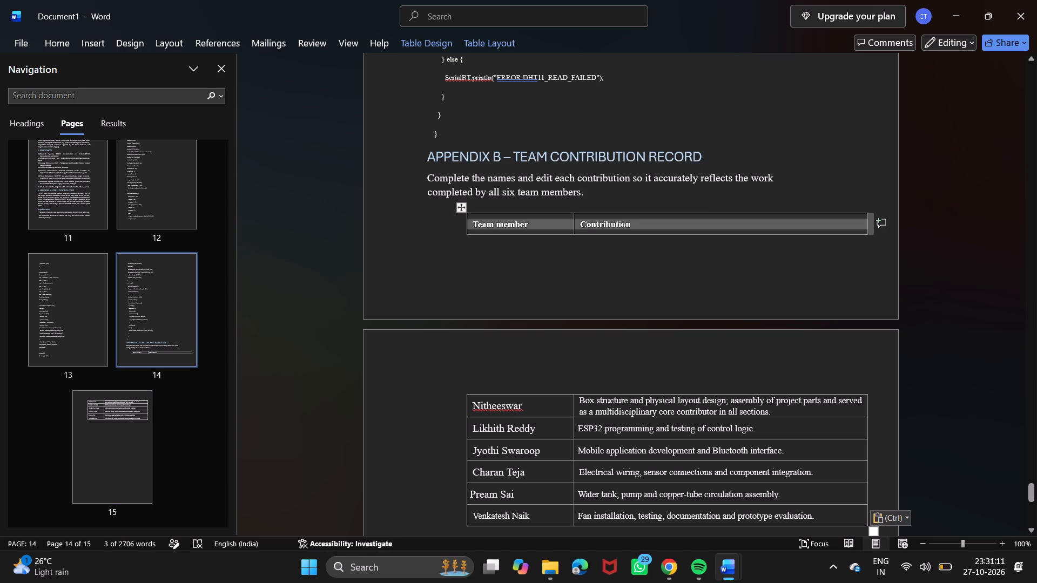
{"action": "left_click", "coordinate": [421, 152]}
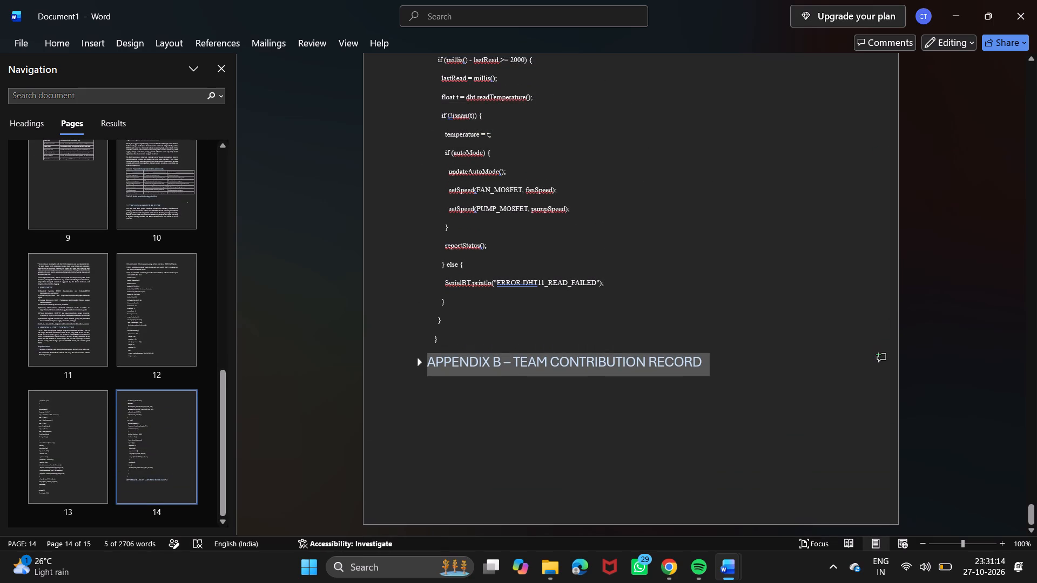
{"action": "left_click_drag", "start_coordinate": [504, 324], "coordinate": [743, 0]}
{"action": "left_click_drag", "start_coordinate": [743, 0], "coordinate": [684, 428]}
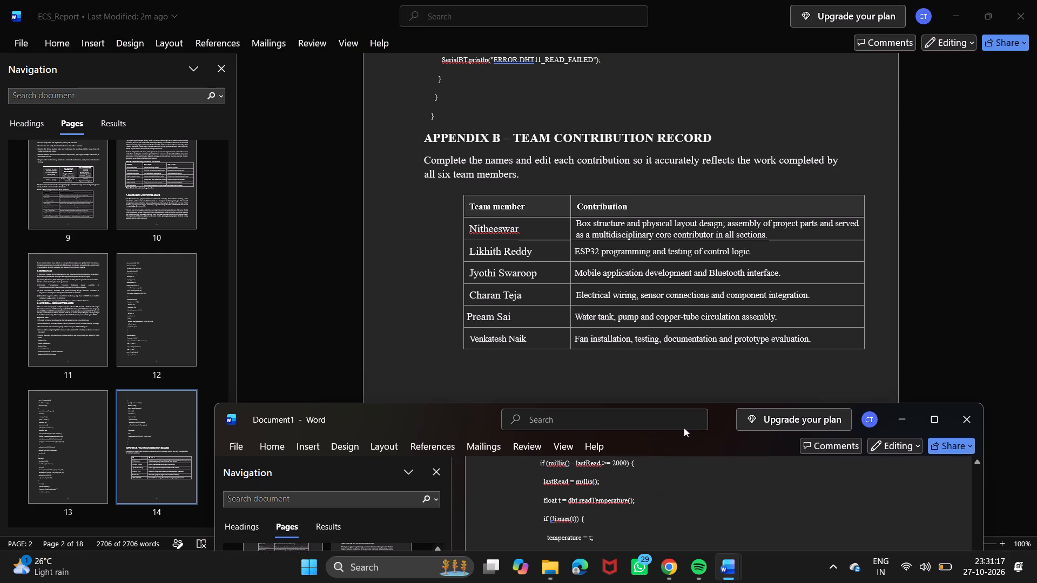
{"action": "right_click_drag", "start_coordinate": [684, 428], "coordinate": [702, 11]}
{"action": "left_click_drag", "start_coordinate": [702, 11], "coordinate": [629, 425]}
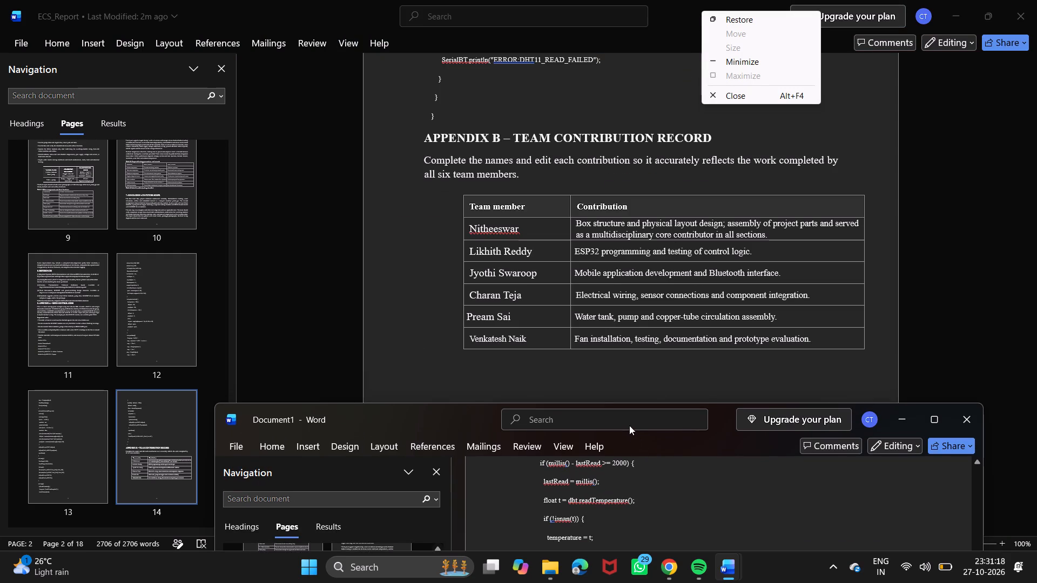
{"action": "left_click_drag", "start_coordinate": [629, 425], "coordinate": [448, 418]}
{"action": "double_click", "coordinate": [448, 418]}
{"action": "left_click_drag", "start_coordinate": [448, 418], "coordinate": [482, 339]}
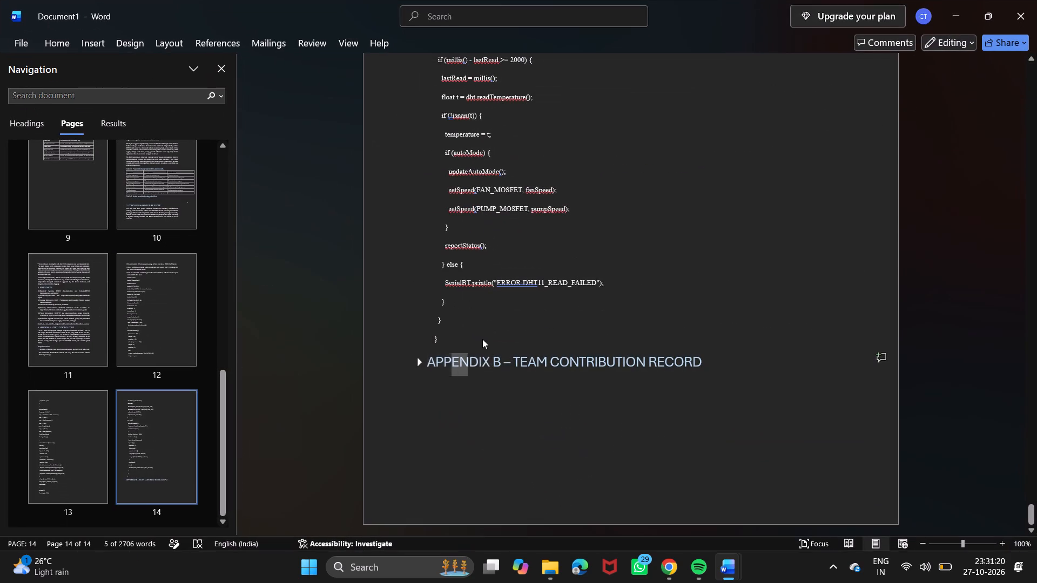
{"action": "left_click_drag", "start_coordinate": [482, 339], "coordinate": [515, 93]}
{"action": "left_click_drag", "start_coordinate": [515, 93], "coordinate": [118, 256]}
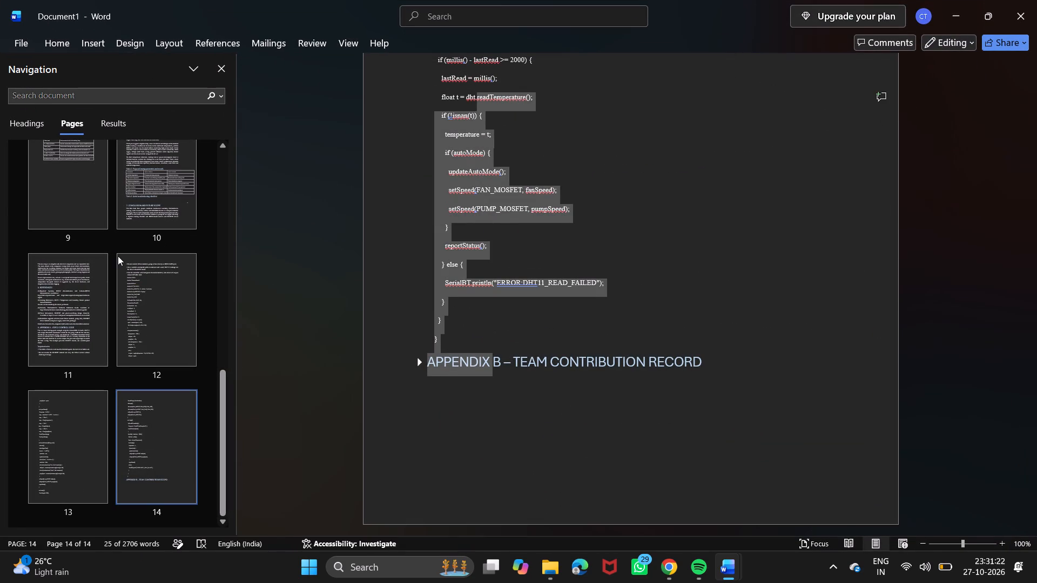
Examine the new document's page thumbnails through page 14, including the Appendix A code on page 12.
{"action": "left_click_drag", "start_coordinate": [118, 256], "coordinate": [134, 580]}
{"action": "left_click_drag", "start_coordinate": [134, 580], "coordinate": [183, 403]}
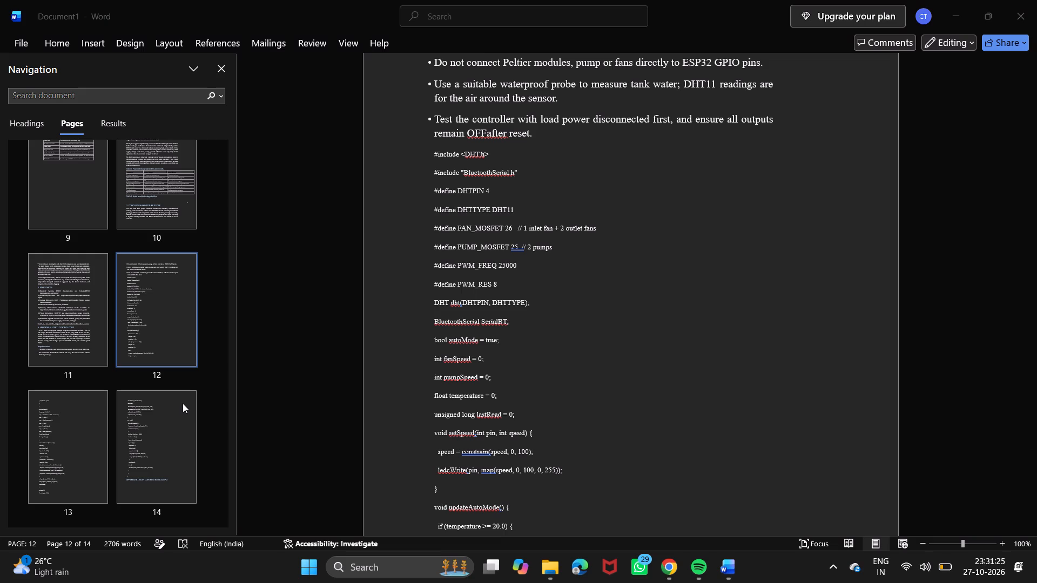
{"action": "scroll", "coordinate": [183, 403], "scroll_direction": "down", "scroll_amount": 4}
{"action": "scroll", "coordinate": [181, 405], "scroll_direction": "up", "scroll_amount": 4}
{"action": "scroll", "coordinate": [177, 397], "scroll_direction": "down", "scroll_amount": 6}
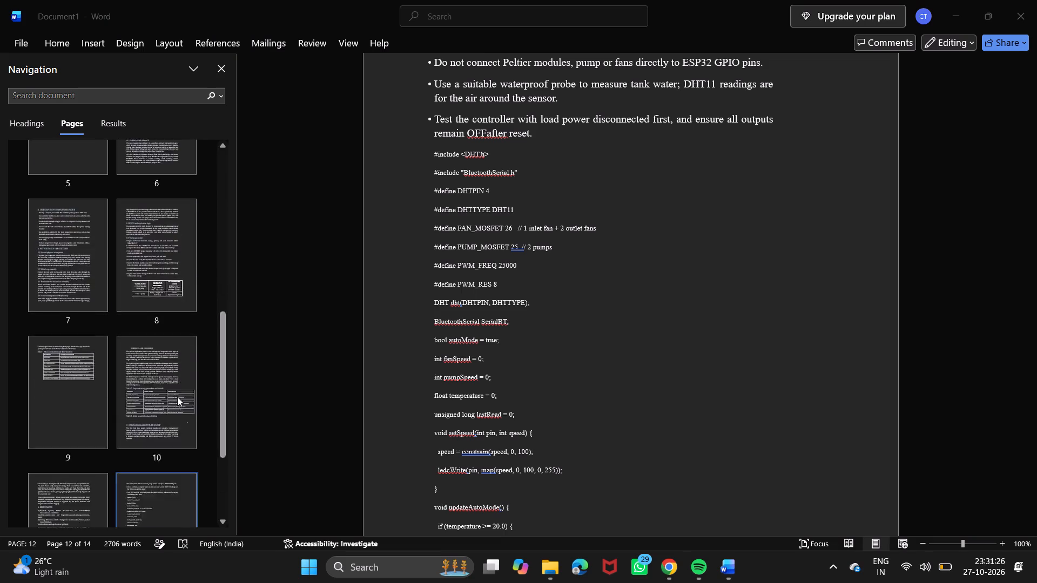
{"action": "scroll", "coordinate": [177, 397], "scroll_direction": "down", "scroll_amount": 6}
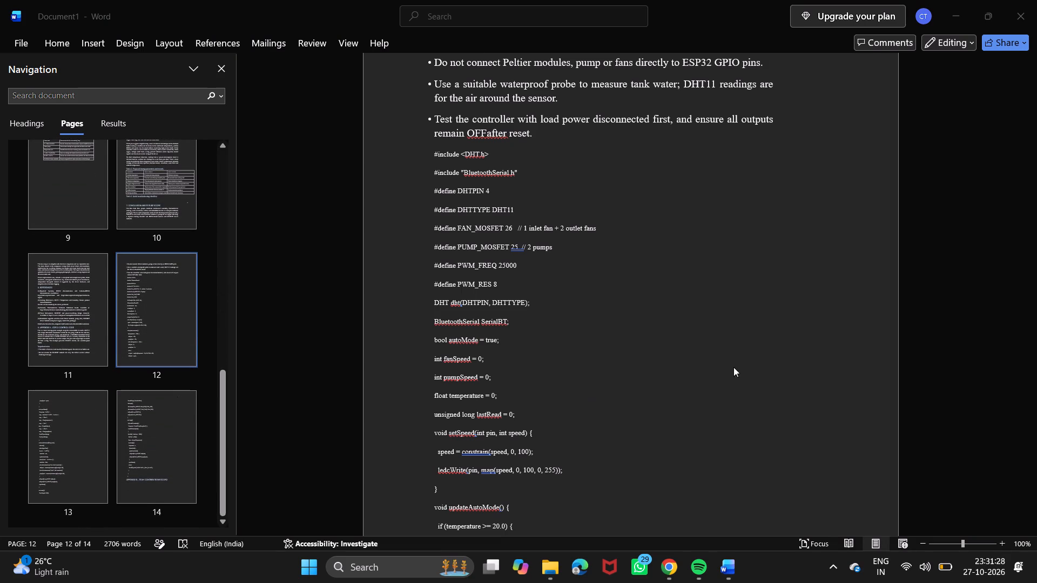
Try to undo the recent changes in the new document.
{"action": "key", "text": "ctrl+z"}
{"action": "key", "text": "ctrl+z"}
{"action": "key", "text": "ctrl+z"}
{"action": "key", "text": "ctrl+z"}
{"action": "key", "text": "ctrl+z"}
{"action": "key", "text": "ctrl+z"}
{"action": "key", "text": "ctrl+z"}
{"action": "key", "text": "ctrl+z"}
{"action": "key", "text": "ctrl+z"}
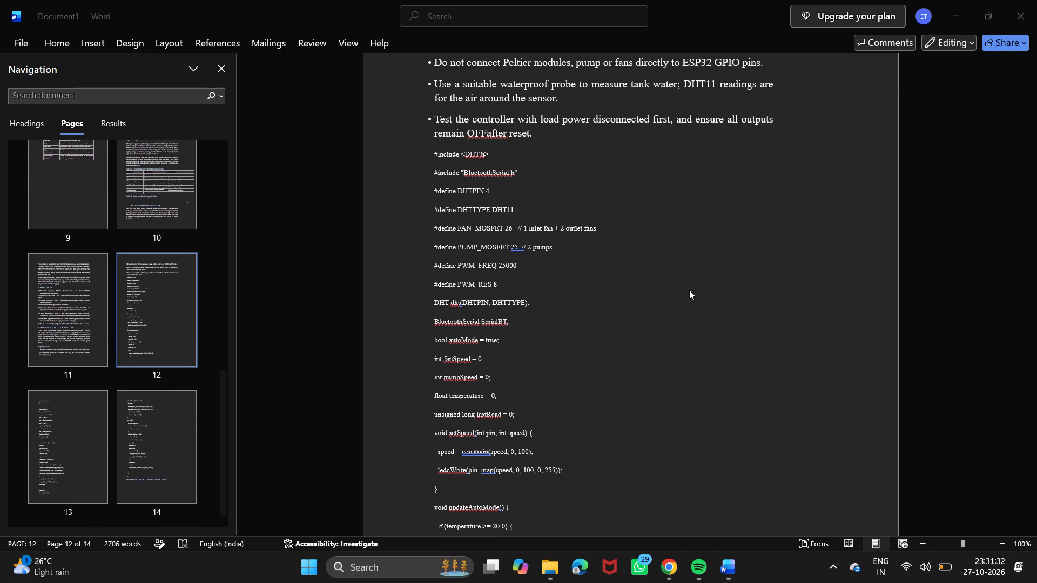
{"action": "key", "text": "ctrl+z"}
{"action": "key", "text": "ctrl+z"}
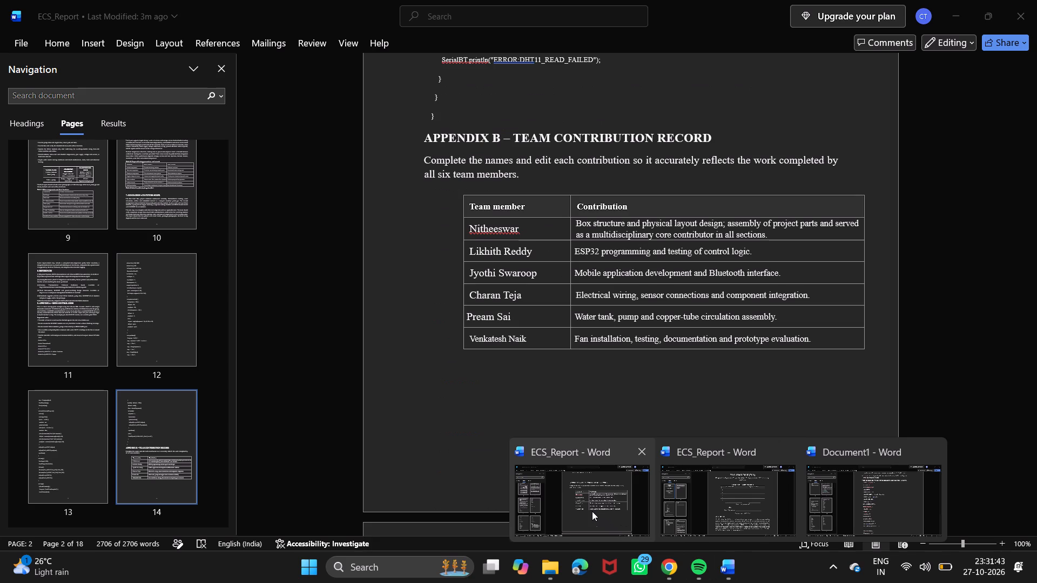
Switch to the ECS_Report document and examine its pages from the Appendix B table to page 18.
{"action": "left_click", "coordinate": [592, 511]}
{"action": "scroll", "coordinate": [551, 352], "scroll_direction": "down", "scroll_amount": 6}
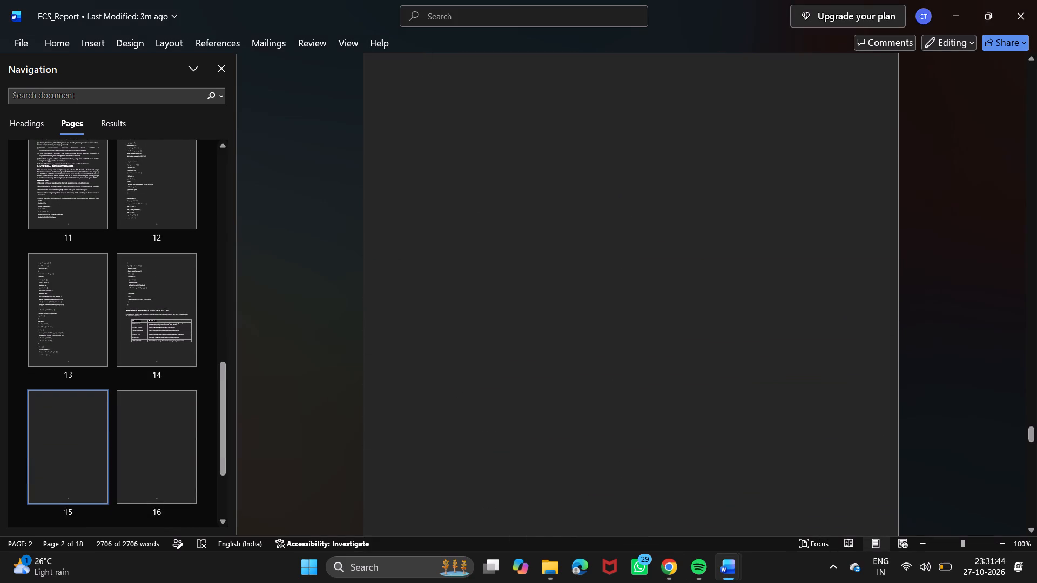
{"action": "scroll", "coordinate": [551, 352], "scroll_direction": "down", "scroll_amount": 13}
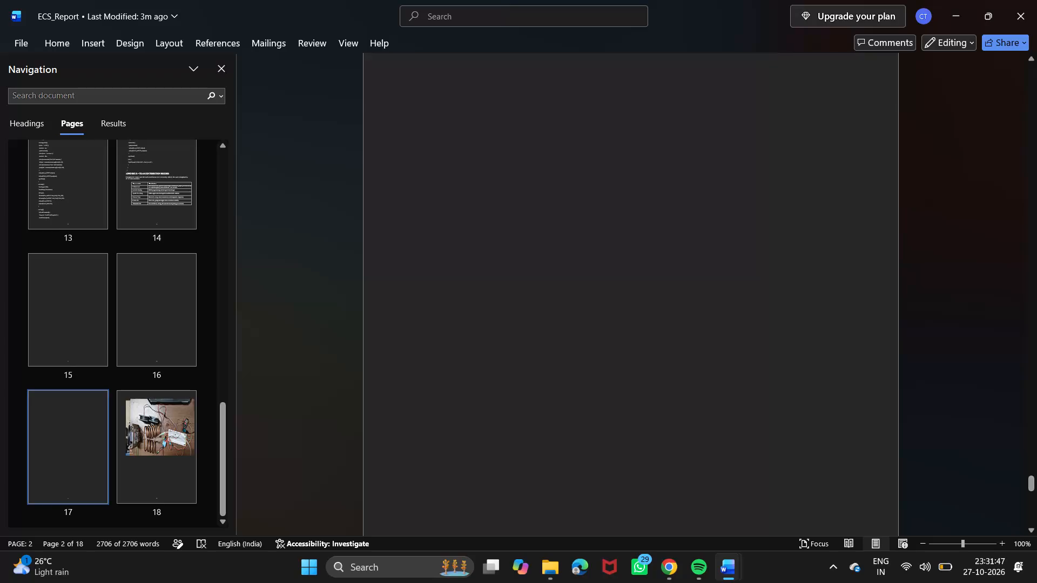
{"action": "scroll", "coordinate": [549, 352], "scroll_direction": "up", "scroll_amount": 2}
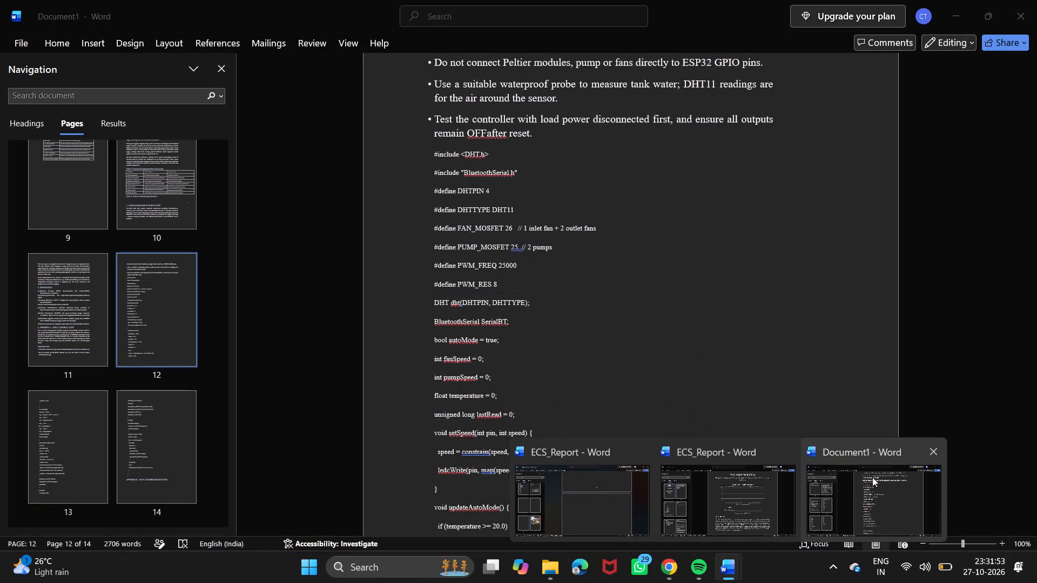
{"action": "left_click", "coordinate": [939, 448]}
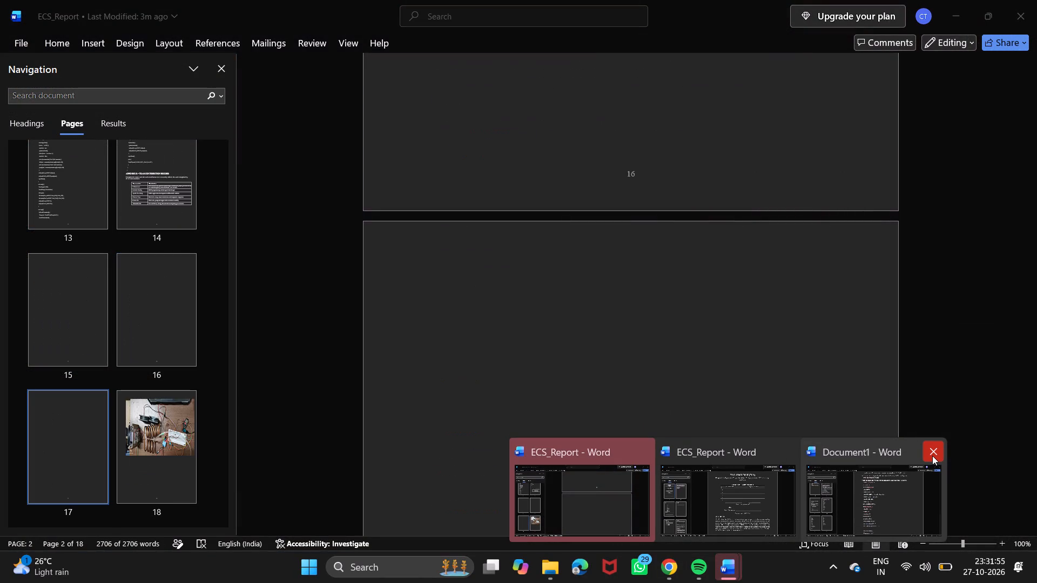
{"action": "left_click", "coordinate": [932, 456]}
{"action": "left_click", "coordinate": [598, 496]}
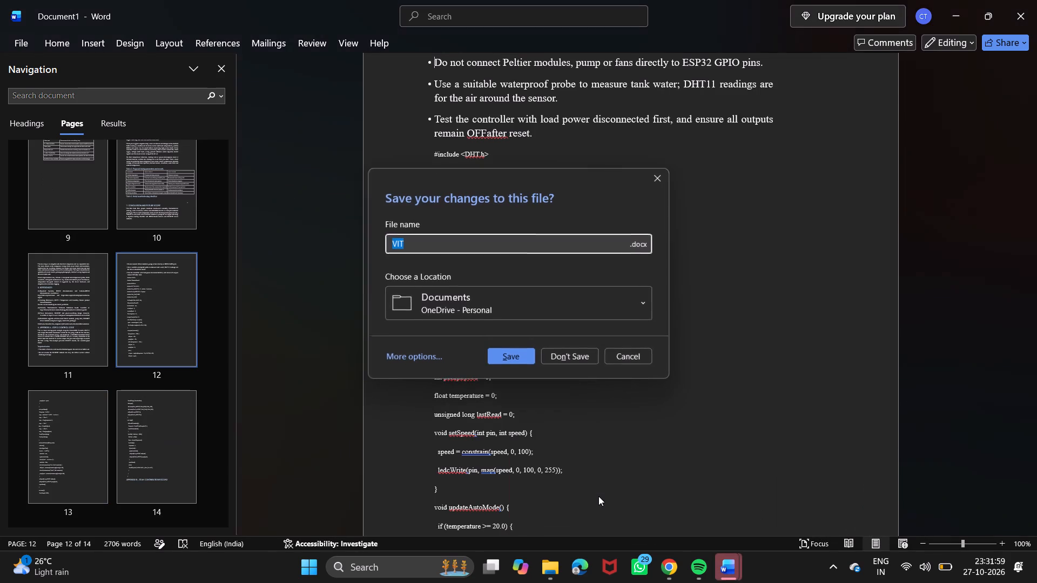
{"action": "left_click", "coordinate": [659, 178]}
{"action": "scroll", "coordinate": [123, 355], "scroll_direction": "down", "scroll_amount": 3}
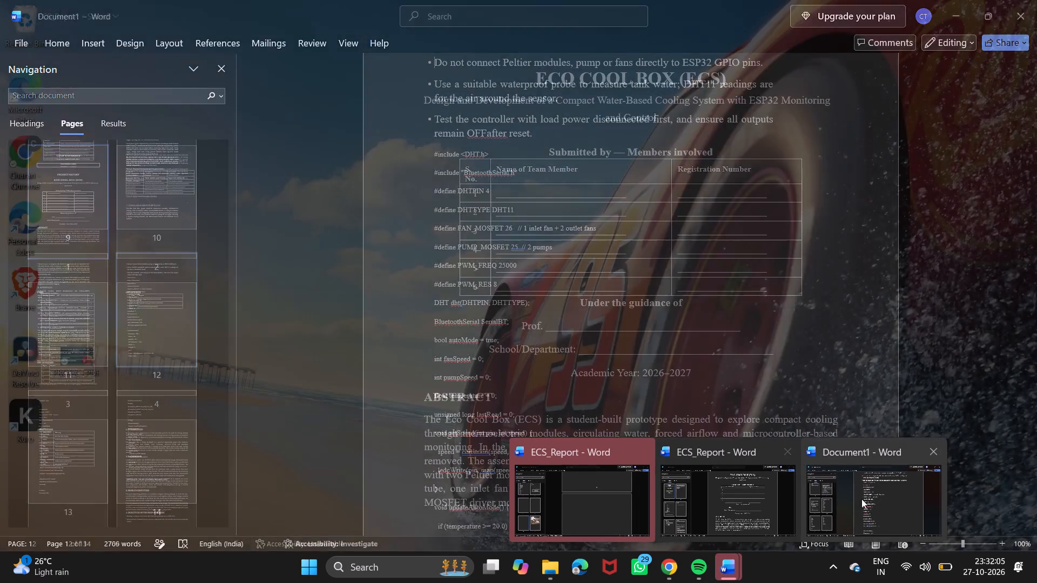
Return to the new unsaved document and examine its page thumbnails from the title page to the last page.
{"action": "left_click", "coordinate": [868, 501]}
{"action": "scroll", "coordinate": [65, 369], "scroll_direction": "down", "scroll_amount": 4}
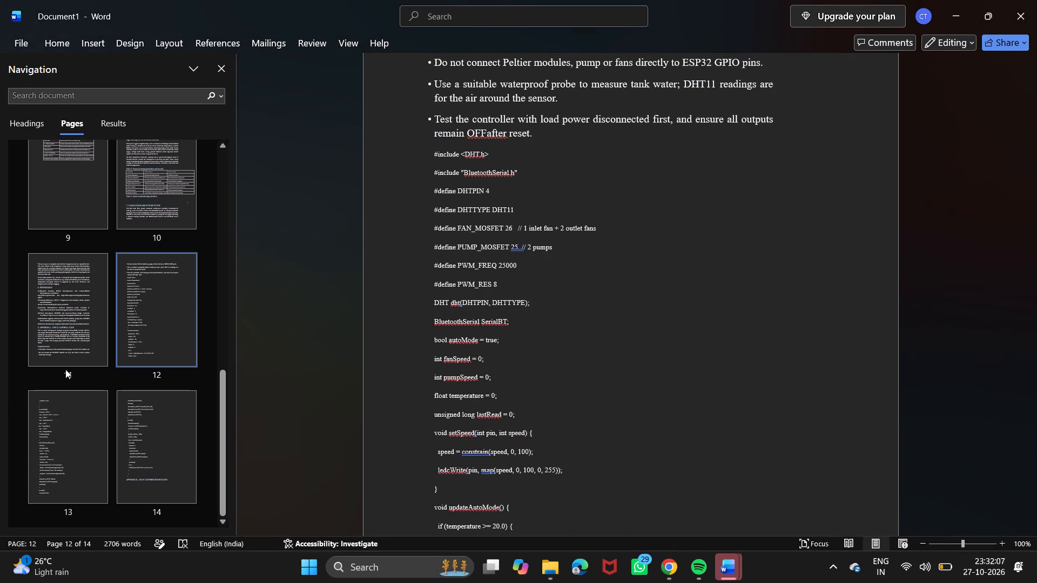
{"action": "scroll", "coordinate": [65, 369], "scroll_direction": "down", "scroll_amount": 4}
{"action": "scroll", "coordinate": [65, 369], "scroll_direction": "up", "scroll_amount": 10}
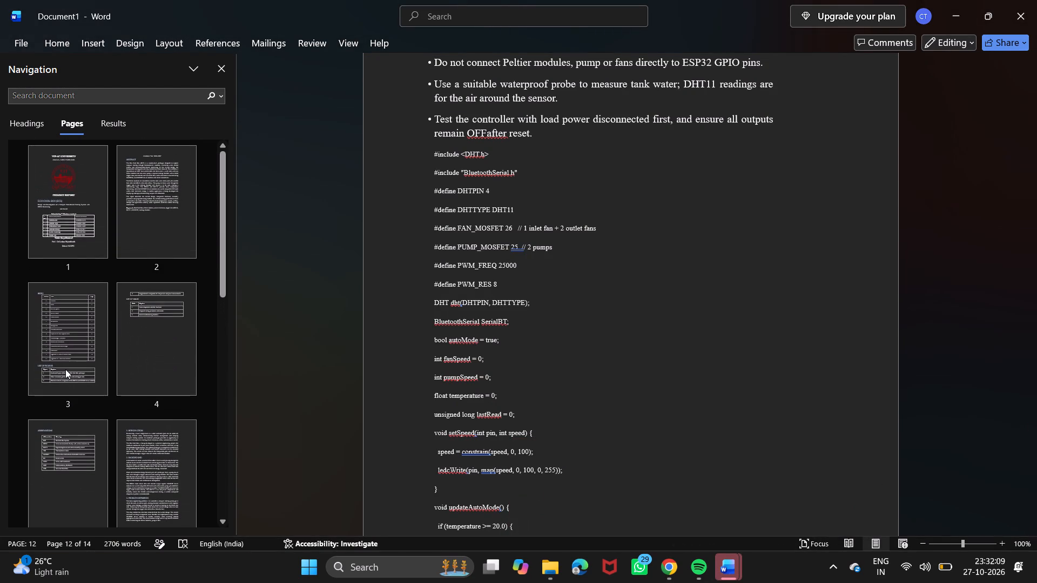
{"action": "scroll", "coordinate": [65, 369], "scroll_direction": "up", "scroll_amount": 3}
{"action": "scroll", "coordinate": [65, 369], "scroll_direction": "down", "scroll_amount": 6}
{"action": "scroll", "coordinate": [65, 369], "scroll_direction": "up", "scroll_amount": 10}
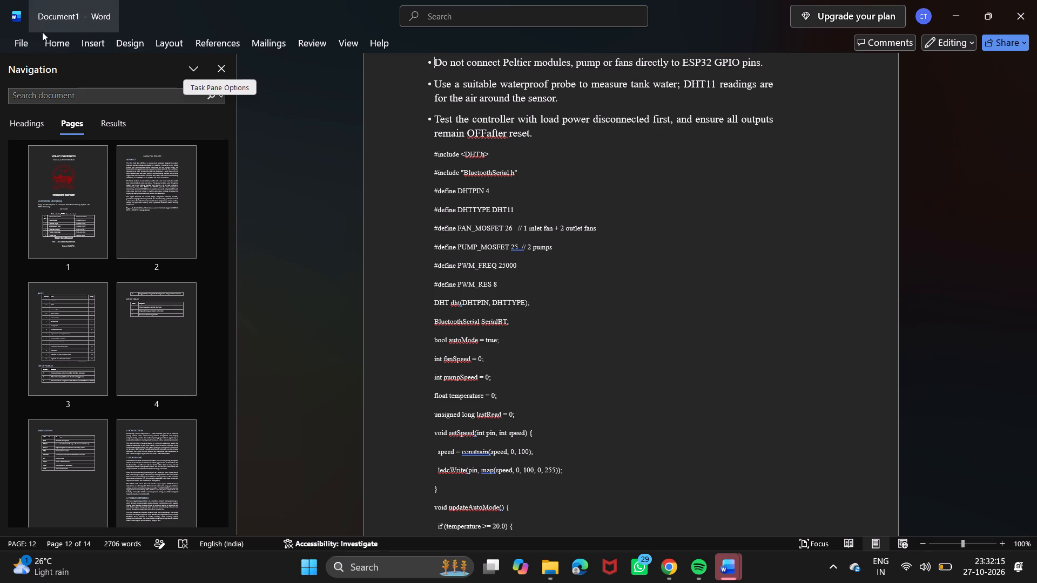
Copy the ECS_Report Word file from the recent files in File Explorer.
{"action": "left_click", "coordinate": [736, 561]}
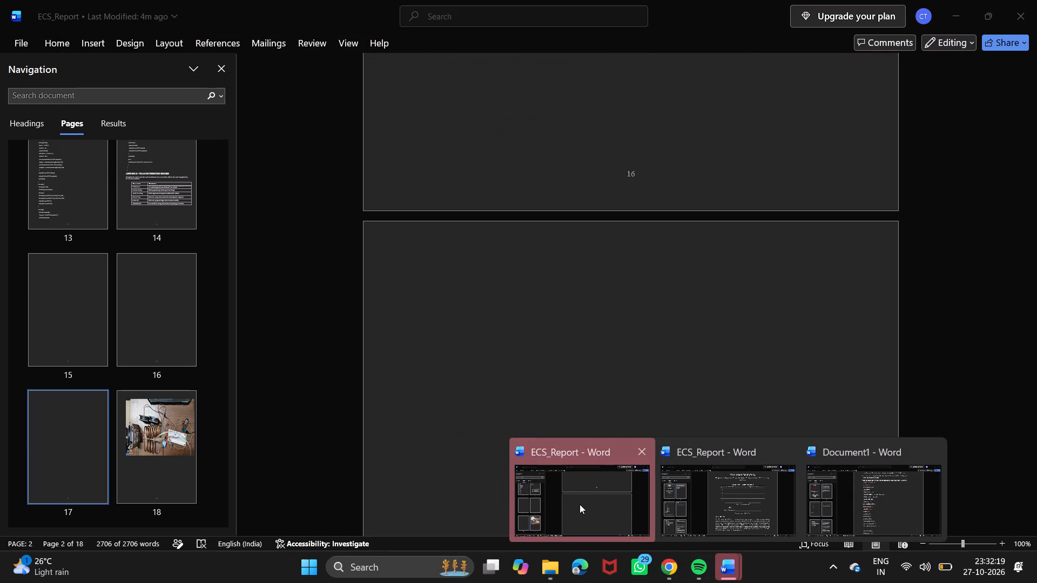
{"action": "left_click", "coordinate": [580, 504]}
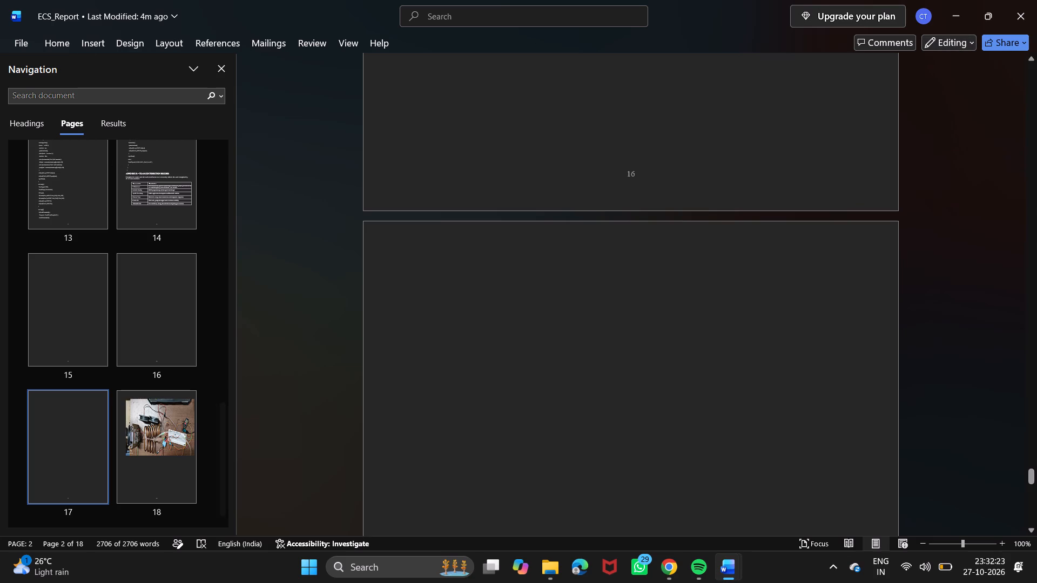
{"action": "left_click", "coordinate": [563, 577]}
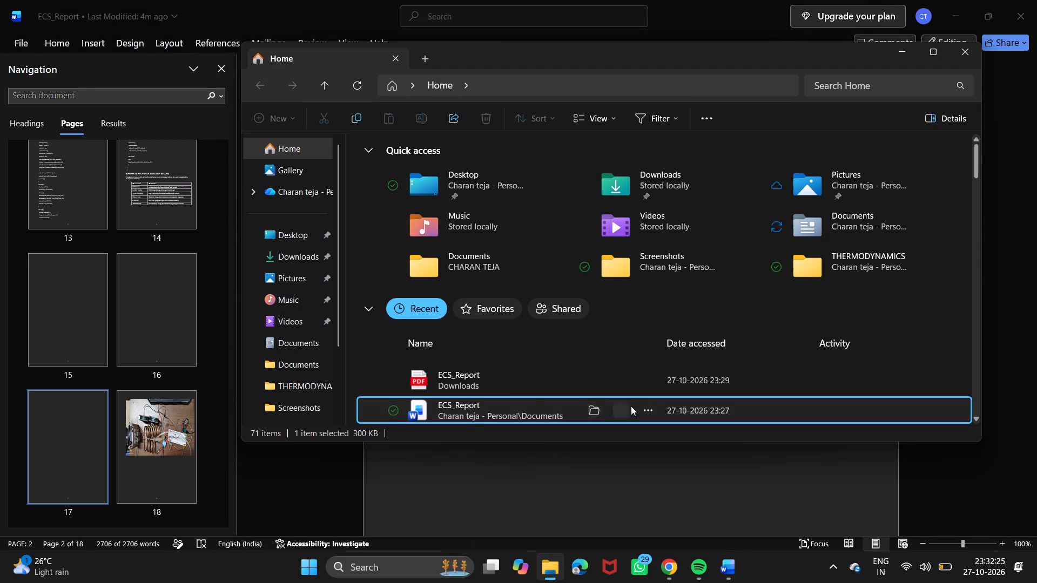
{"action": "left_click", "coordinate": [649, 418]}
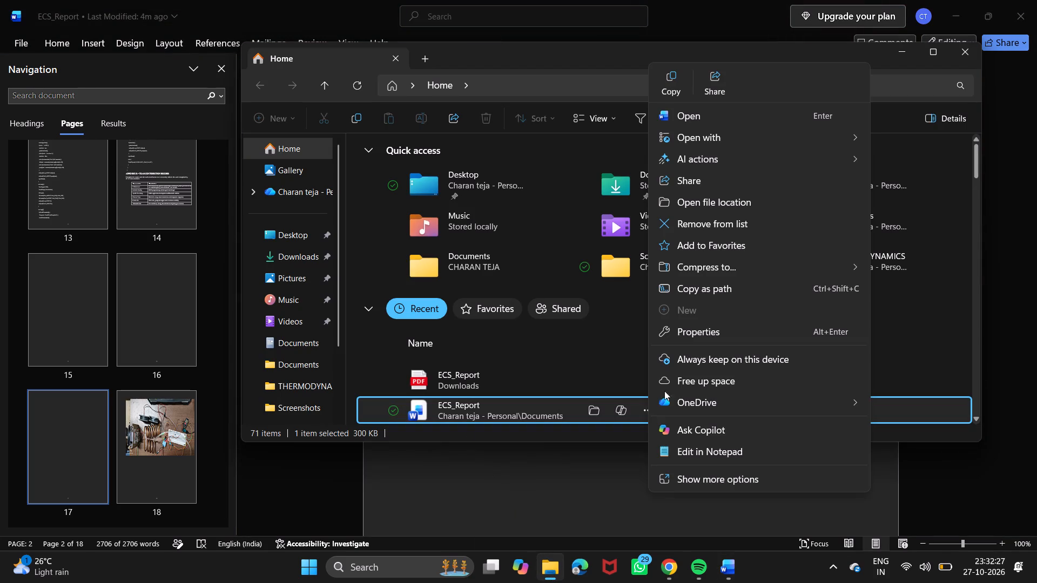
{"action": "left_click", "coordinate": [671, 90]}
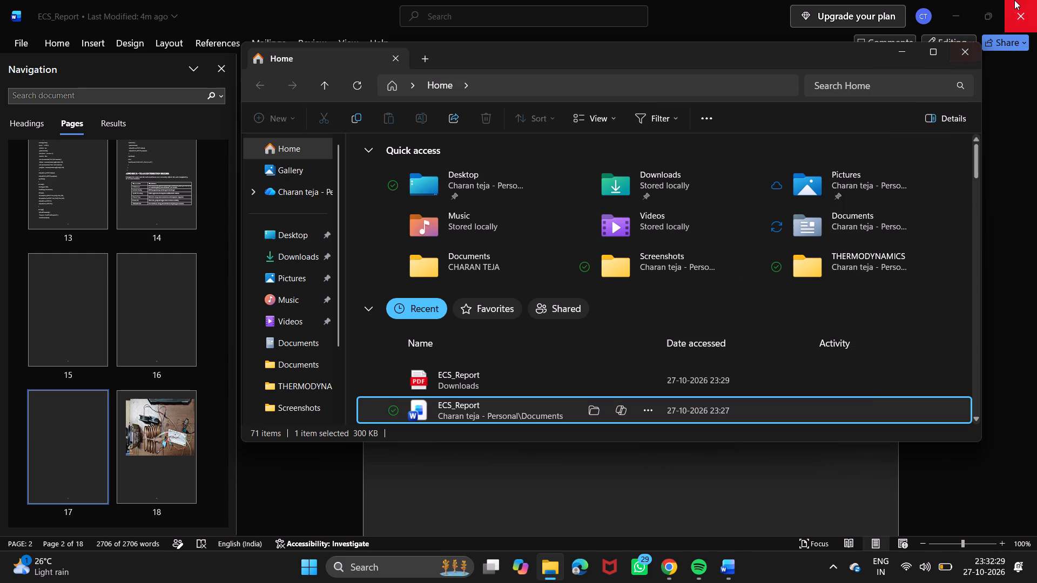
Close the ECS_Report document window and keep the unsaved new document open.
{"action": "left_click", "coordinate": [1022, 0]}
{"action": "left_click", "coordinate": [1021, 1]}
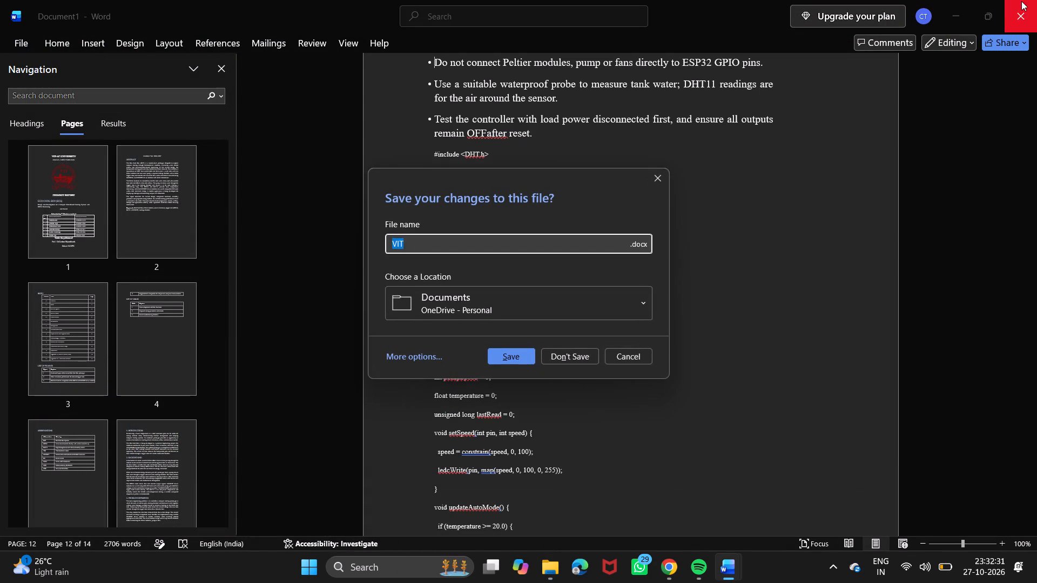
{"action": "left_click", "coordinate": [659, 178]}
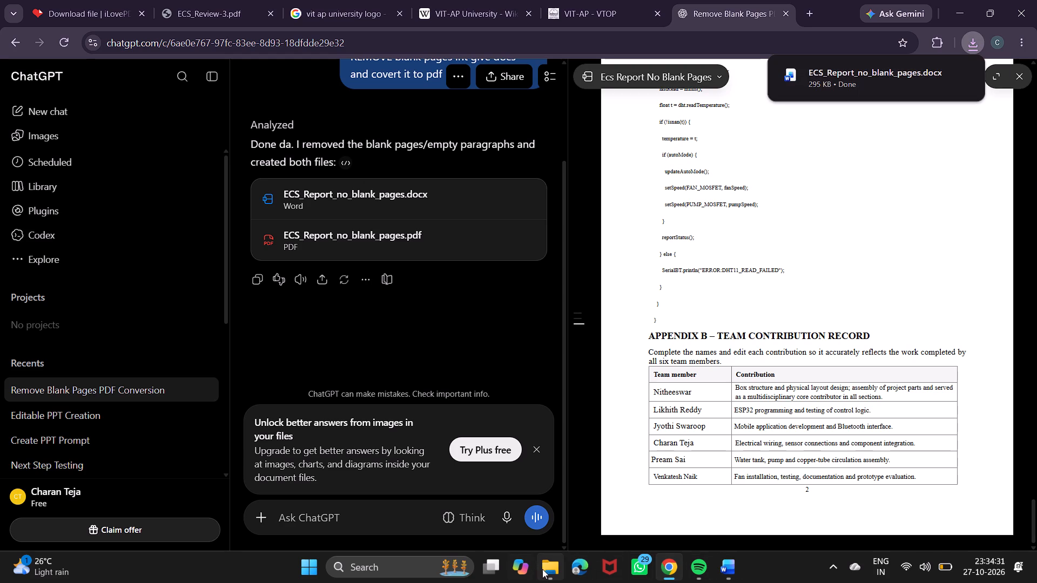
{"action": "left_click", "coordinate": [874, 73]}
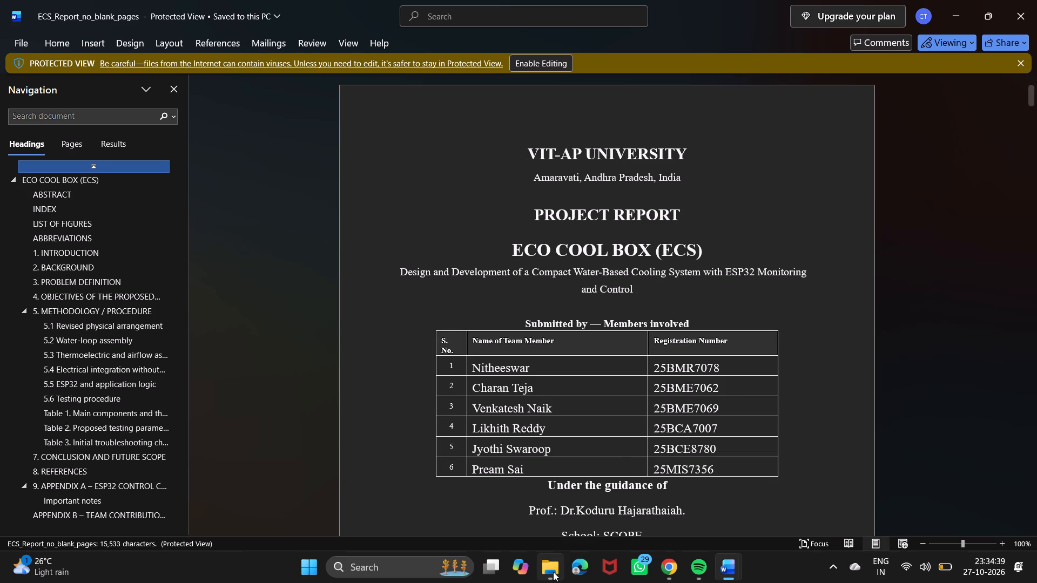
Switch to Chrome and copy the university seal image from the VIT-AP University Wikipedia page.
{"action": "left_click", "coordinate": [671, 572]}
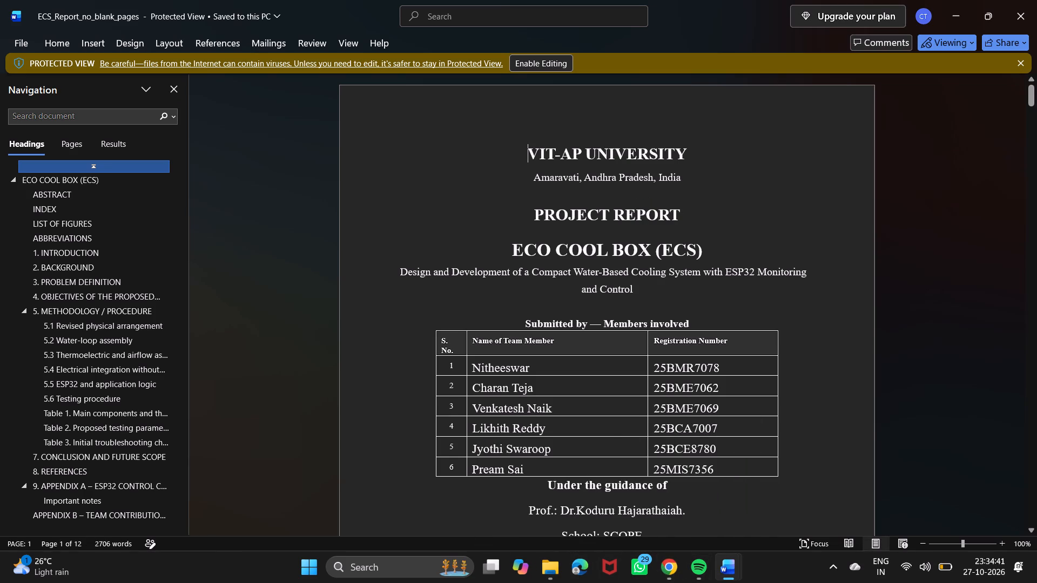
{"action": "left_click", "coordinate": [670, 568]}
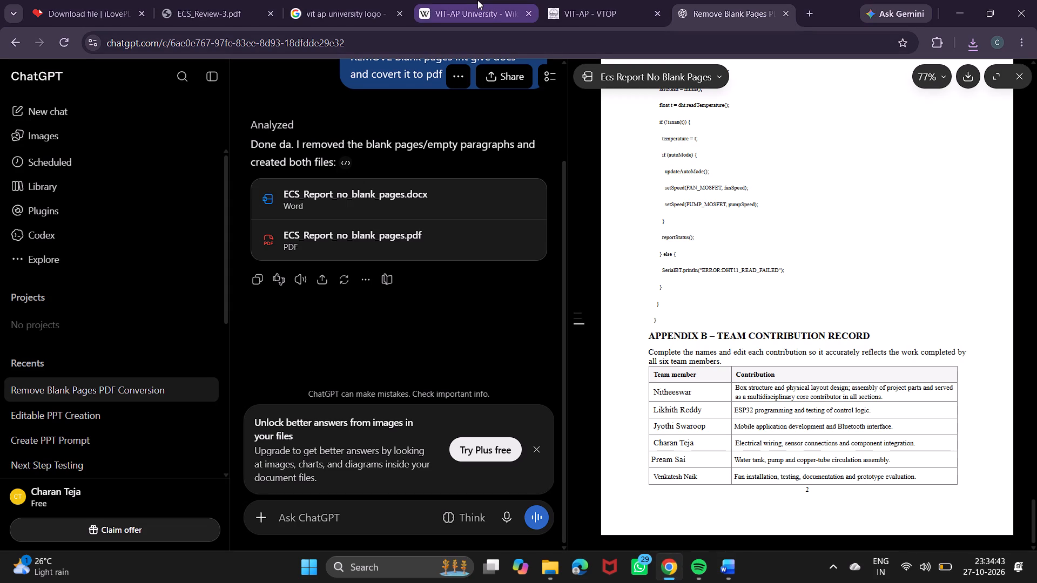
{"action": "left_click", "coordinate": [496, 0]}
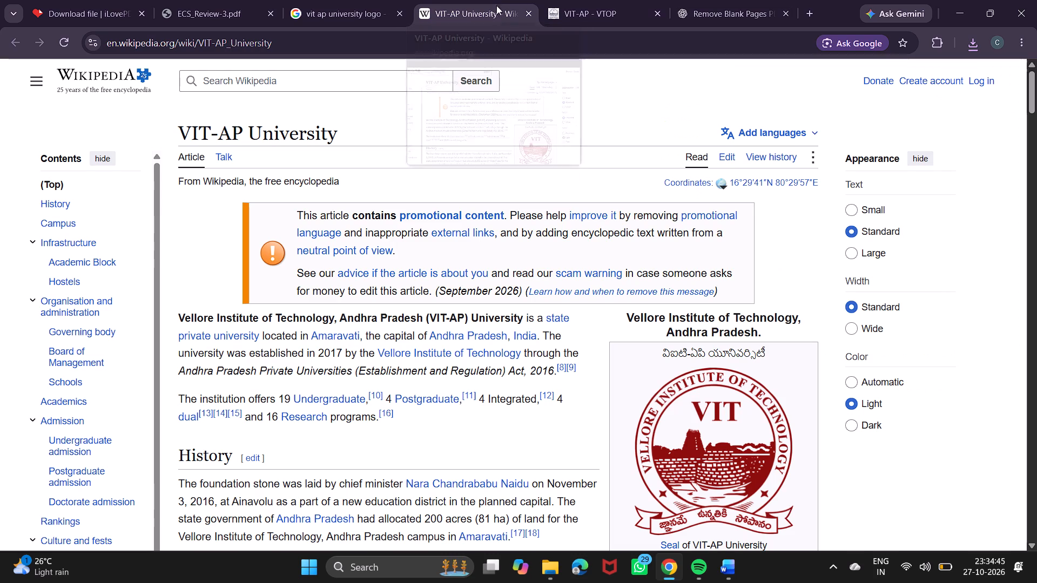
{"action": "left_click", "coordinate": [695, 451]}
{"action": "right_click", "coordinate": [698, 451]}
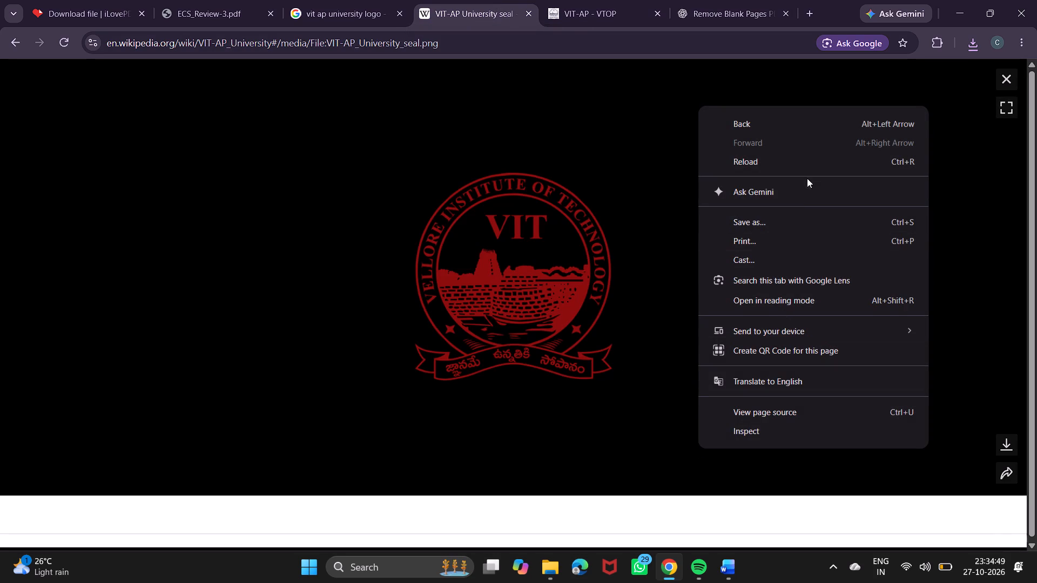
{"action": "left_click", "coordinate": [548, 239]}
{"action": "right_click", "coordinate": [548, 239]}
{"action": "right_click", "coordinate": [548, 239]}
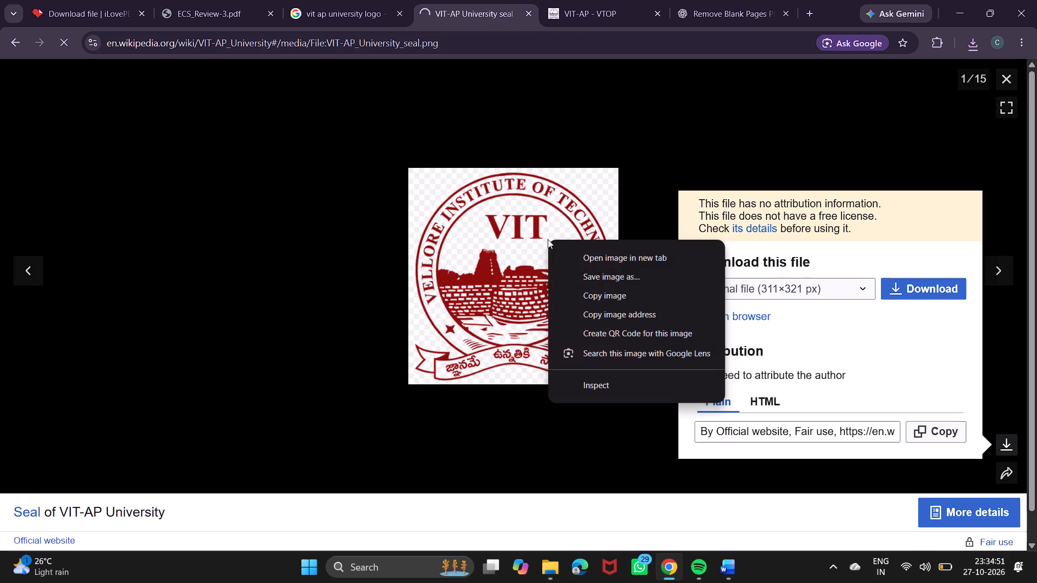
{"action": "left_click", "coordinate": [649, 295]}
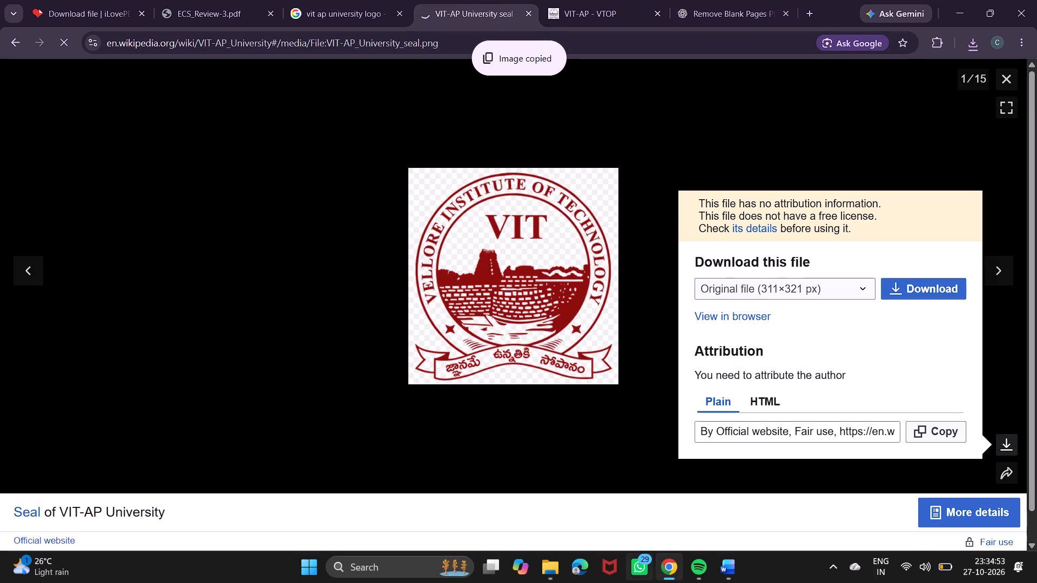
Switch to the ECS_Report_no_blank_pages document in Word.
{"action": "left_click", "coordinate": [725, 572]}
{"action": "left_click", "coordinate": [720, 572]}
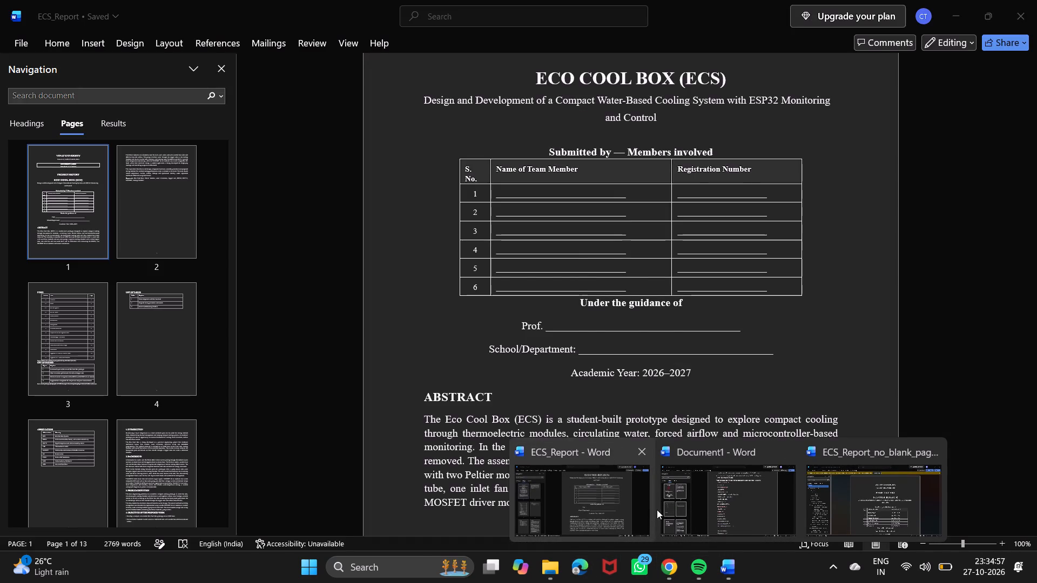
{"action": "left_click", "coordinate": [866, 522]}
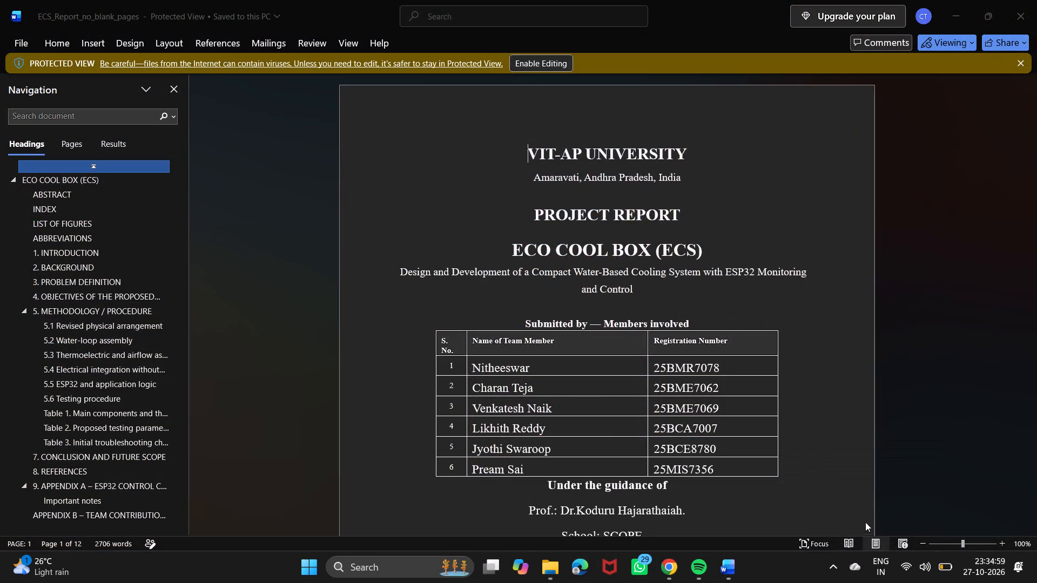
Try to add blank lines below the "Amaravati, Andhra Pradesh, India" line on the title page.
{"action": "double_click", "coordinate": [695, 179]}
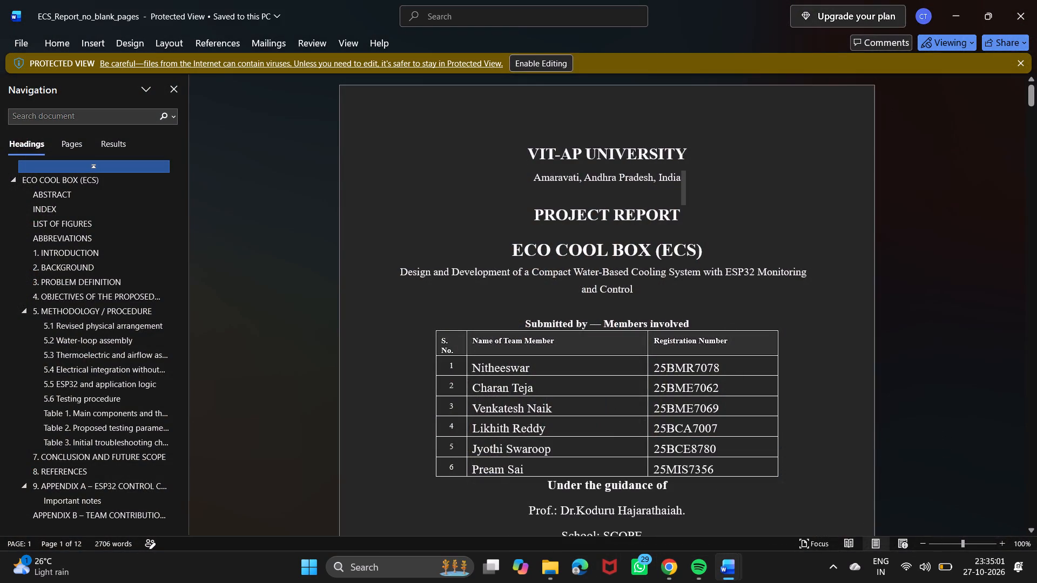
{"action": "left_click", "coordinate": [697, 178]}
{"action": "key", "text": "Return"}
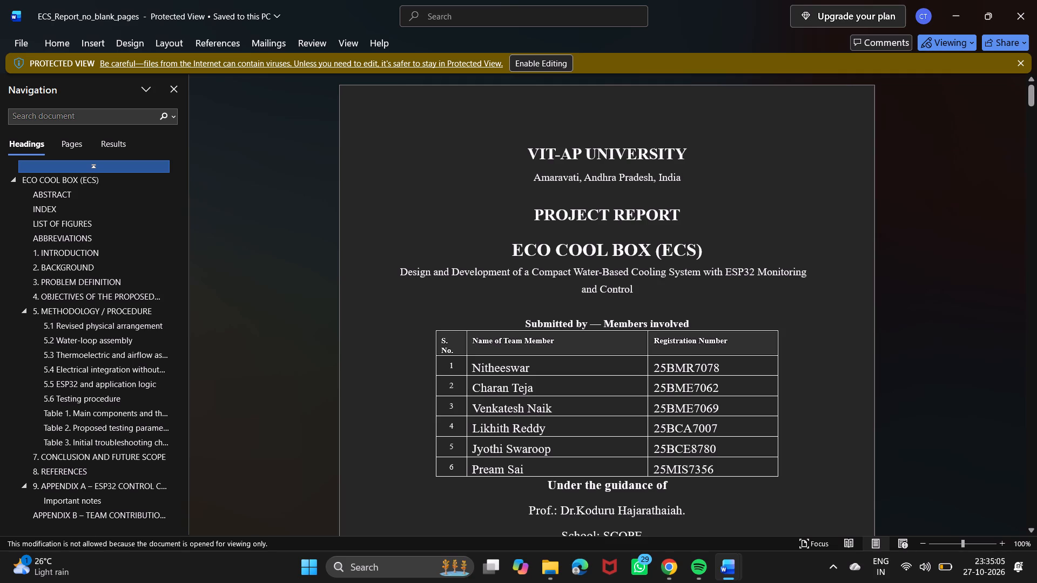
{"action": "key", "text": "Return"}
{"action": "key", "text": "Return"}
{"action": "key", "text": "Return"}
Enable editing and paste the copied VIT seal on a new line below "Amaravati, Andhra Pradesh, India".
{"action": "left_click", "coordinate": [558, 63]}
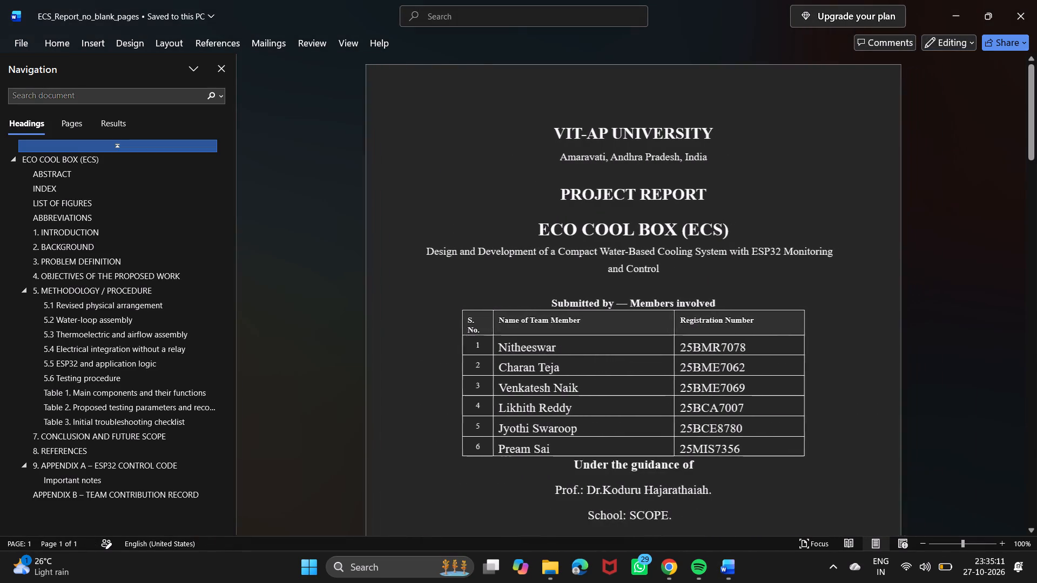
{"action": "left_click", "coordinate": [731, 153]}
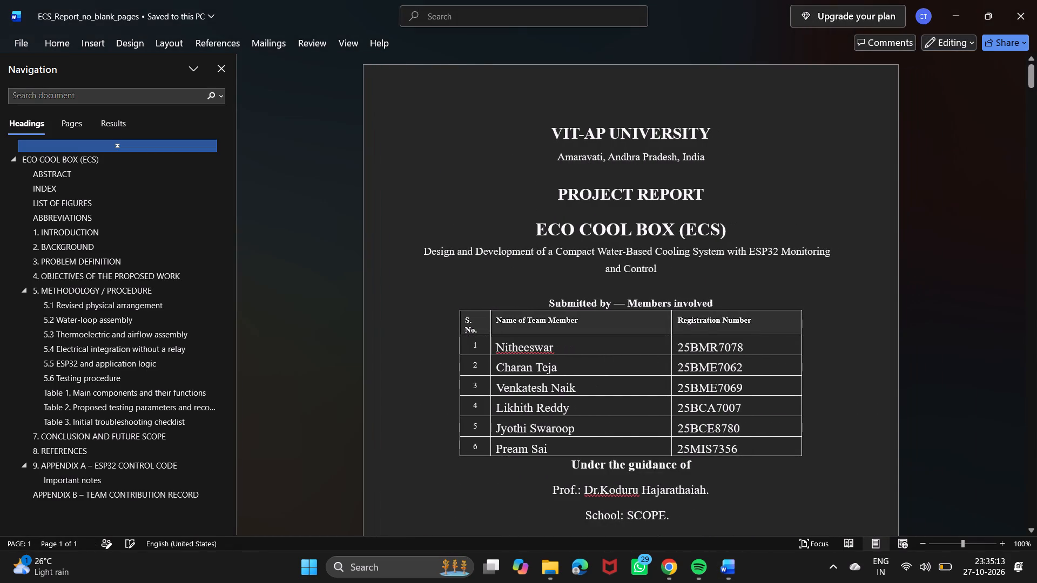
{"action": "key", "text": "Return"}
{"action": "key", "text": "shift+v"}
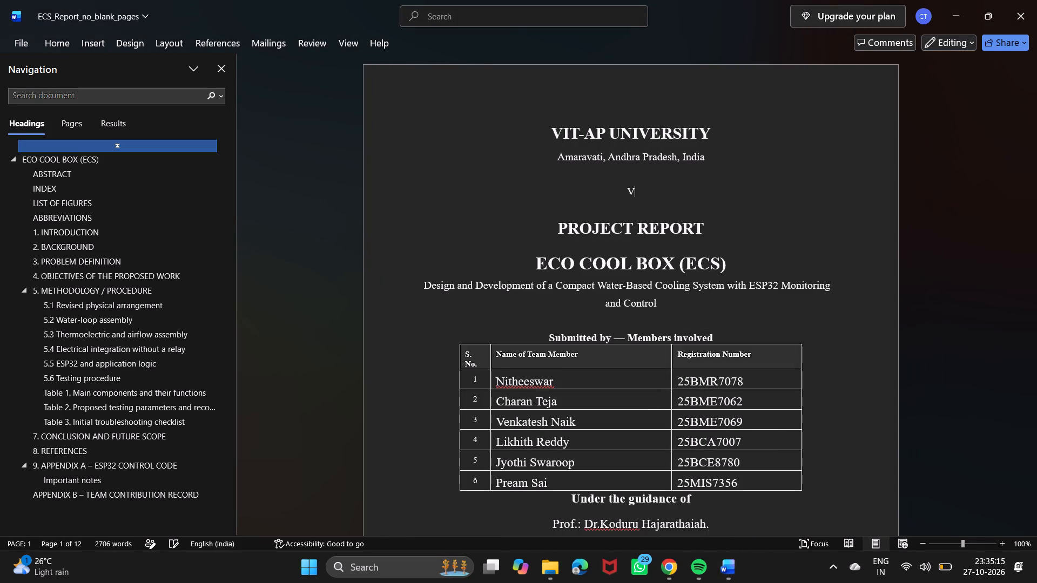
{"action": "key", "text": "BackSpace"}
{"action": "key", "text": "ctrl+v"}
{"action": "left_click", "coordinate": [731, 153], "text": "ctrl"}
Review the report's pages from the title page to Table 1 to check the layout after inserting the seal.
{"action": "scroll", "coordinate": [581, 423], "scroll_direction": "down", "scroll_amount": 3}
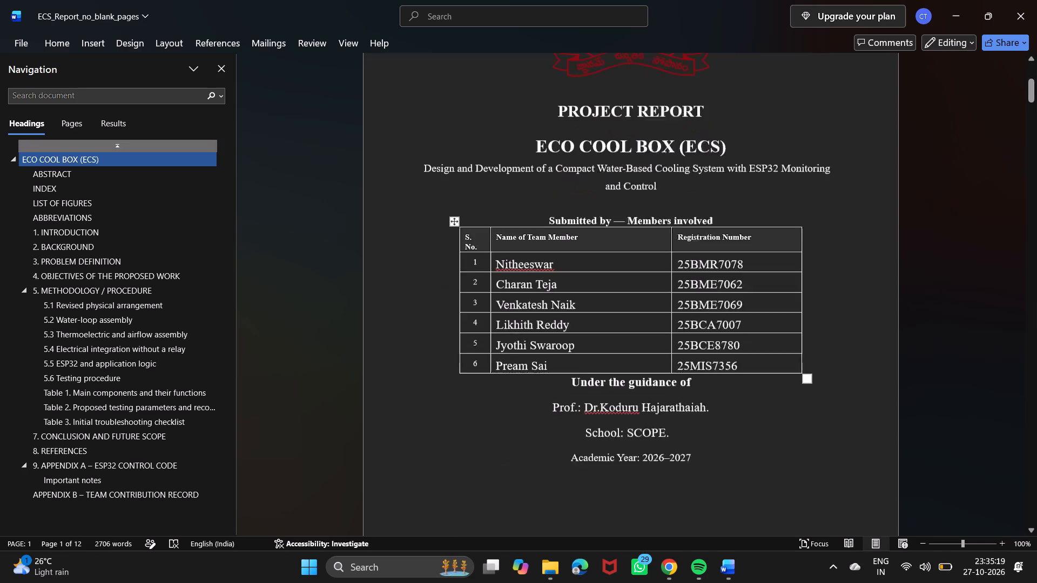
{"action": "scroll", "coordinate": [696, 361], "scroll_direction": "down", "scroll_amount": 3}
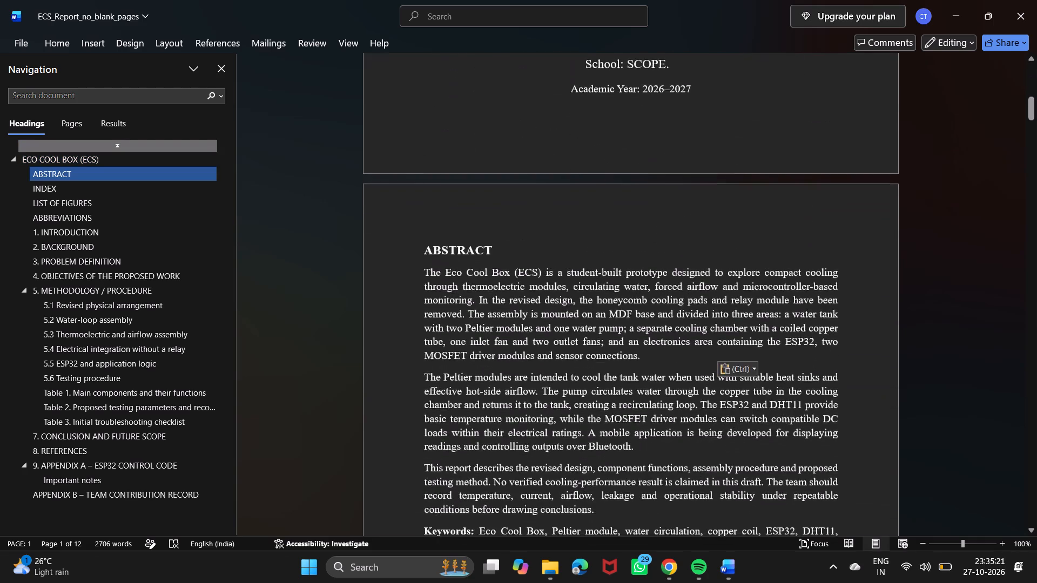
{"action": "scroll", "coordinate": [696, 361], "scroll_direction": "down", "scroll_amount": 16}
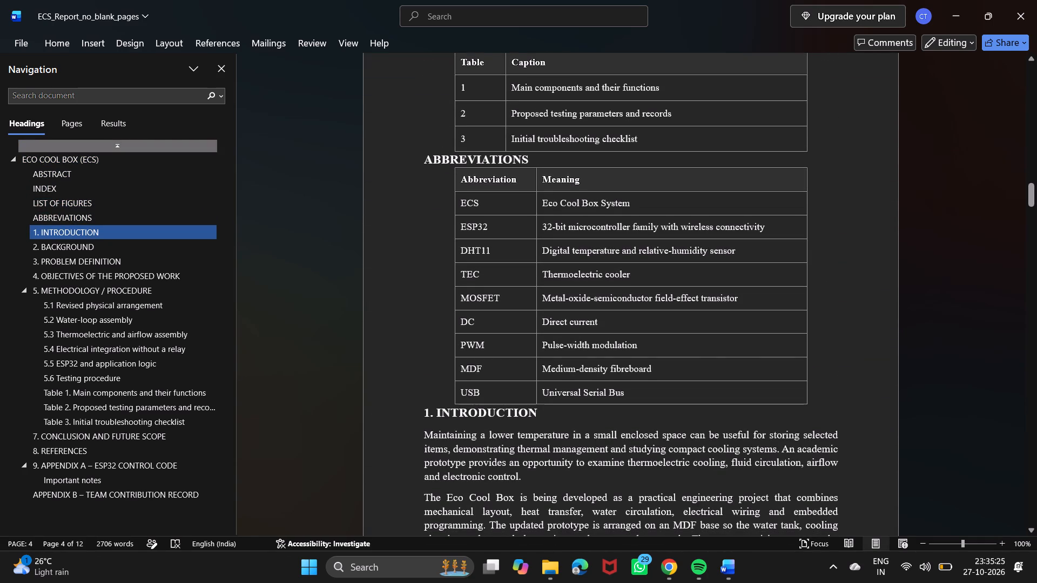
{"action": "scroll", "coordinate": [699, 361], "scroll_direction": "down", "scroll_amount": 11}
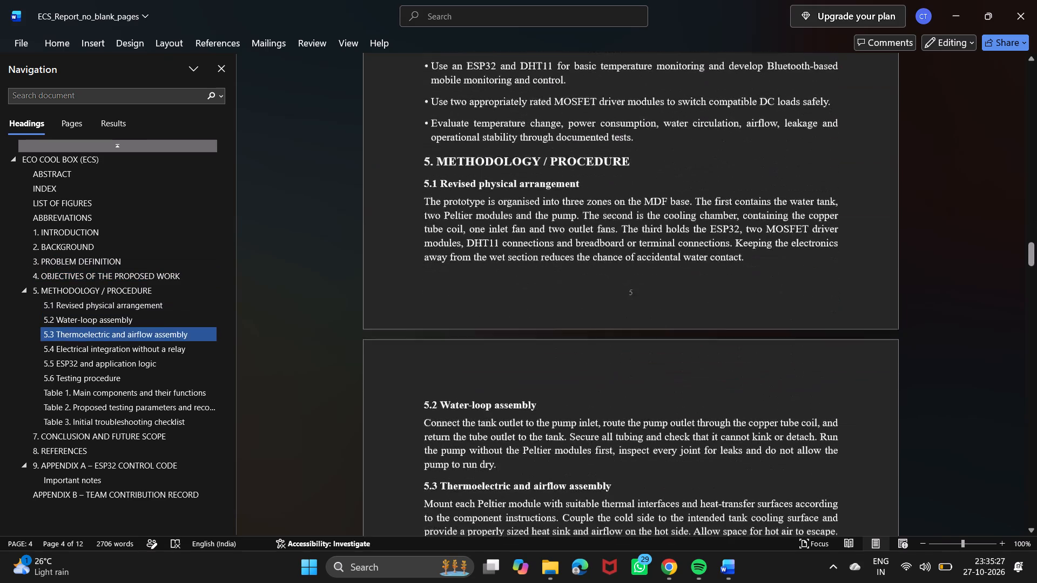
{"action": "scroll", "coordinate": [699, 361], "scroll_direction": "down", "scroll_amount": 8}
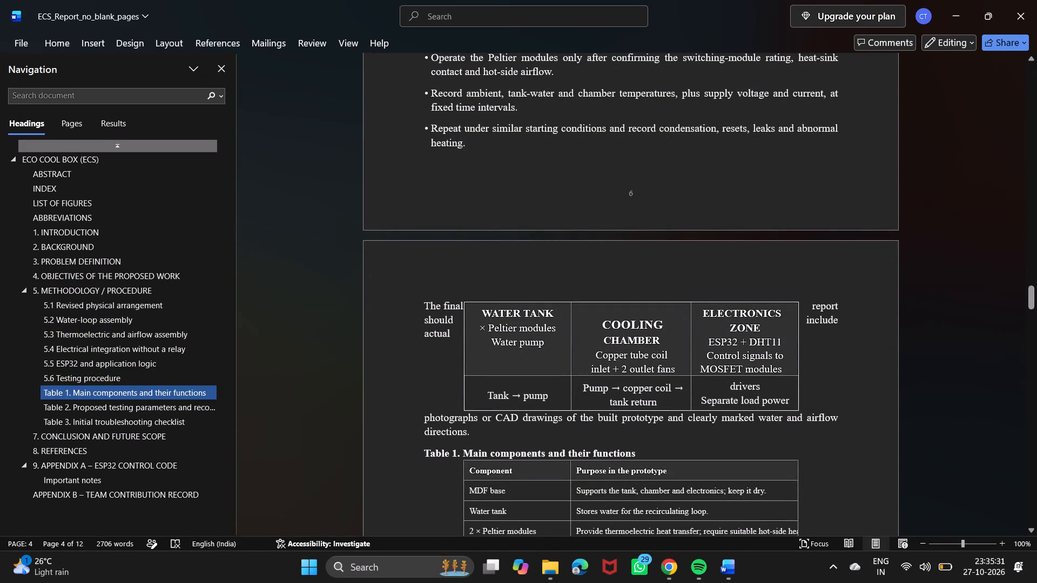
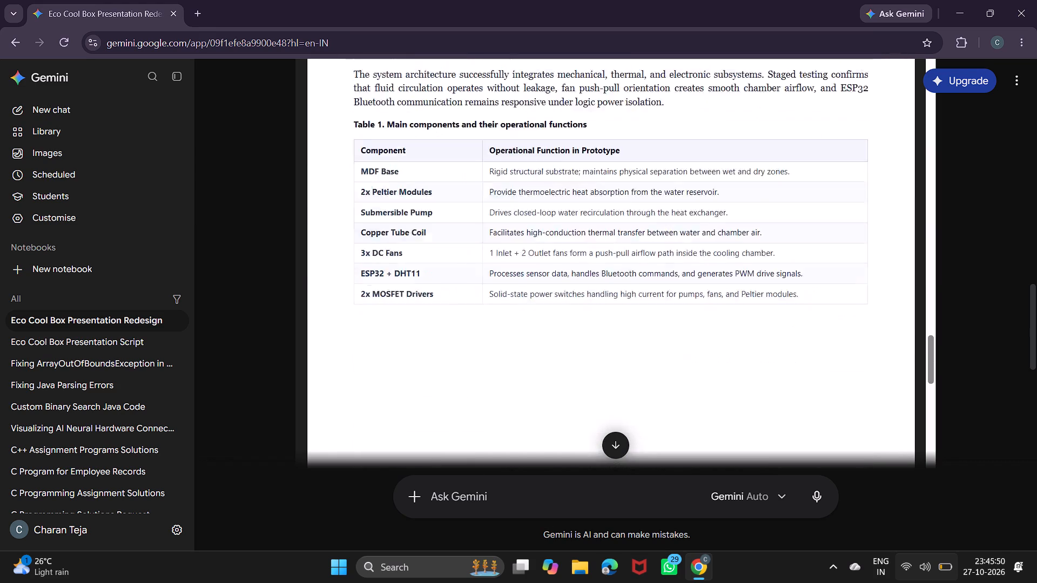
{"action": "scroll", "coordinate": [602, 273], "scroll_direction": "down", "scroll_amount": 7}
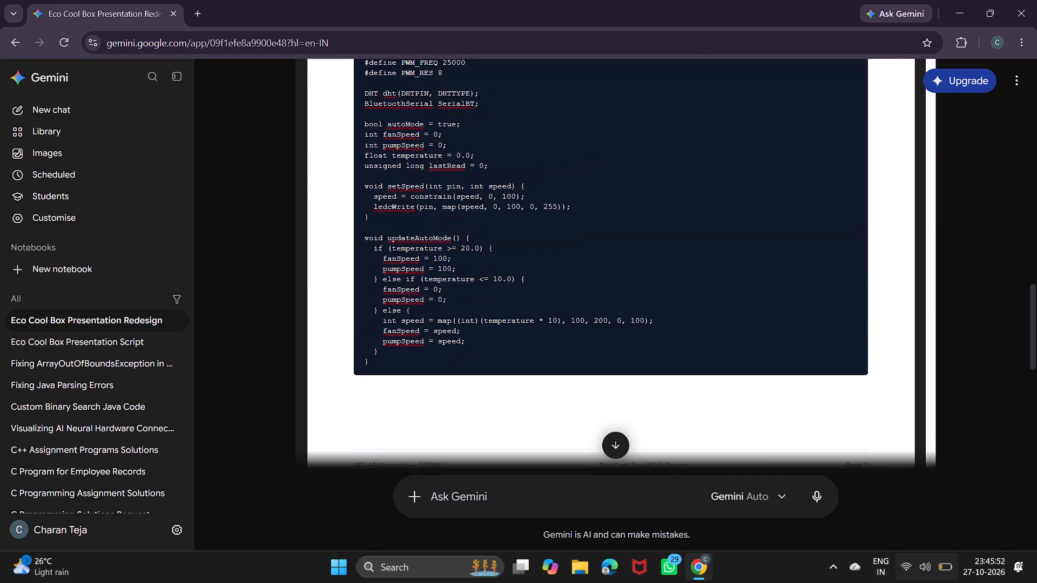
{"action": "scroll", "coordinate": [602, 273], "scroll_direction": "up", "scroll_amount": 3}
{"action": "scroll", "coordinate": [602, 273], "scroll_direction": "down", "scroll_amount": 1}
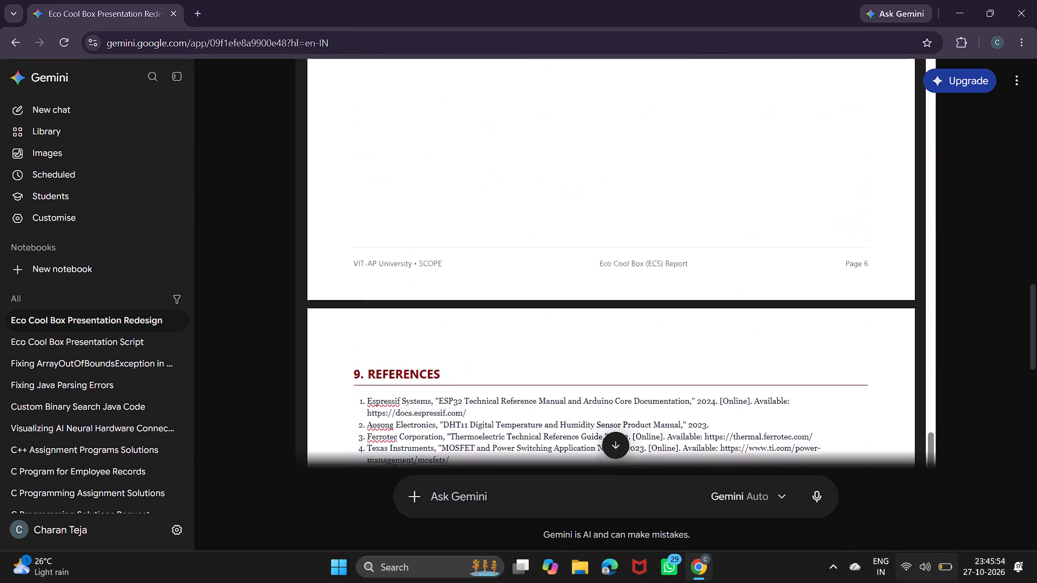
{"action": "scroll", "coordinate": [599, 273], "scroll_direction": "down", "scroll_amount": 3}
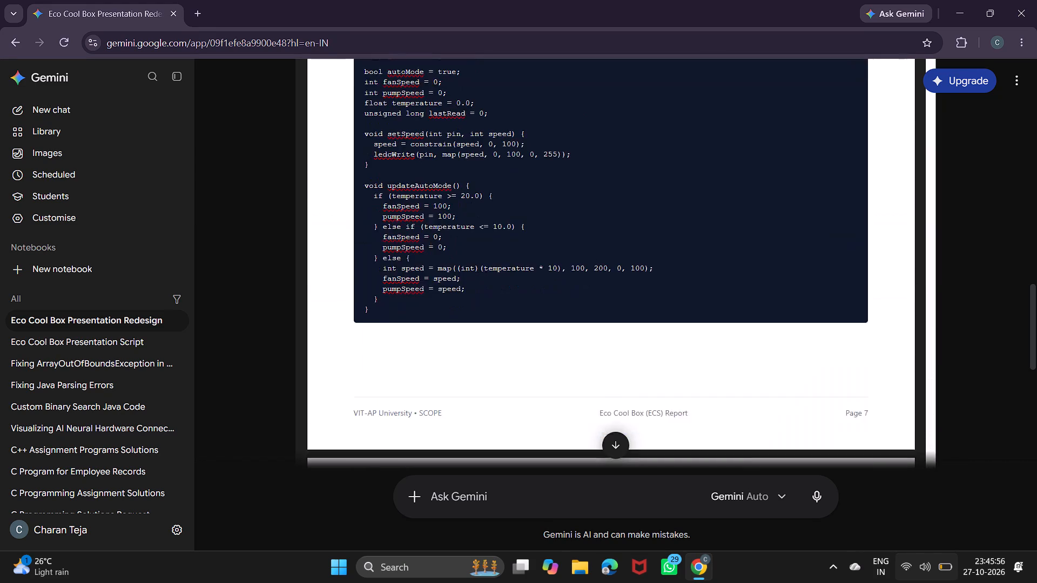
{"action": "scroll", "coordinate": [599, 273], "scroll_direction": "down", "scroll_amount": 5}
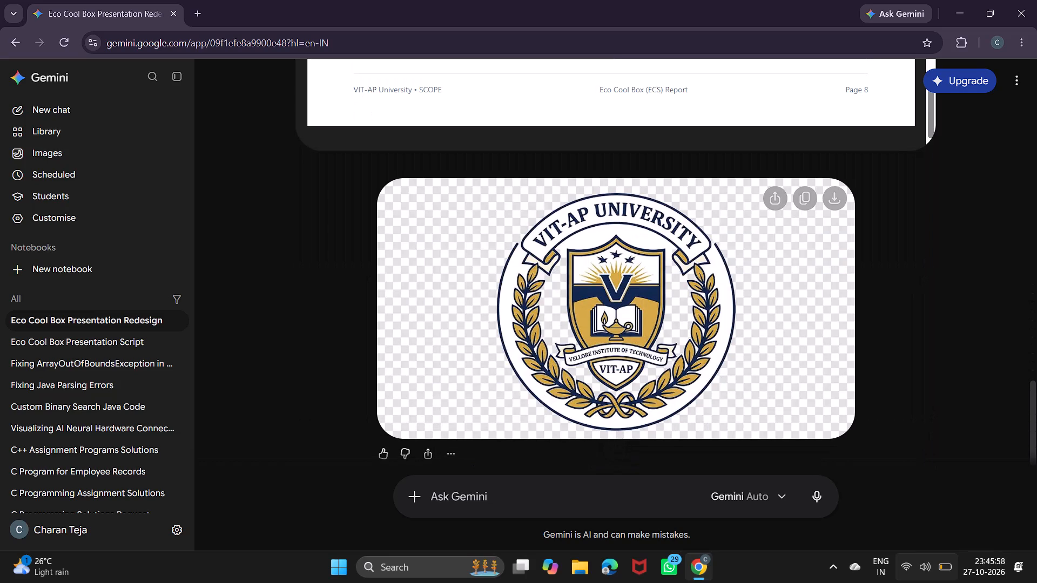
Close the Chrome window with the Gemini chat.
{"action": "left_click", "coordinate": [1036, 0]}
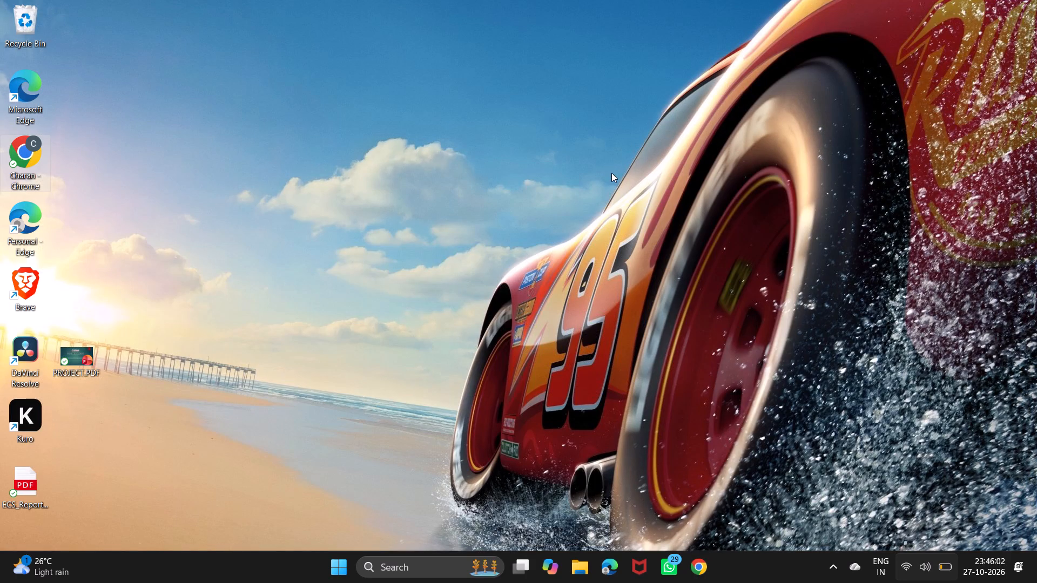
Open the Windows shutdown prompt from the desktop and accept its preselected option.
{"action": "key", "text": "alt+F4"}
{"action": "key", "text": "Return"}
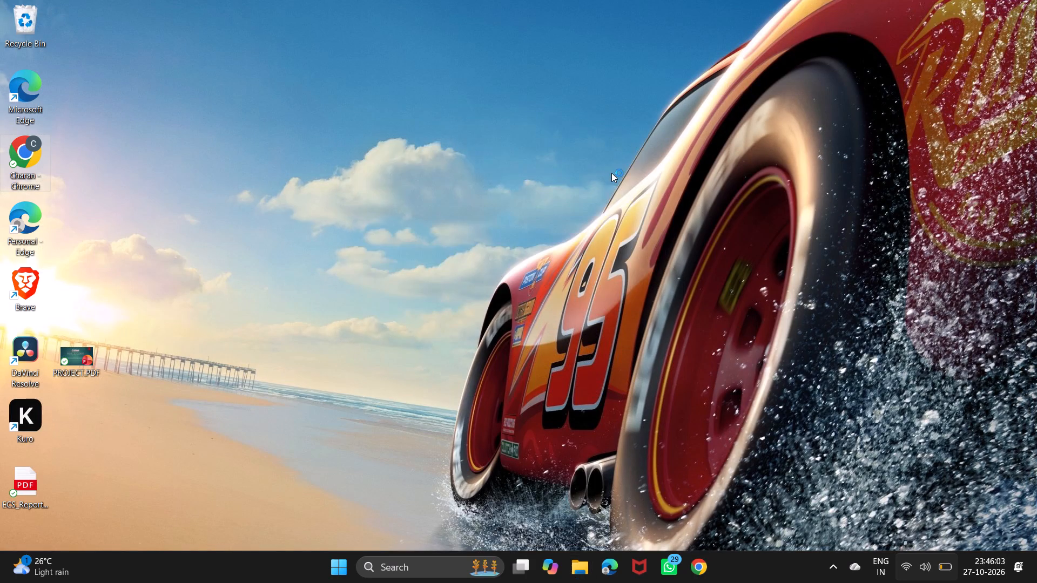